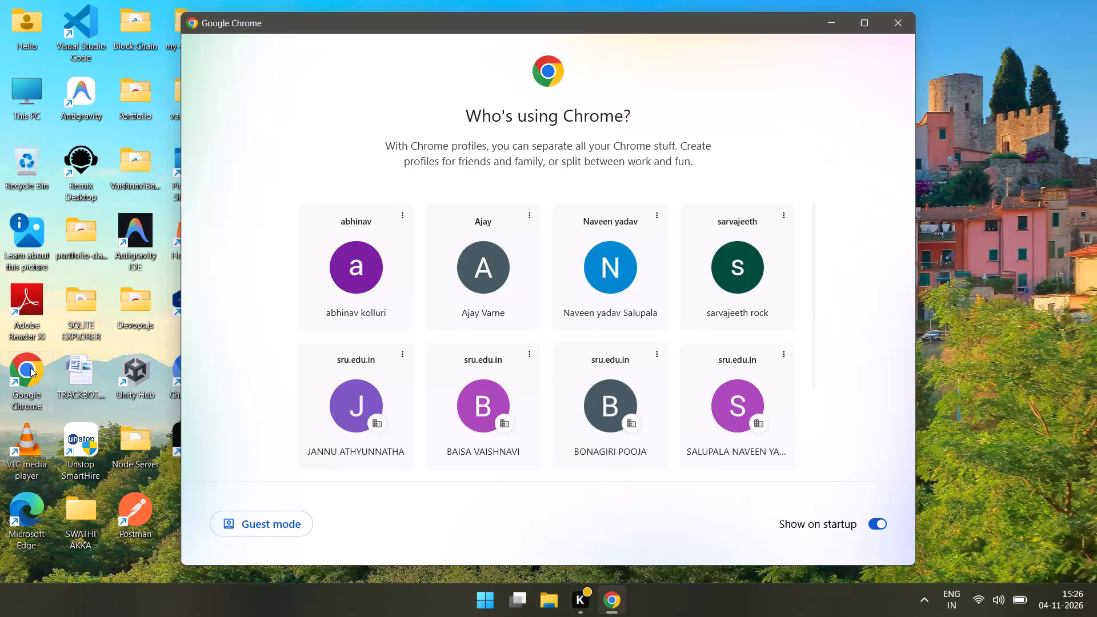
Open the browser profile that has the orange V avatar.
scroll(481, 390, down, 5)
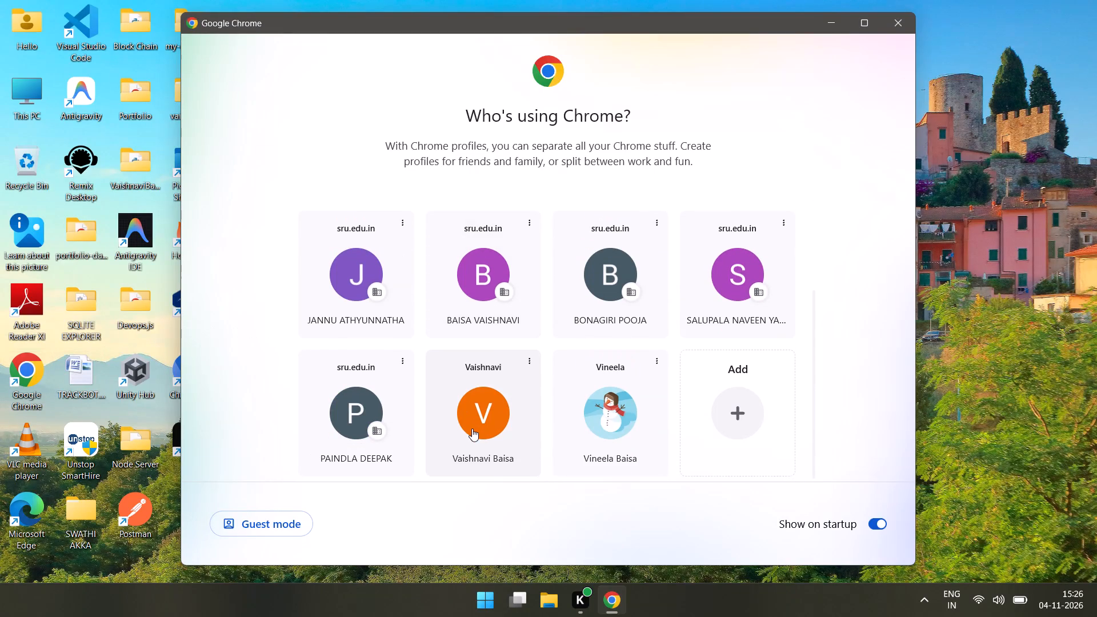
double_click(472, 428)
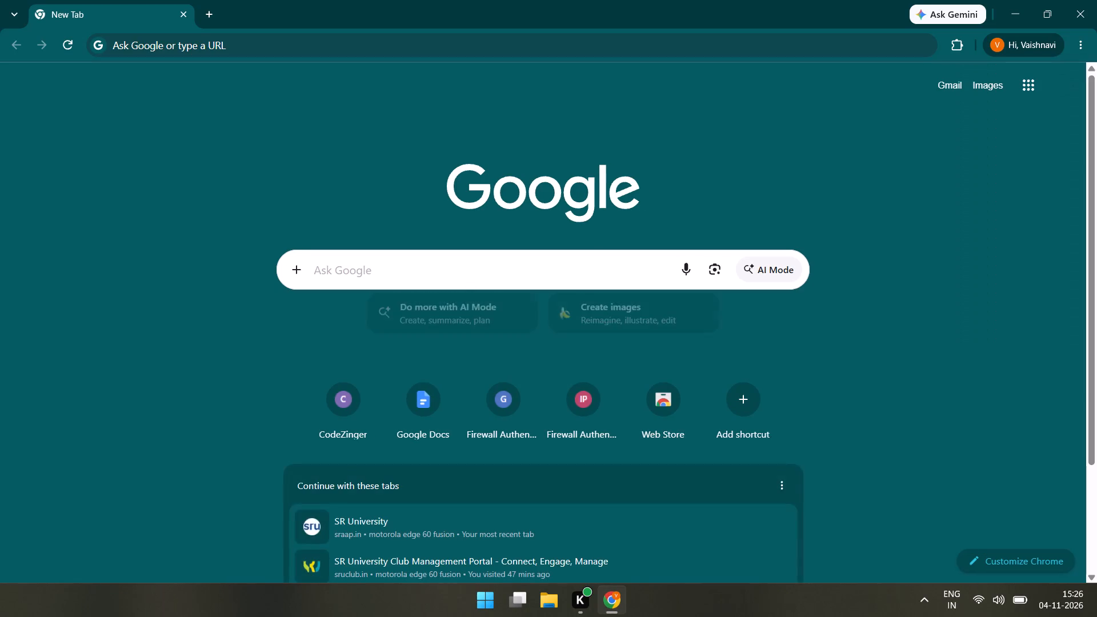
Search Google for canva, open the Canva India website and log in.
click(459, 267)
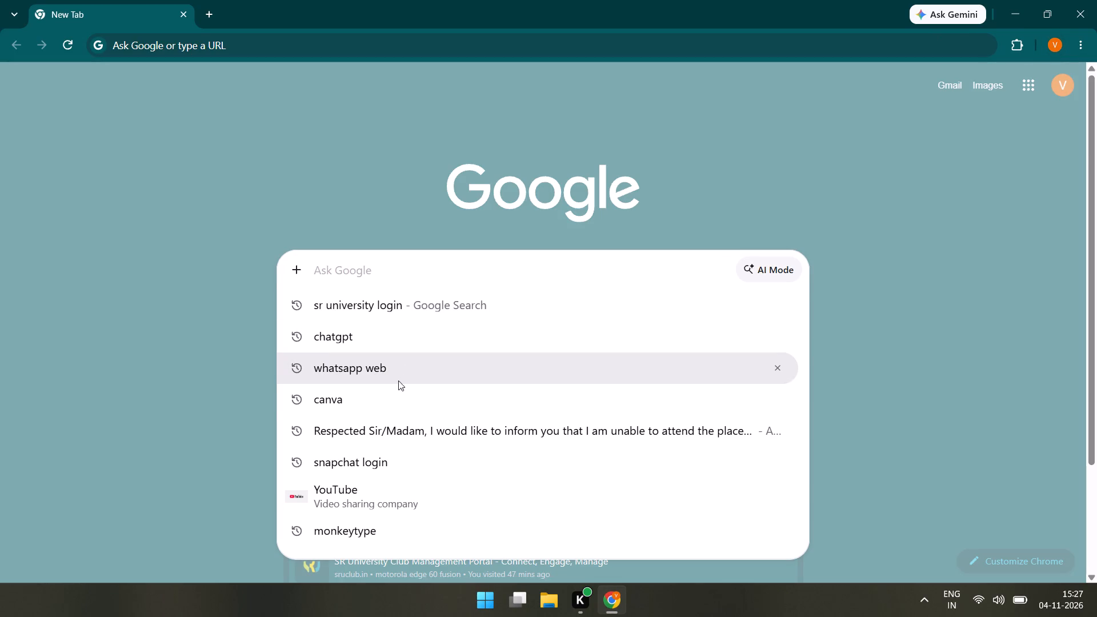
double_click(397, 397)
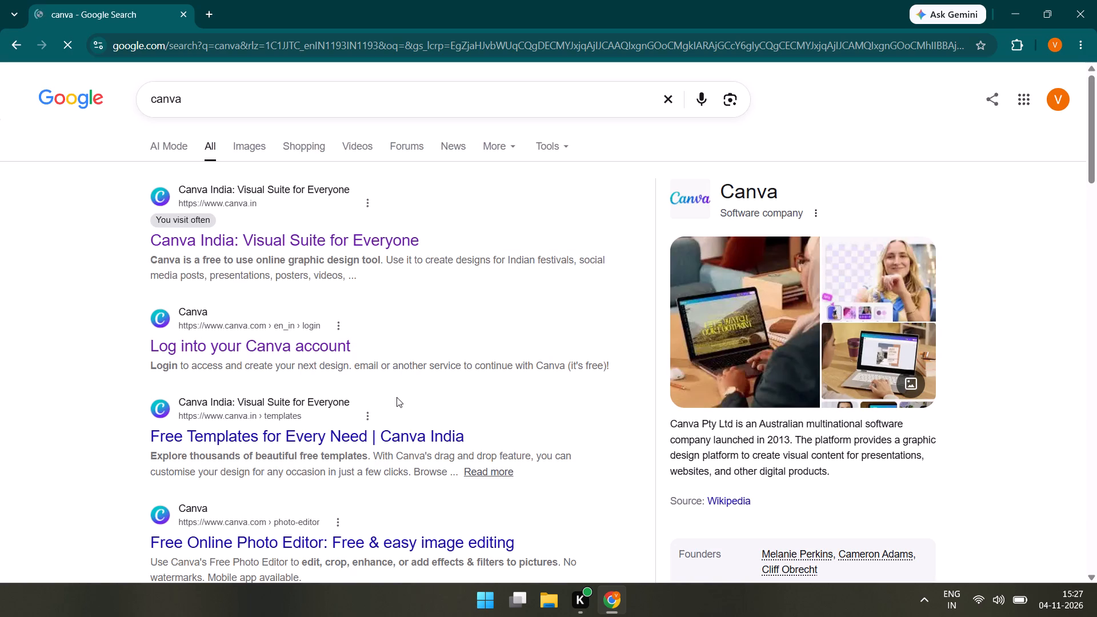
double_click(358, 237)
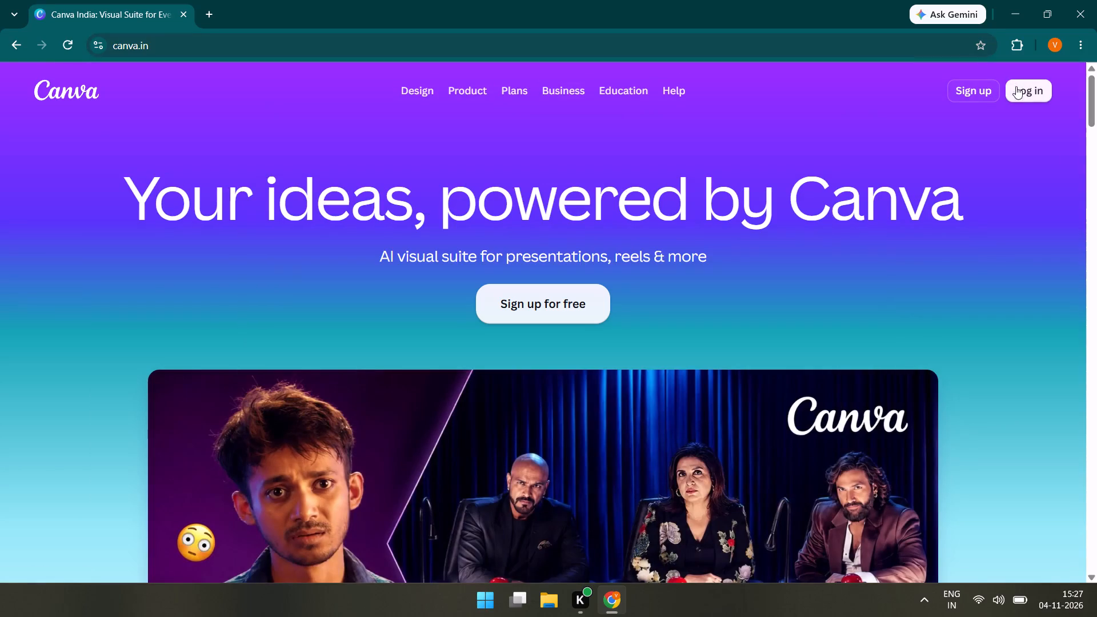
click(1024, 89)
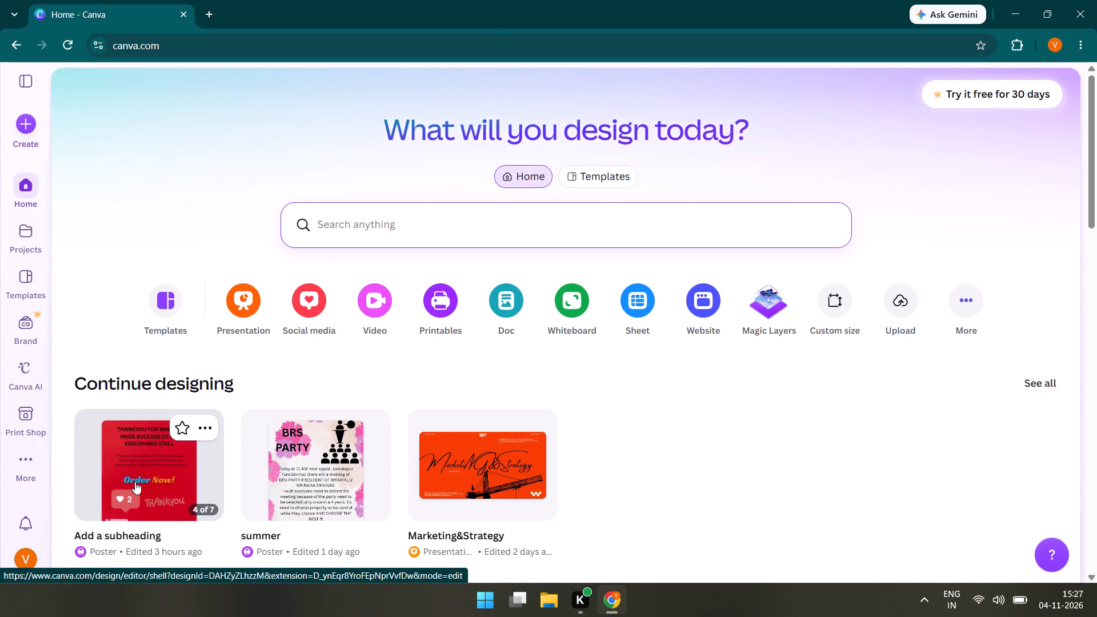
Open the recent poster design "Add a subheading" and add a blank page after page 7.
double_click(135, 482)
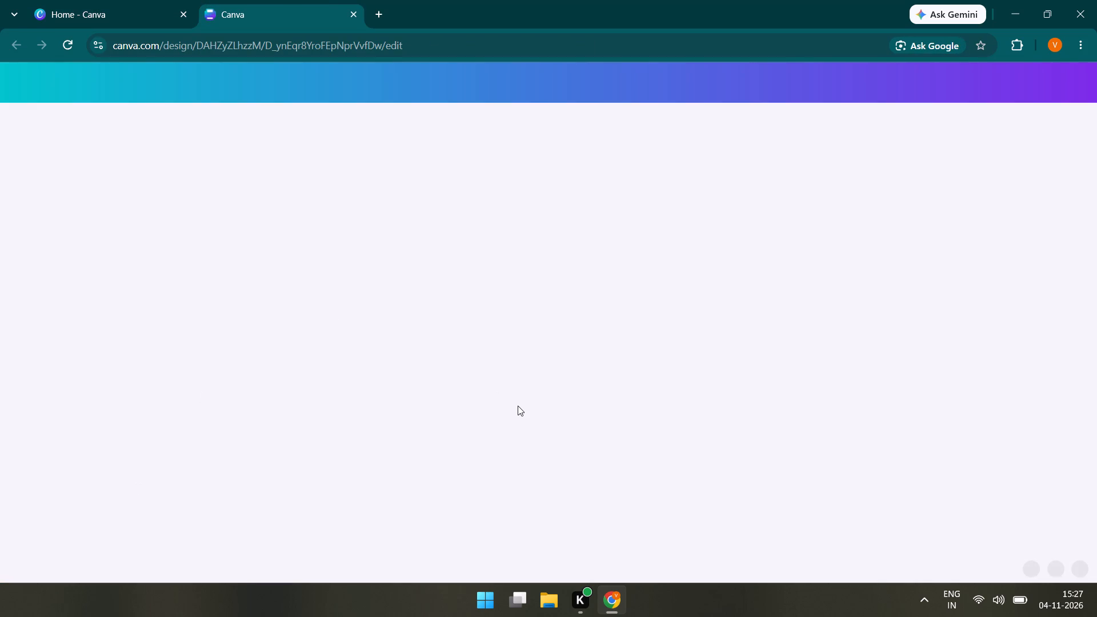
scroll(518, 406, down, 6)
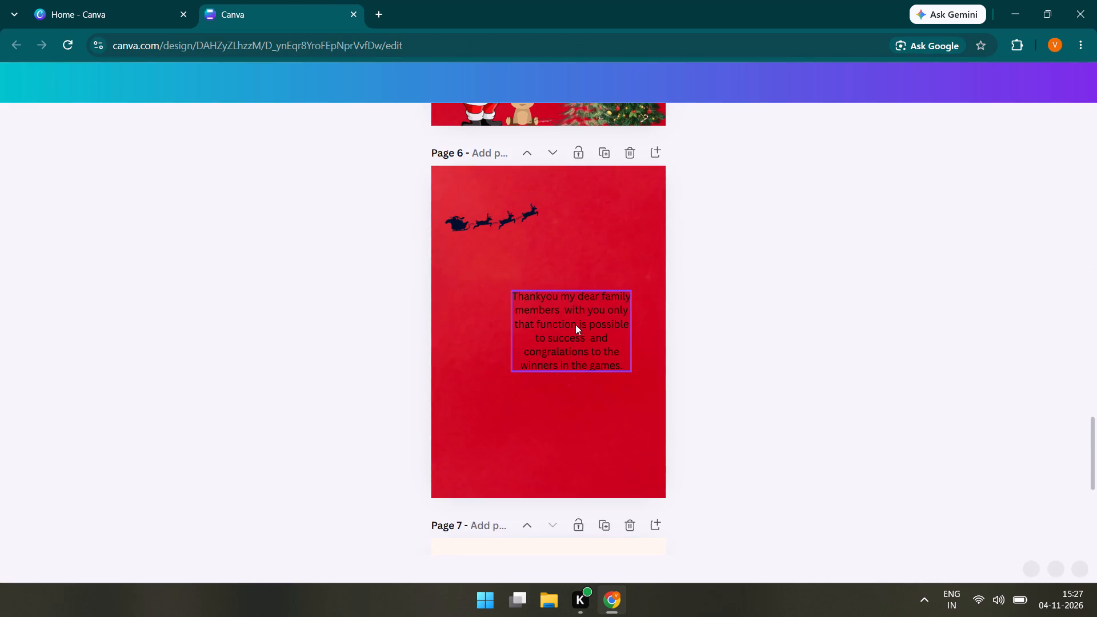
scroll(543, 402, down, 10)
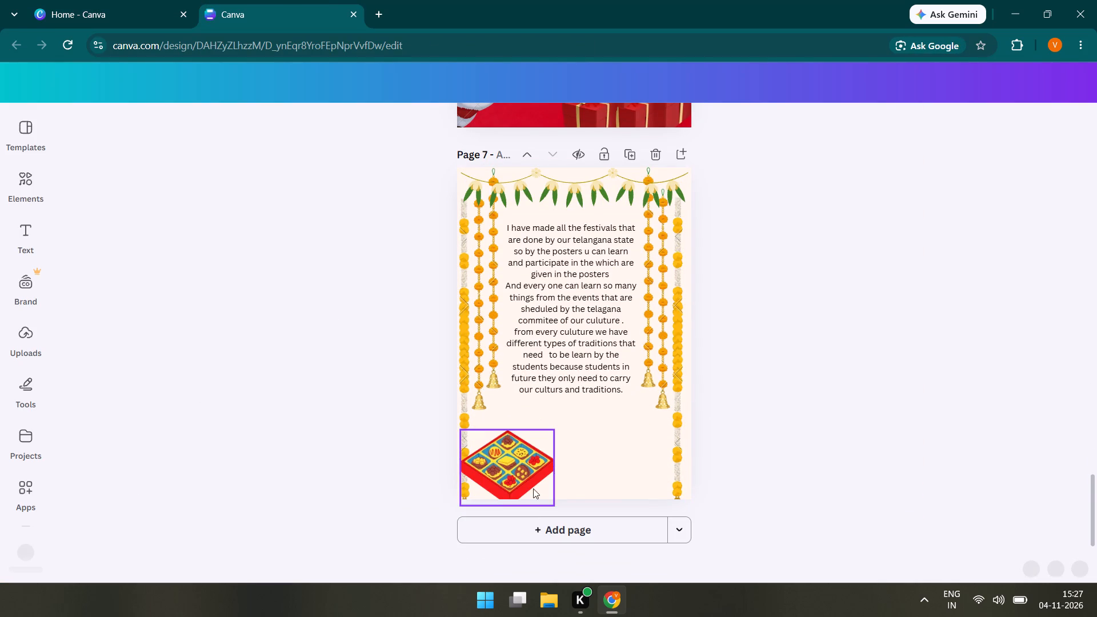
click(539, 537)
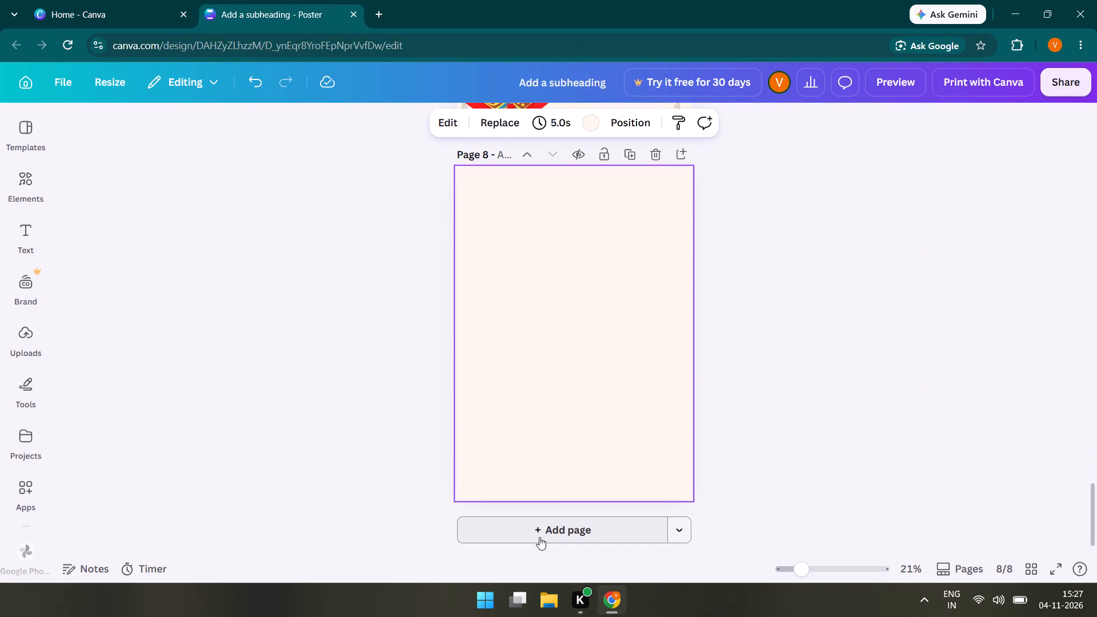
Insert the two-tone orange blob from the recently used graphics onto blank page 8.
click(9, 177)
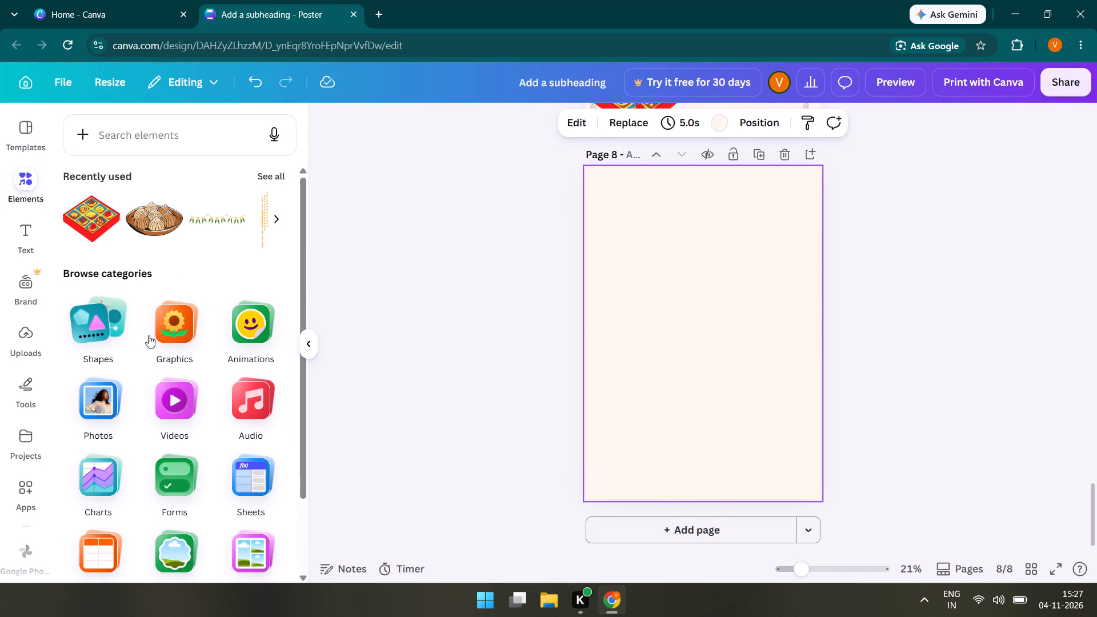
click(179, 340)
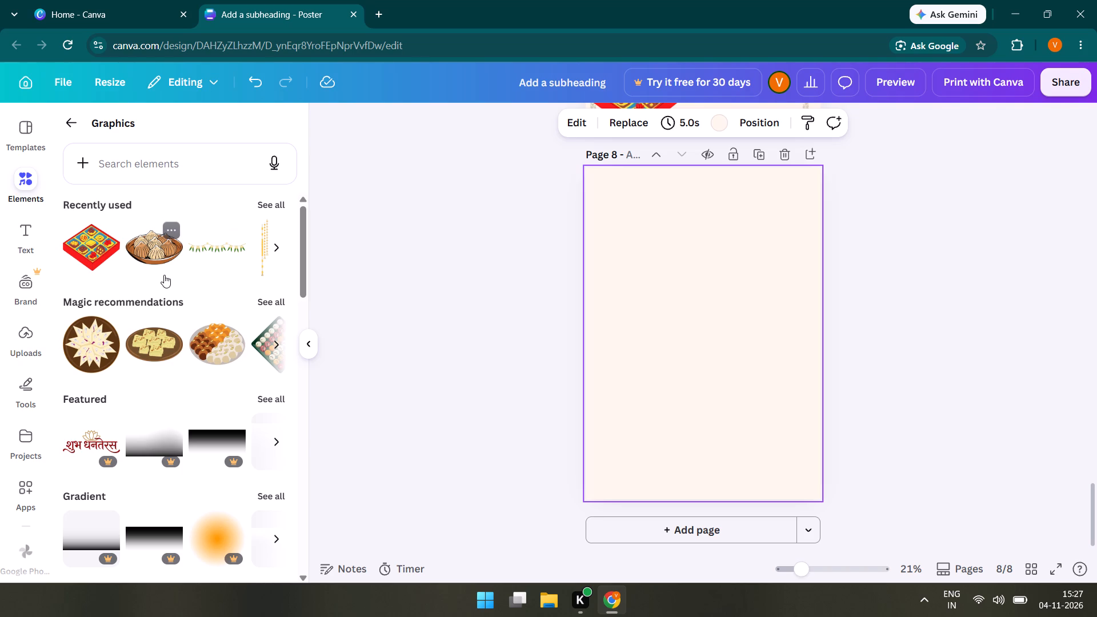
scroll(169, 282, up, 4)
click(78, 124)
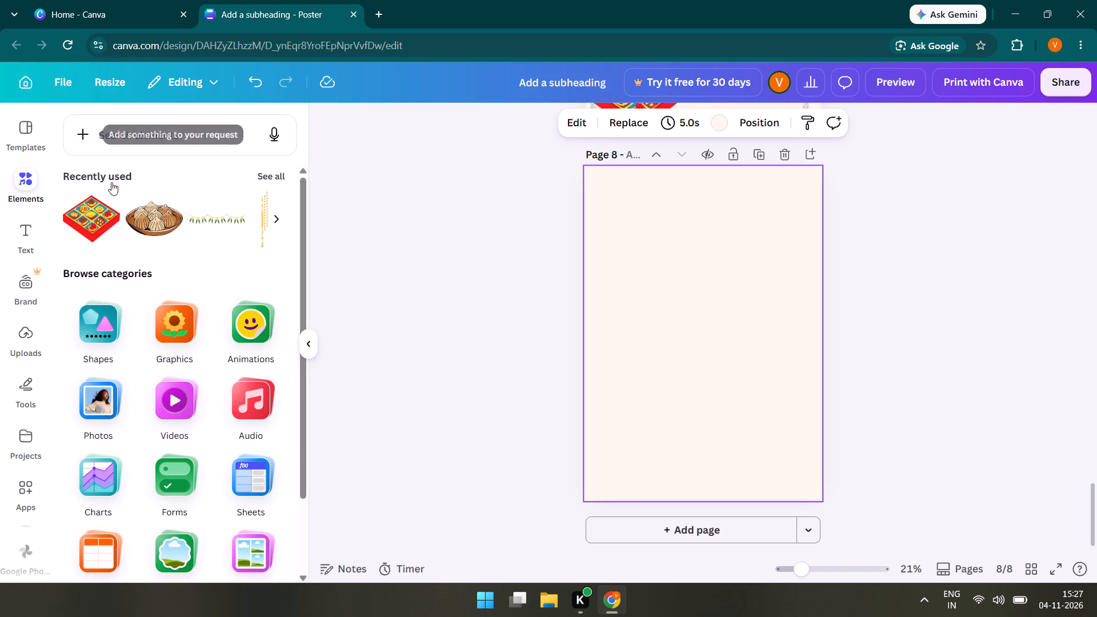
click(102, 336)
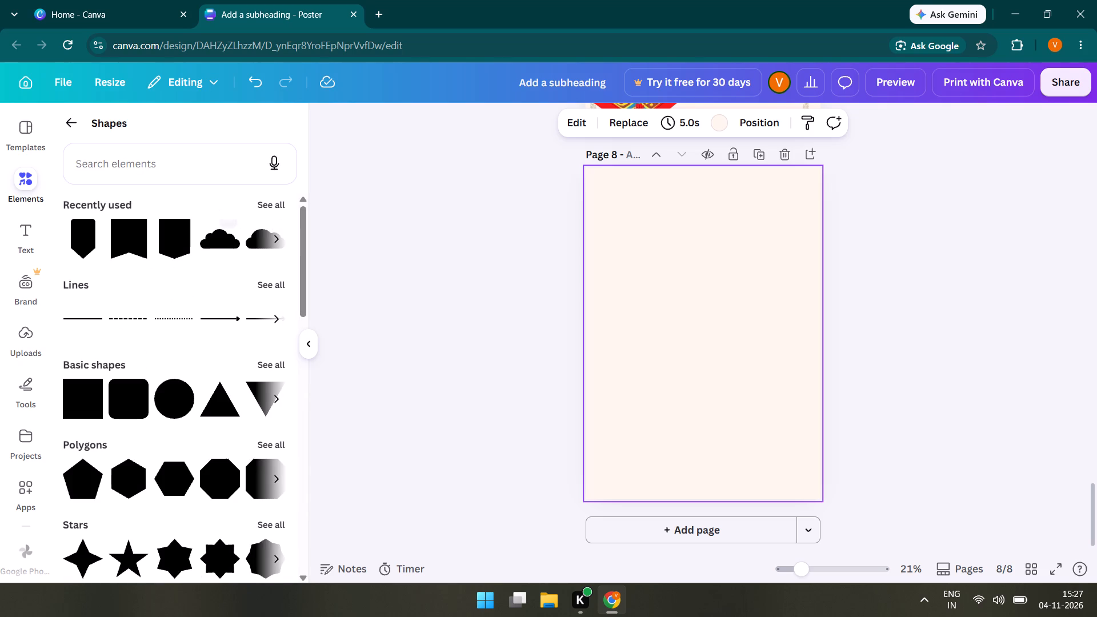
click(77, 122)
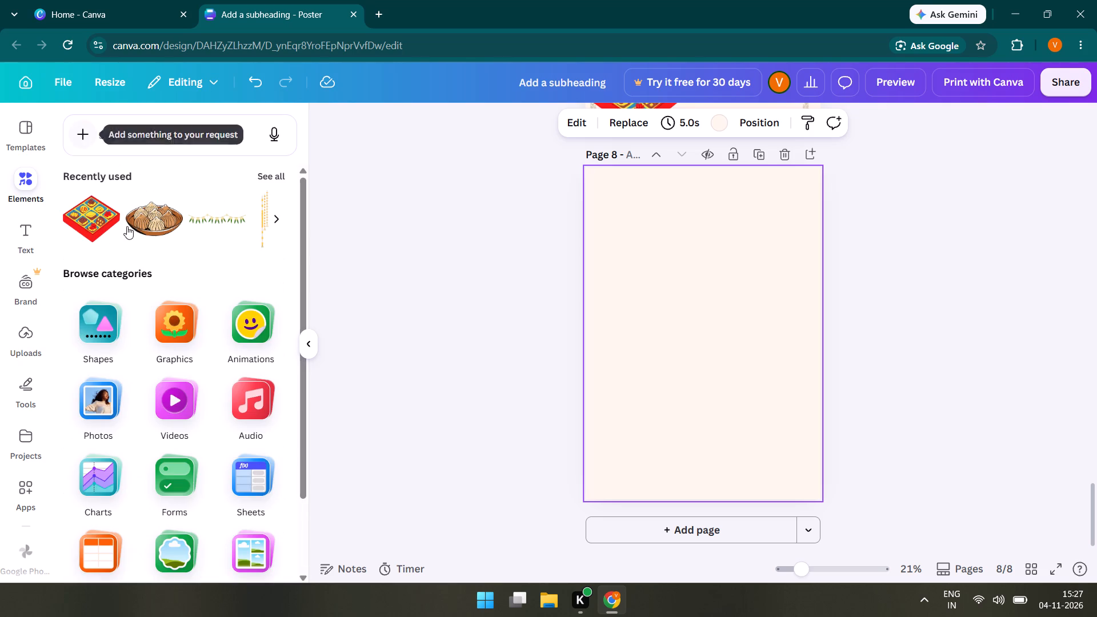
click(192, 343)
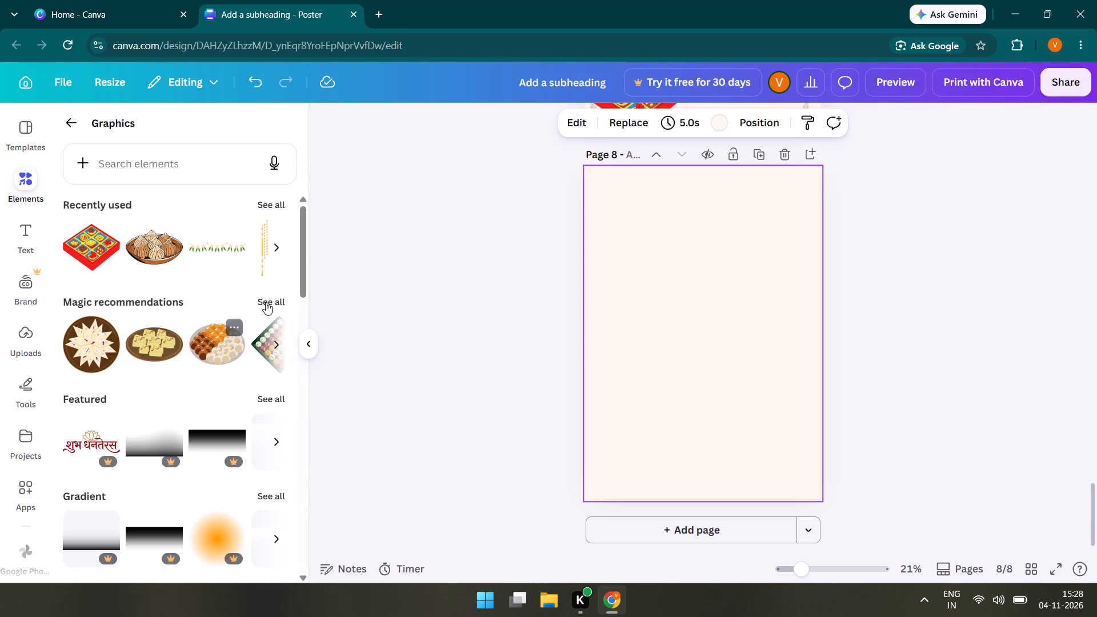
click(271, 205)
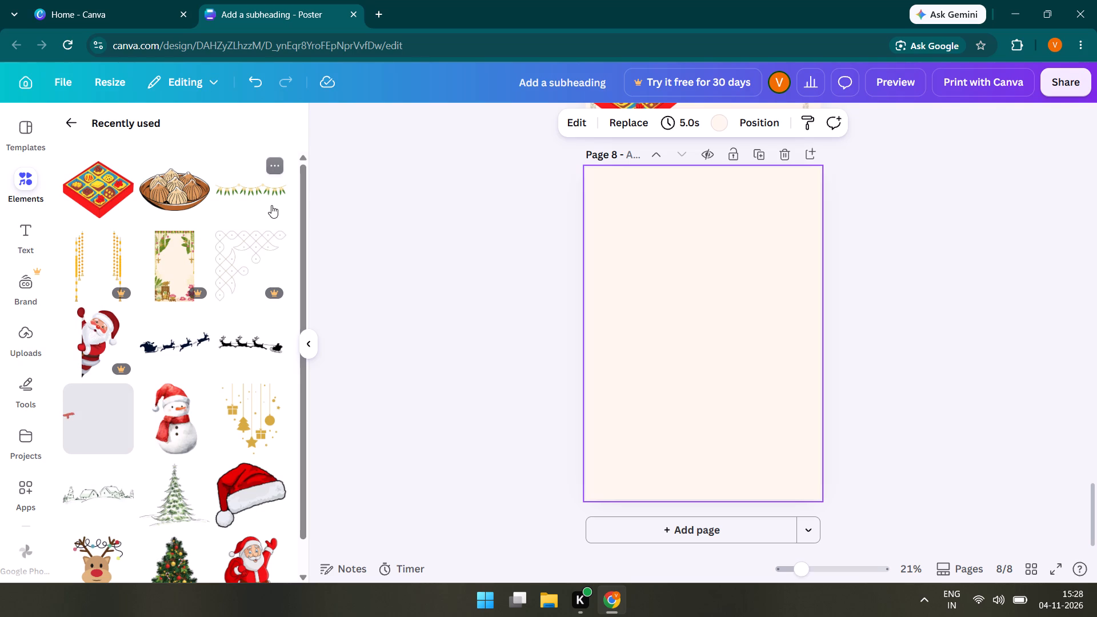
scroll(148, 439, down, 7)
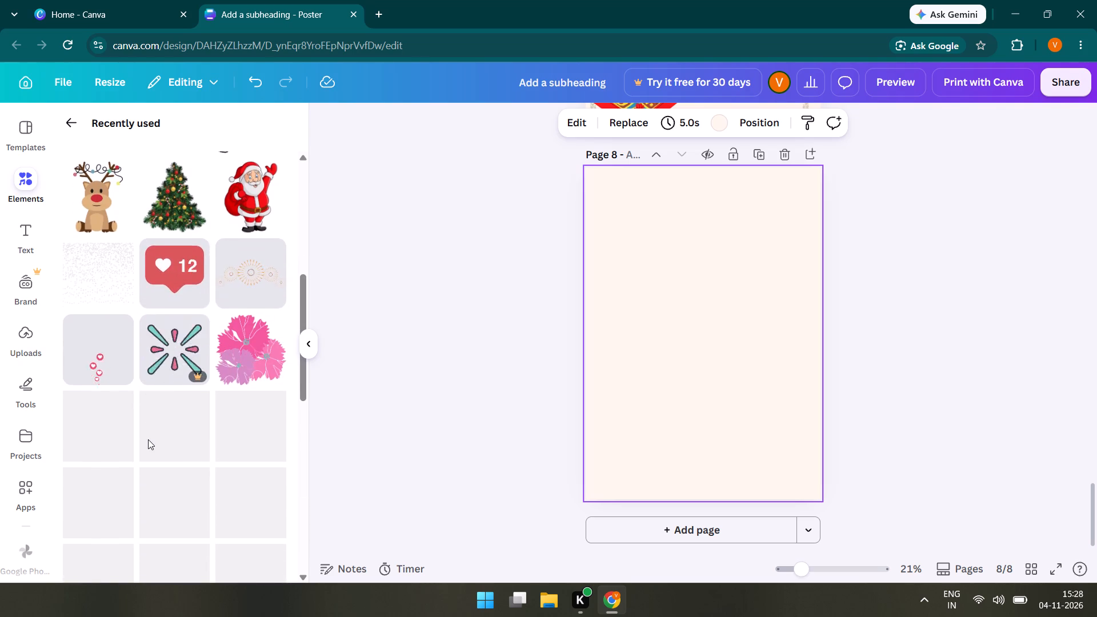
scroll(148, 439, down, 4)
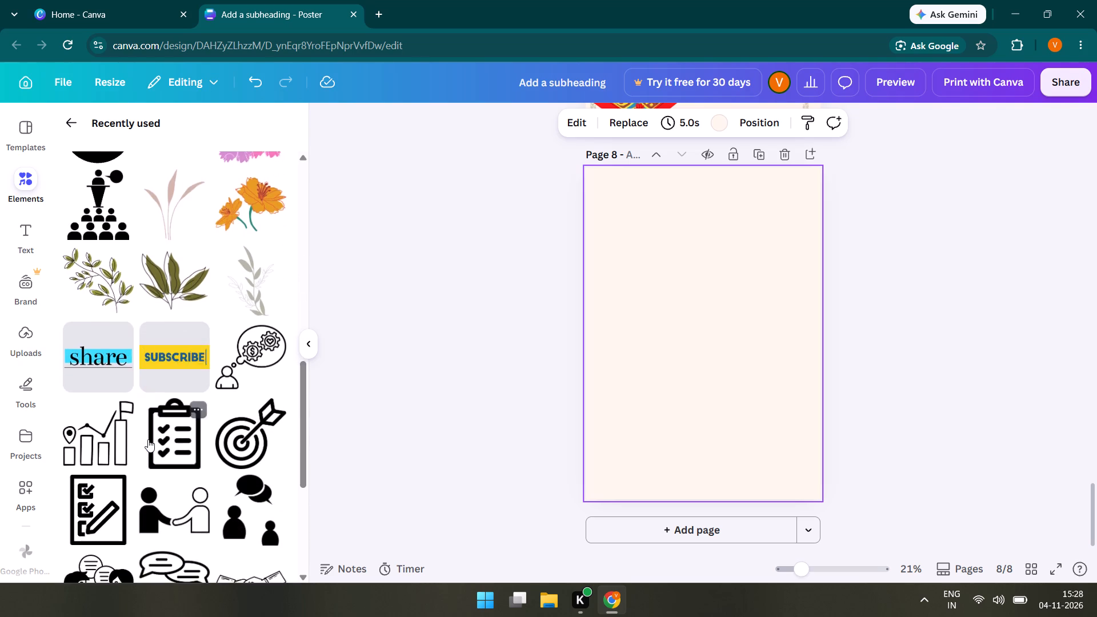
scroll(148, 439, down, 7)
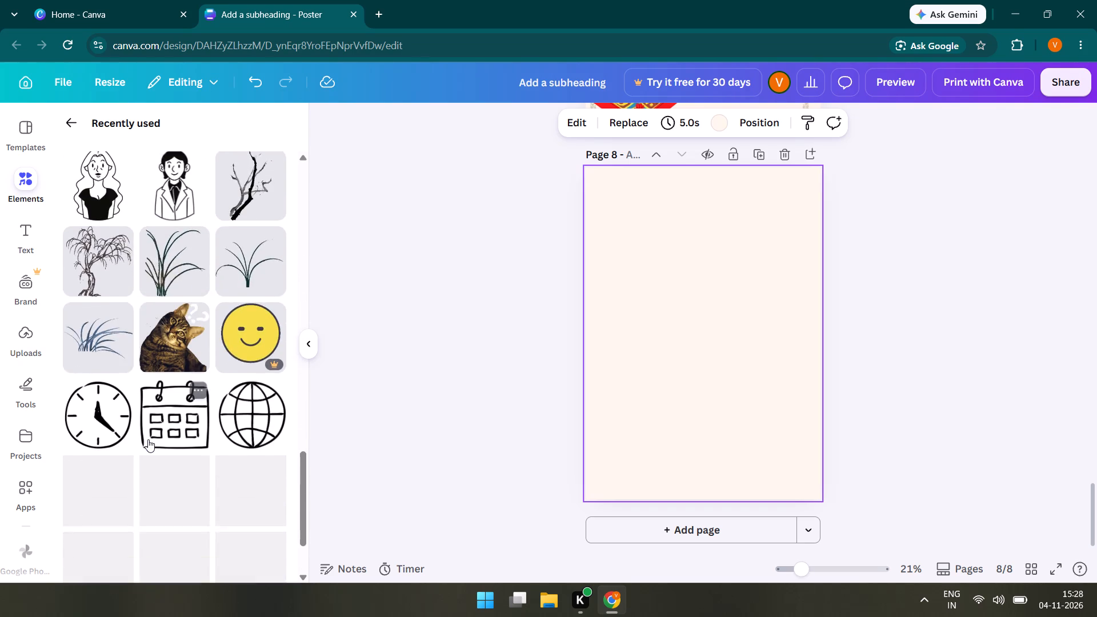
scroll(148, 439, down, 2)
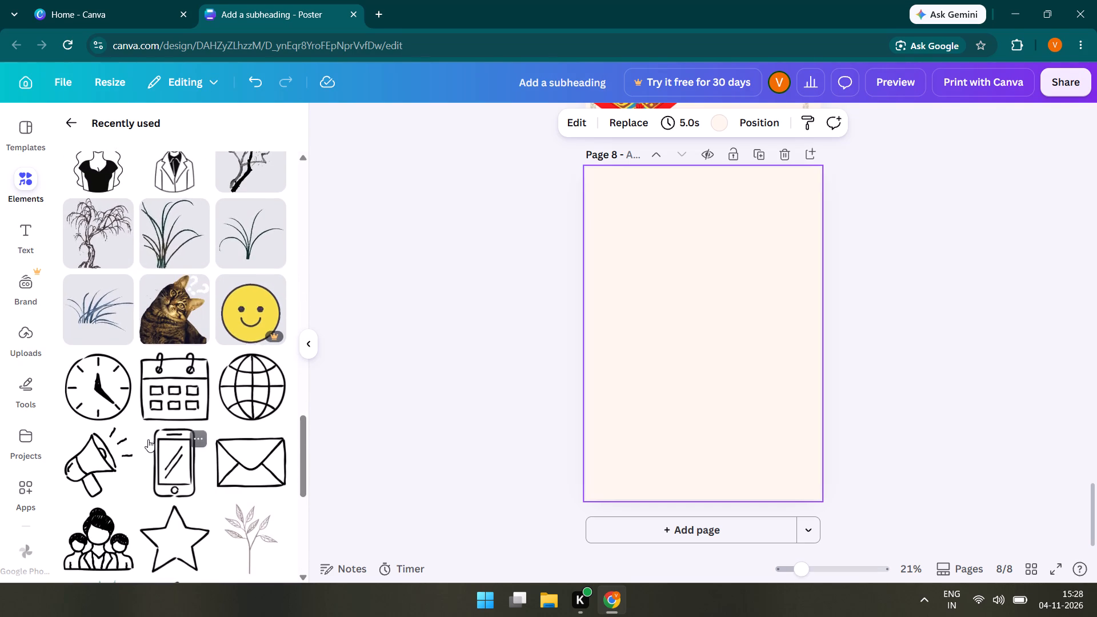
scroll(148, 439, down, 4)
click(187, 320)
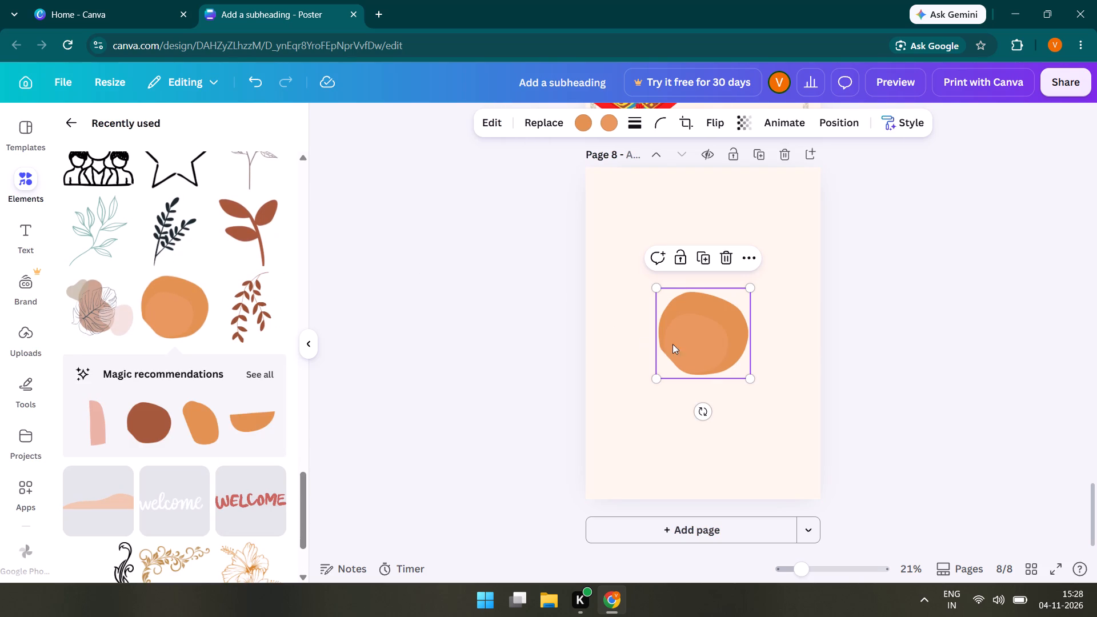
Enlarge the orange blob to about 113.9 by 109.8 so it covers all of page 8 as a background.
drag(655, 286, 600, 166)
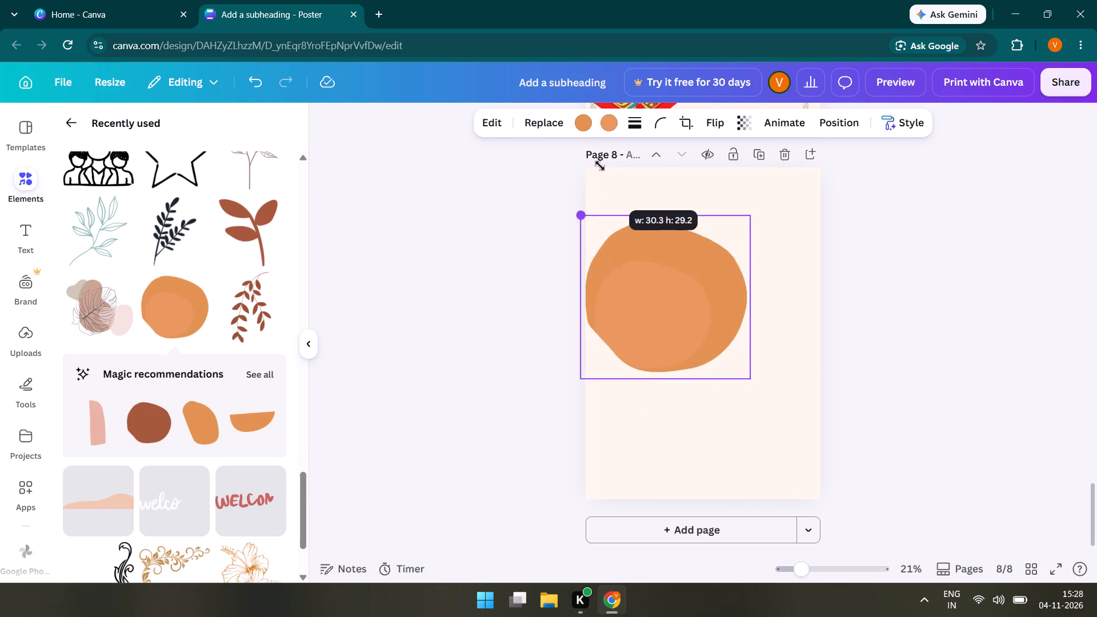
drag(600, 166, 539, 0)
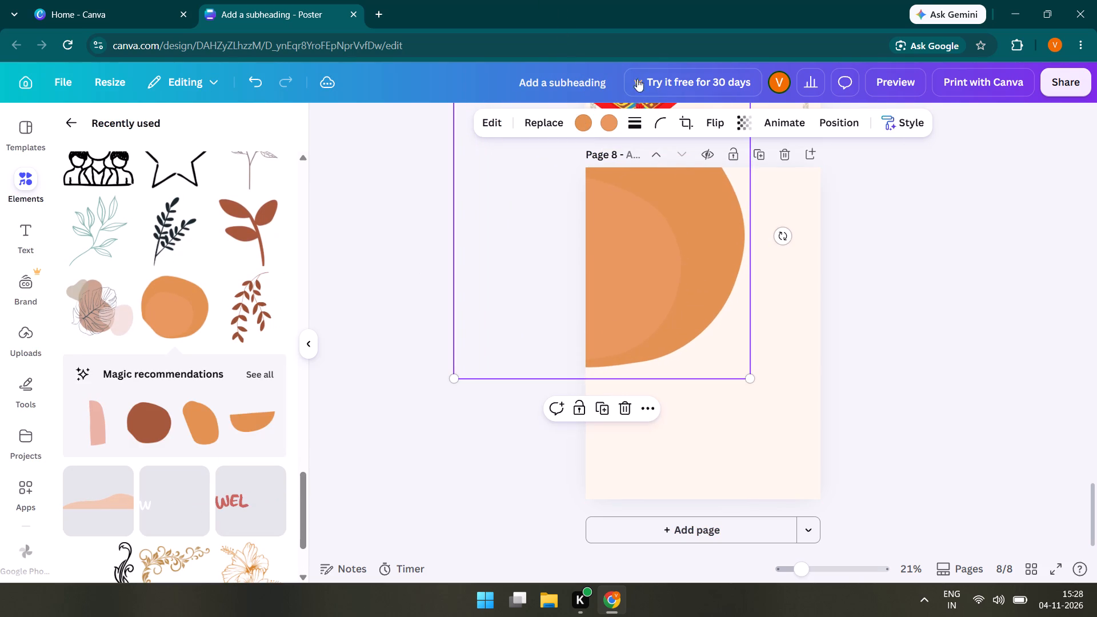
drag(752, 378, 778, 396)
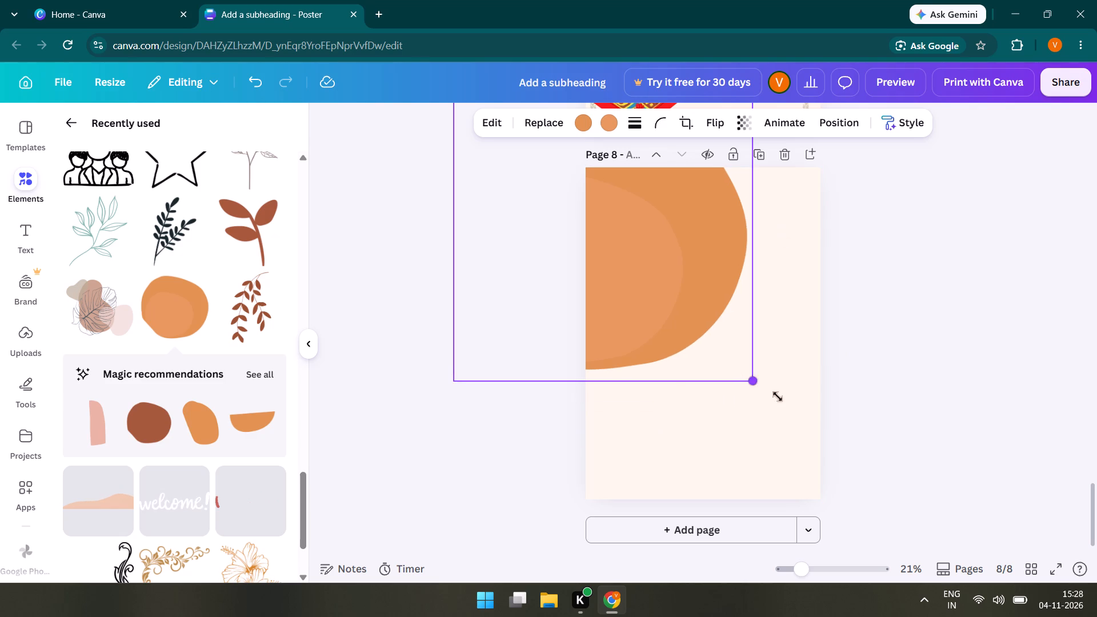
drag(778, 396, 948, 616)
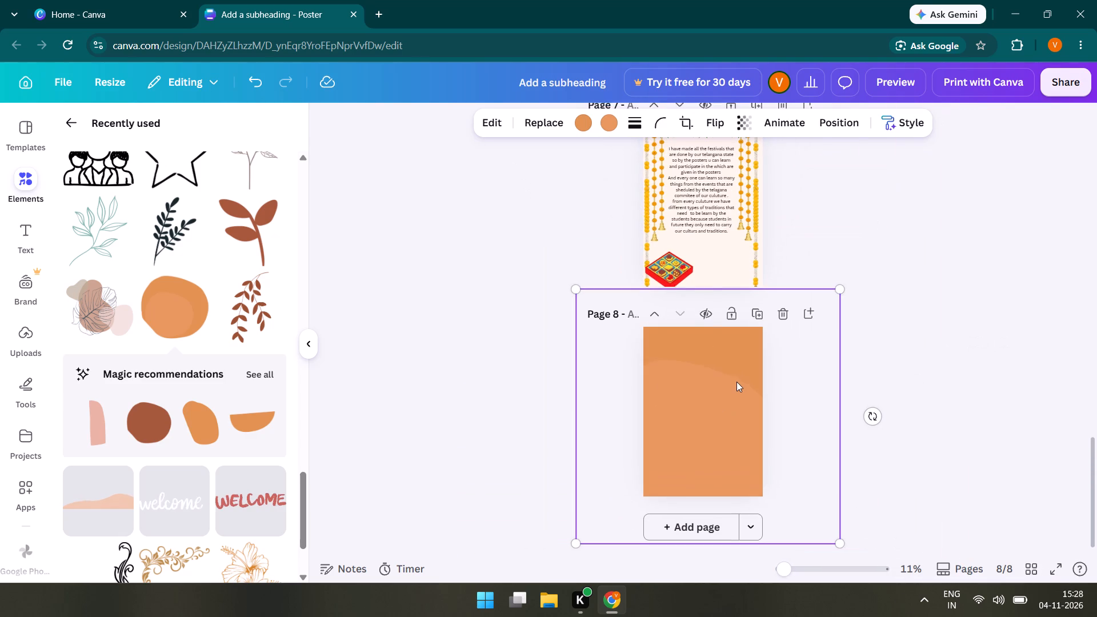
scroll(736, 382, down, 1)
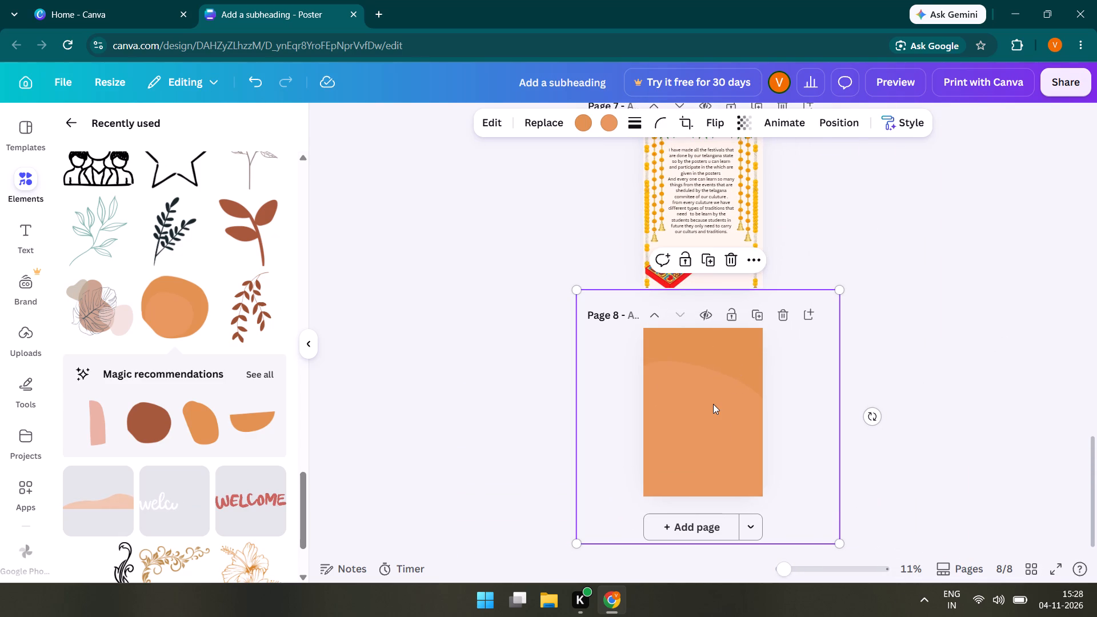
scroll(713, 404, down, 3)
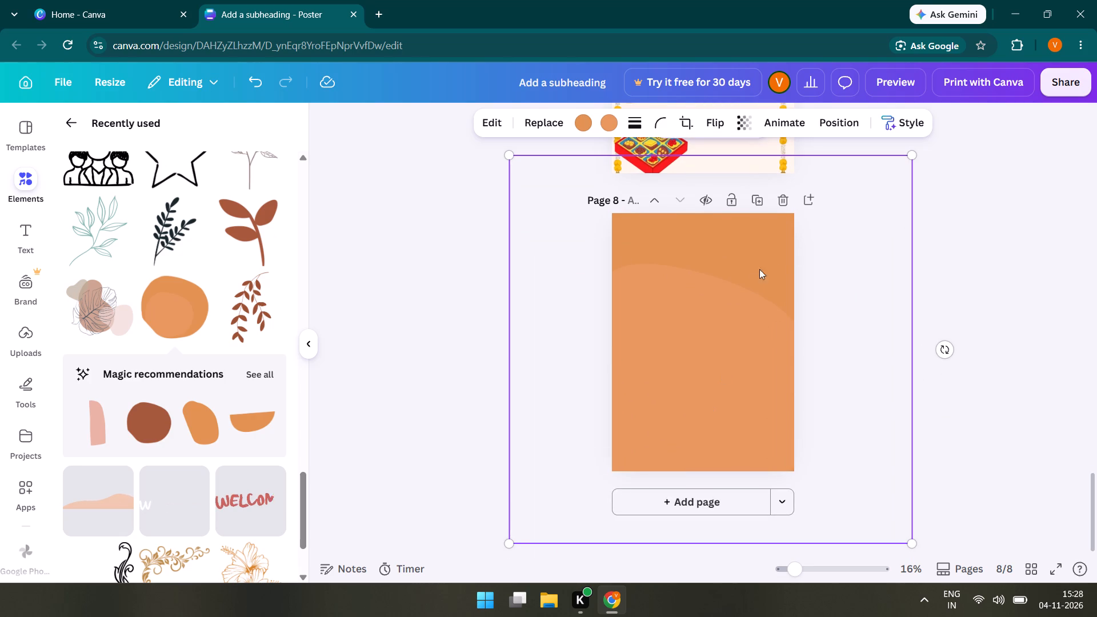
drag(911, 155, 925, 0)
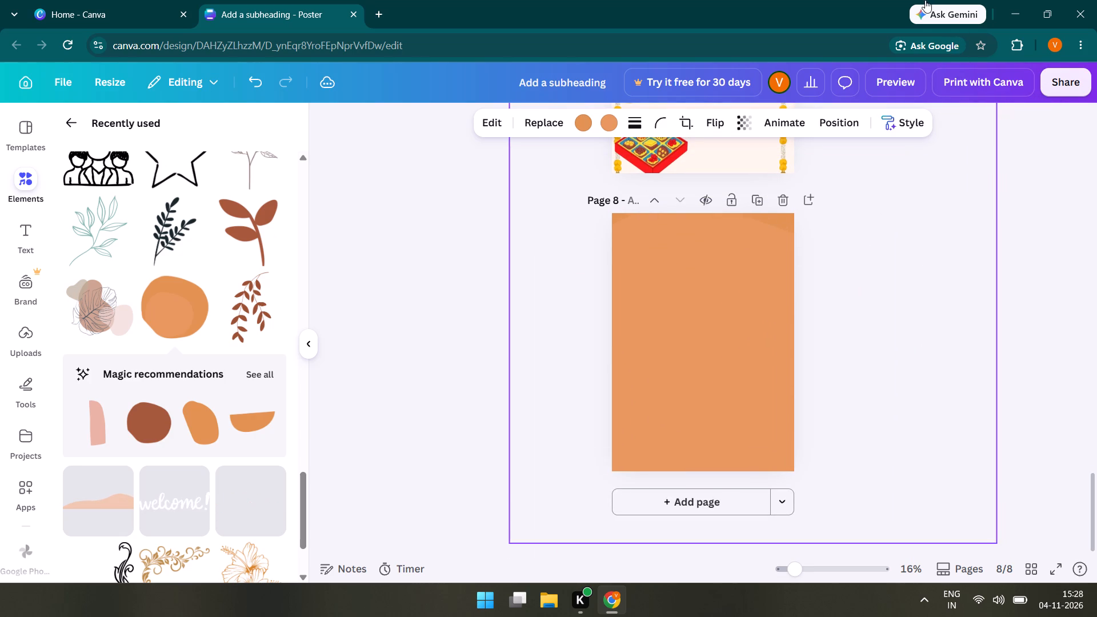
drag(925, 0, 955, 21)
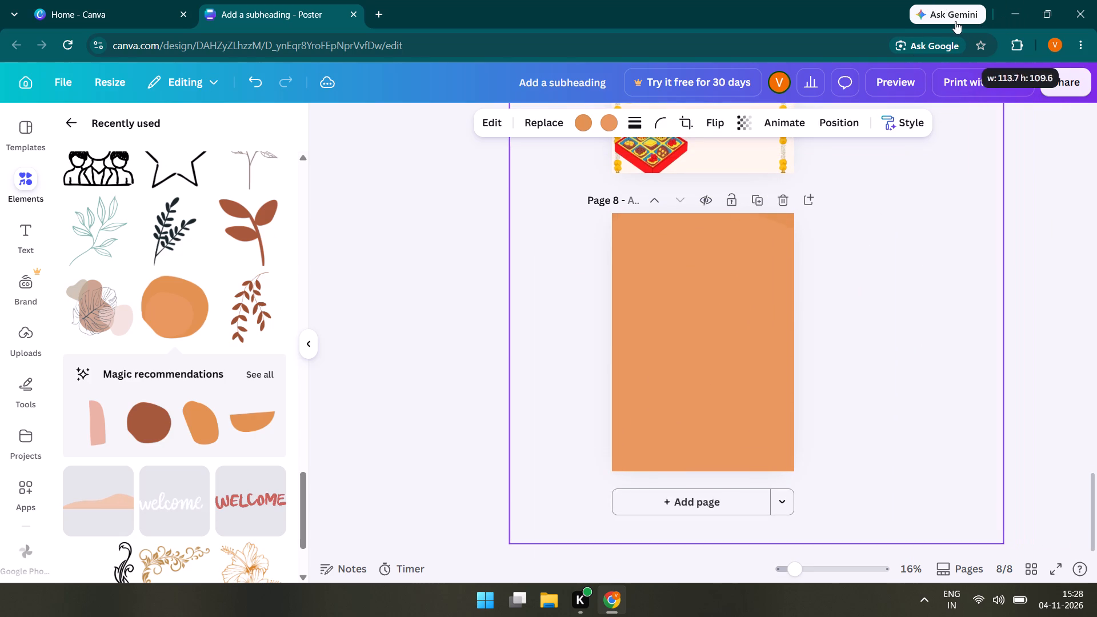
drag(955, 21, 966, 14)
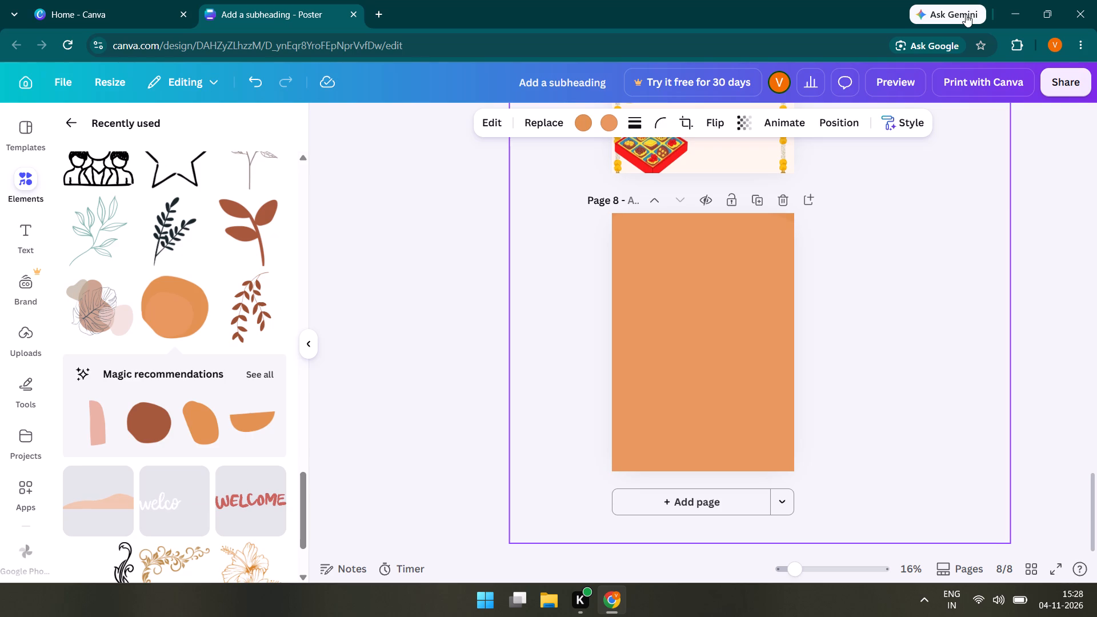
drag(966, 14, 979, 29)
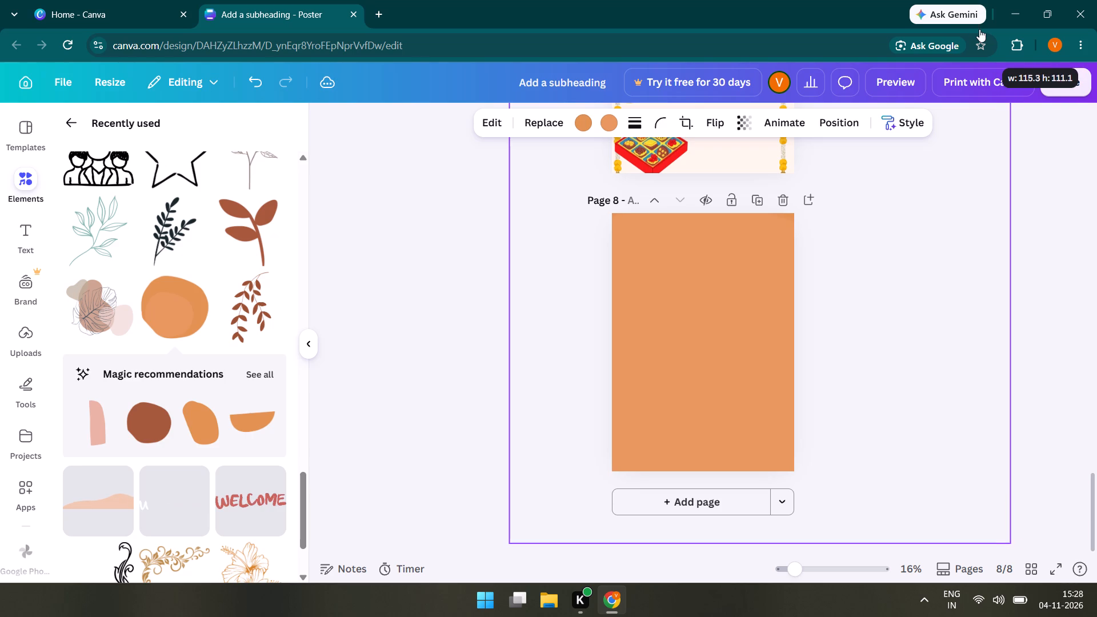
drag(979, 29, 970, 30)
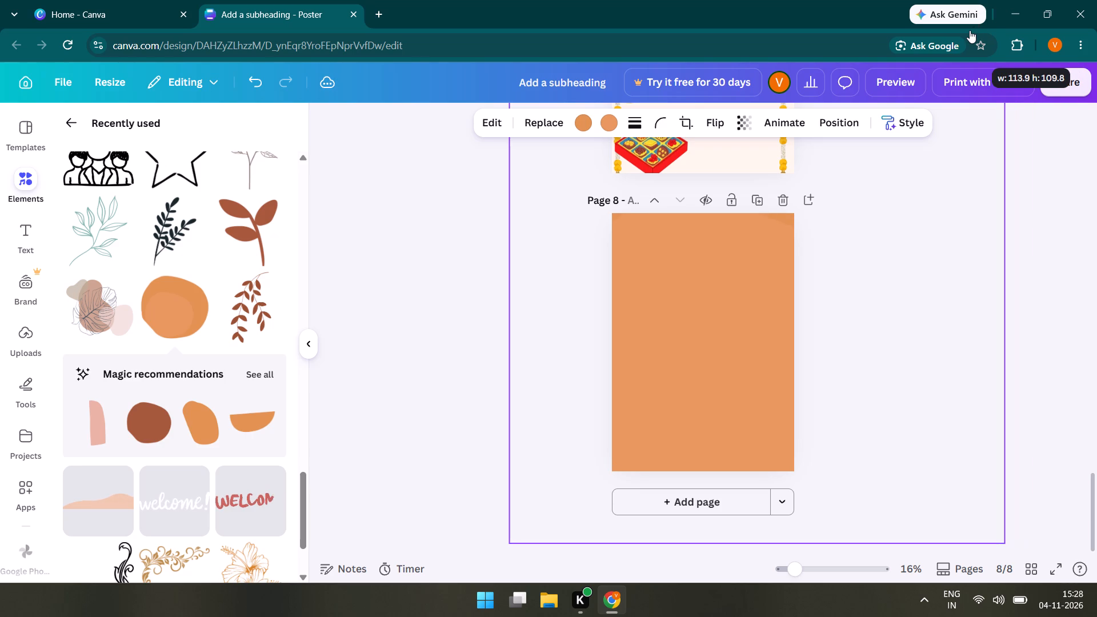
drag(970, 30, 970, 30)
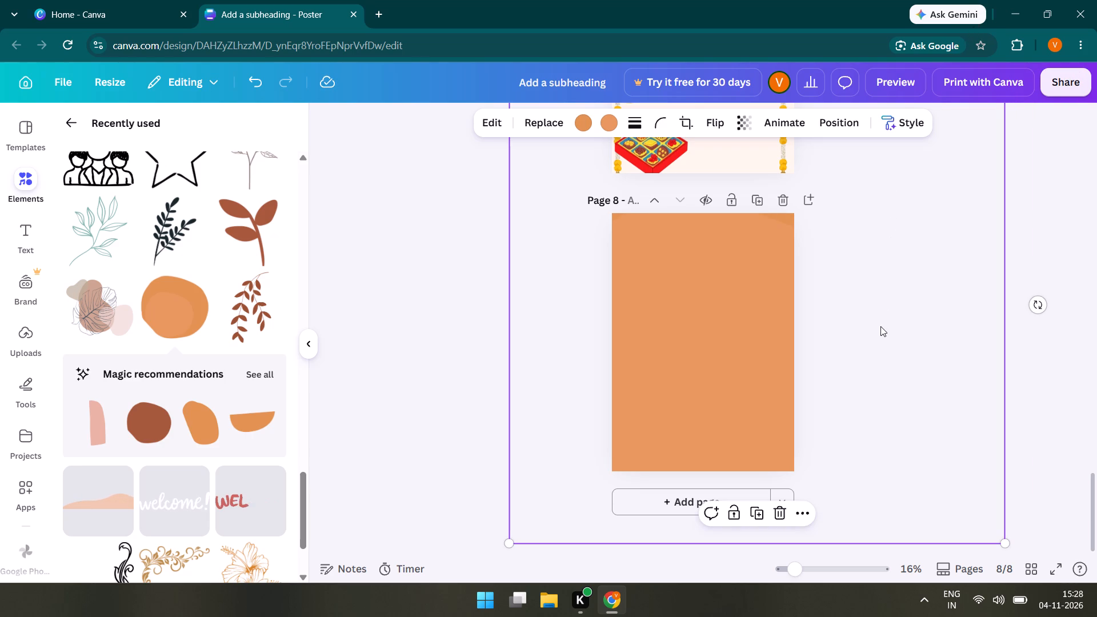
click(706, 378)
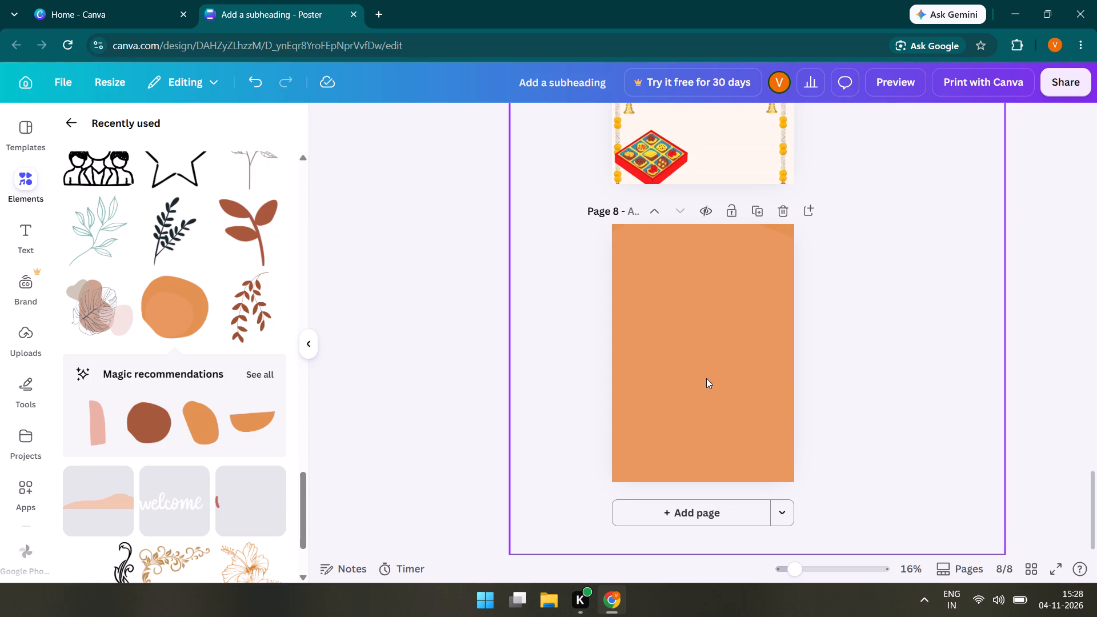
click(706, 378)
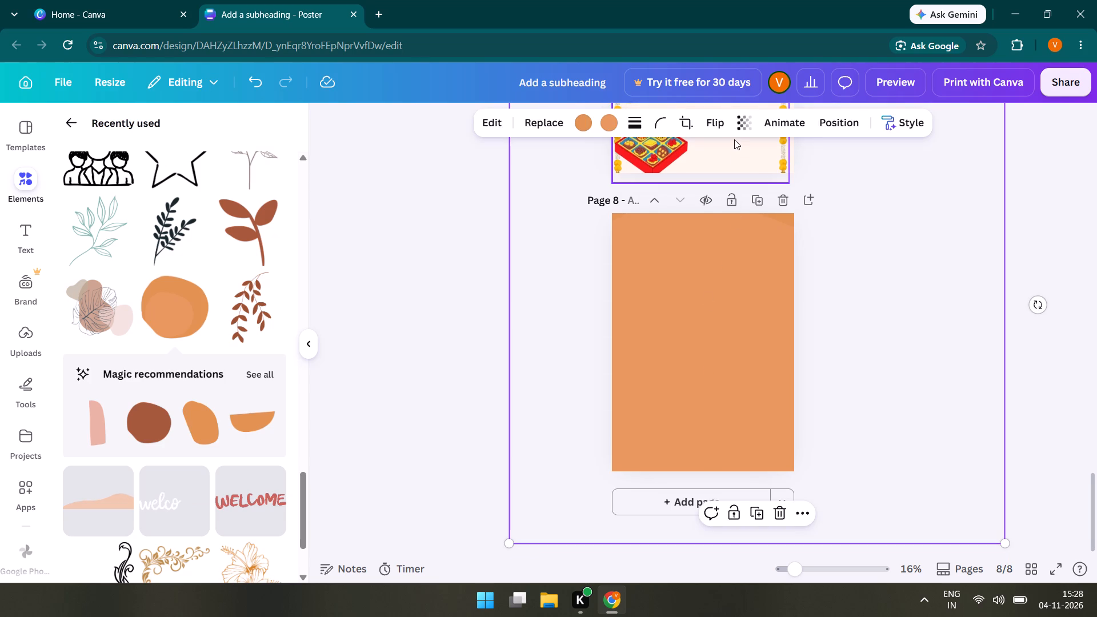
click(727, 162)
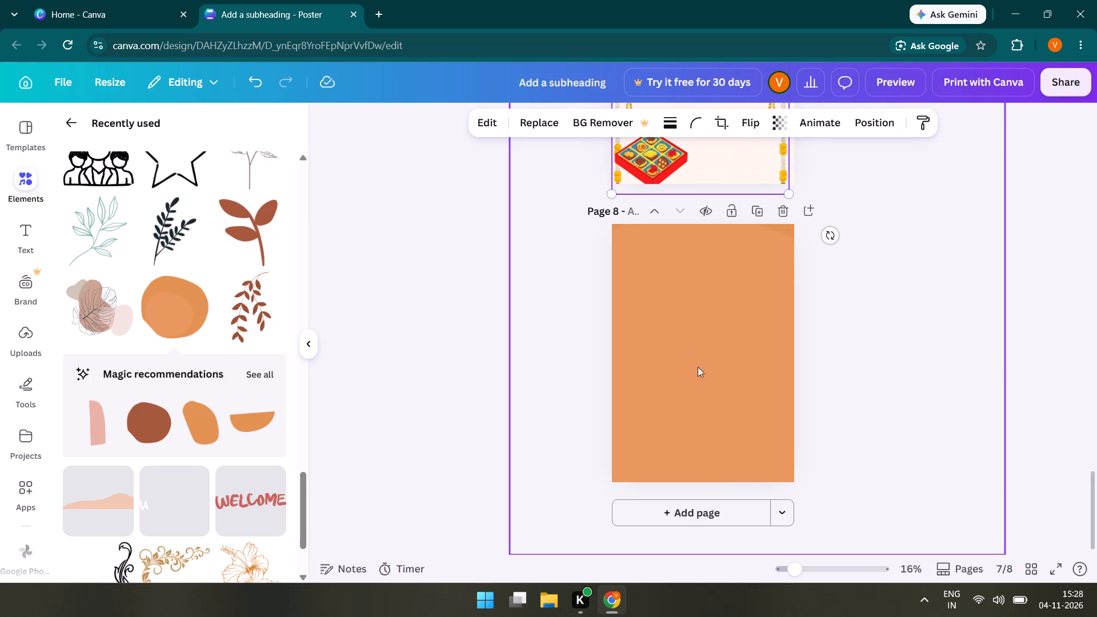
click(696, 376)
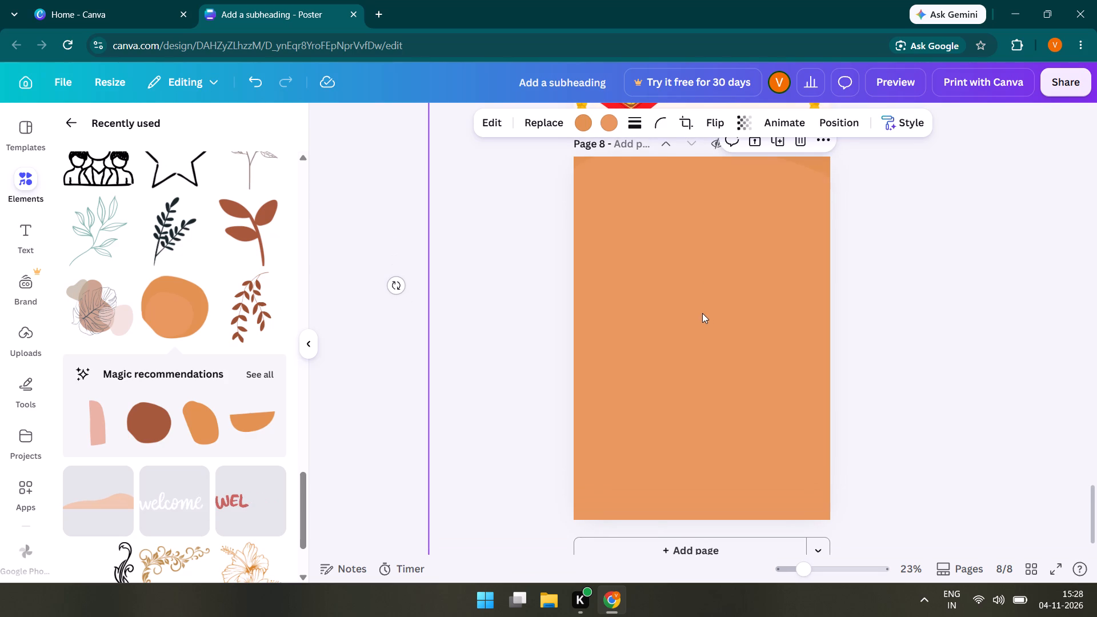
Look through the recently used elements and the Animations category, including its magic recommendations, for graphics suited to page 8.
scroll(172, 325, up, 8)
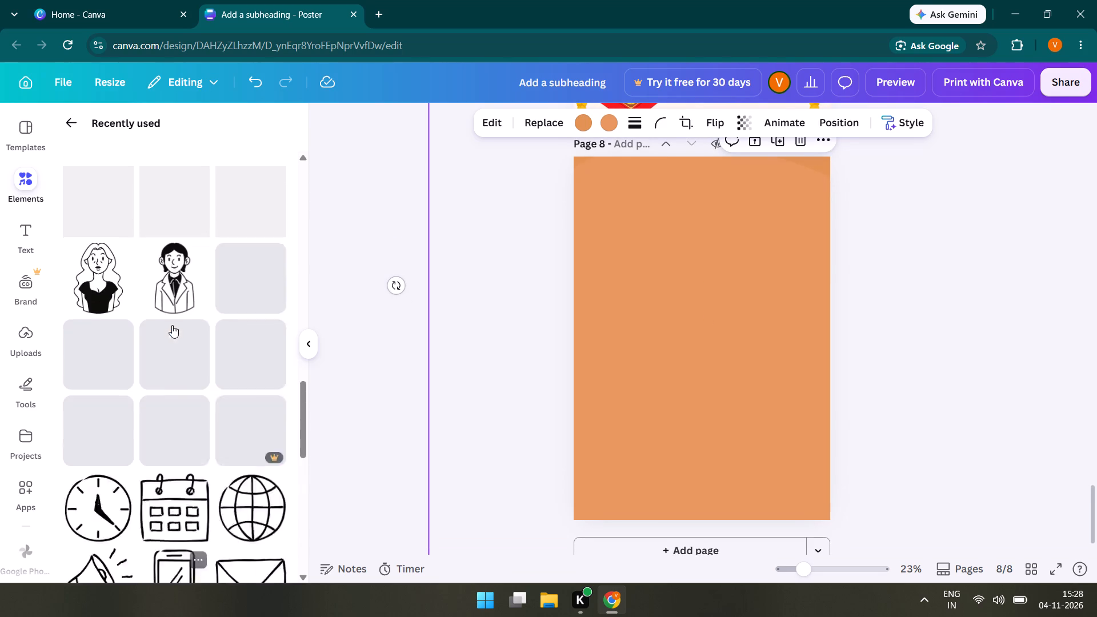
scroll(172, 325, up, 6)
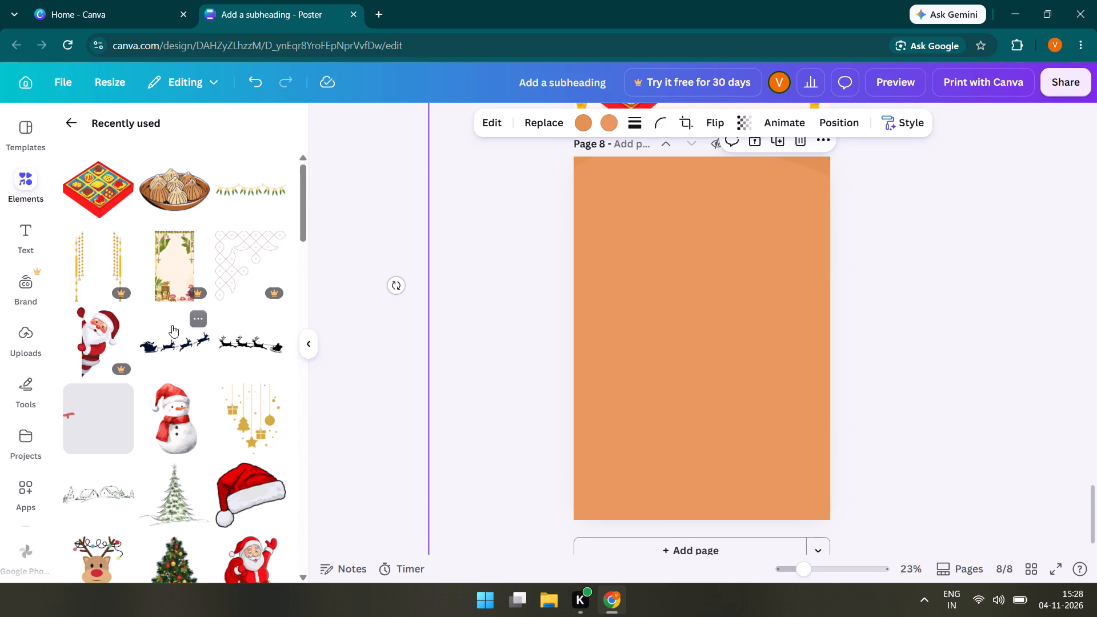
click(75, 125)
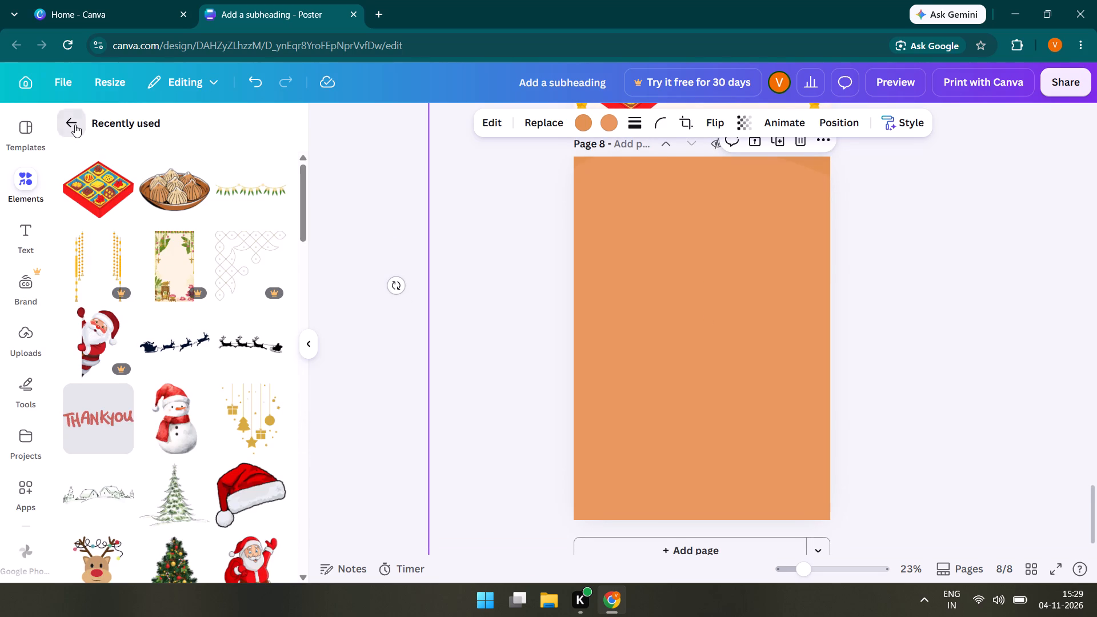
click(75, 127)
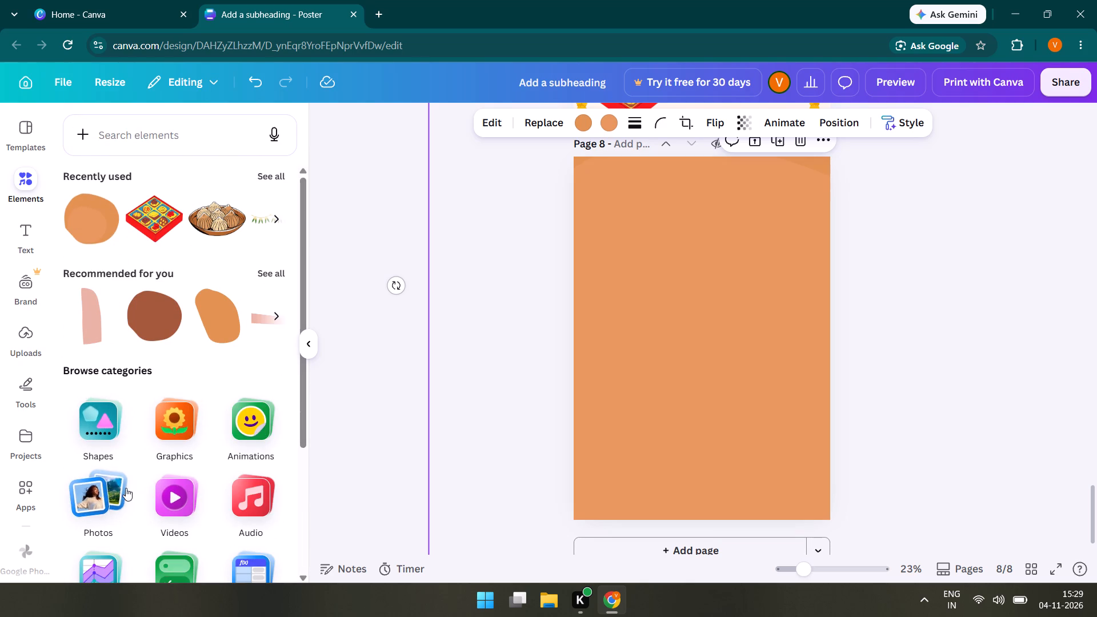
click(252, 443)
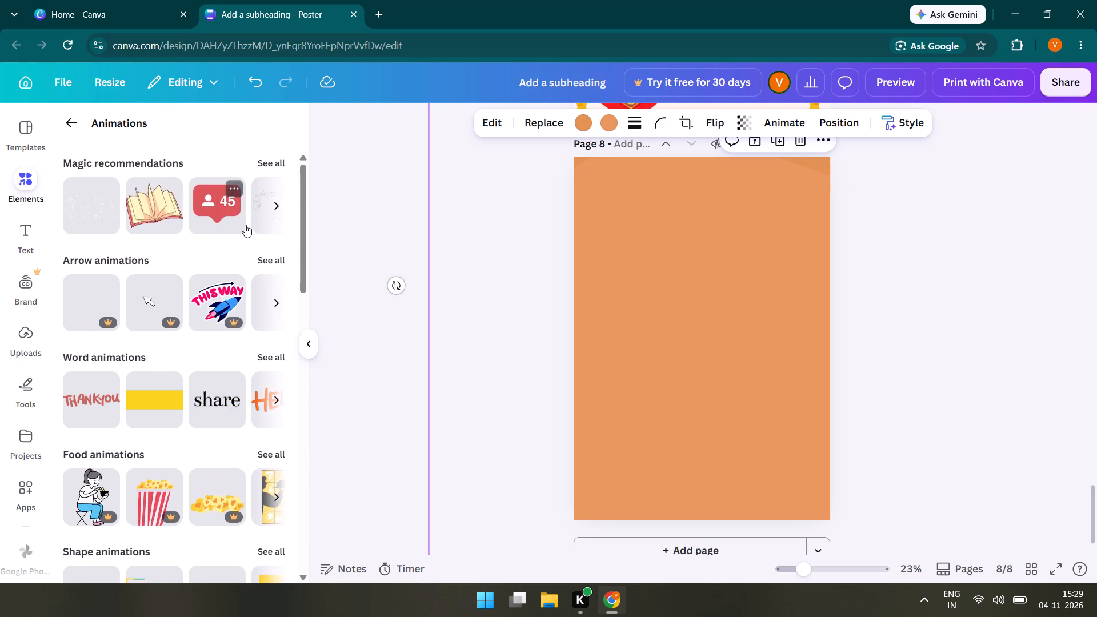
scroll(161, 410, down, 3)
scroll(161, 410, up, 7)
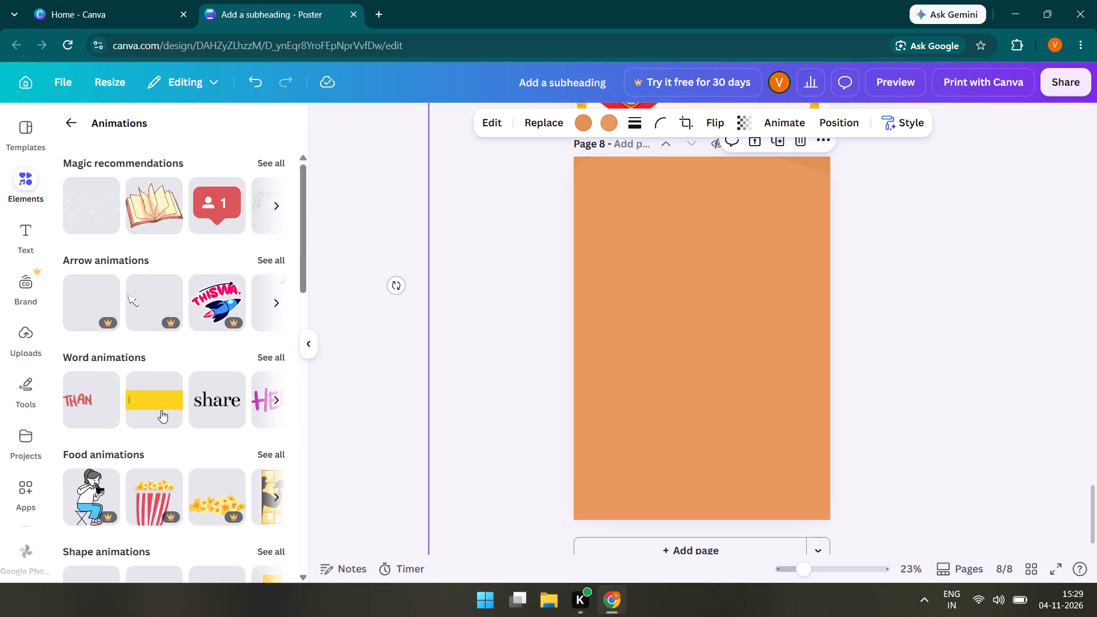
click(274, 161)
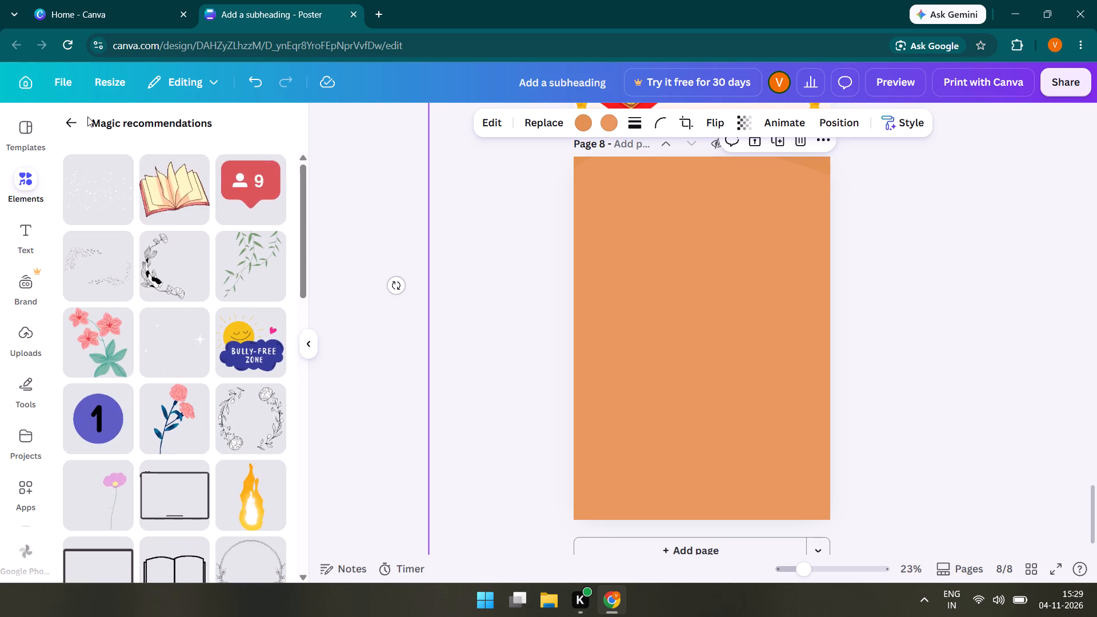
click(71, 116)
scroll(145, 411, down, 5)
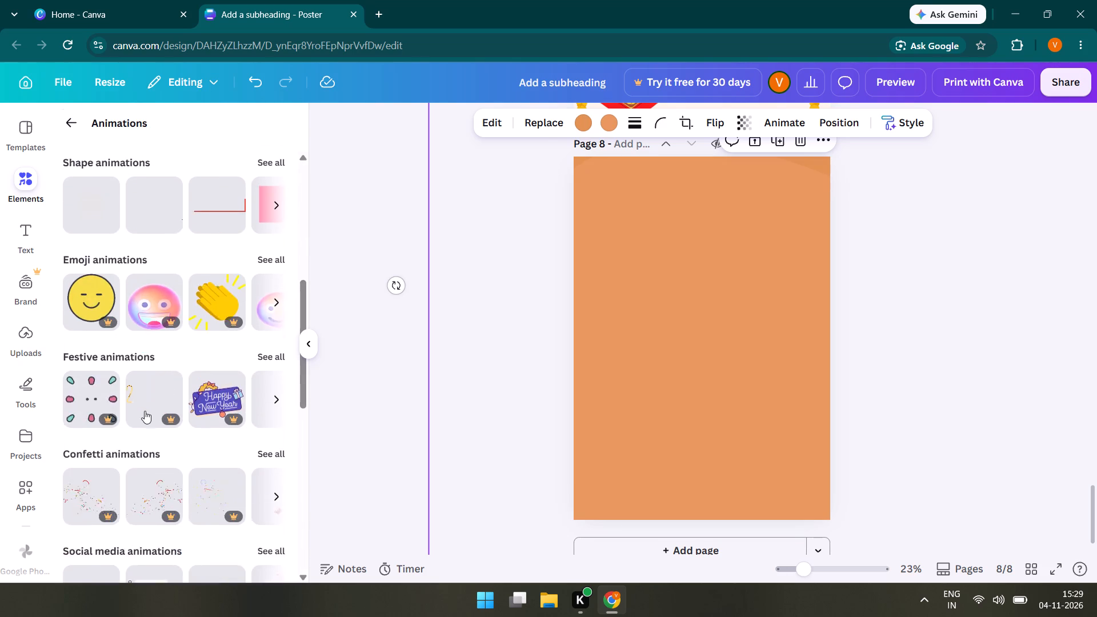
scroll(145, 411, down, 2)
scroll(145, 411, up, 6)
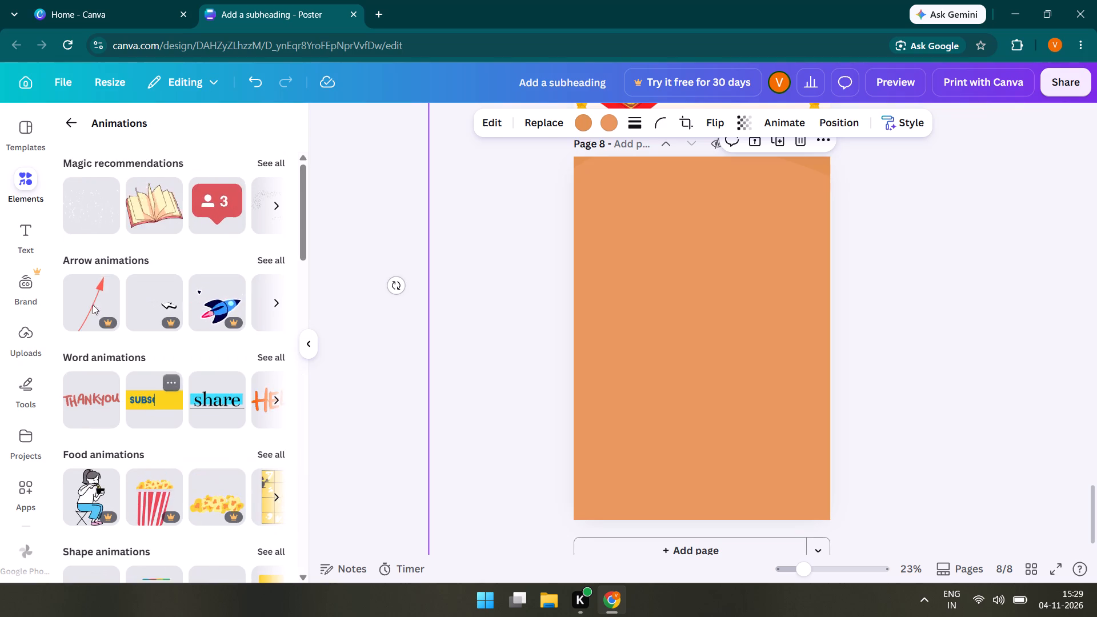
click(61, 131)
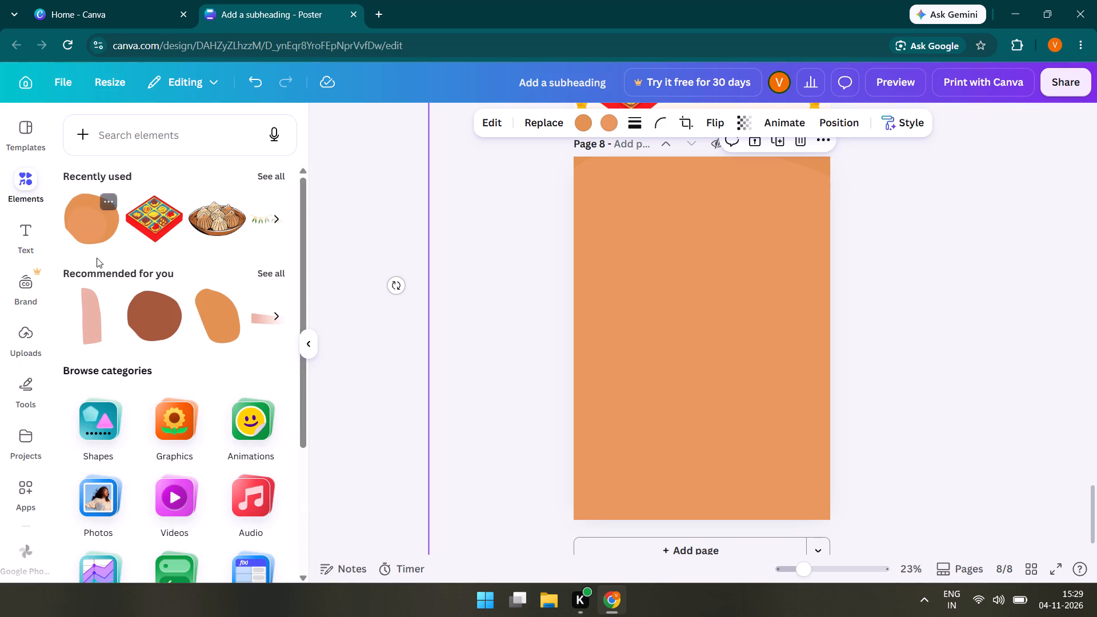
Search elements for "makar sankranti", show all matching graphics, and insert the pink kite onto page 8.
click(159, 147)
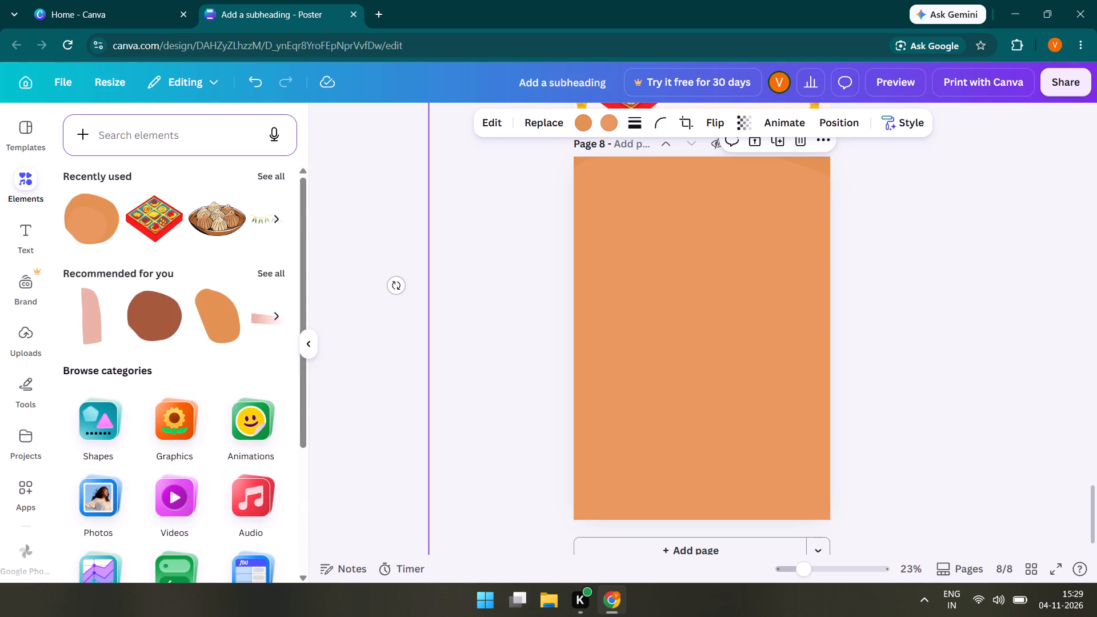
click(158, 143)
text(sankranthi)
key(space)
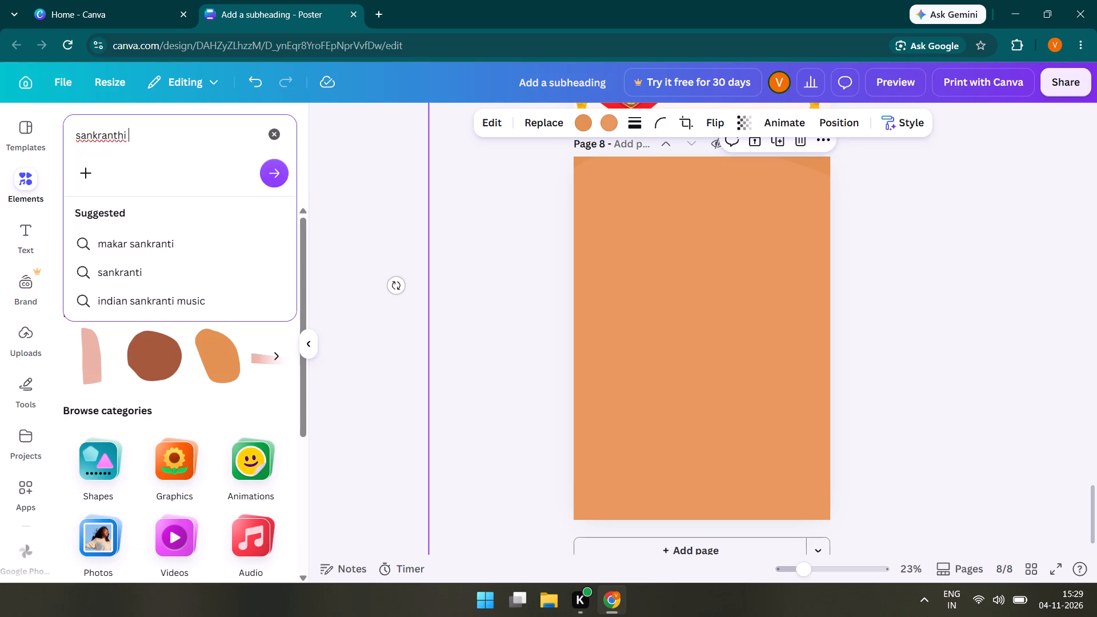
click(145, 246)
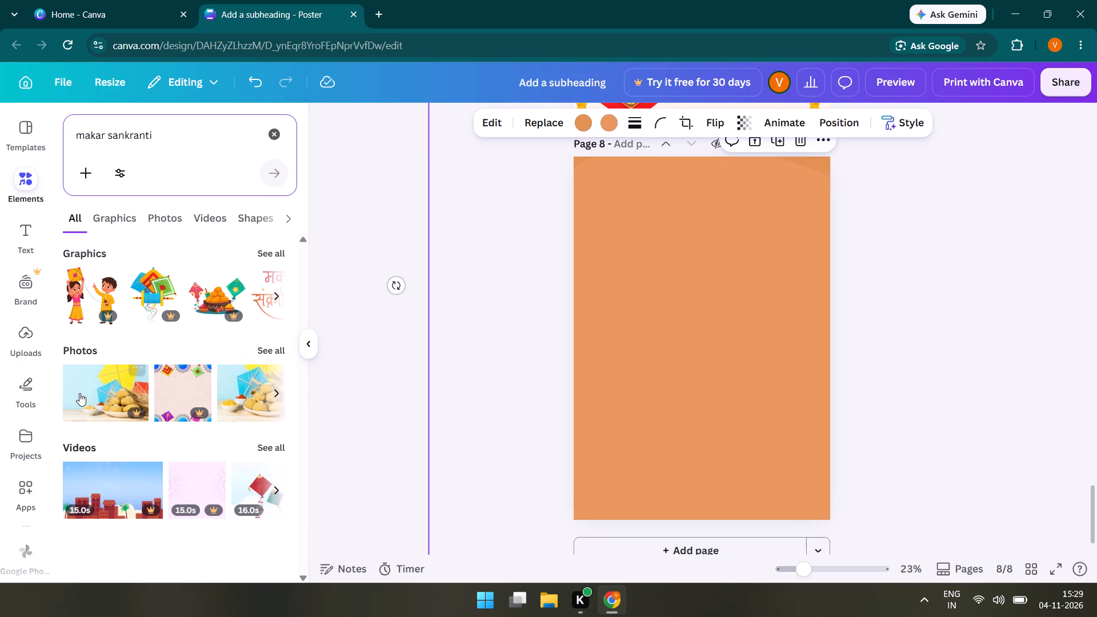
scroll(79, 393, down, 3)
click(276, 255)
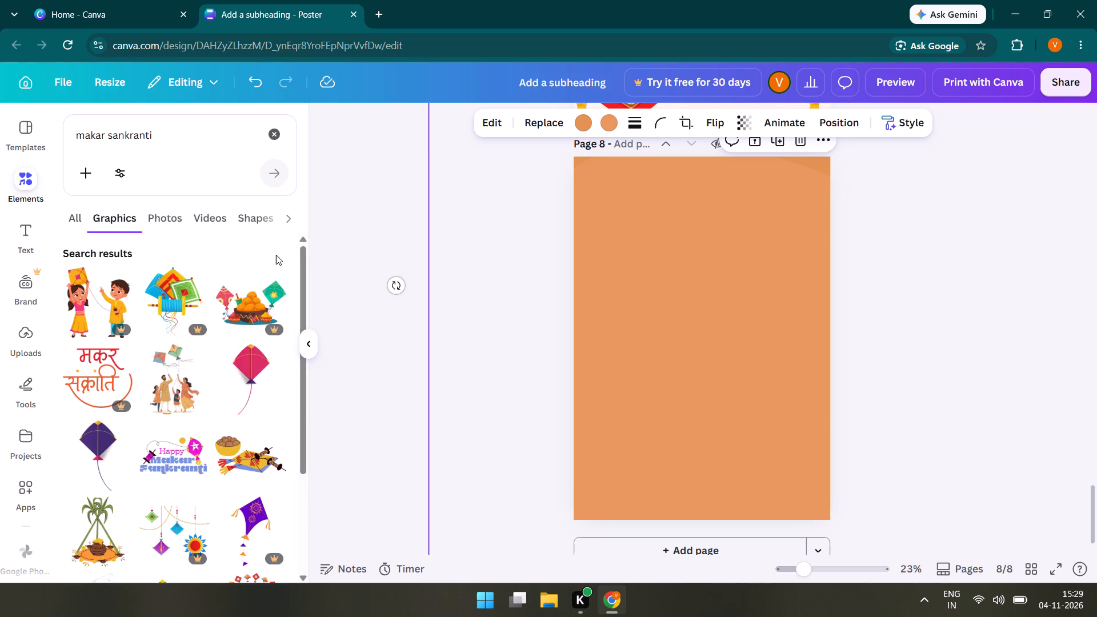
scroll(162, 447, down, 1)
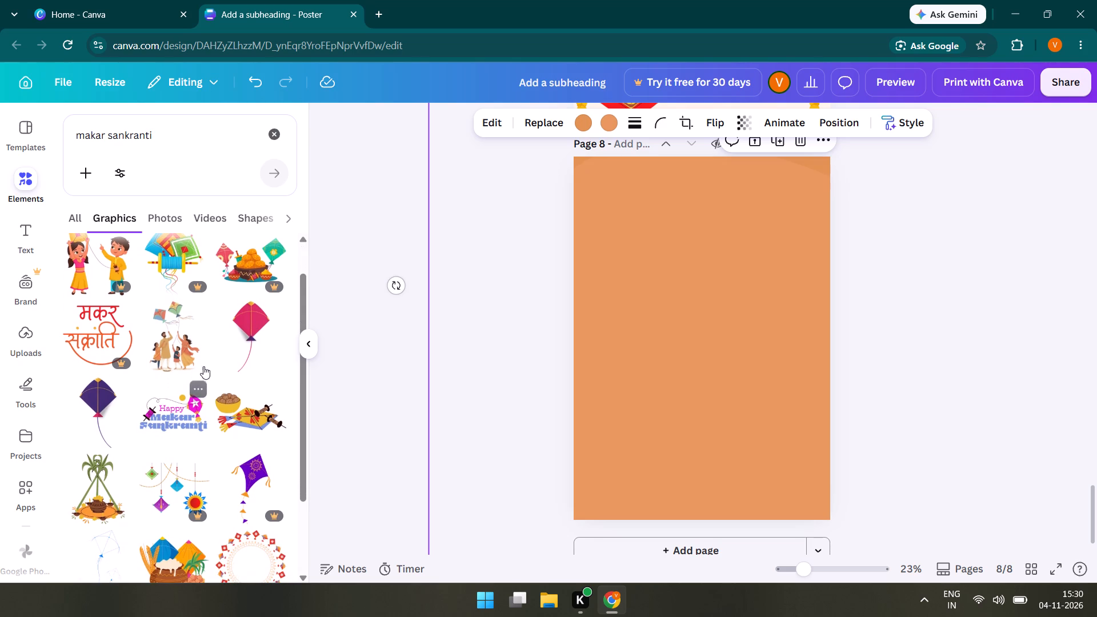
click(249, 328)
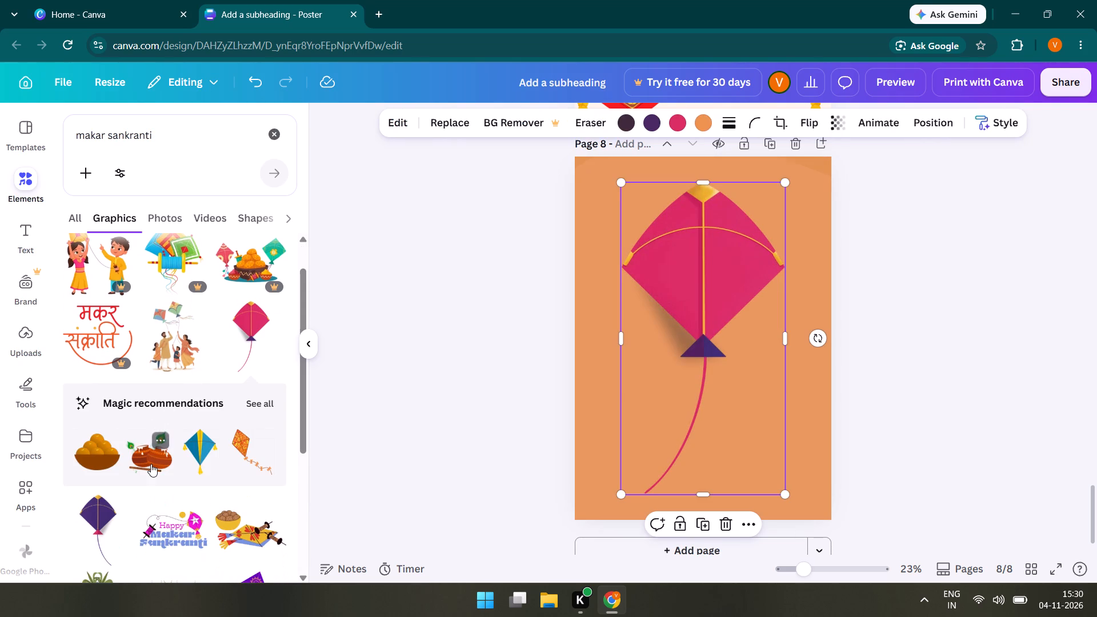
From all recommendations related to the pink kite, add the bowl of orange sweets and the orange patterned kite with a tail.
click(262, 400)
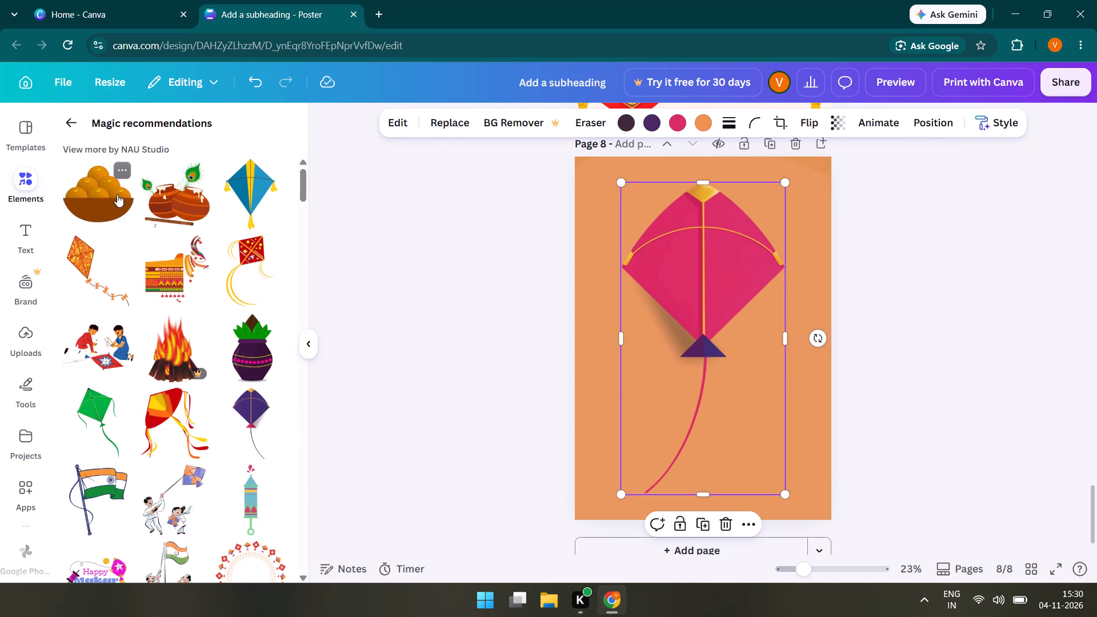
click(117, 194)
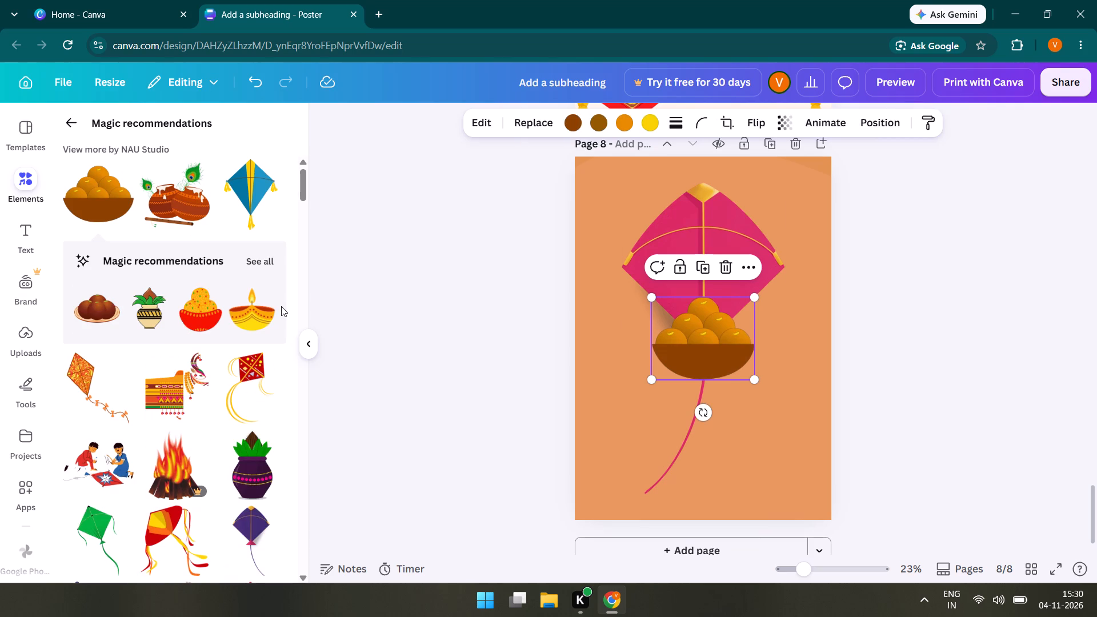
click(102, 391)
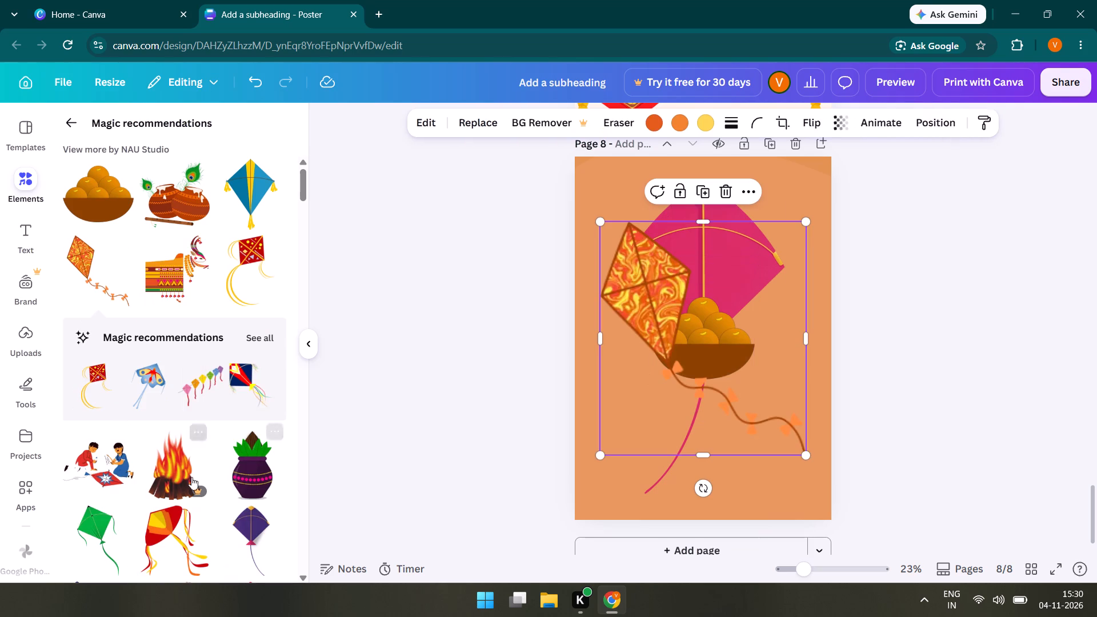
Insert the bonfire graphic and place it at the bottom edge of page 8, slightly right of centre.
click(164, 477)
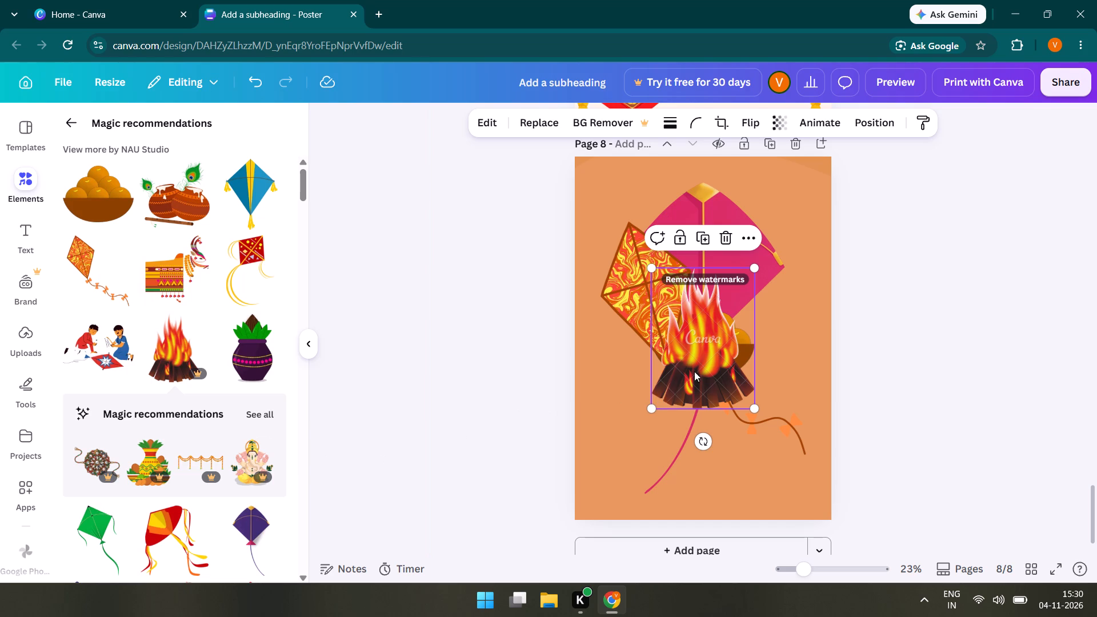
drag(694, 371, 702, 482)
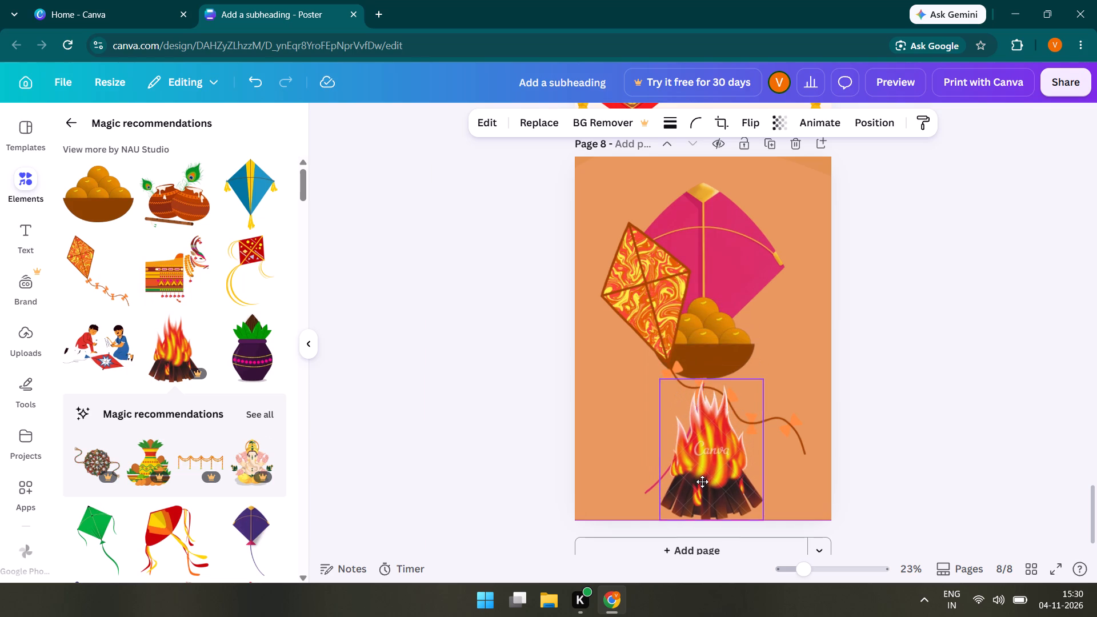
drag(702, 482, 700, 484)
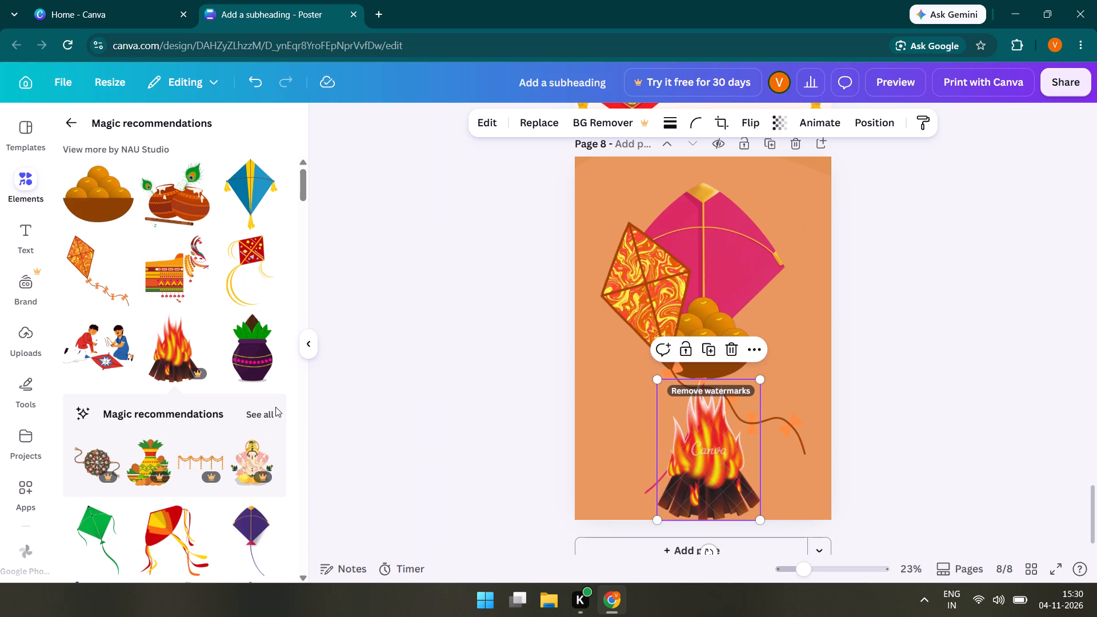
Insert the sugarcane-and-pot graphic, shrink it slightly and place it in page 8's bottom-left corner beside the bonfire.
scroll(198, 438, down, 3)
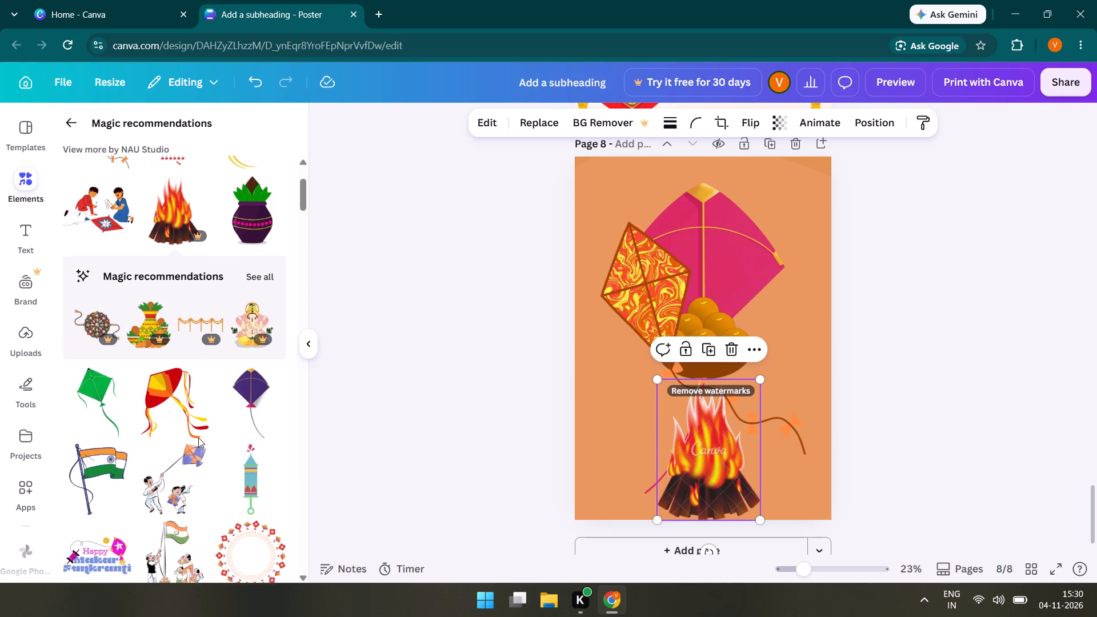
scroll(198, 438, down, 3)
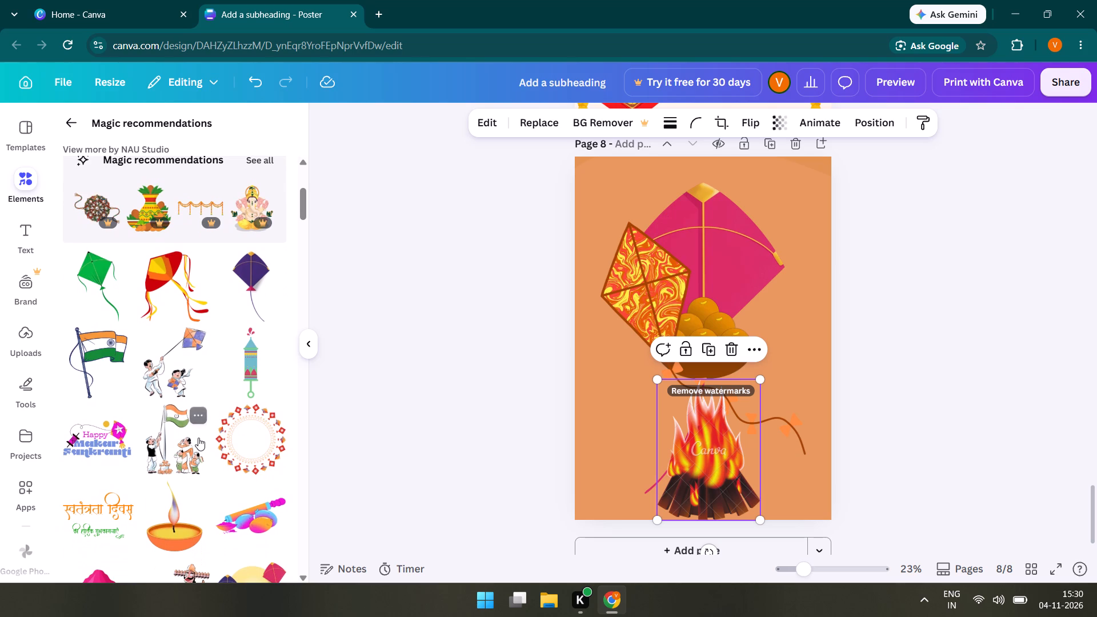
scroll(198, 438, down, 7)
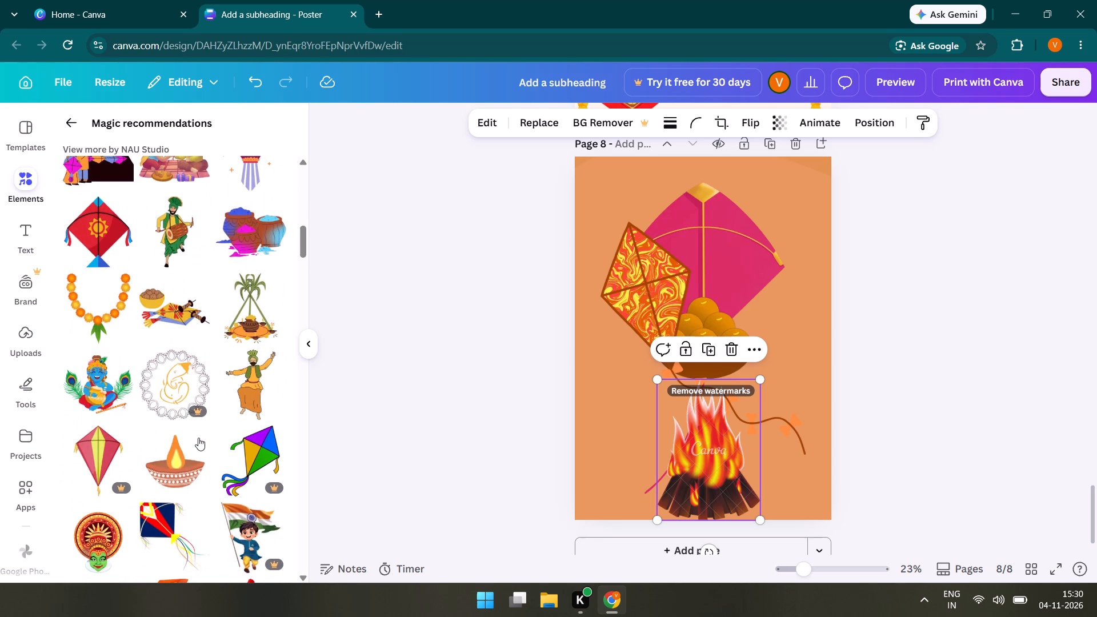
click(257, 321)
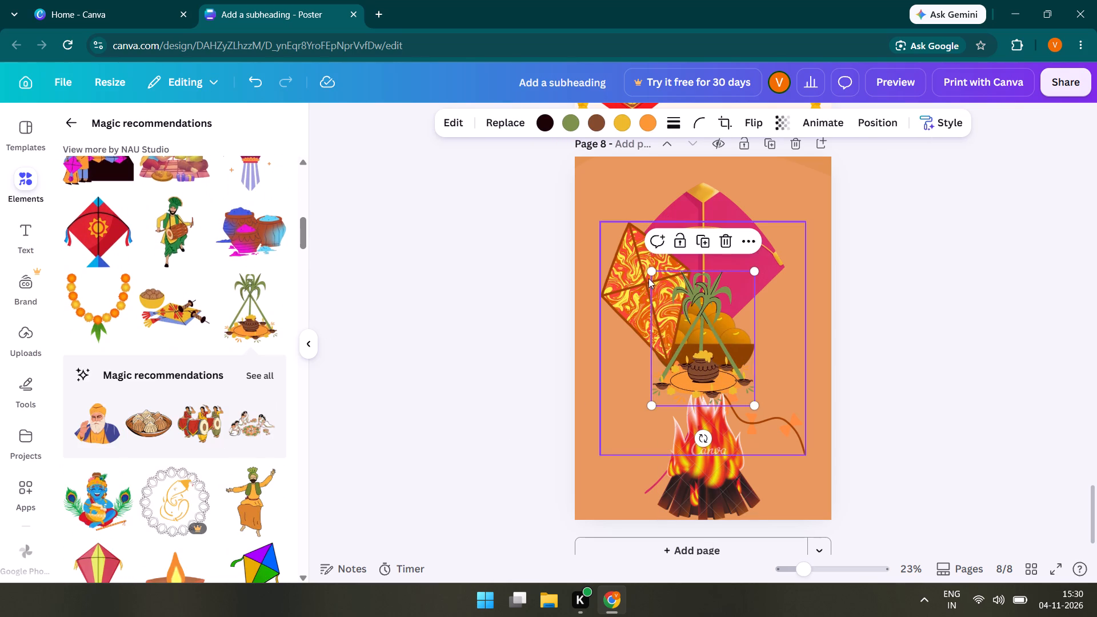
drag(651, 273, 644, 306)
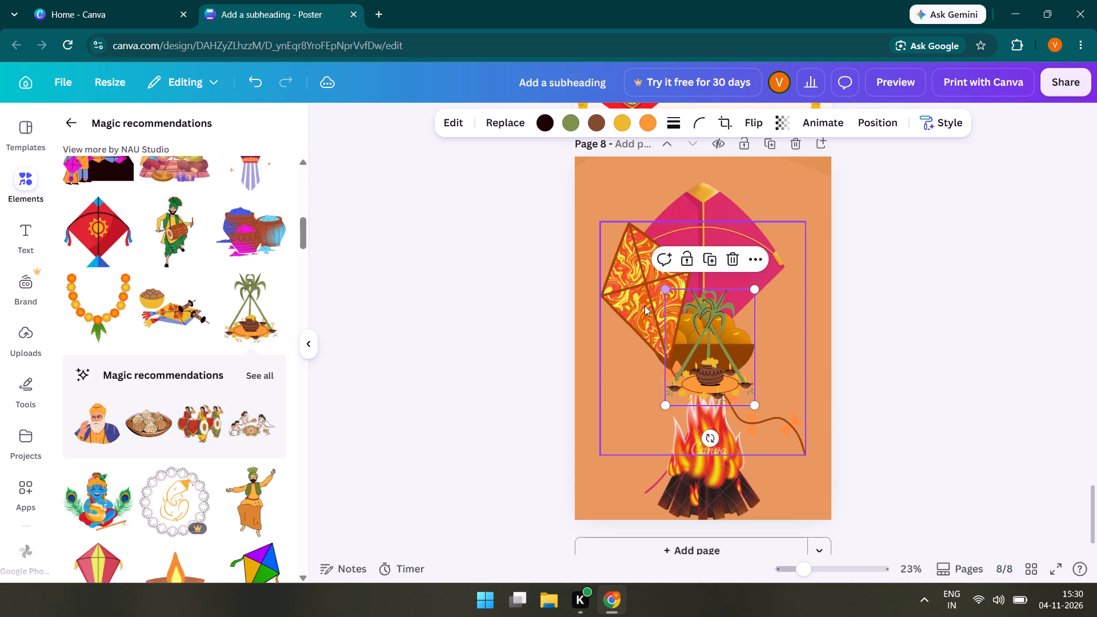
drag(704, 367, 606, 480)
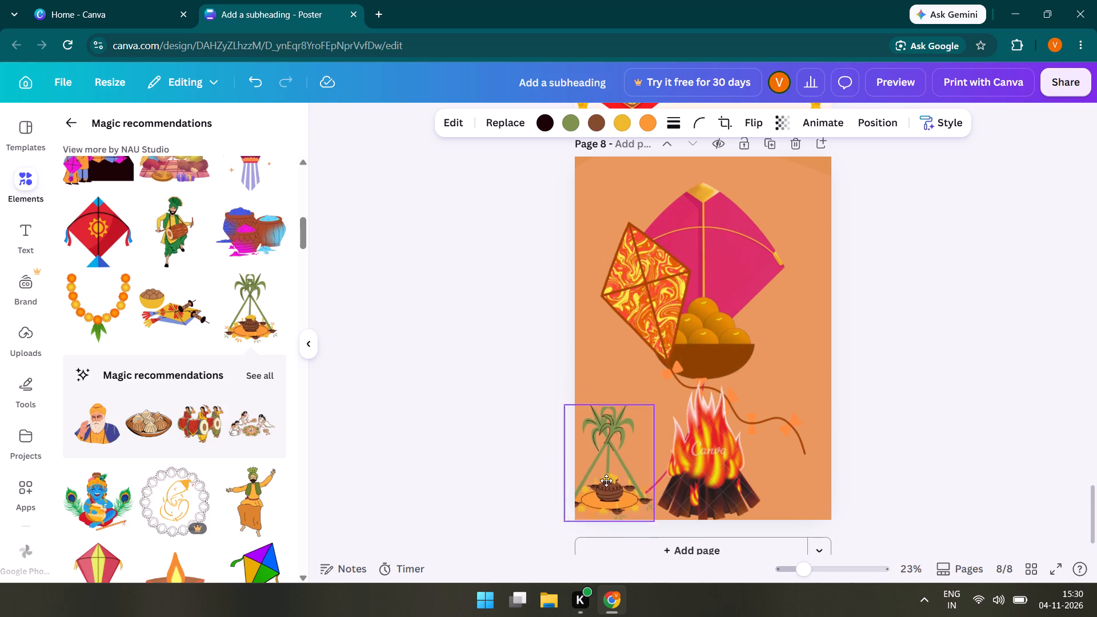
drag(606, 480, 612, 488)
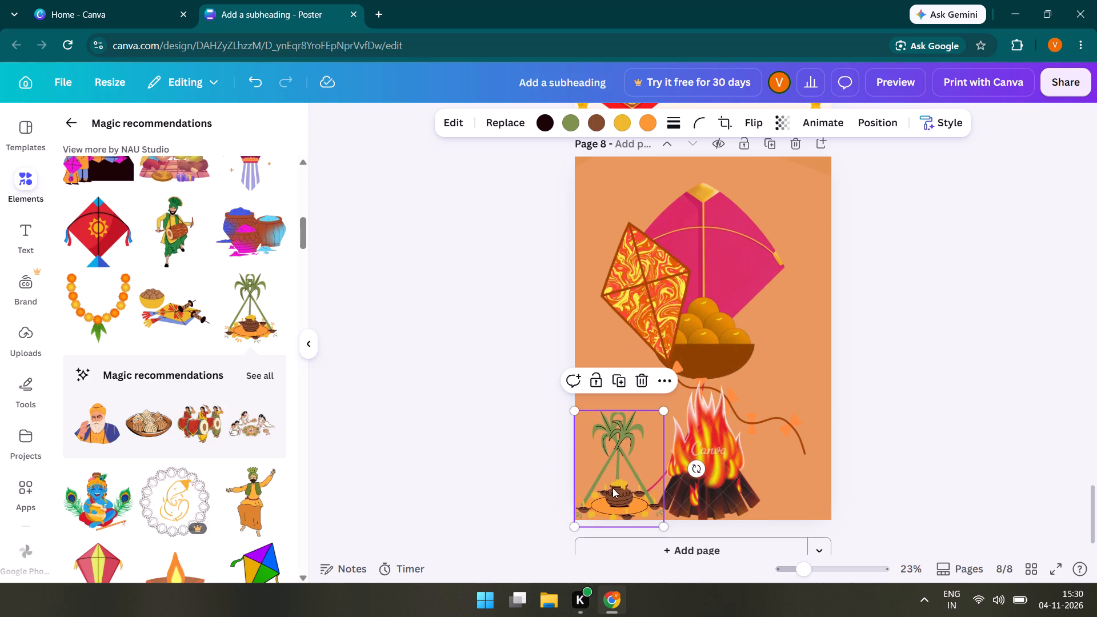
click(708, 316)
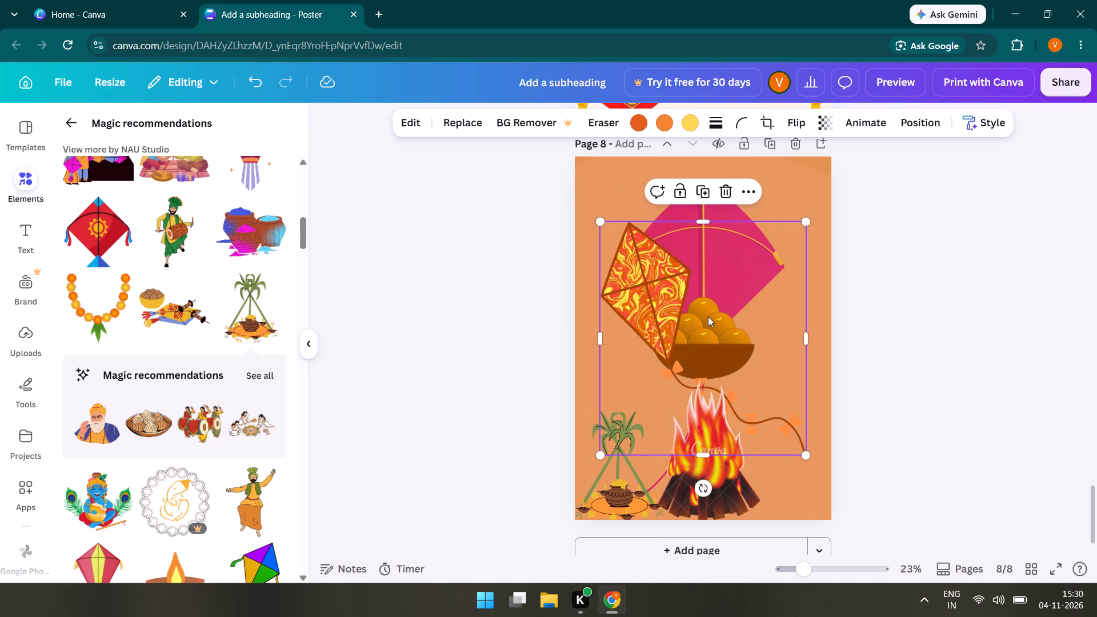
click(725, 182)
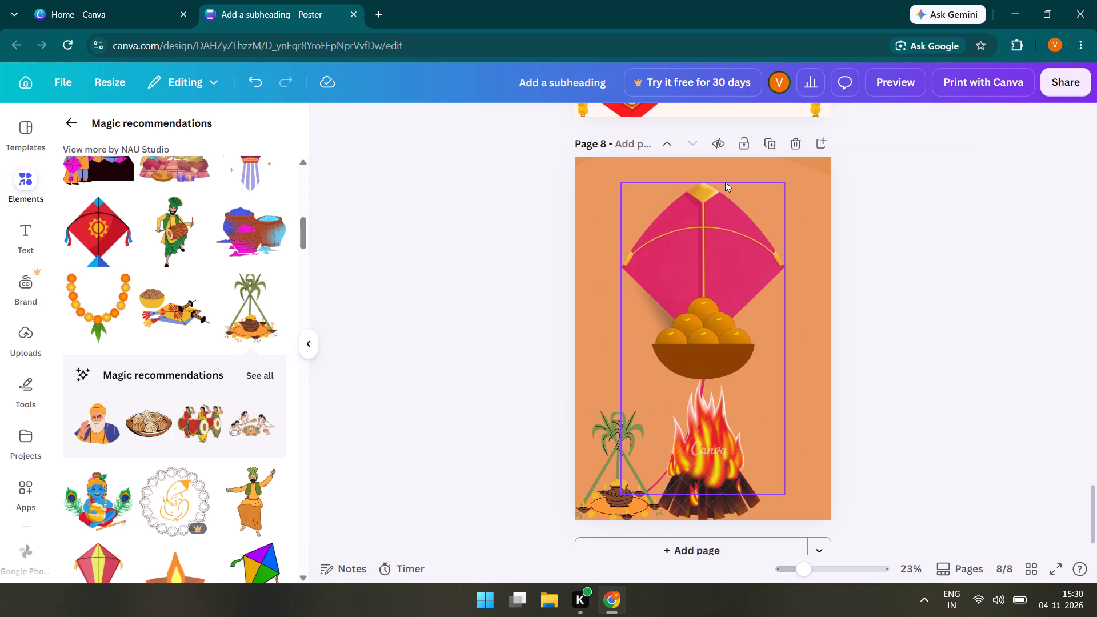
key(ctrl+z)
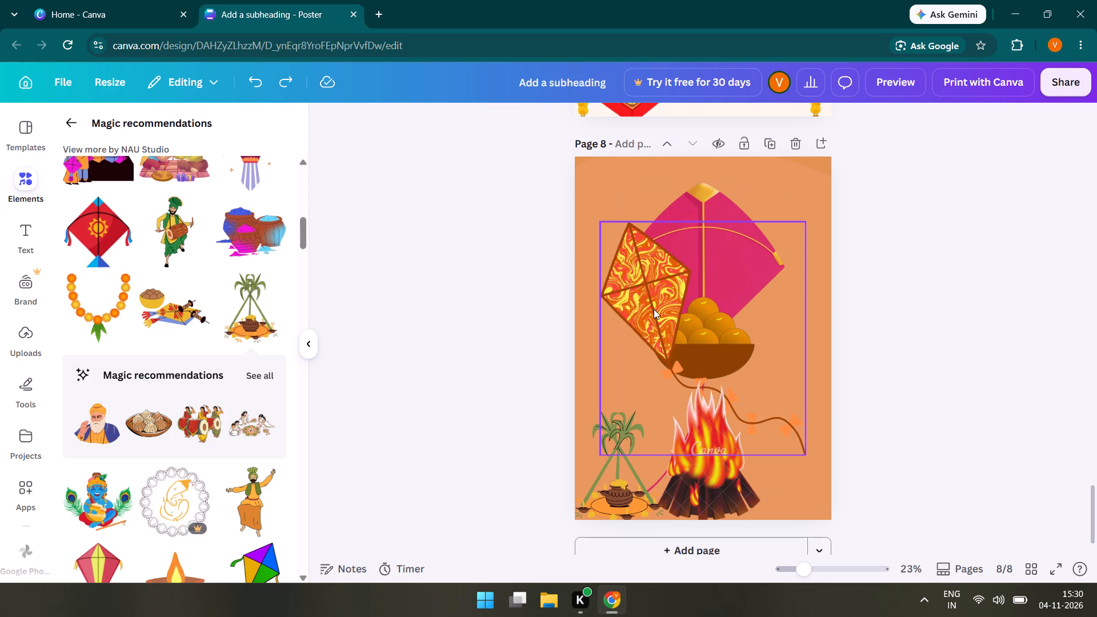
Shrink the orange patterned kite to a small graphic and place it in page 8's top-right corner.
click(628, 265)
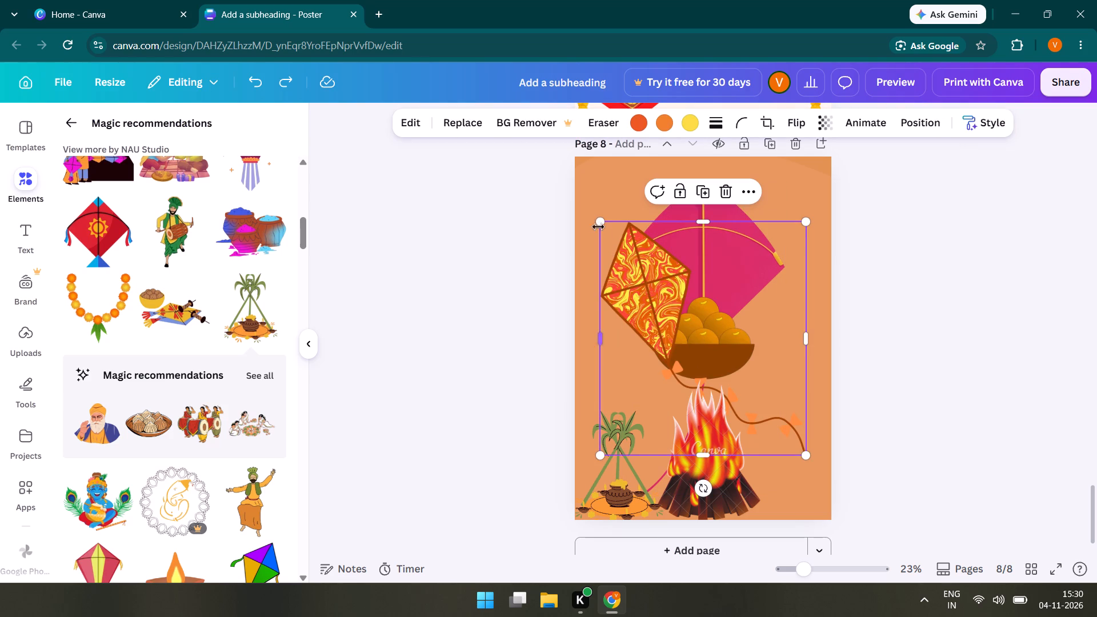
drag(596, 221, 736, 374)
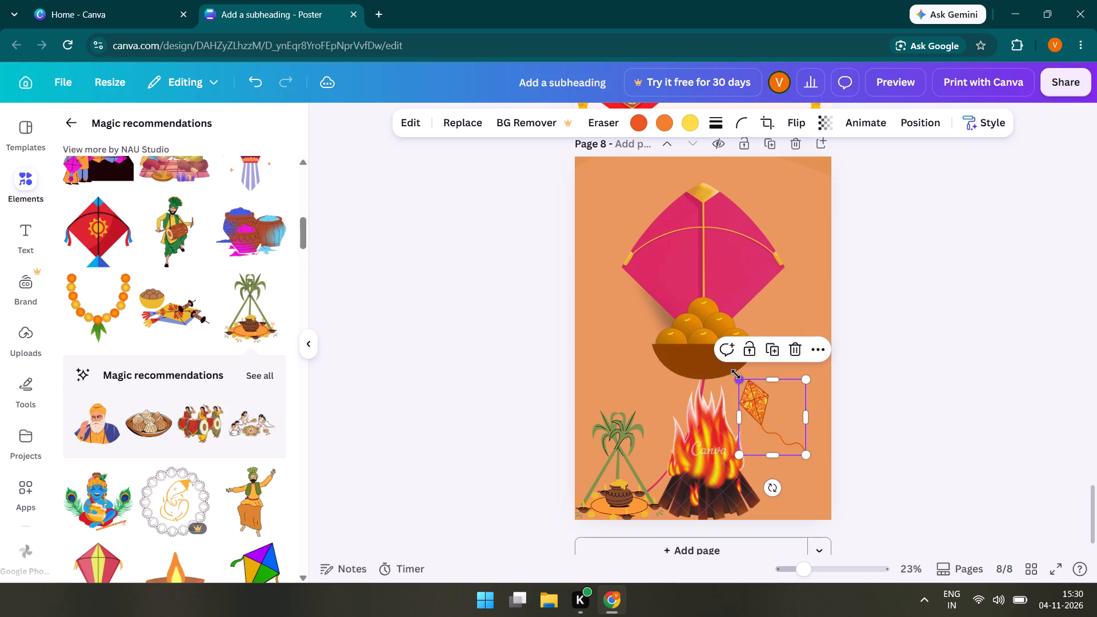
drag(766, 427, 806, 431)
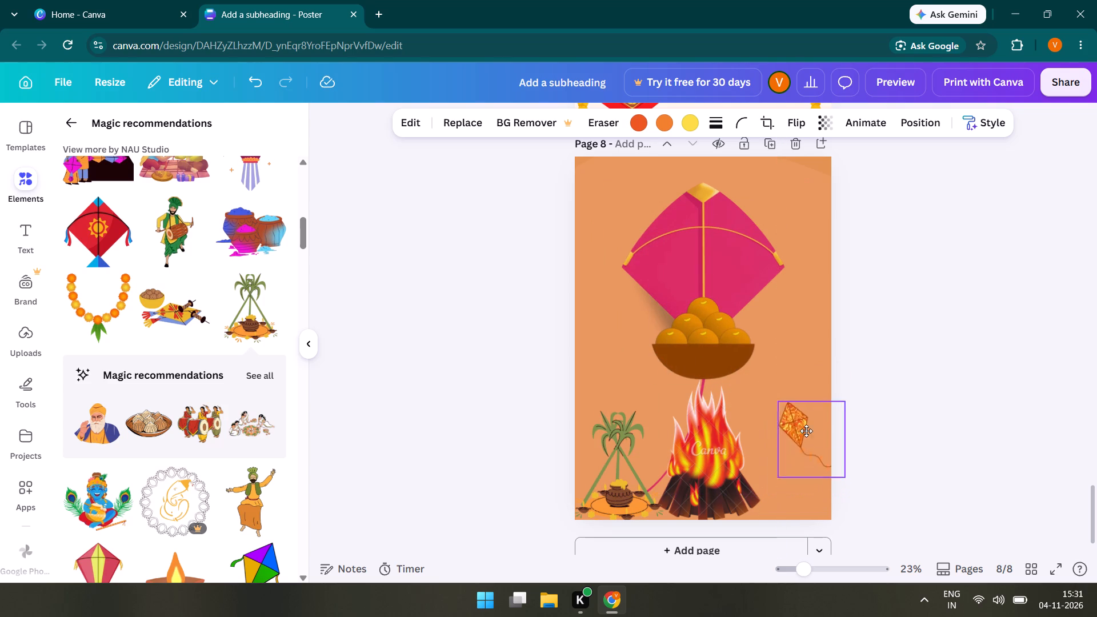
drag(806, 431, 797, 206)
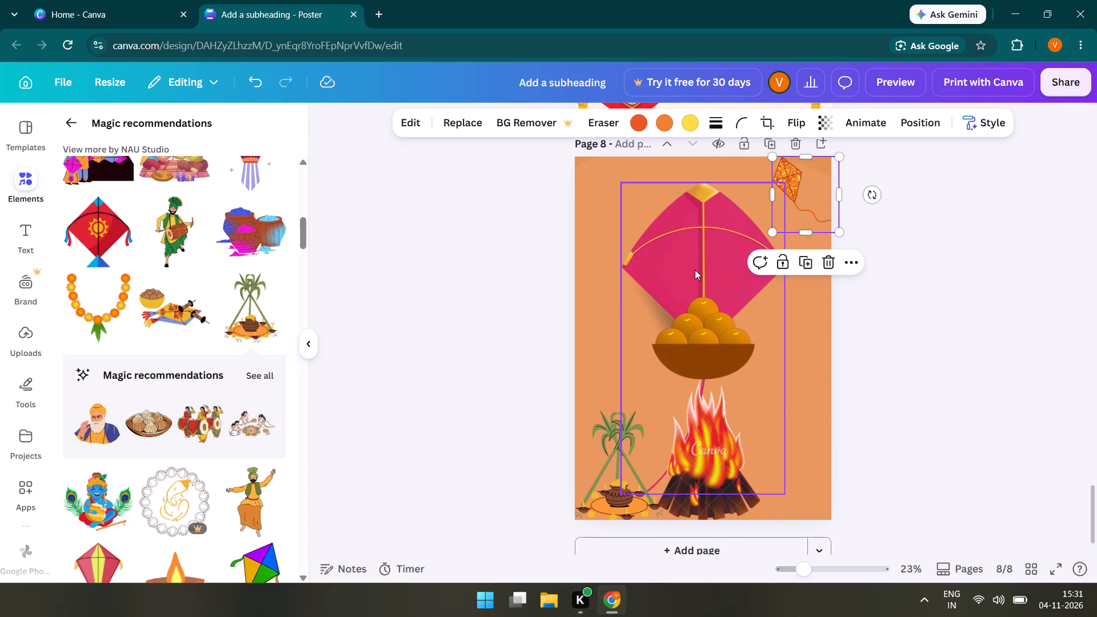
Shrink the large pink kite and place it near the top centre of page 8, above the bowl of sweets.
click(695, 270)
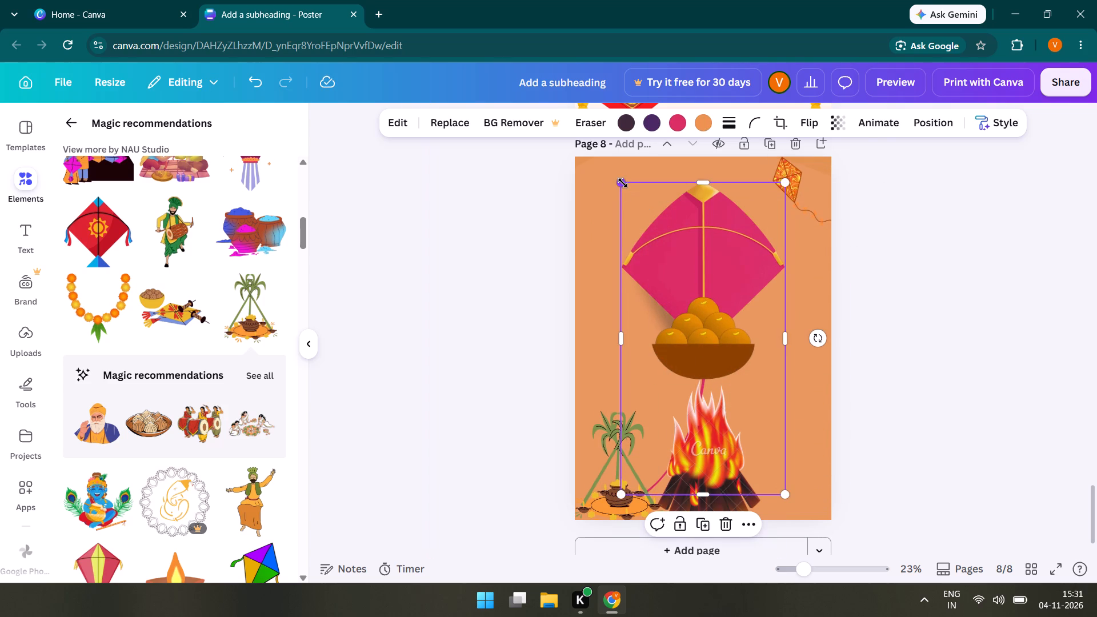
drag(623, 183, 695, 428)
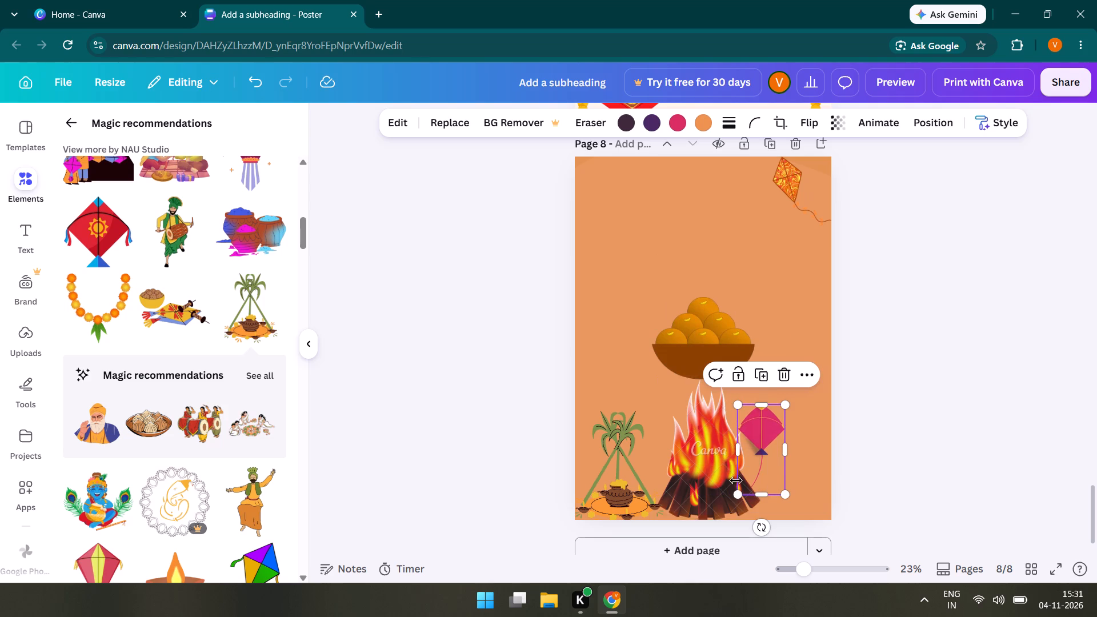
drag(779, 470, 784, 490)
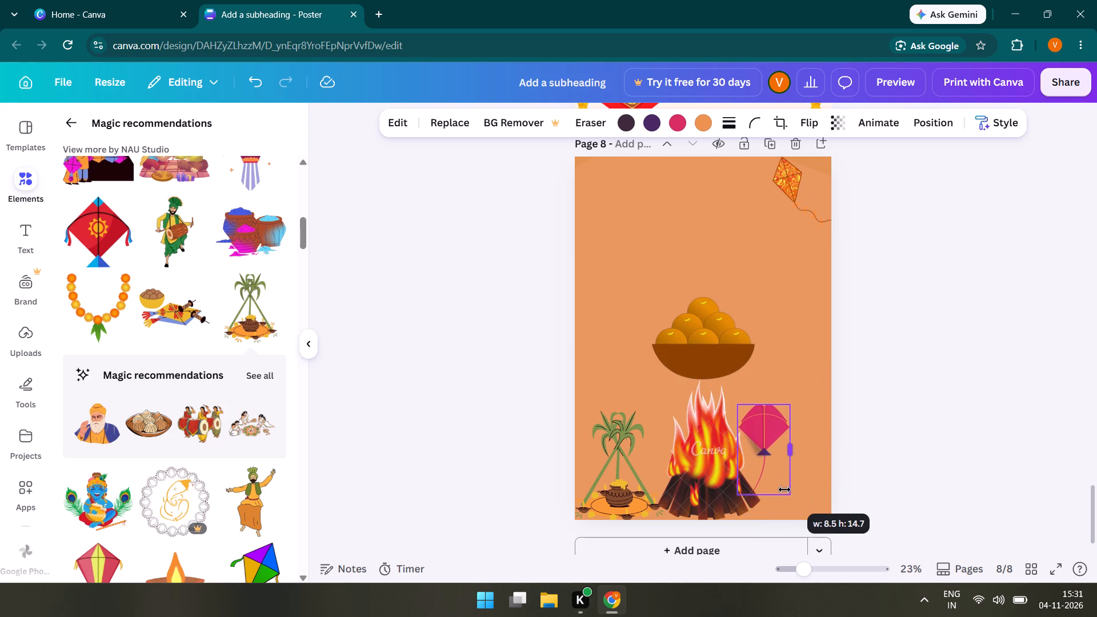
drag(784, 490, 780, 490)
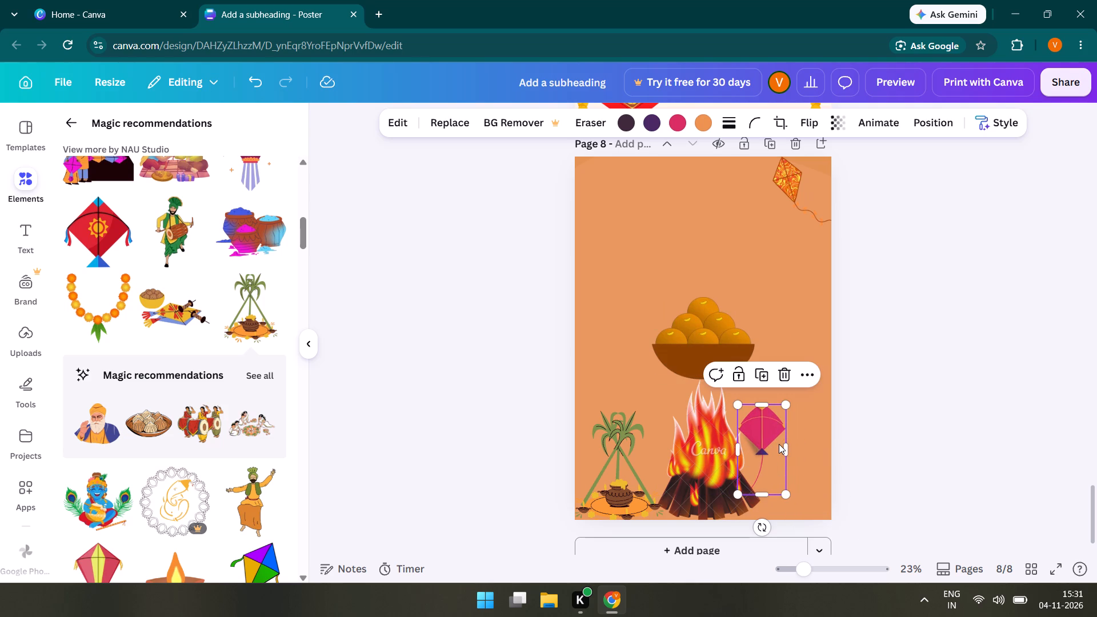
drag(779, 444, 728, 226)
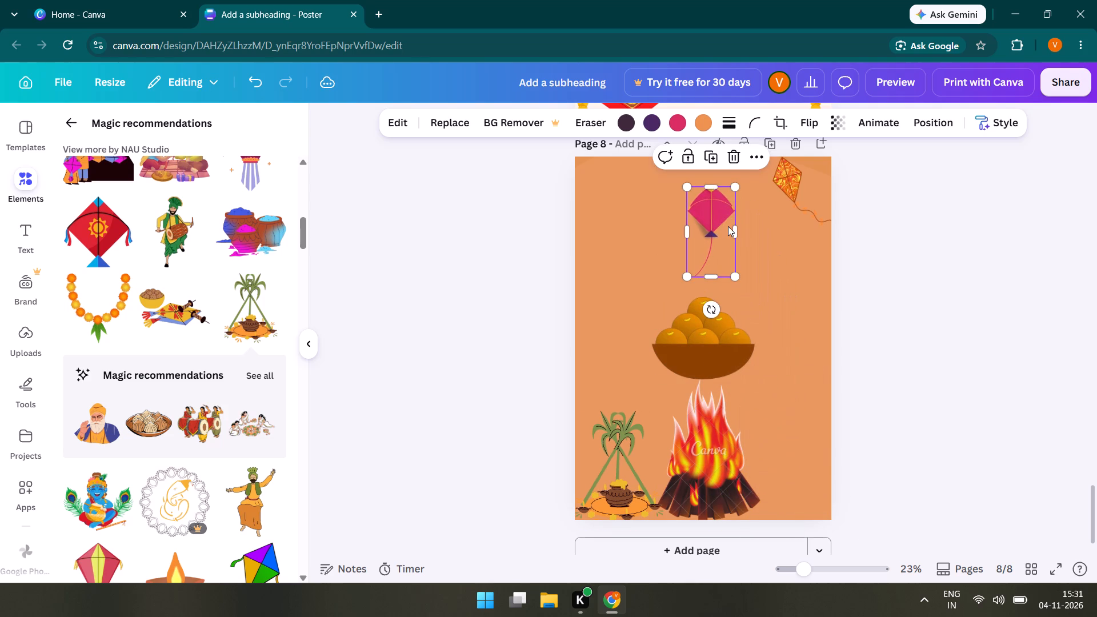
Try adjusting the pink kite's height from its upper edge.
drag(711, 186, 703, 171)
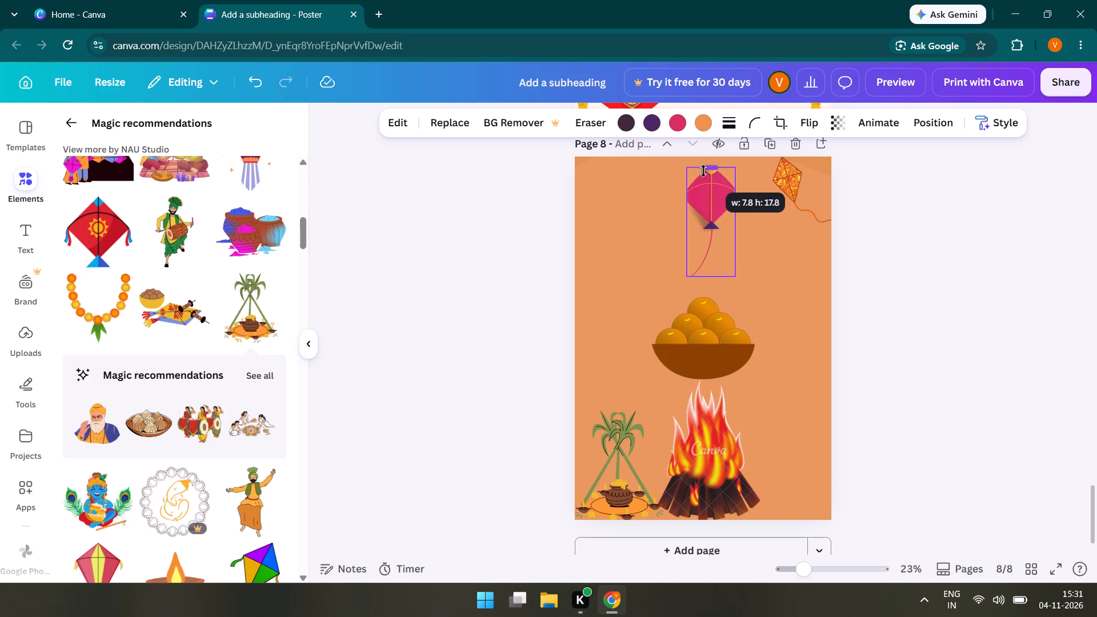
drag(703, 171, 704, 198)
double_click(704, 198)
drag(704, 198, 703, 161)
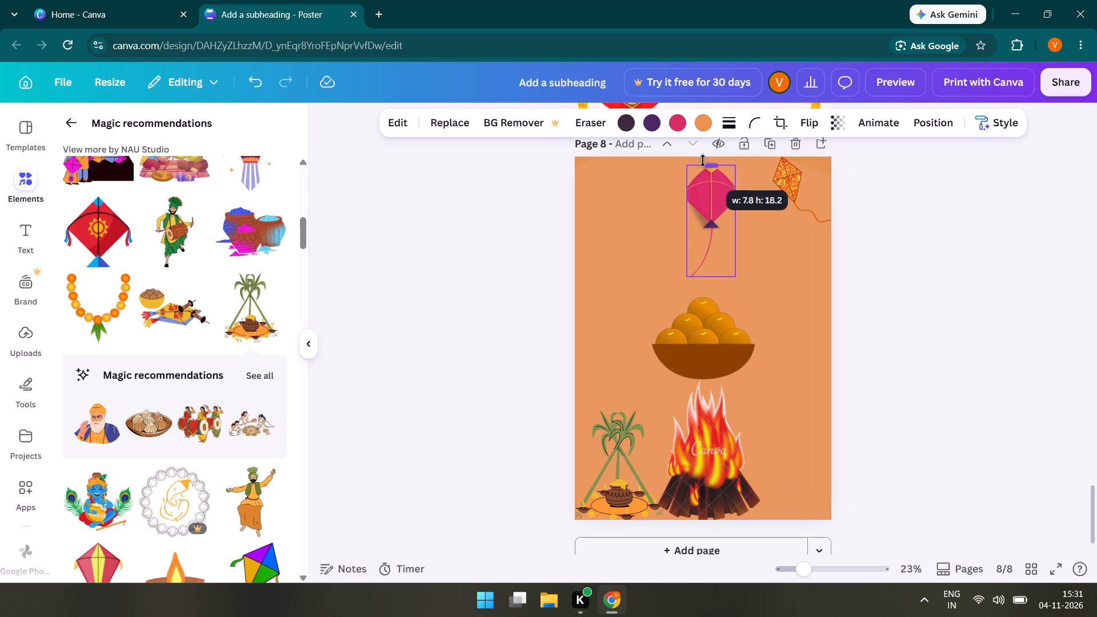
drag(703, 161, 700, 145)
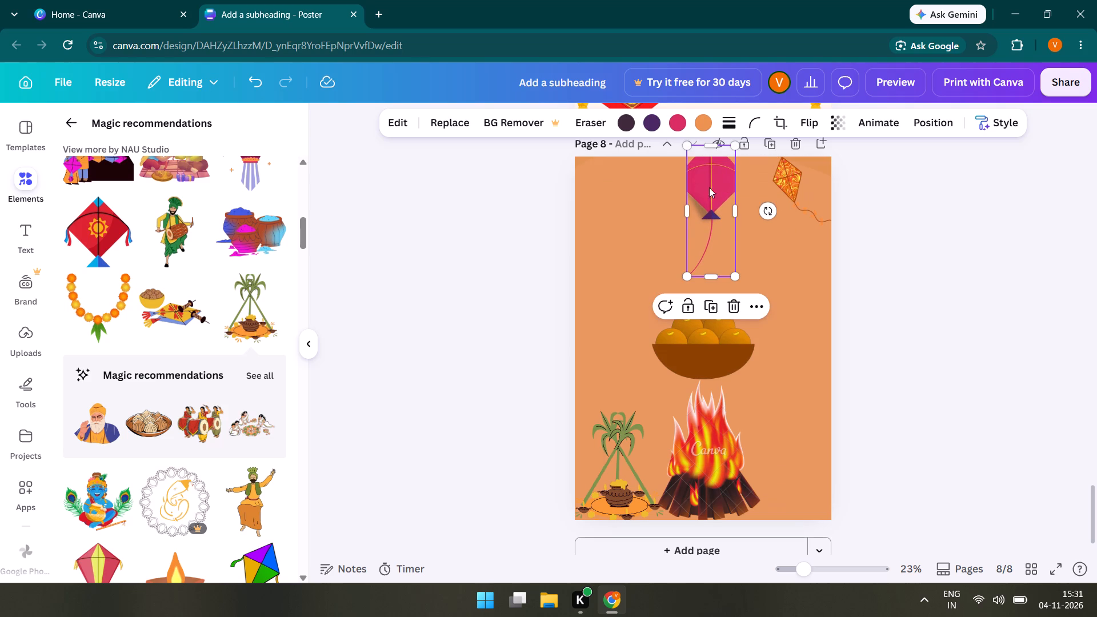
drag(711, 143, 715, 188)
Delete the pink kite from page 8.
click(713, 227)
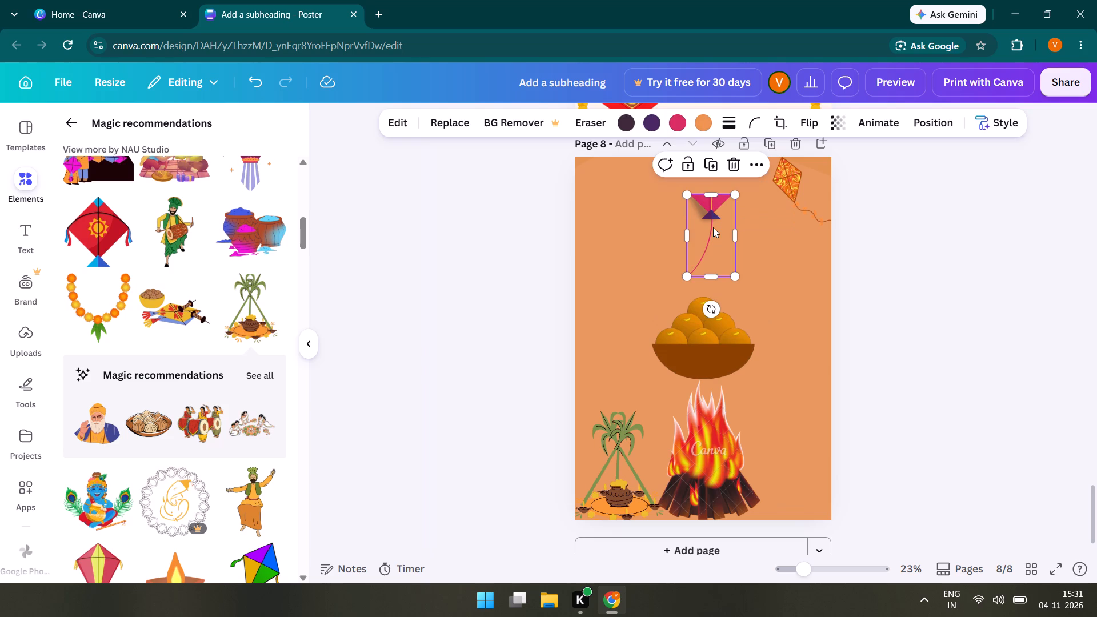
click(714, 220)
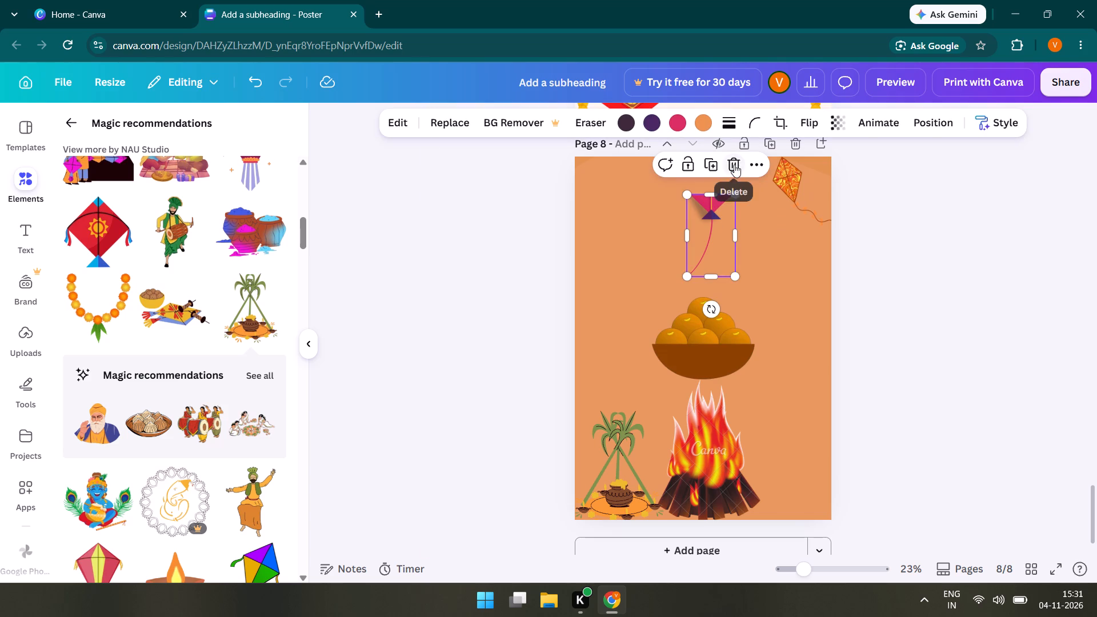
click(734, 165)
Insert the red square kite with yellow curved tails, shrink it and place it beside the orange kite in page 8's top-right corner.
scroll(238, 235, up, 3)
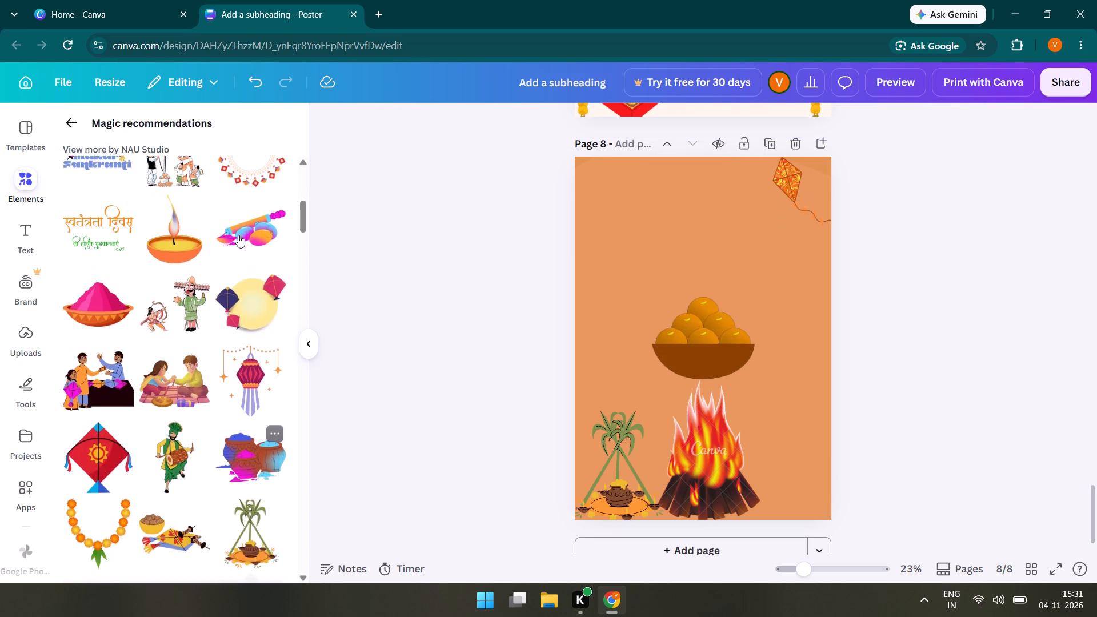
scroll(238, 235, up, 1)
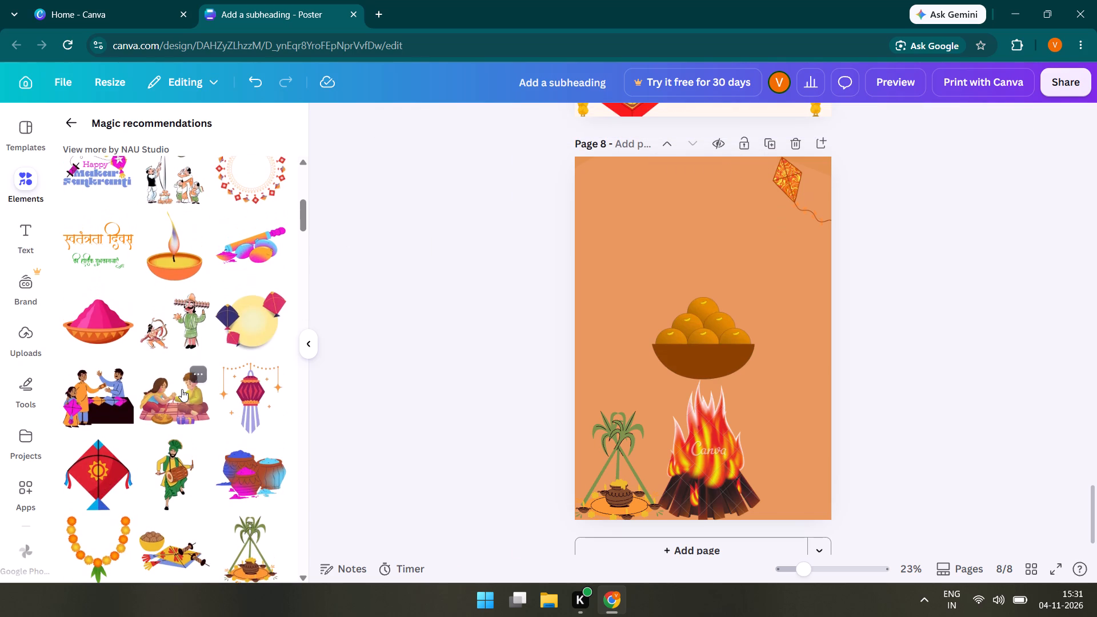
scroll(111, 486, up, 5)
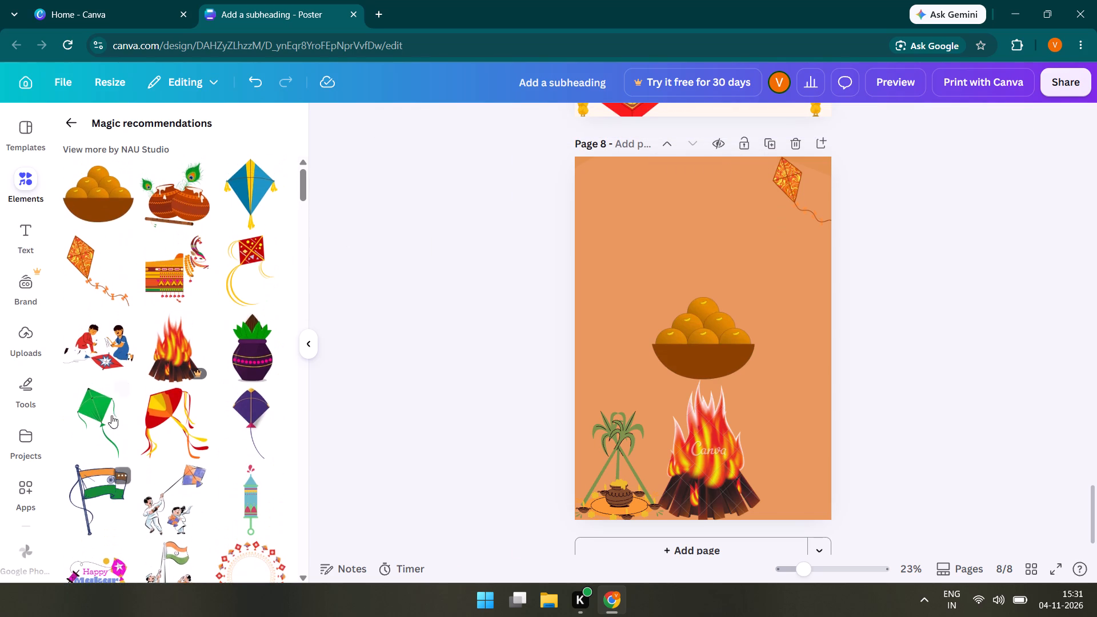
click(246, 282)
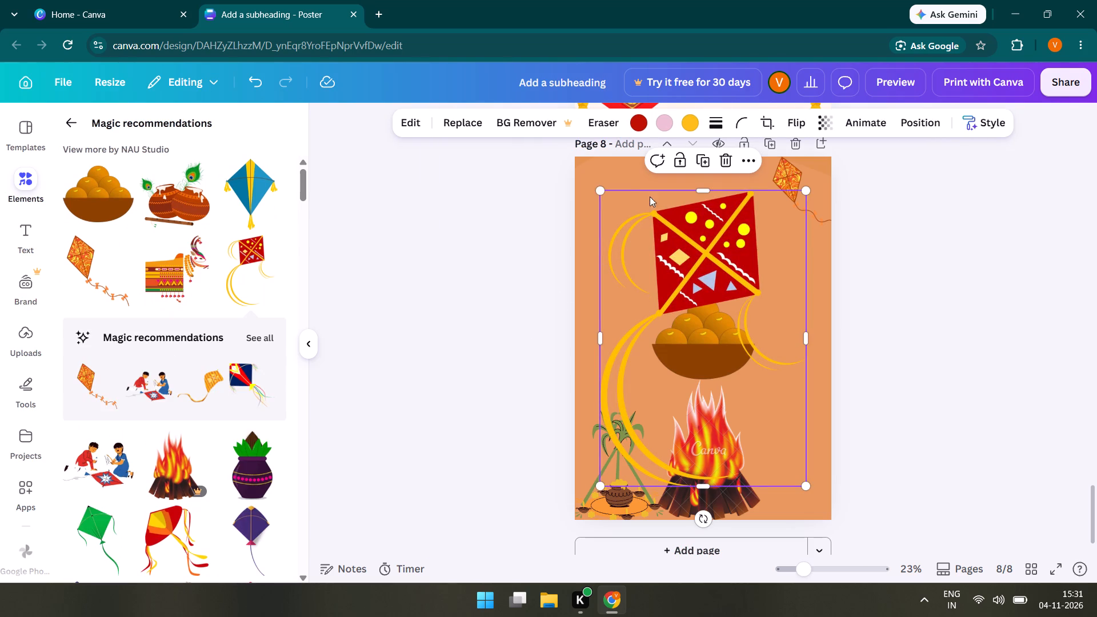
drag(600, 192, 712, 370)
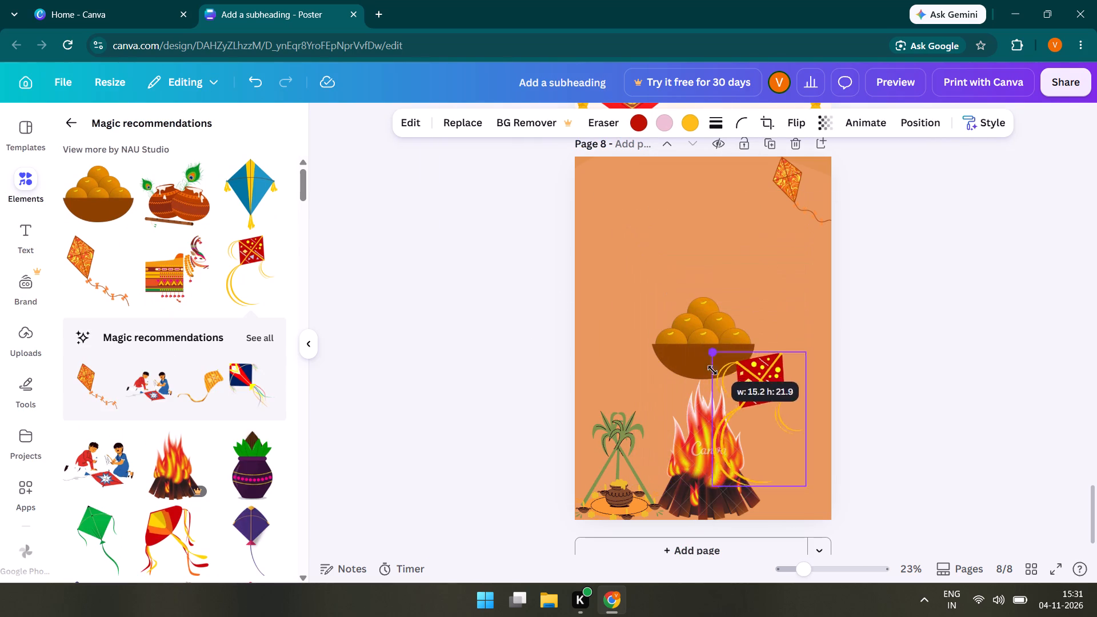
drag(712, 370, 730, 443)
click(793, 462)
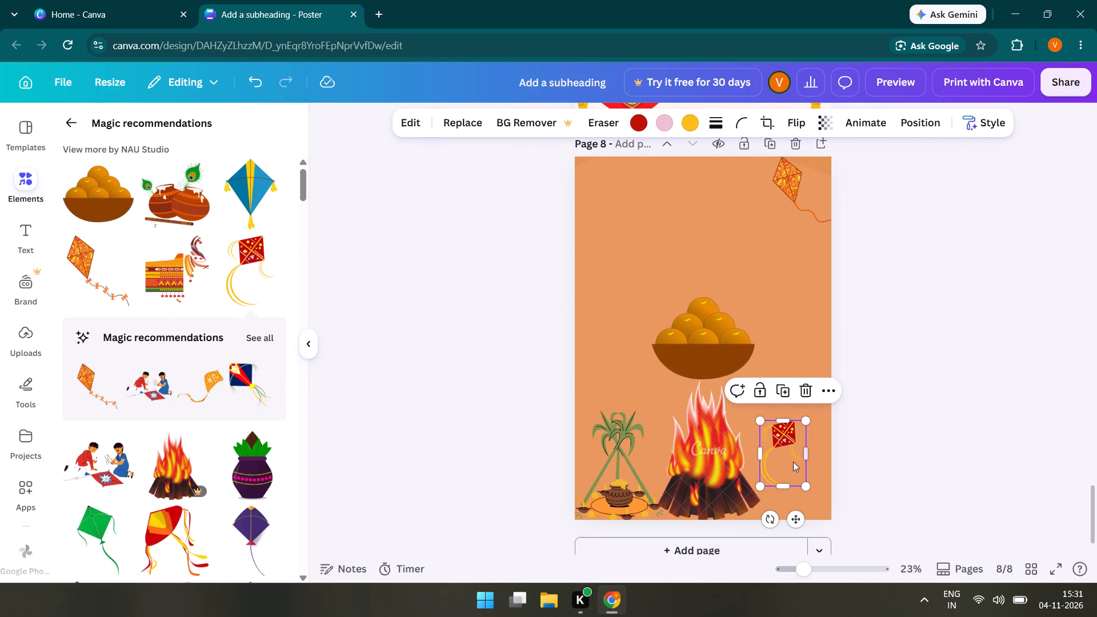
drag(790, 459, 802, 217)
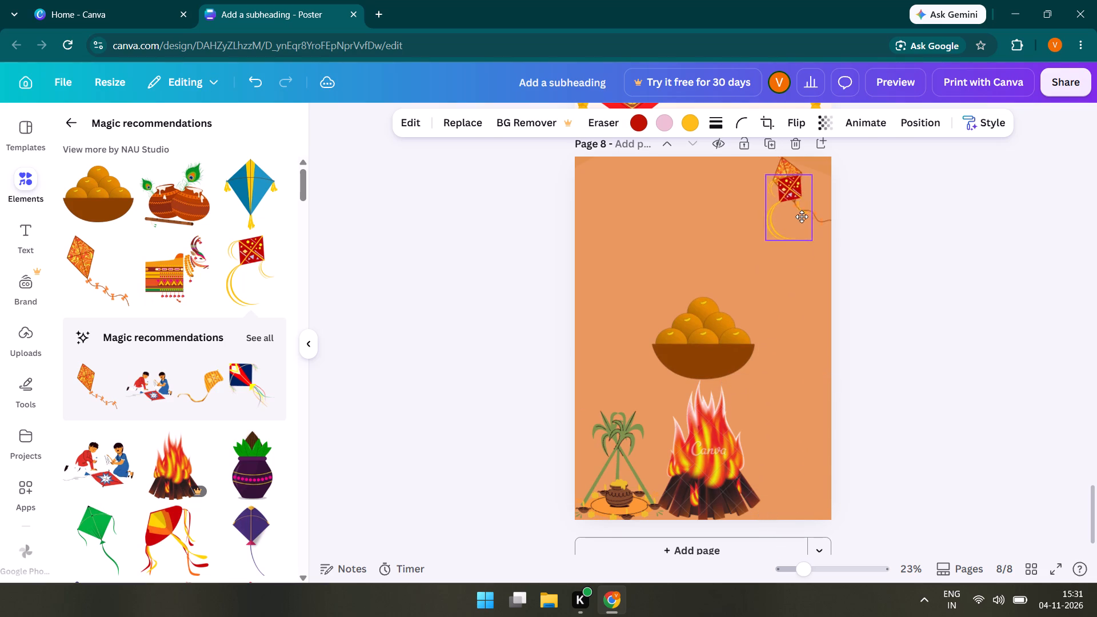
drag(802, 217, 834, 205)
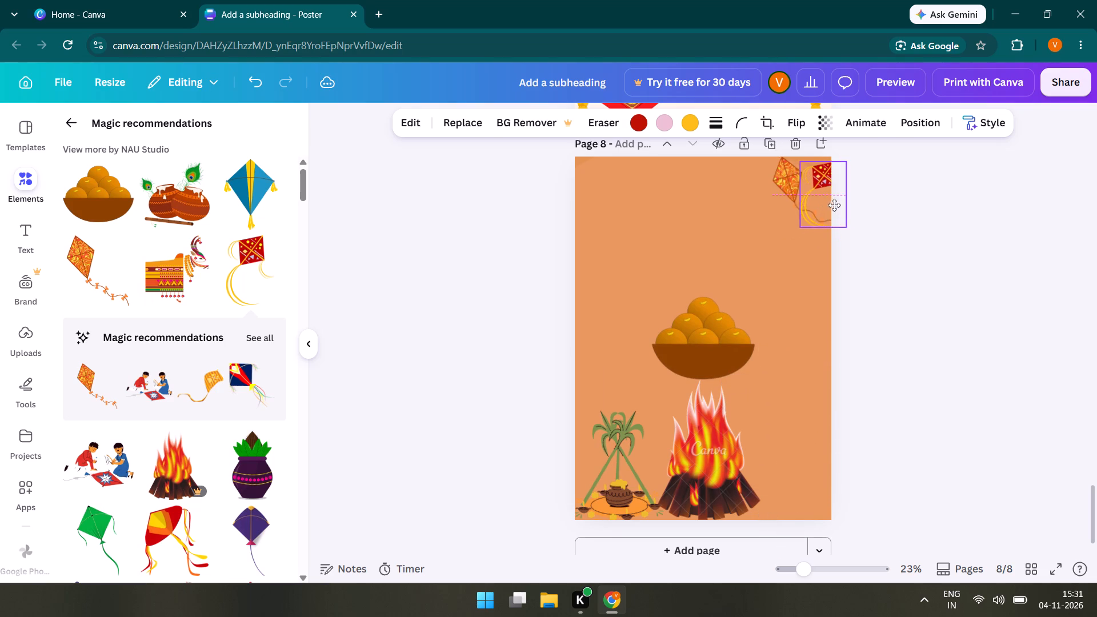
drag(834, 205, 824, 227)
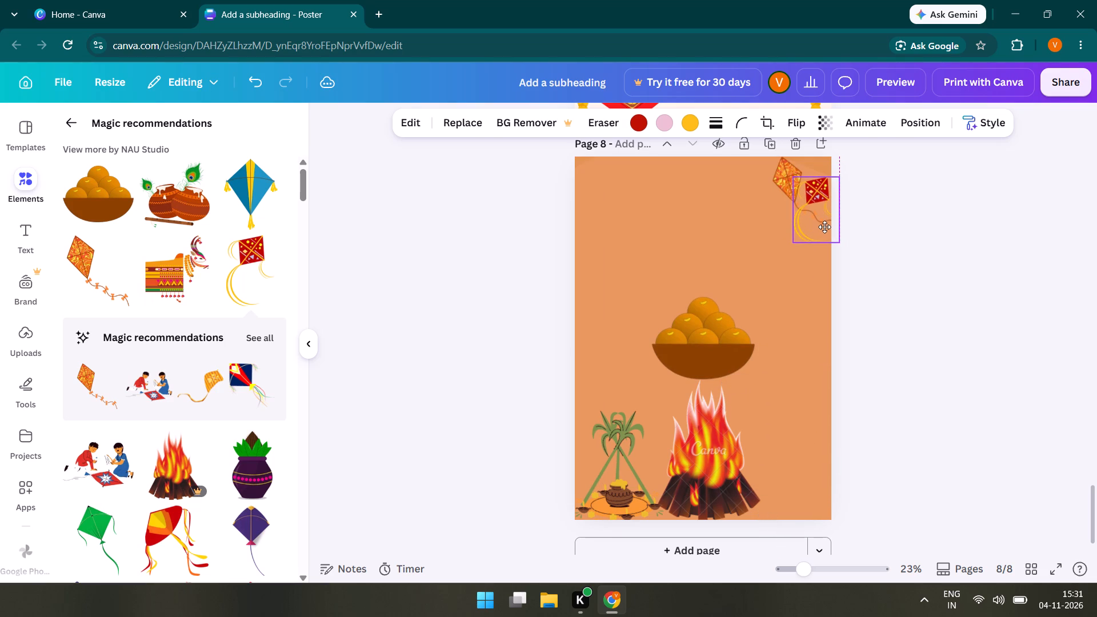
drag(824, 227, 824, 227)
click(712, 231)
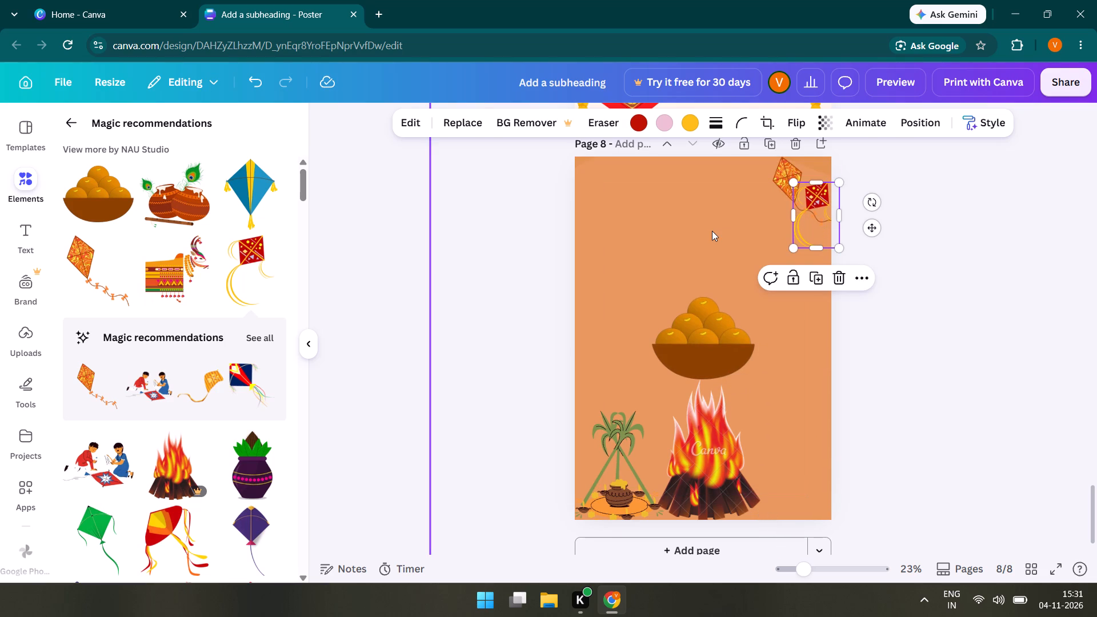
Insert the red-and-yellow kite with ribbon tails, shrink it and place it just below the other two kites in the top-right corner.
click(167, 541)
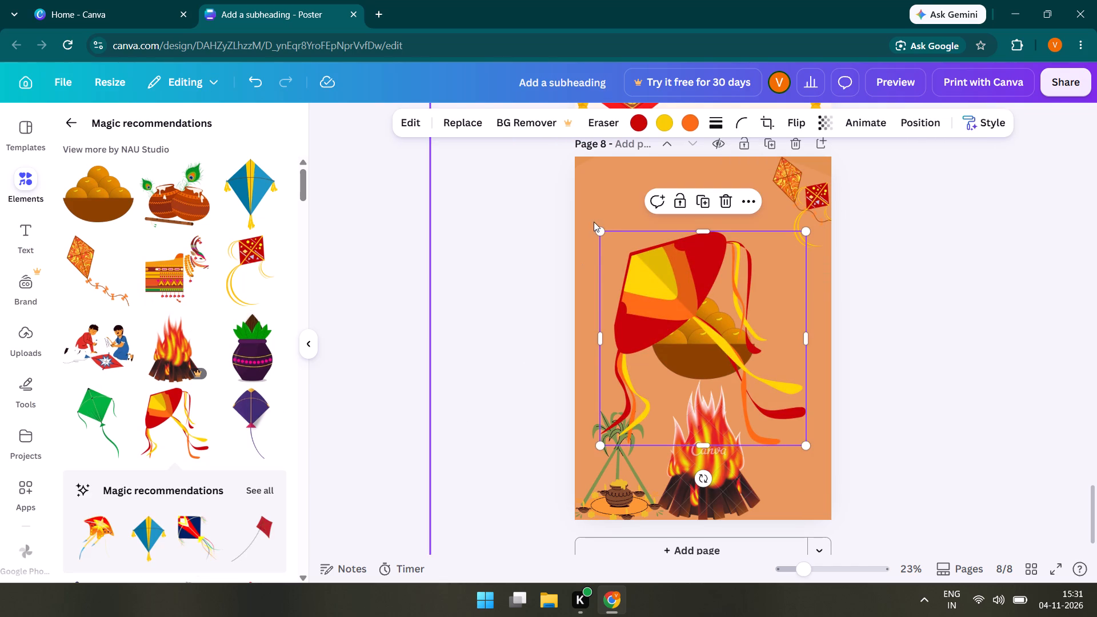
drag(598, 233, 728, 405)
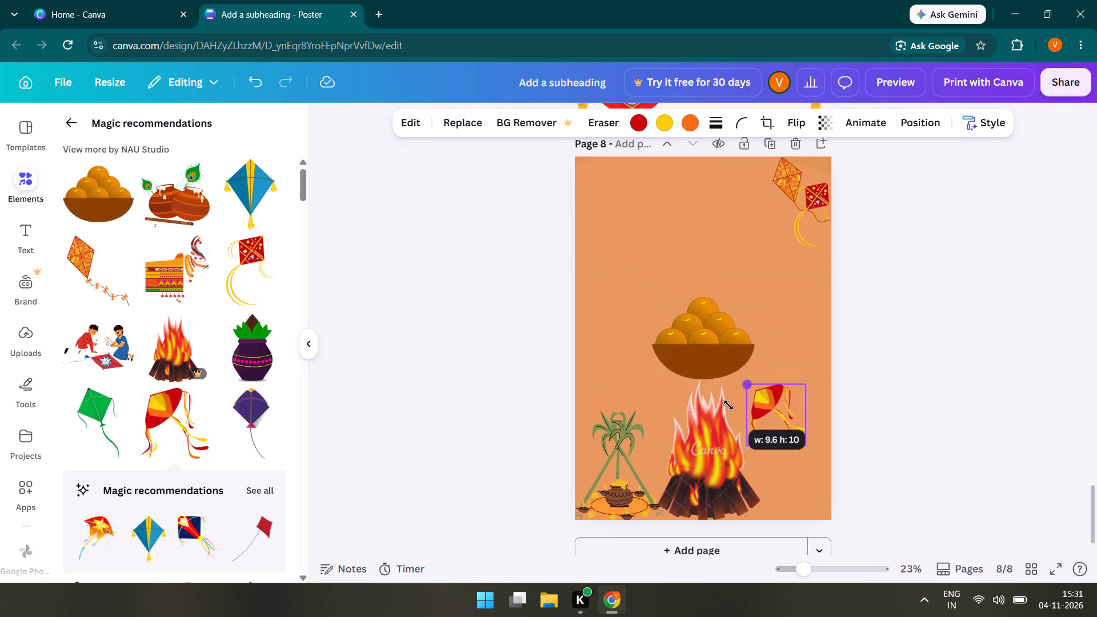
drag(728, 405, 734, 407)
drag(782, 418, 785, 222)
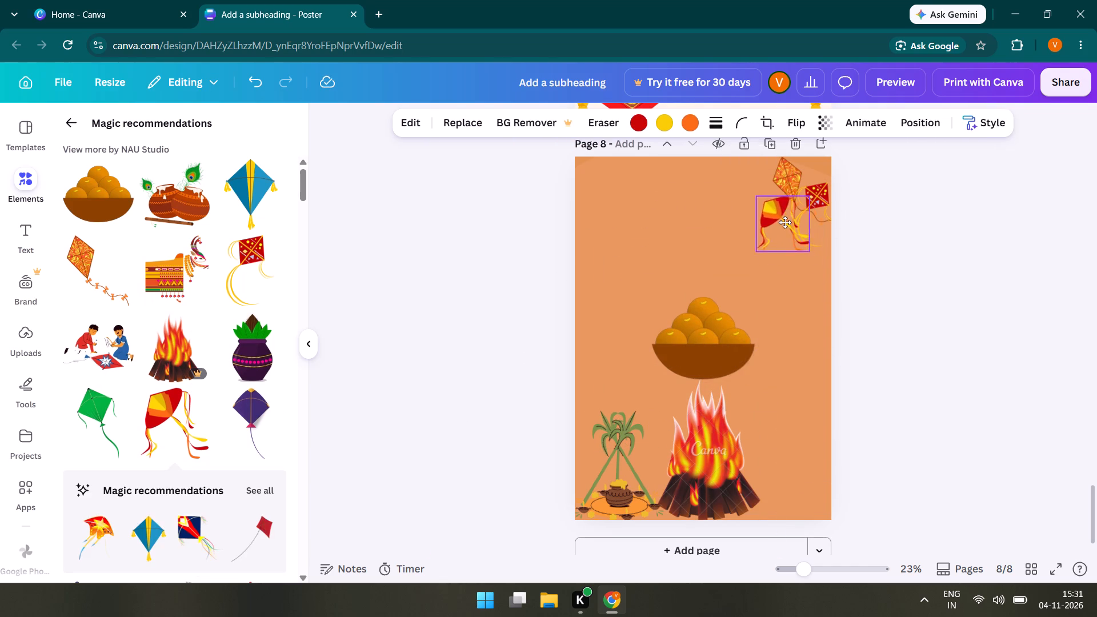
drag(785, 222, 800, 231)
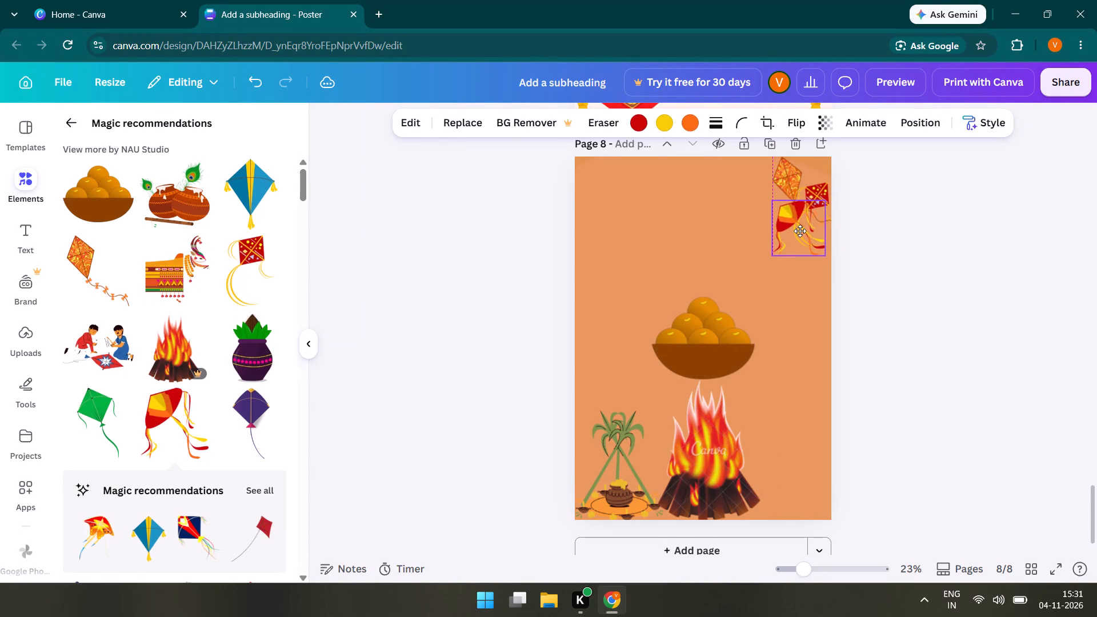
drag(800, 231, 797, 231)
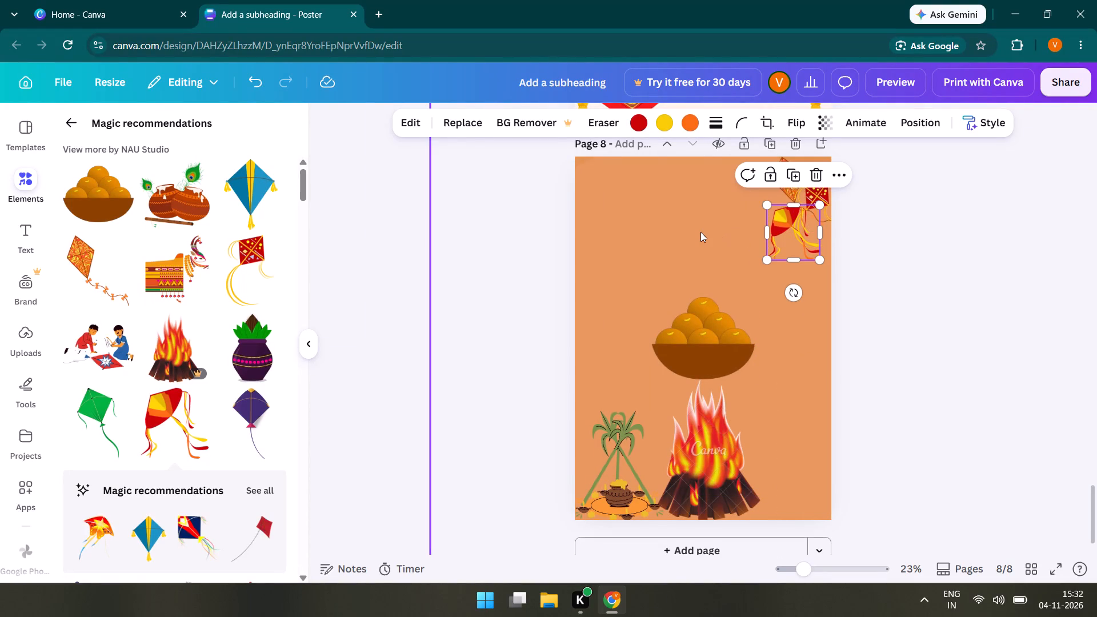
click(700, 232)
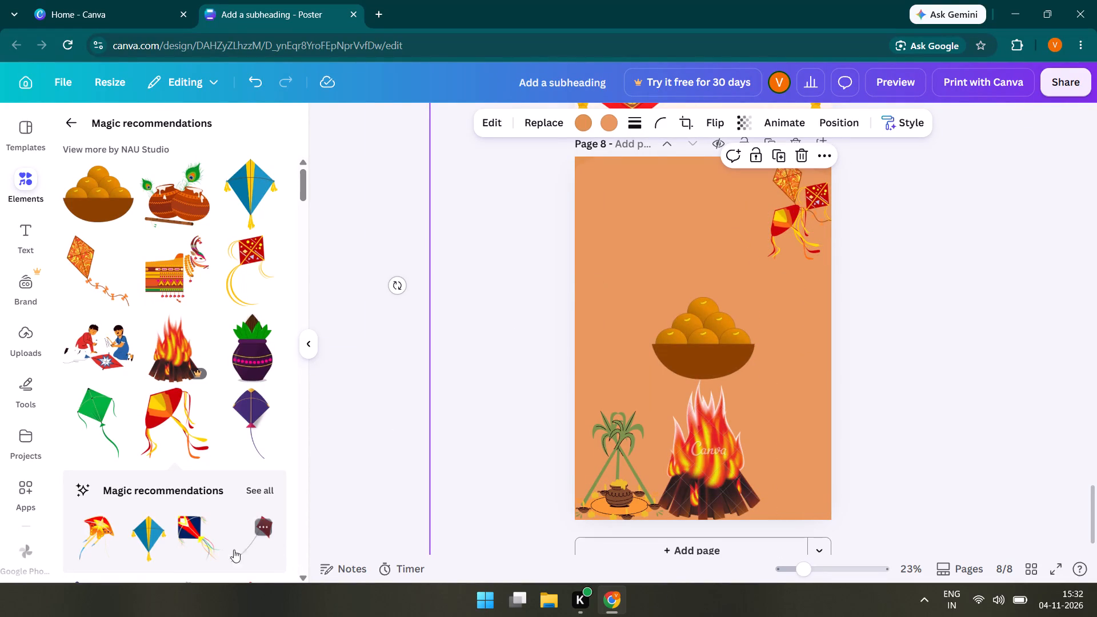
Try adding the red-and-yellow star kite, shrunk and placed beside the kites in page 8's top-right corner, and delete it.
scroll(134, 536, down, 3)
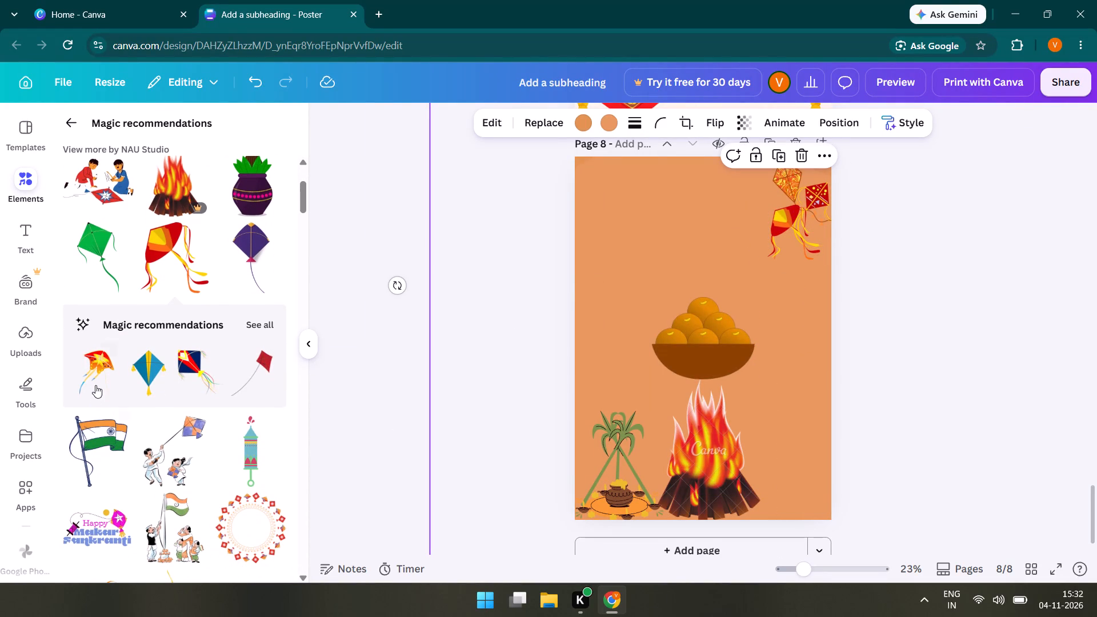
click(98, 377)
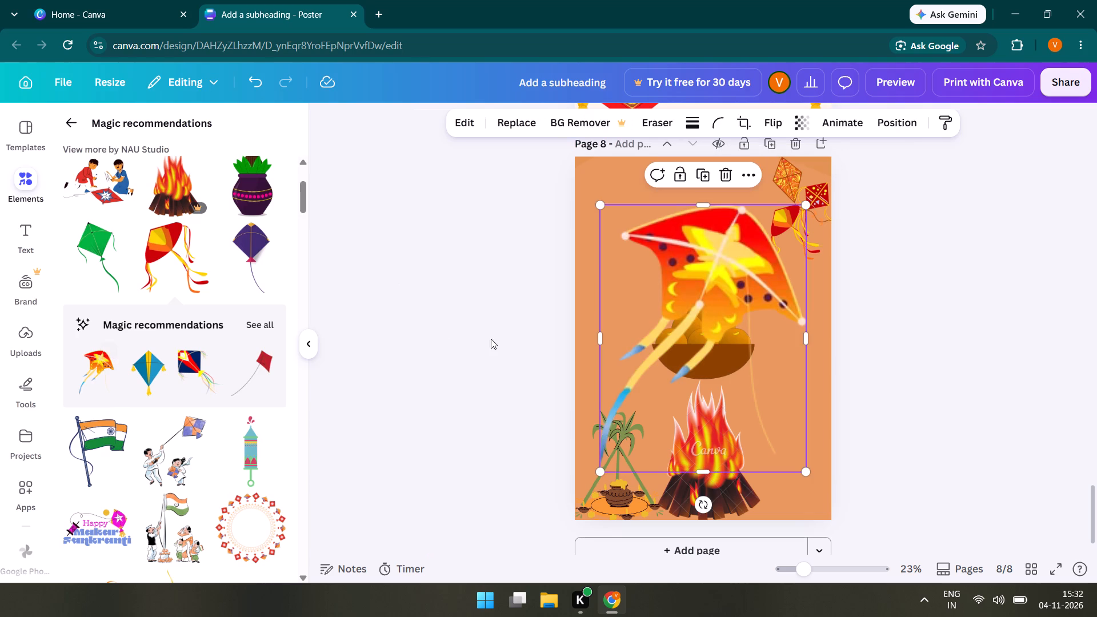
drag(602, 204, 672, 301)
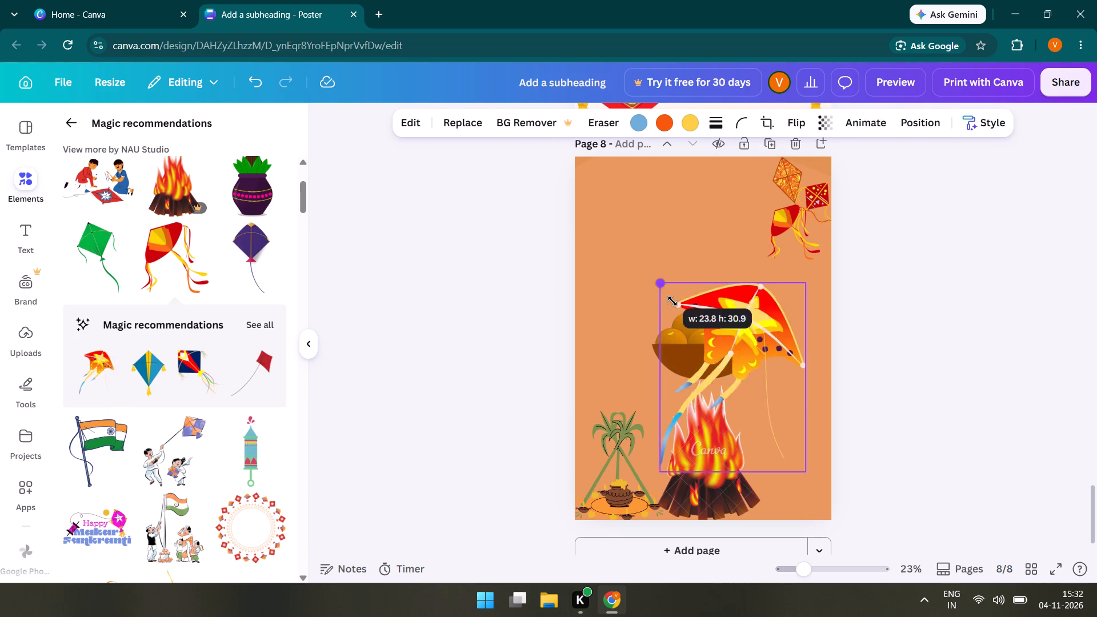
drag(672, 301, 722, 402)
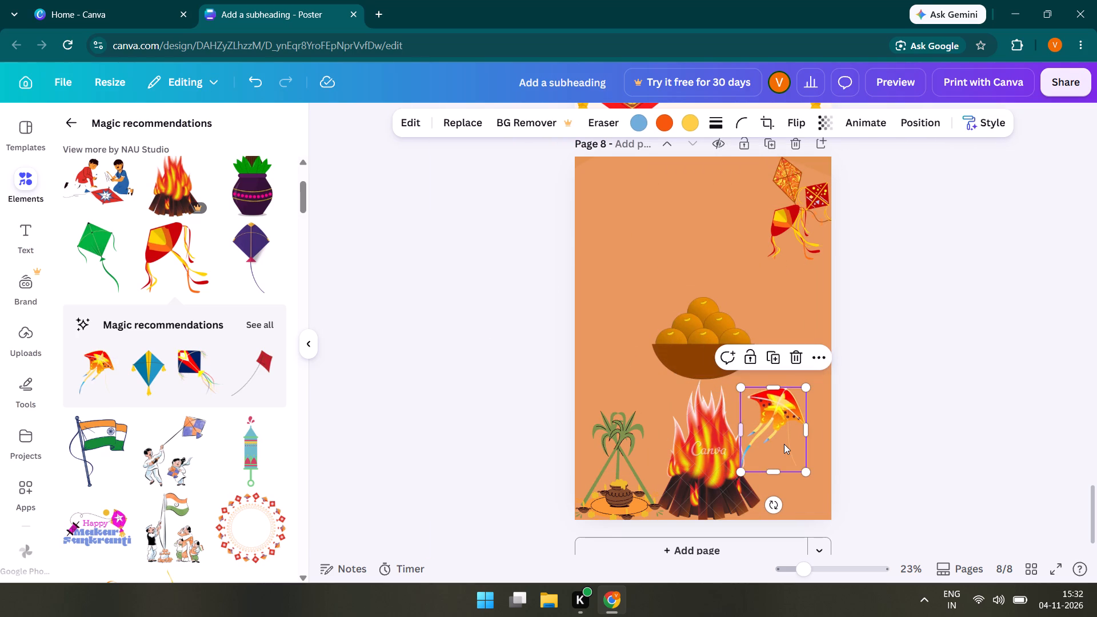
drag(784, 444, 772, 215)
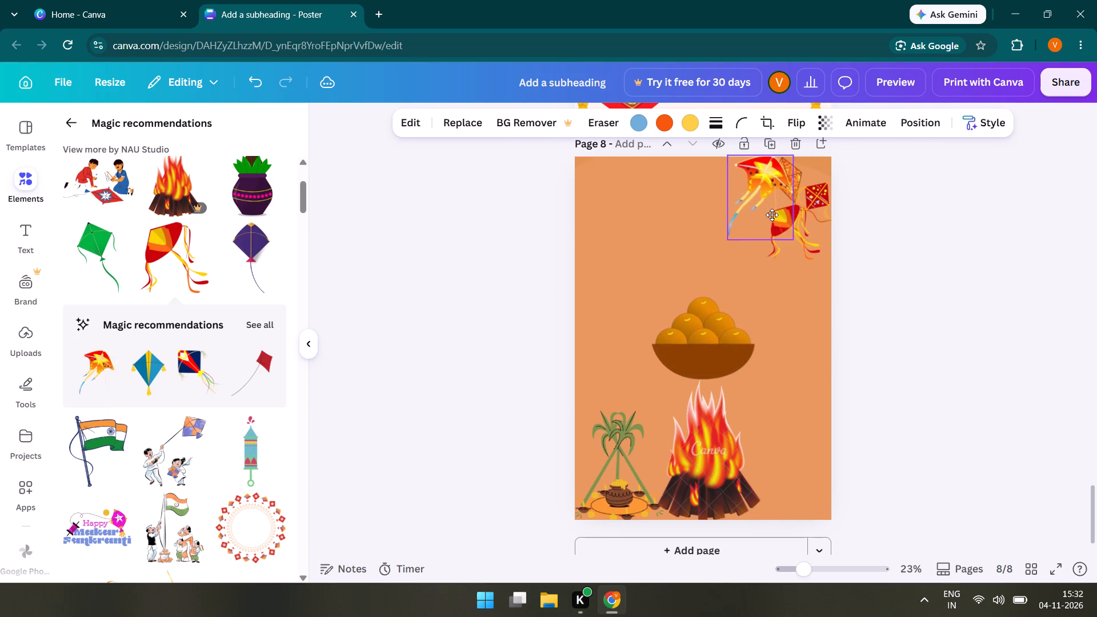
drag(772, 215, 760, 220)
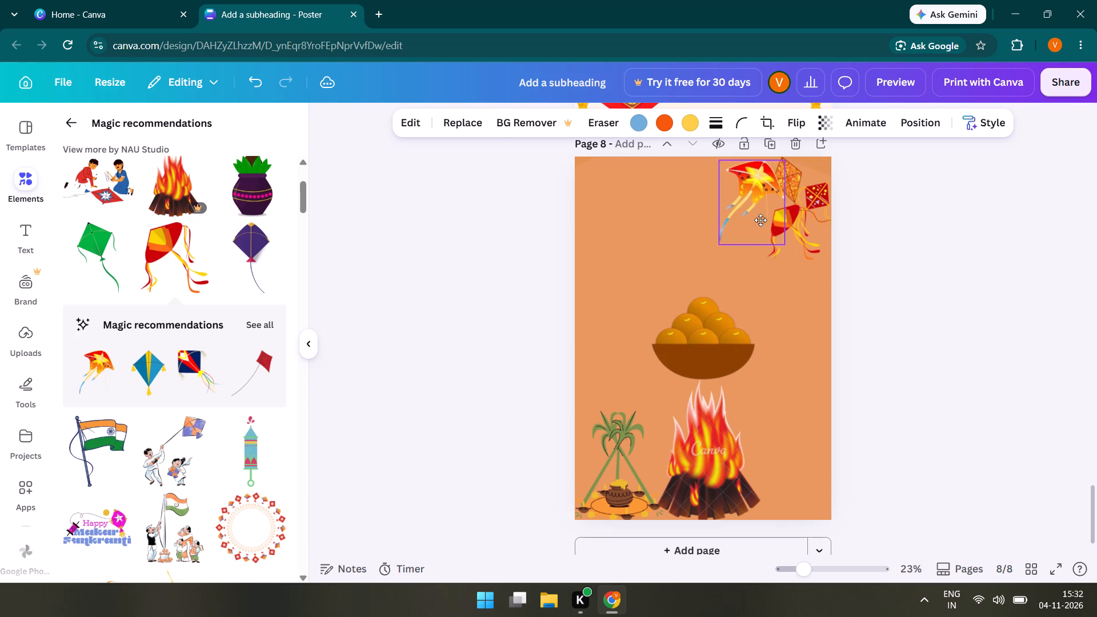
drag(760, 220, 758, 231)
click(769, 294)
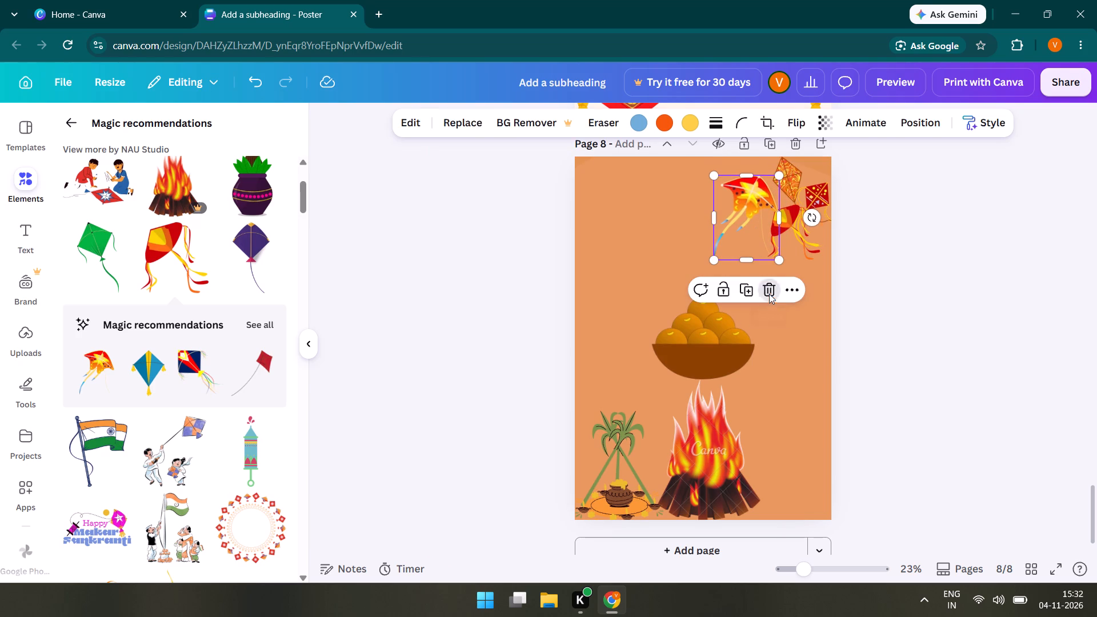
Delete the bowl of round sweets above the bonfire on page 8.
click(692, 346)
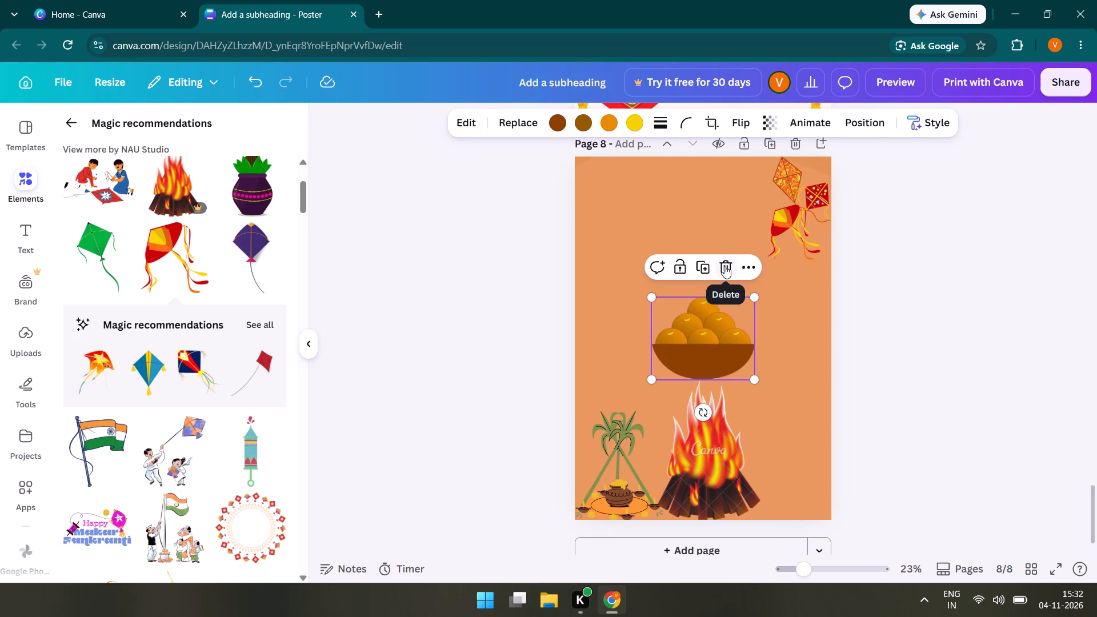
click(724, 266)
Insert the dancing man in a green turban and orange outfit, resize him and place him in page 8's bottom-right corner beside the bonfire.
scroll(231, 479, down, 3)
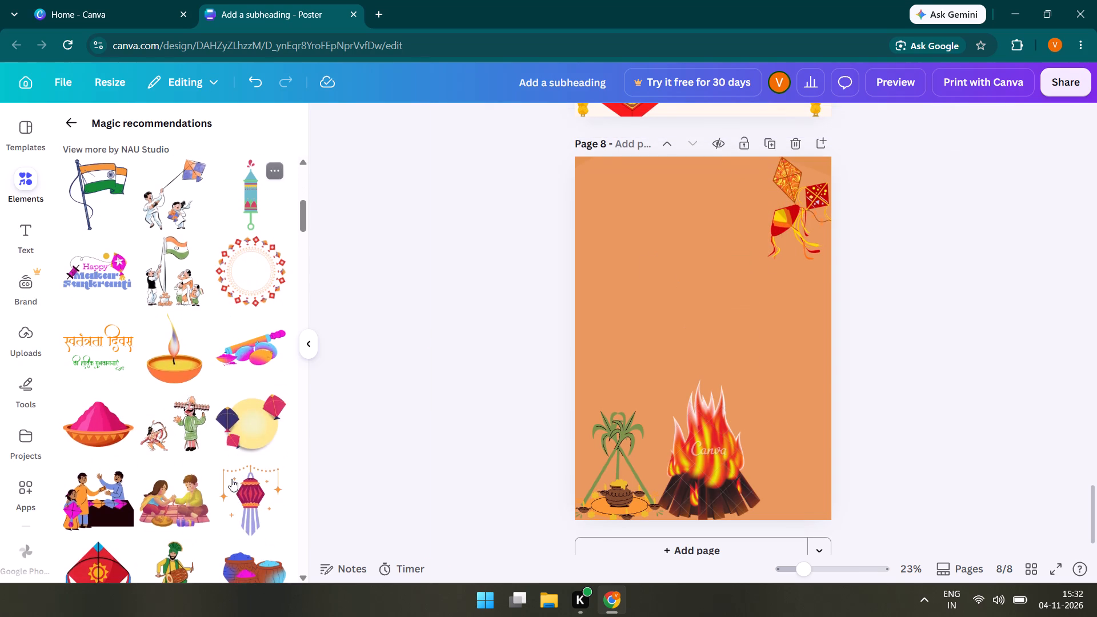
scroll(167, 466, down, 3)
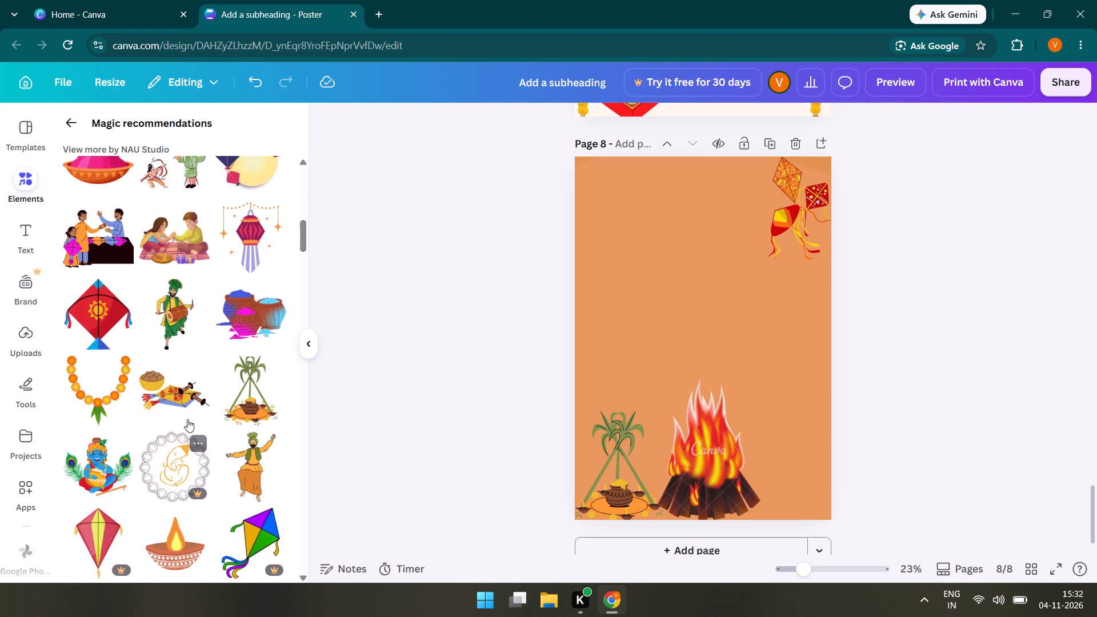
click(249, 470)
drag(655, 268, 687, 339)
drag(720, 375, 730, 392)
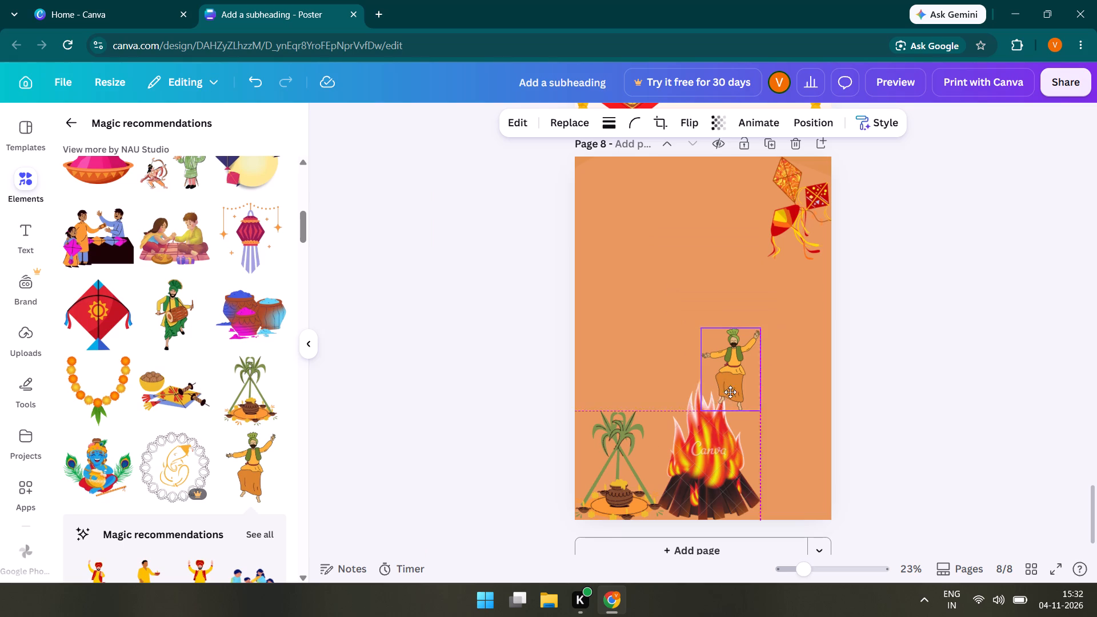
drag(730, 392, 794, 469)
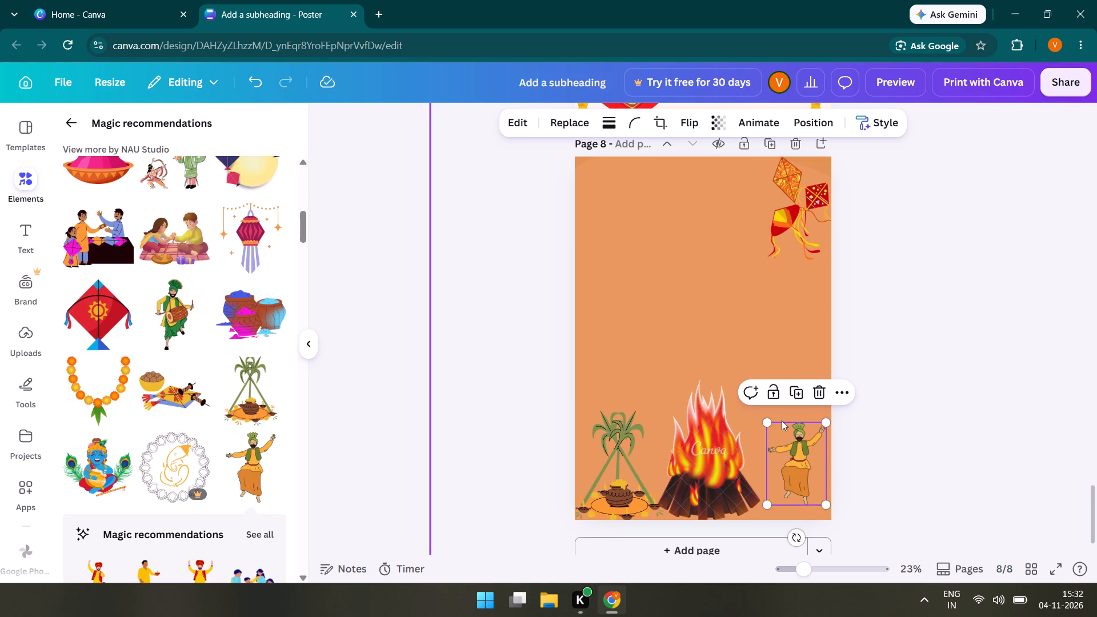
drag(764, 422, 746, 383)
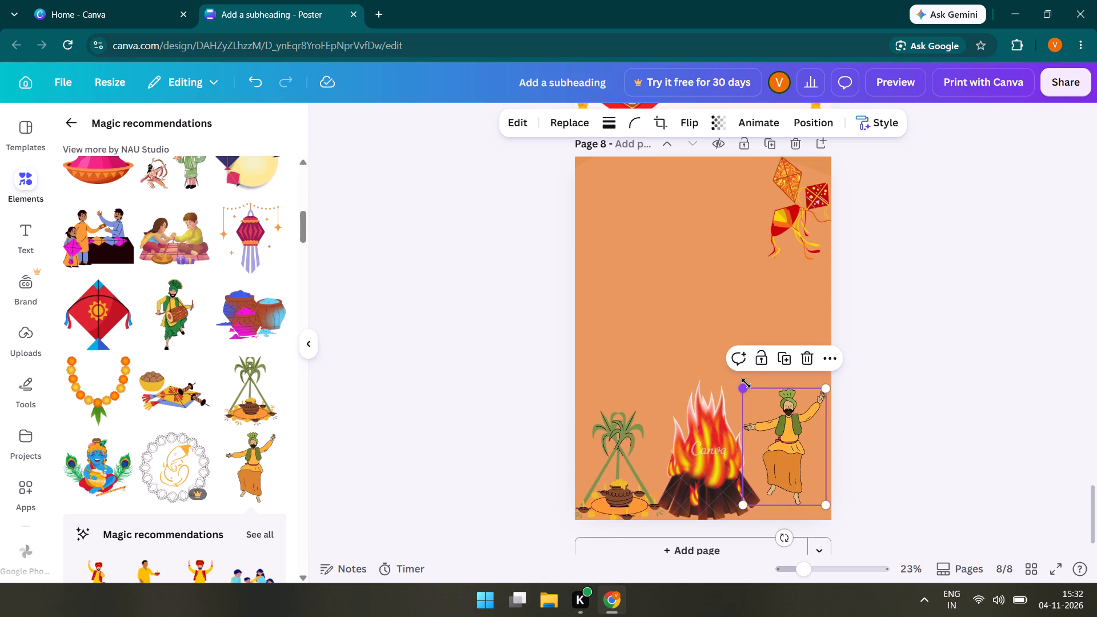
drag(779, 435, 792, 447)
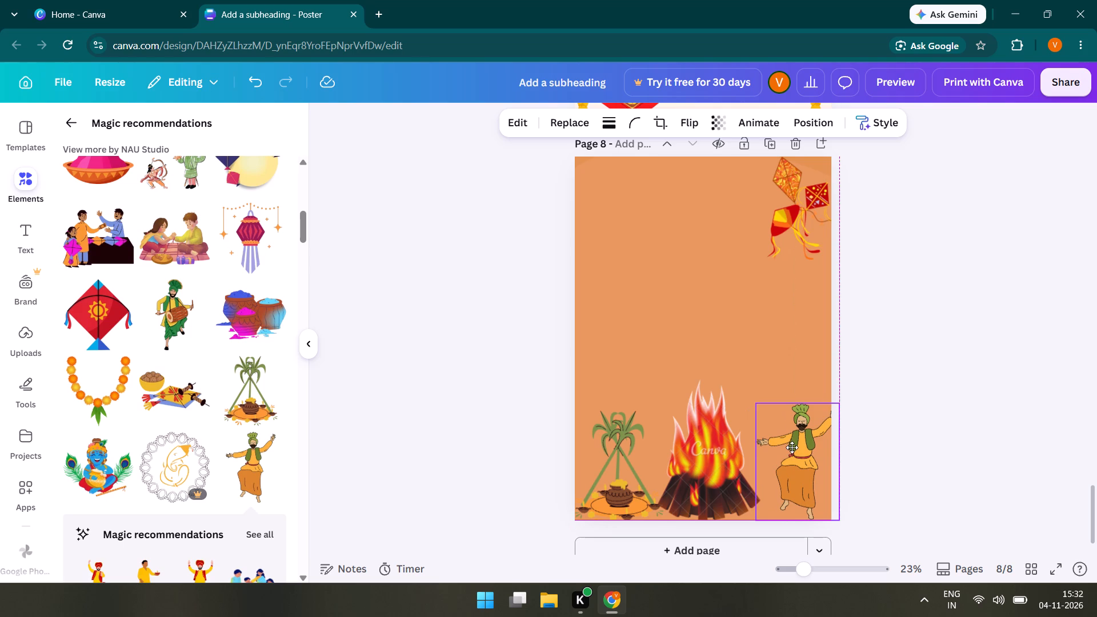
drag(792, 447, 787, 450)
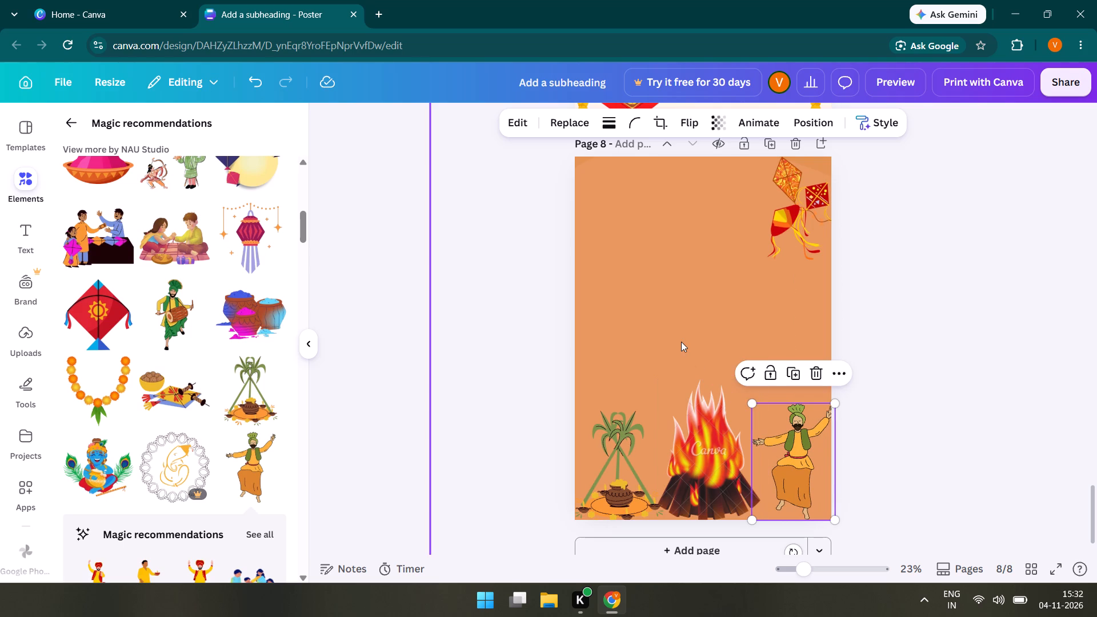
click(681, 342)
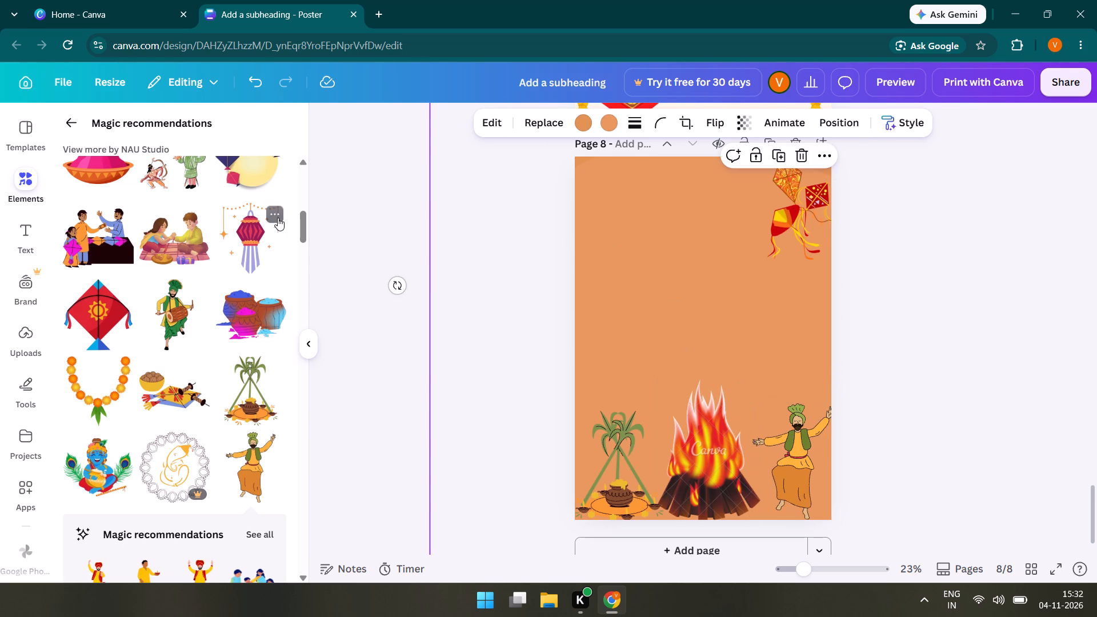
Insert the blue diamond kite with a yellow tail and the orange kite with red tails onto page 8.
scroll(206, 434, down, 5)
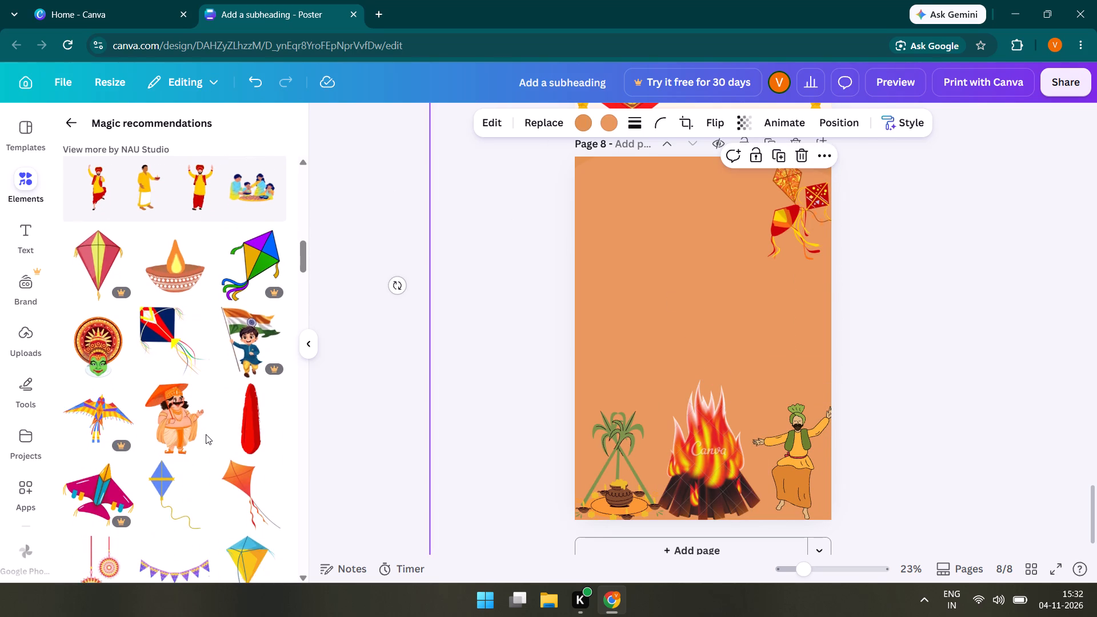
scroll(206, 434, down, 7)
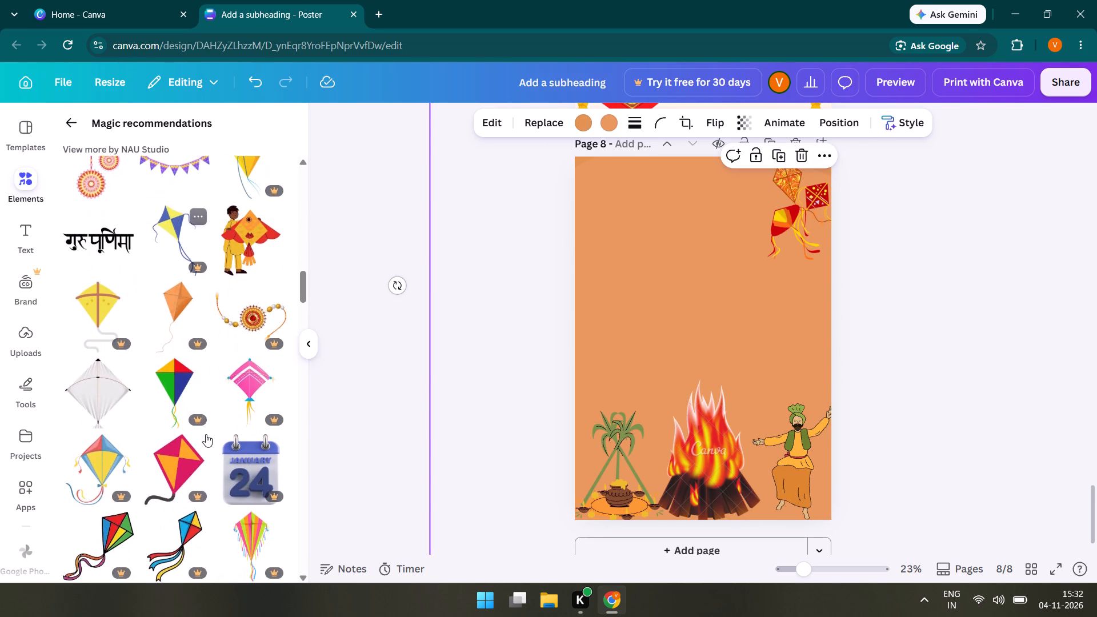
scroll(206, 434, down, 7)
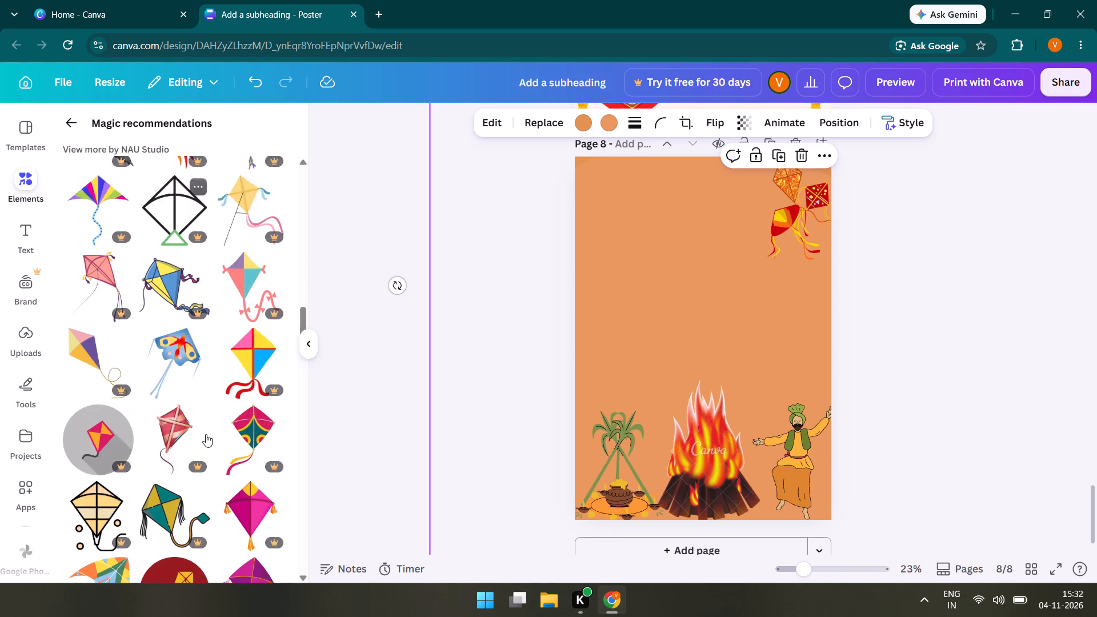
scroll(206, 434, down, 6)
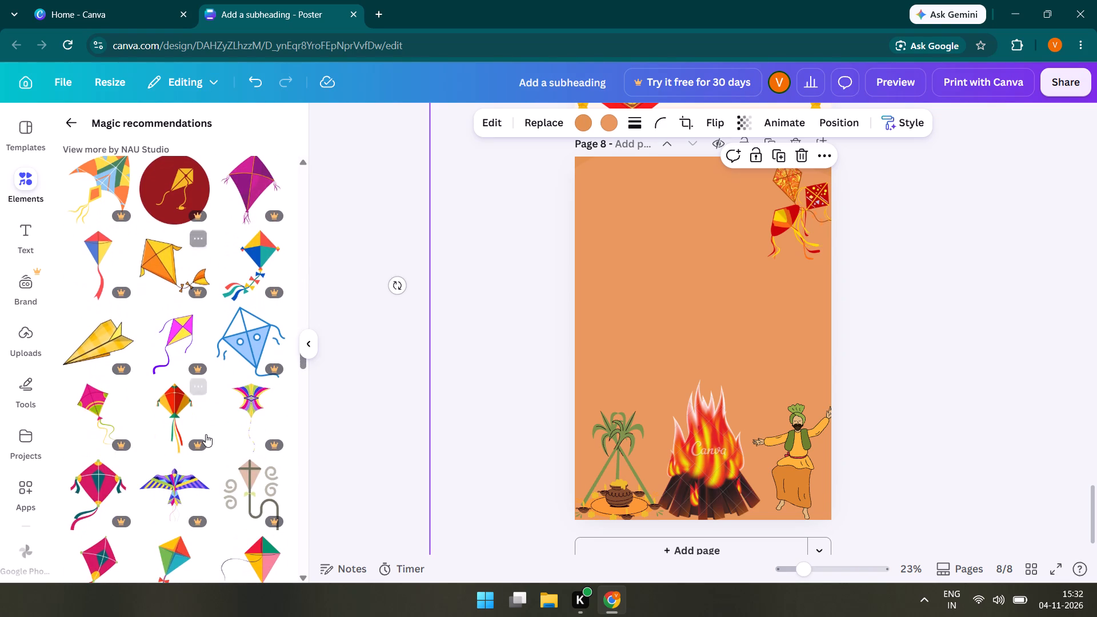
scroll(171, 414, up, 6)
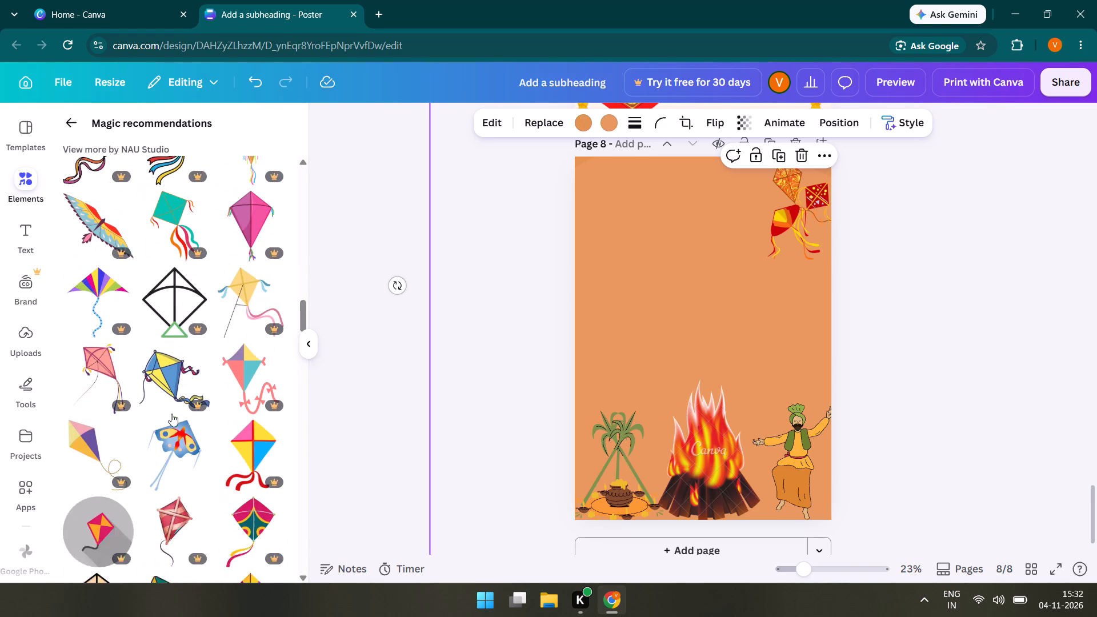
scroll(171, 414, up, 6)
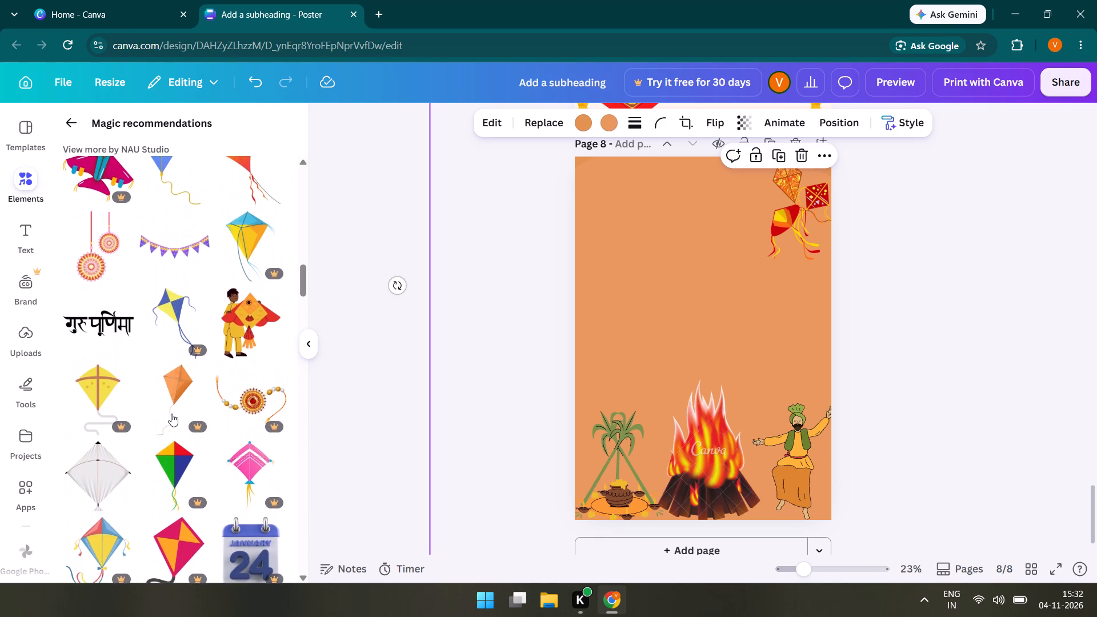
scroll(171, 414, up, 4)
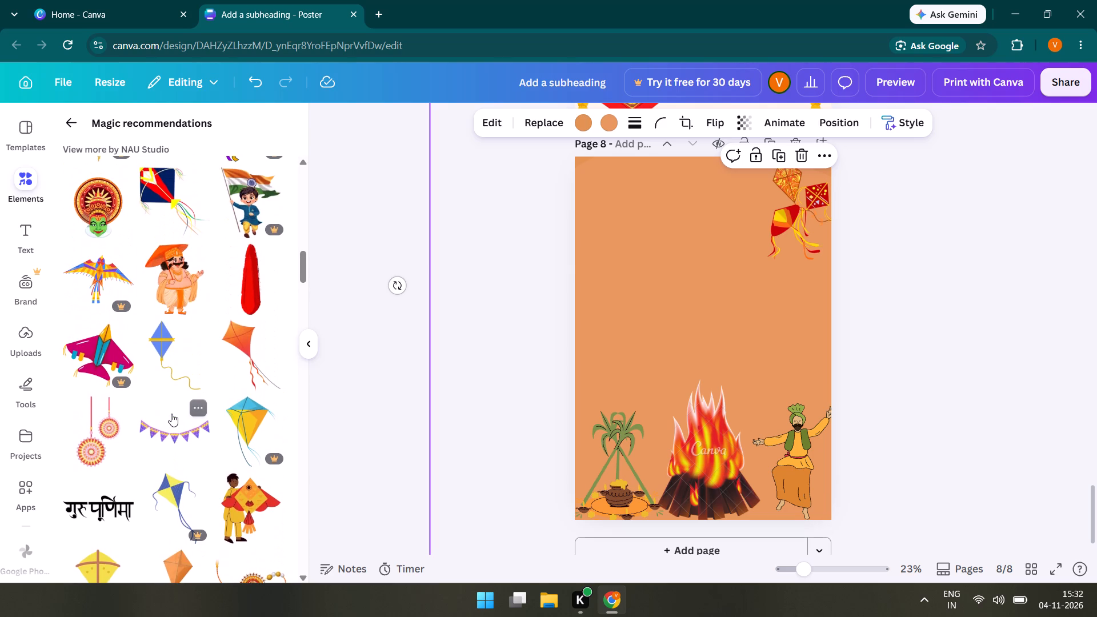
click(164, 352)
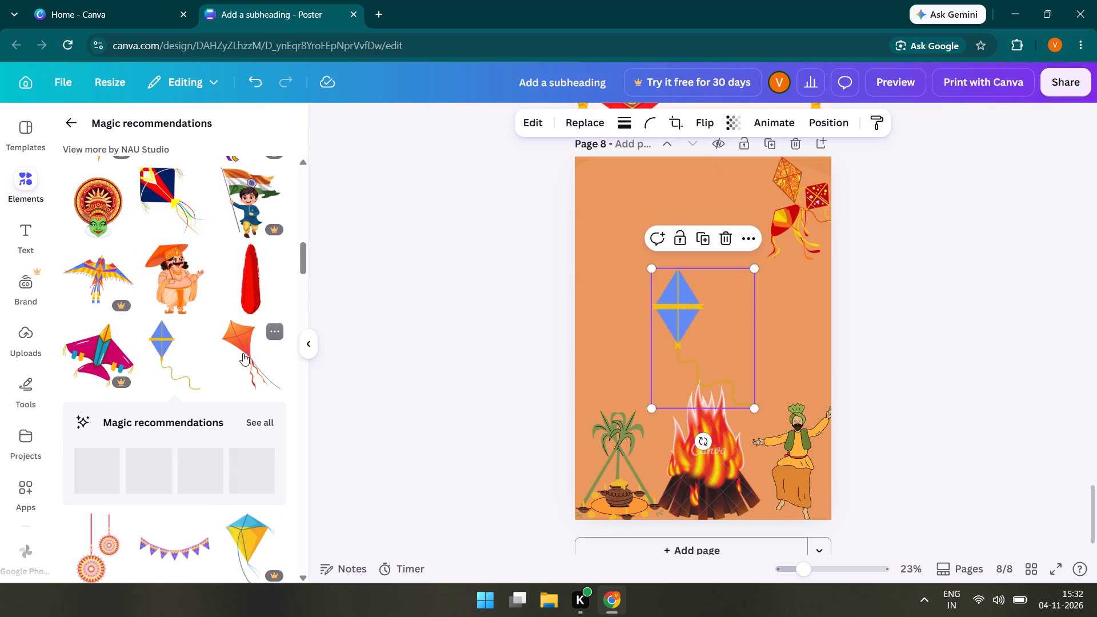
click(243, 353)
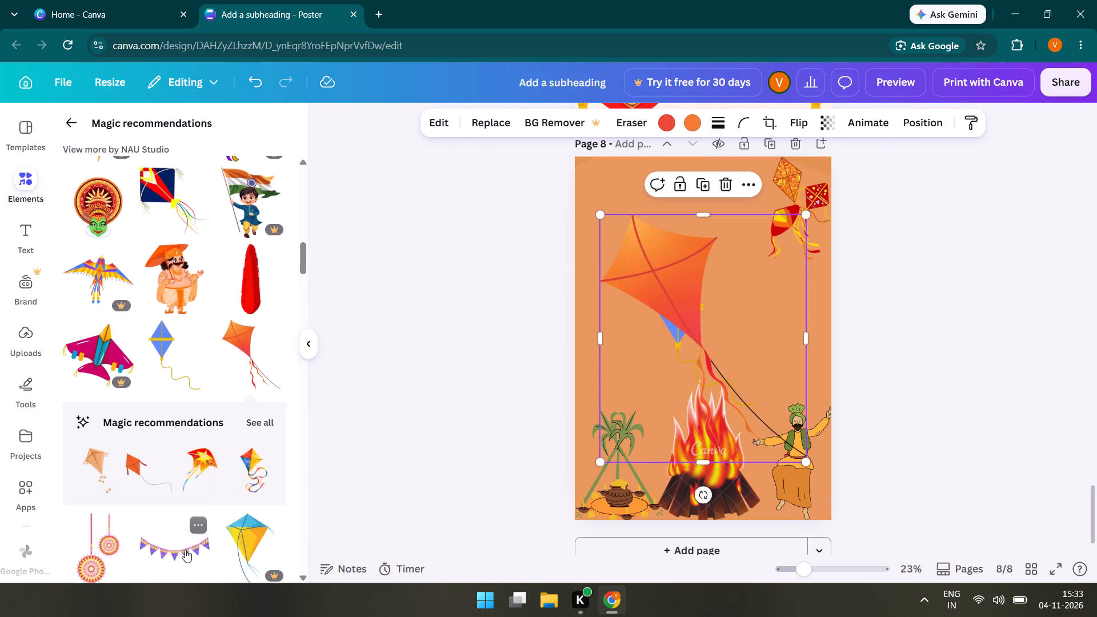
Insert the purple-and-yellow triangular bunting, enlarge it and place it in page 8's top-left corner.
click(185, 550)
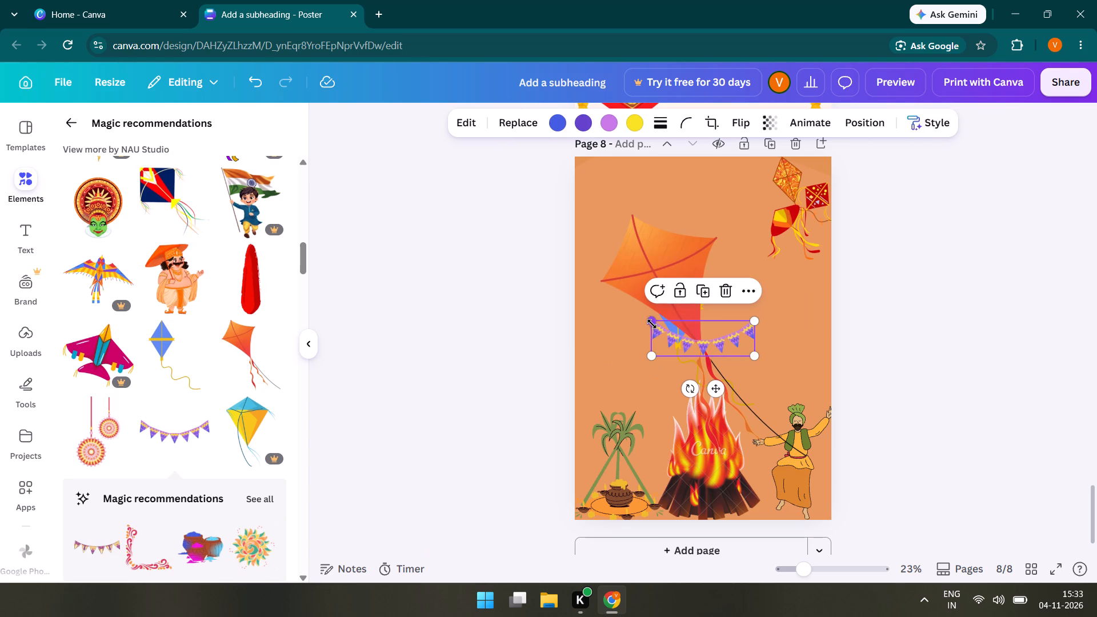
drag(652, 322, 602, 298)
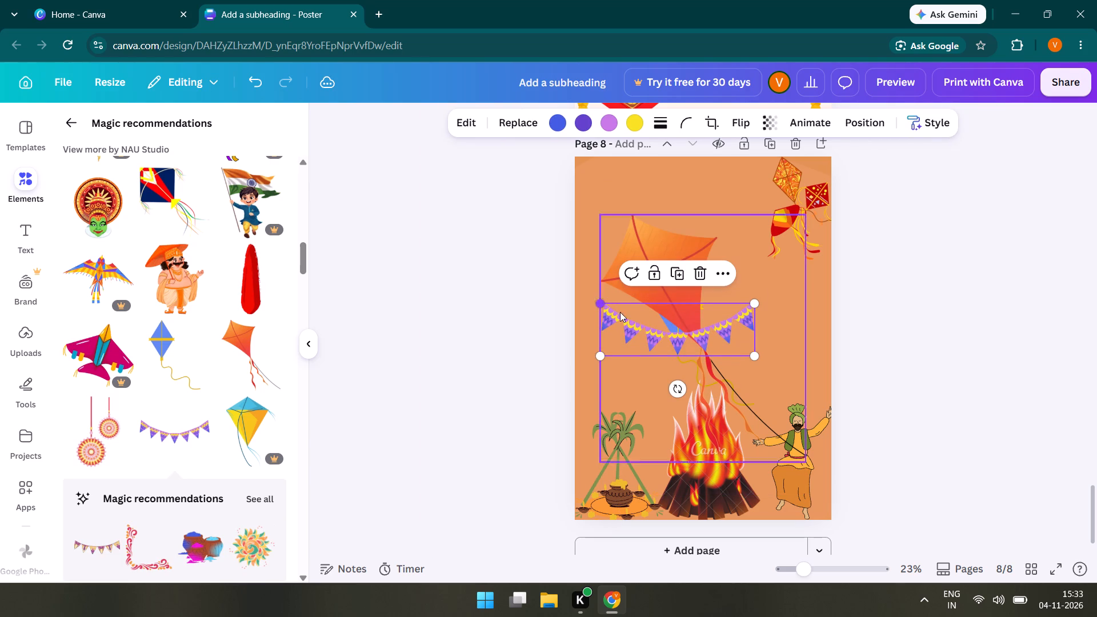
click(668, 344)
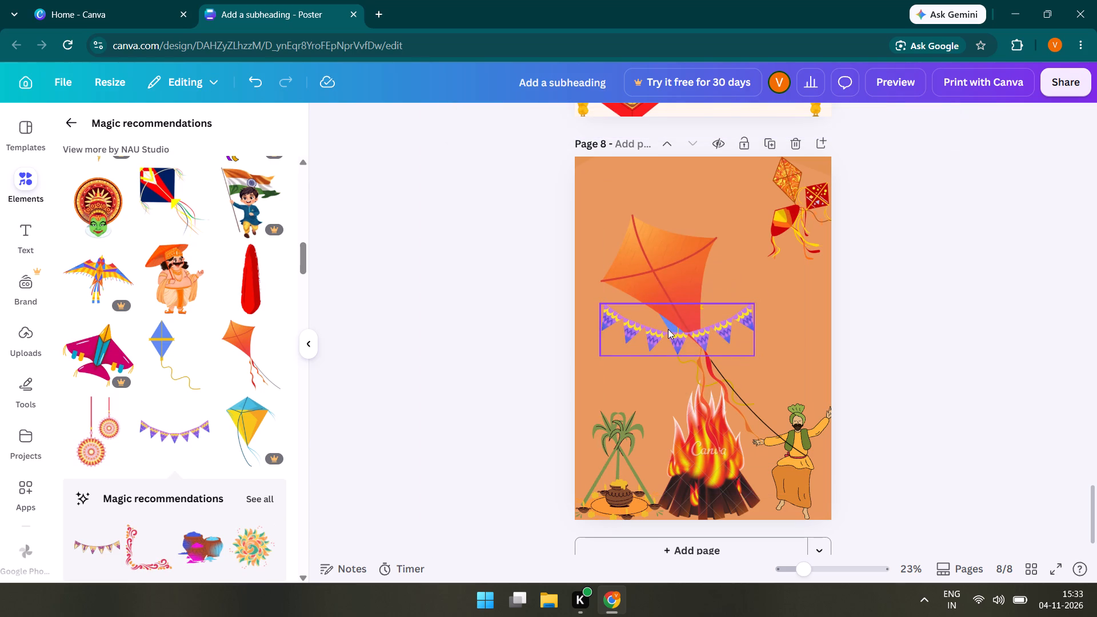
drag(668, 329, 640, 182)
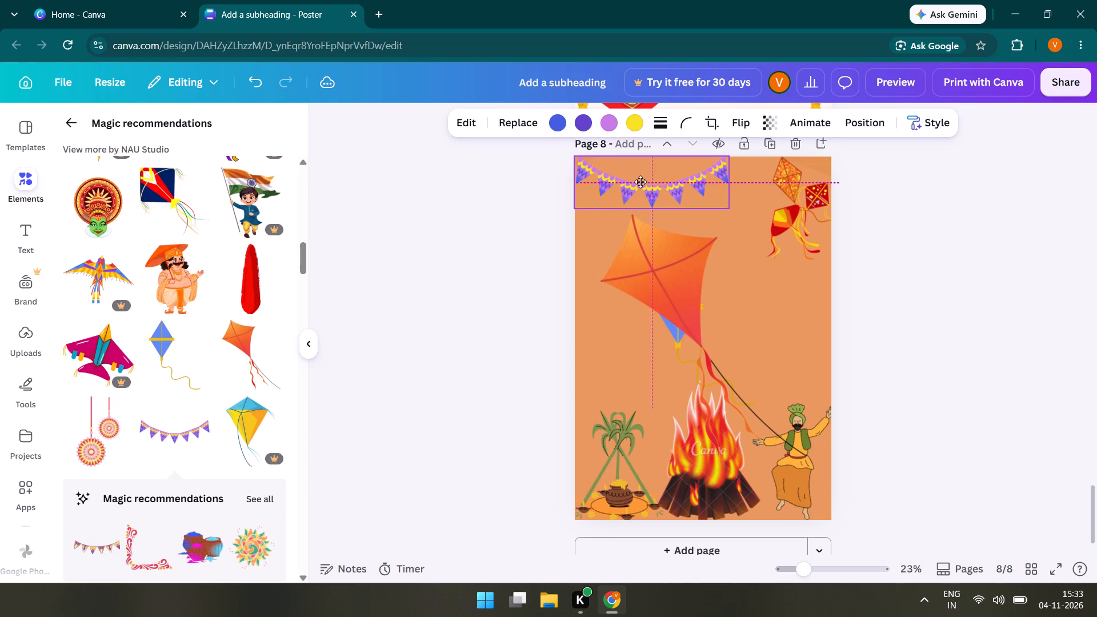
drag(640, 182, 635, 184)
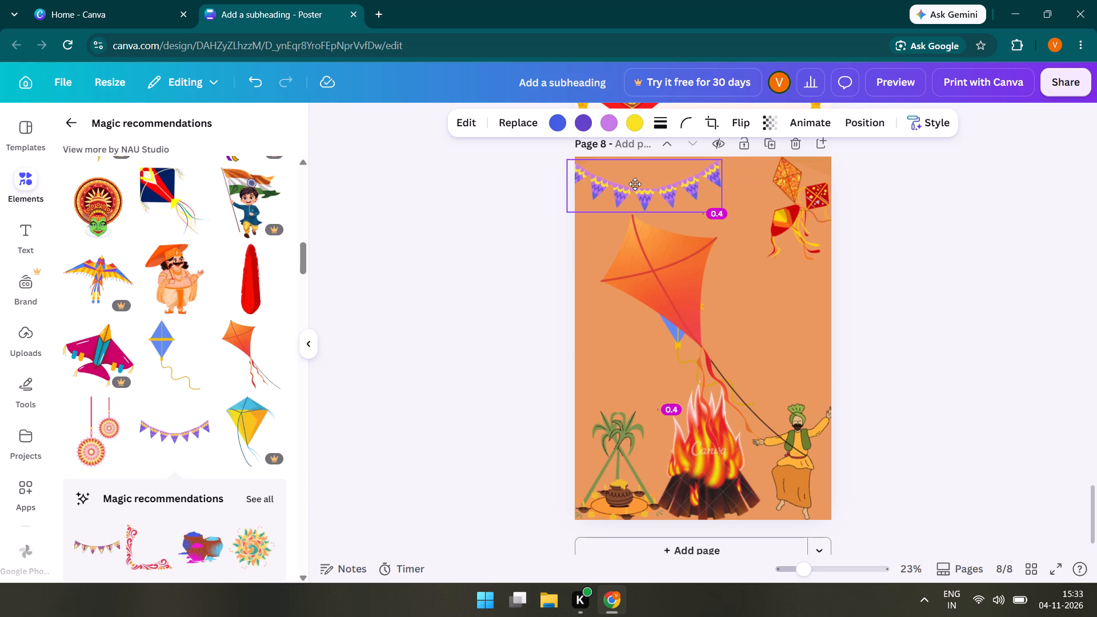
drag(635, 184, 636, 181)
click(527, 294)
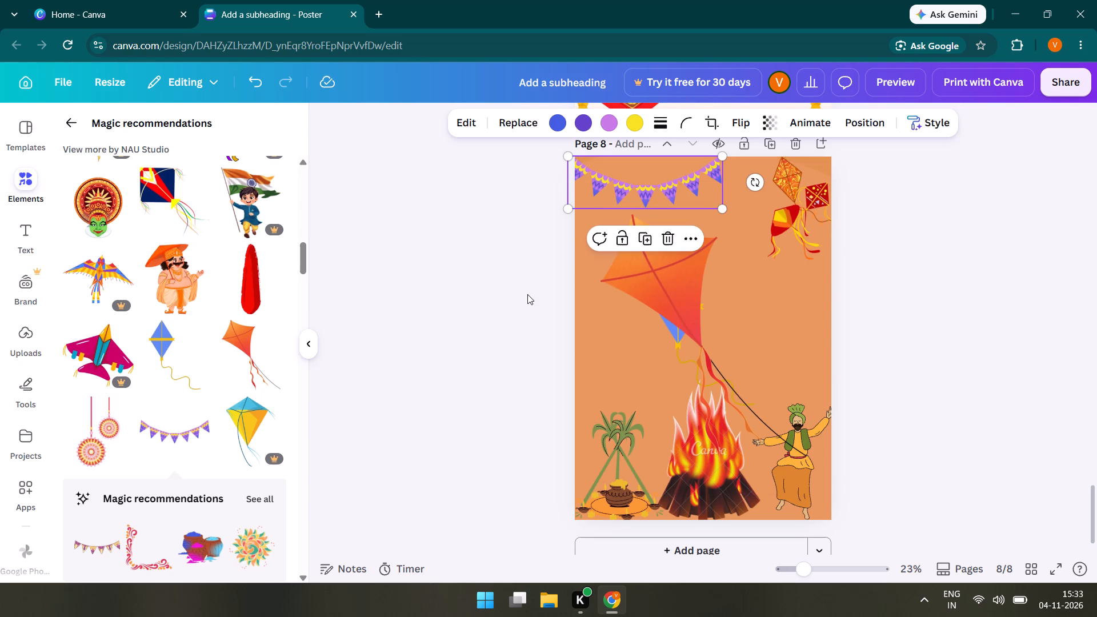
Shrink the large orange kite with red tails and place it among the kites in page 8's top-right corner.
double_click(684, 284)
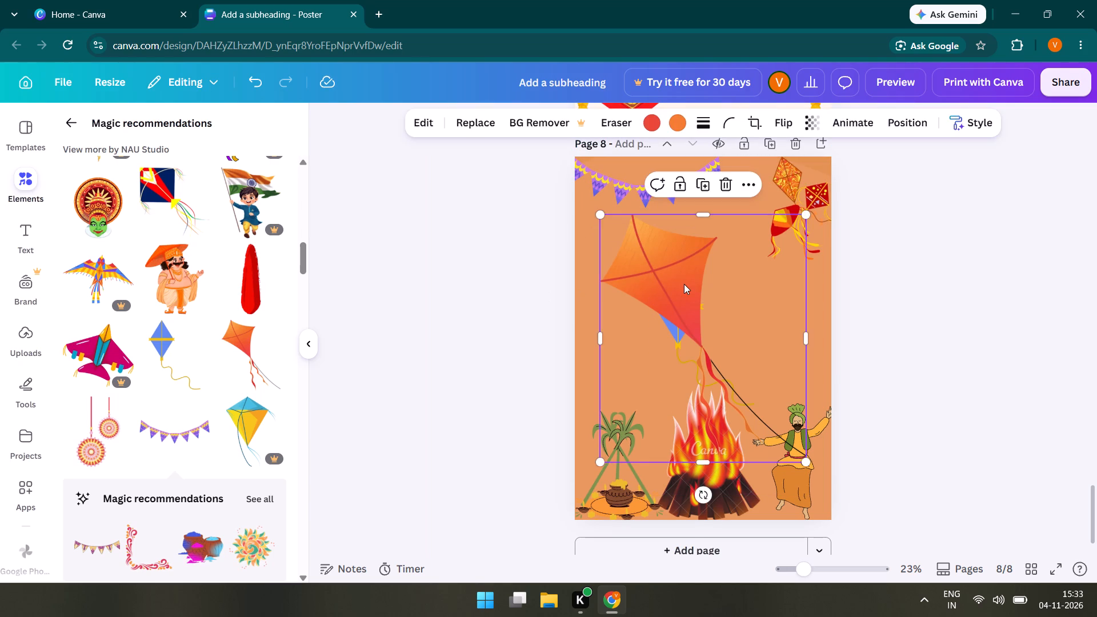
click(684, 284)
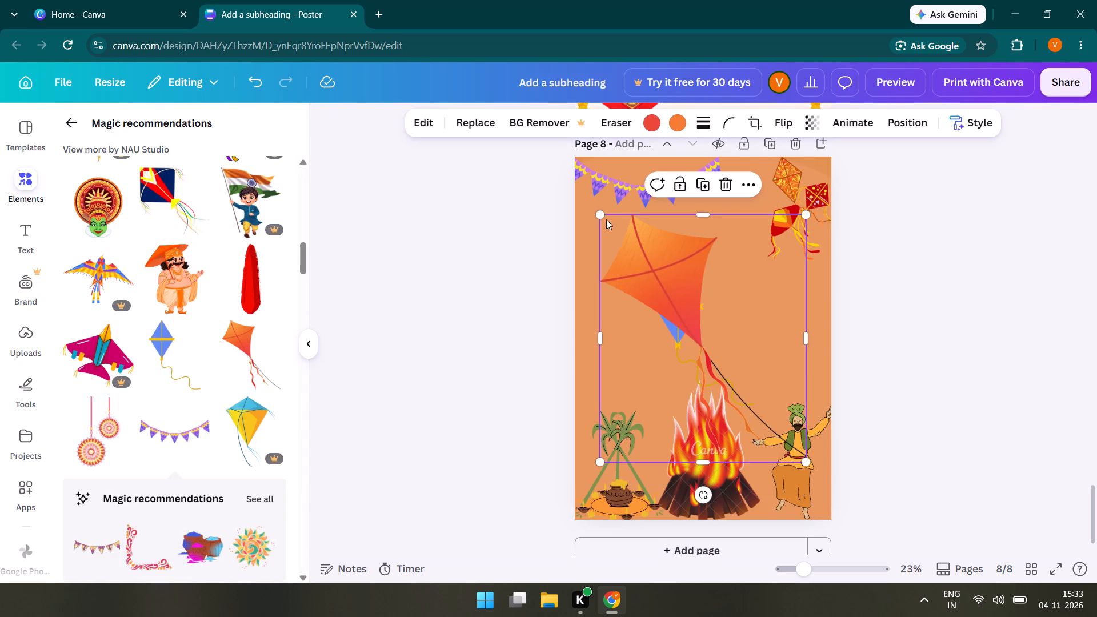
drag(596, 213, 759, 372)
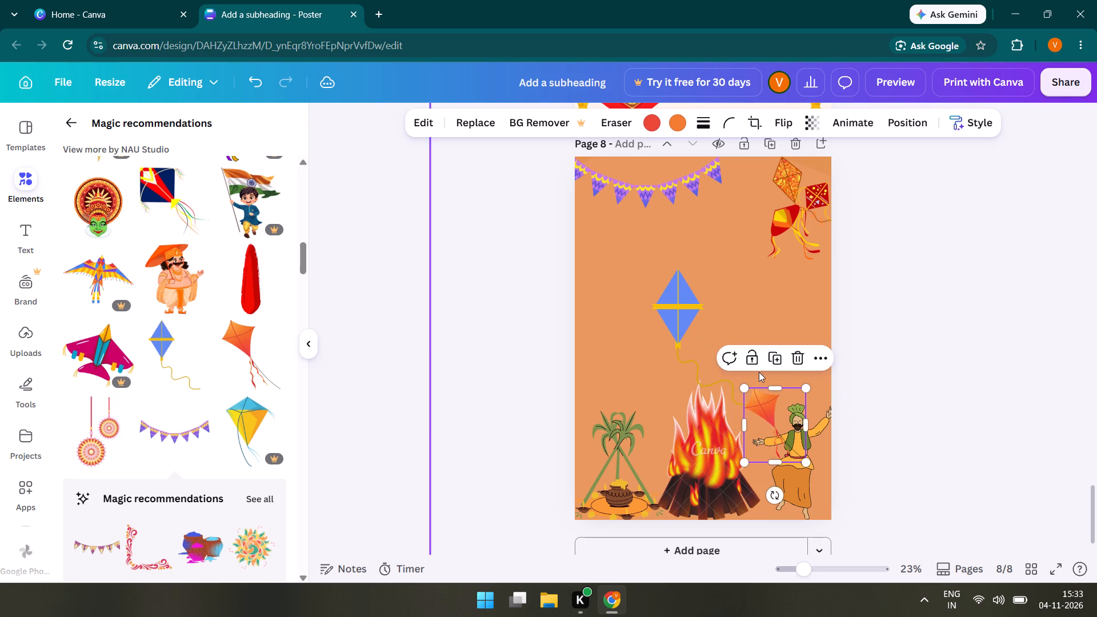
drag(771, 418, 755, 182)
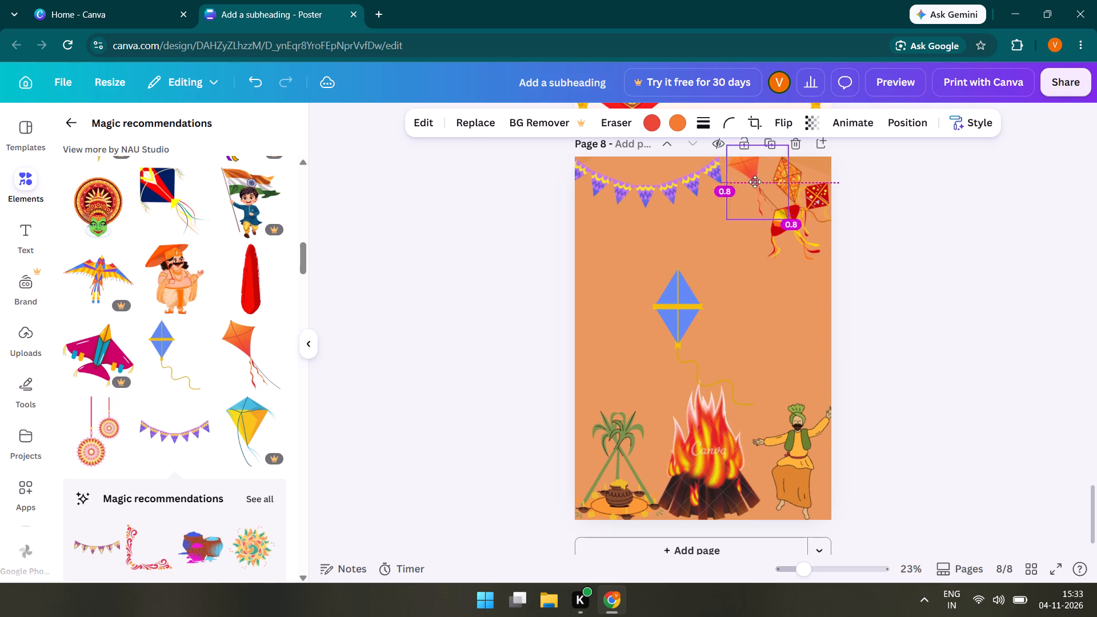
drag(755, 182, 774, 193)
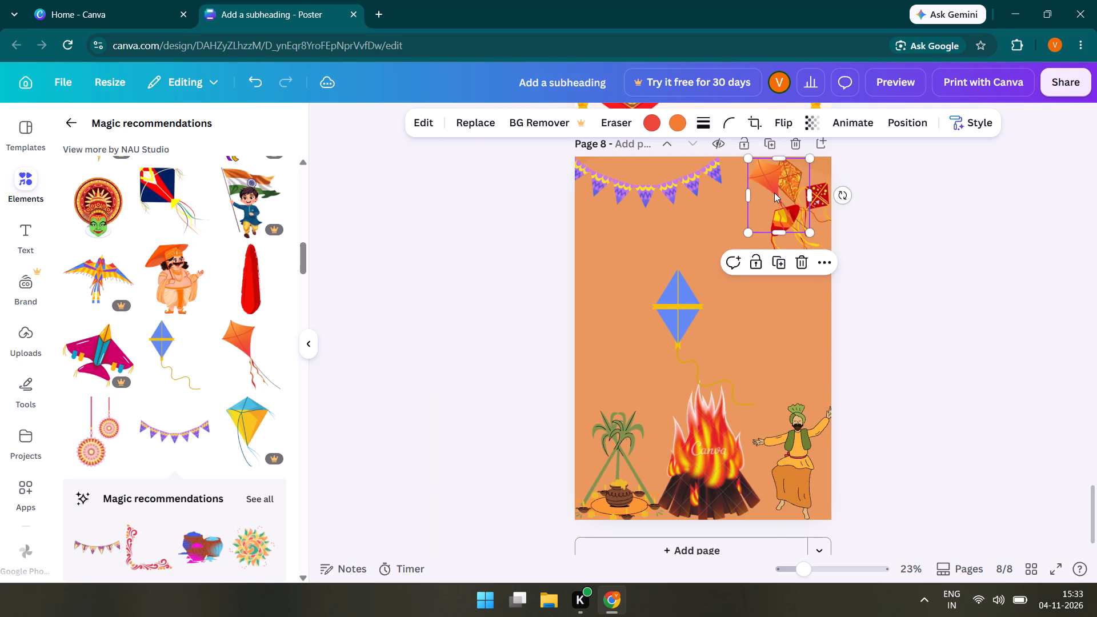
Shrink the blue diamond kite and place it beside the other kites in page 8's top-right corner.
click(736, 303)
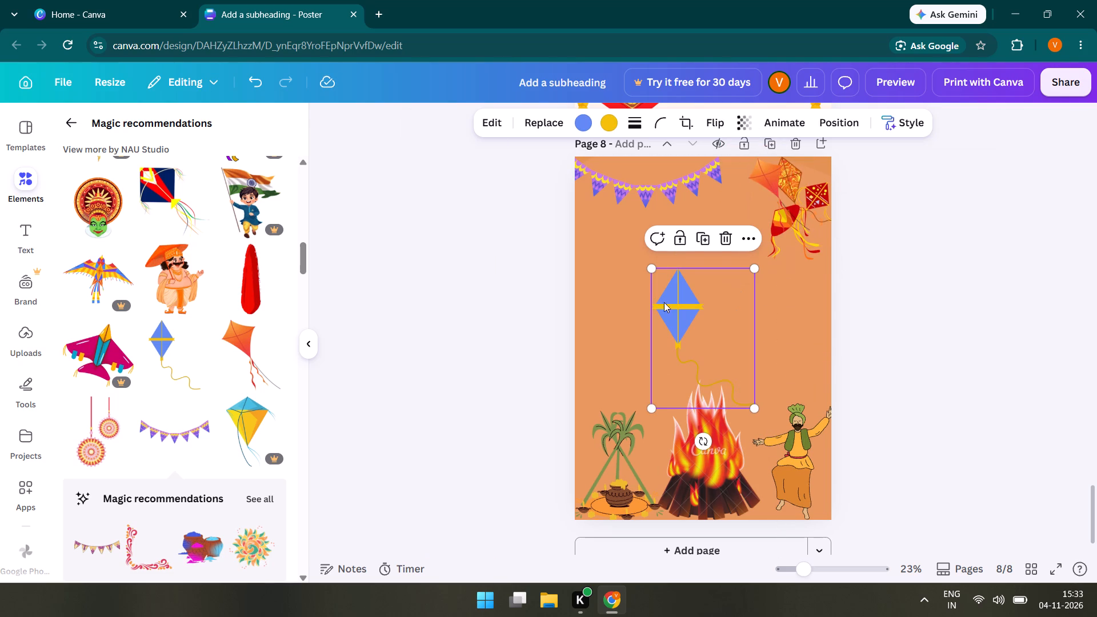
drag(649, 268, 730, 337)
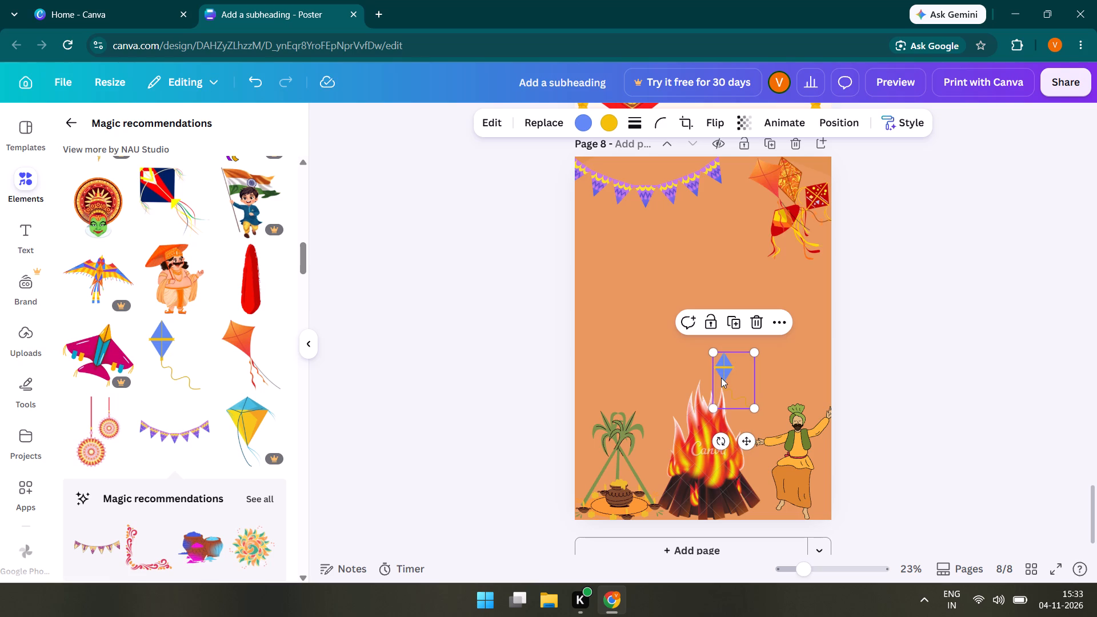
drag(721, 378, 758, 211)
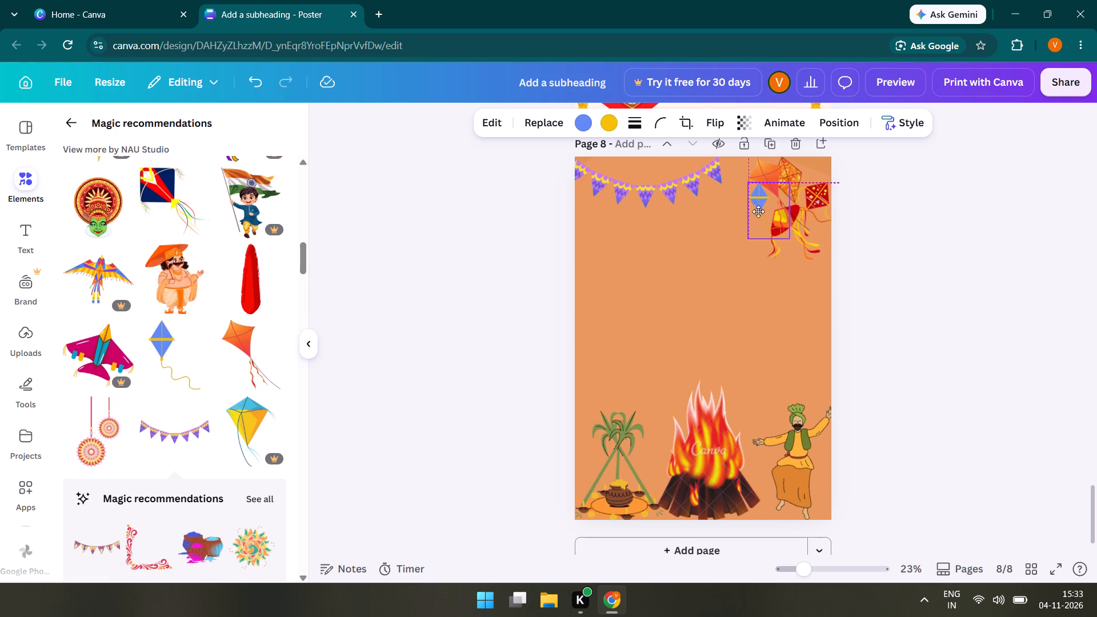
drag(758, 211, 763, 214)
click(726, 238)
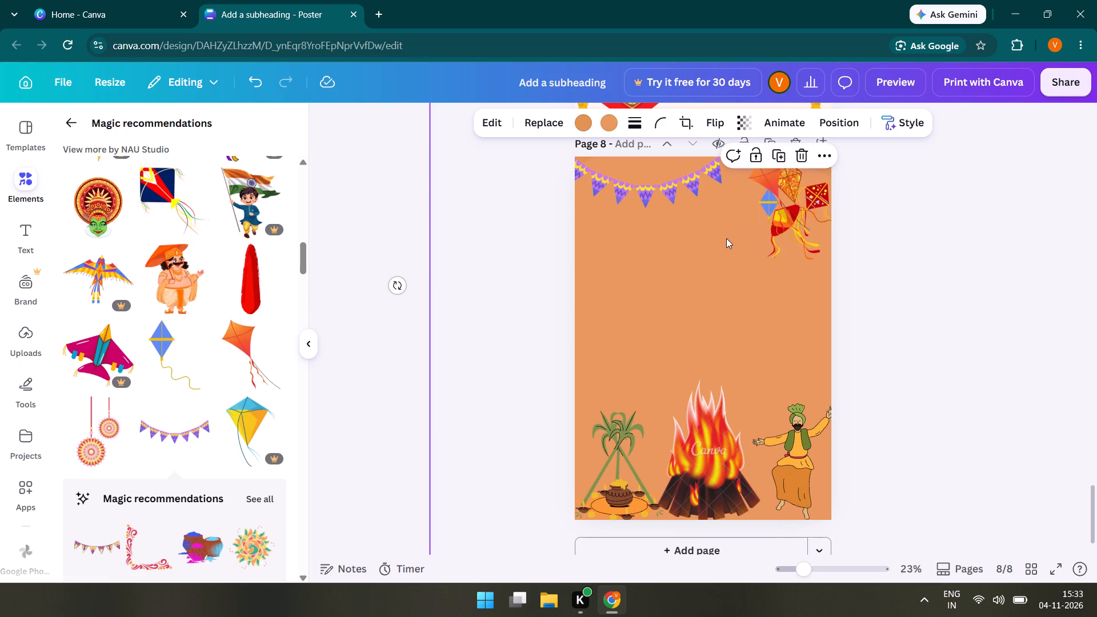
Insert a second purple-and-yellow bunting, shrink it and place it along page 8's top edge, between the first bunting and the kites.
click(186, 435)
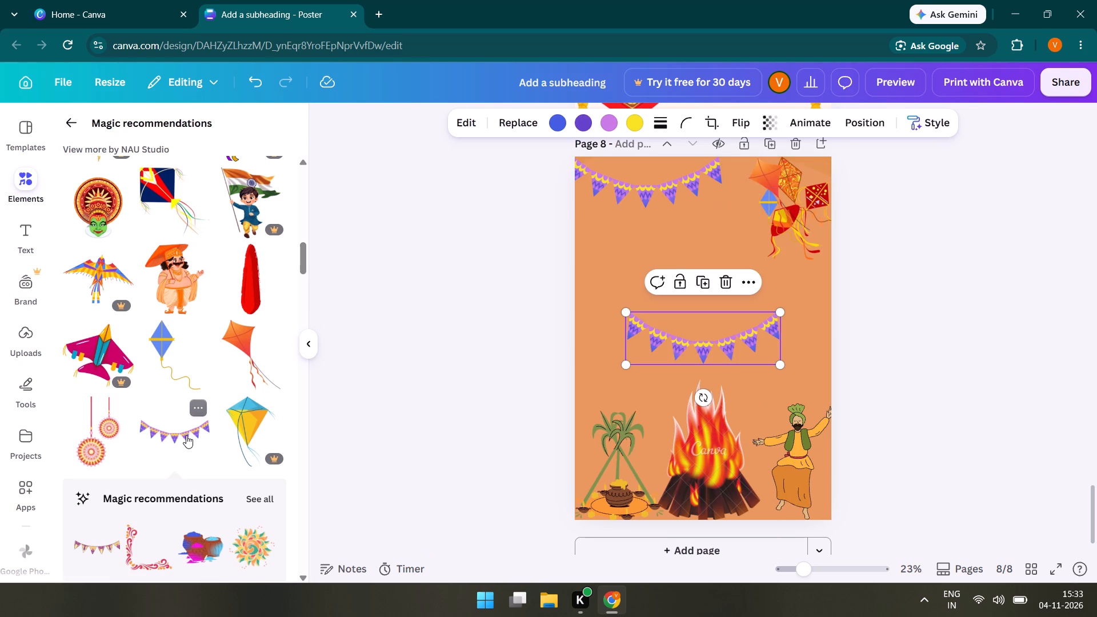
drag(623, 310, 644, 326)
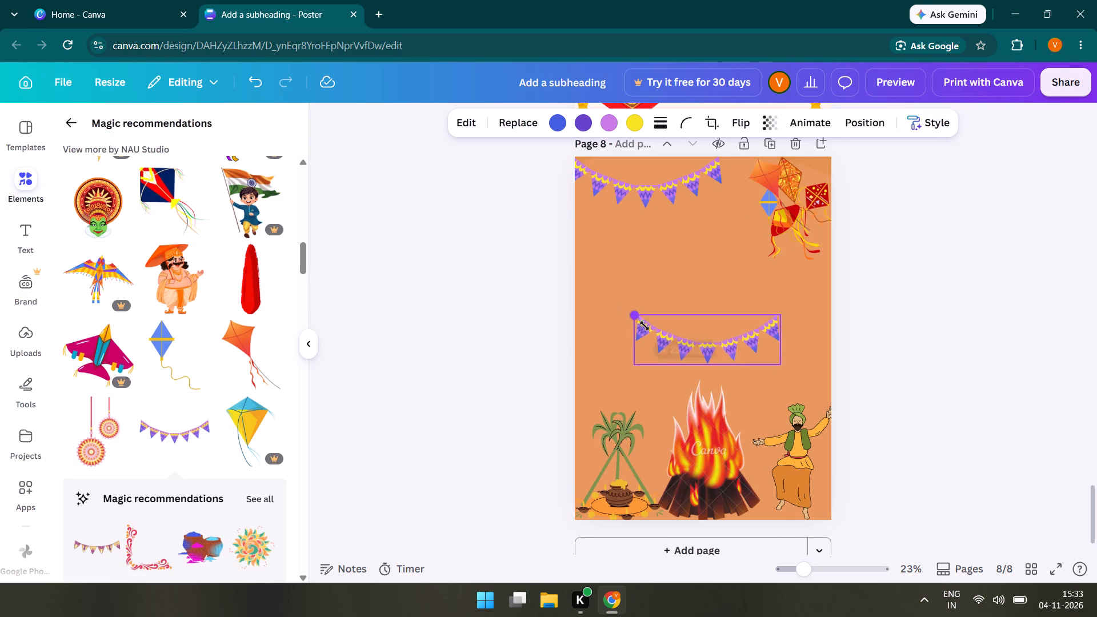
drag(644, 326, 663, 338)
drag(733, 352, 706, 185)
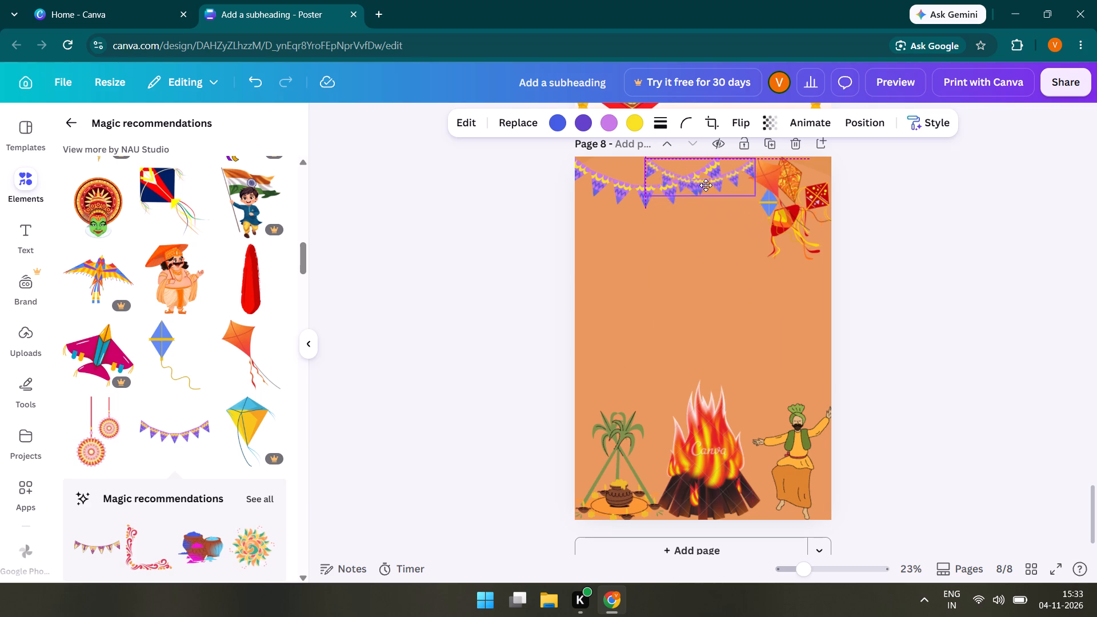
drag(706, 185, 712, 181)
click(534, 308)
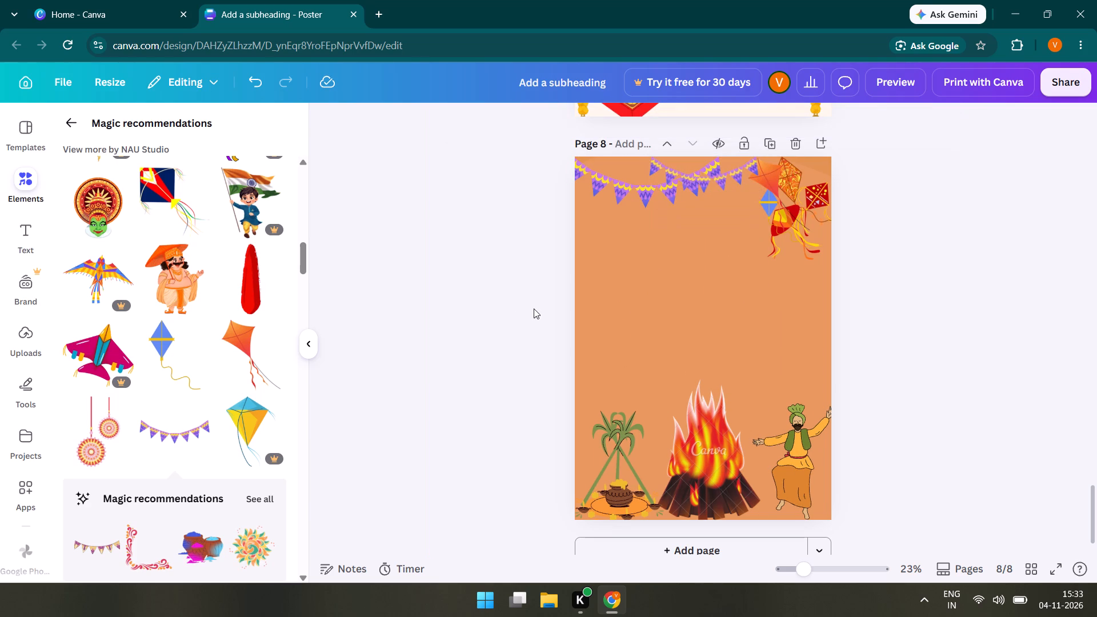
Duplicate the smaller bunting and place the copy over page 8's top-left corner, meeting the other small bunting.
click(708, 175)
click(706, 223)
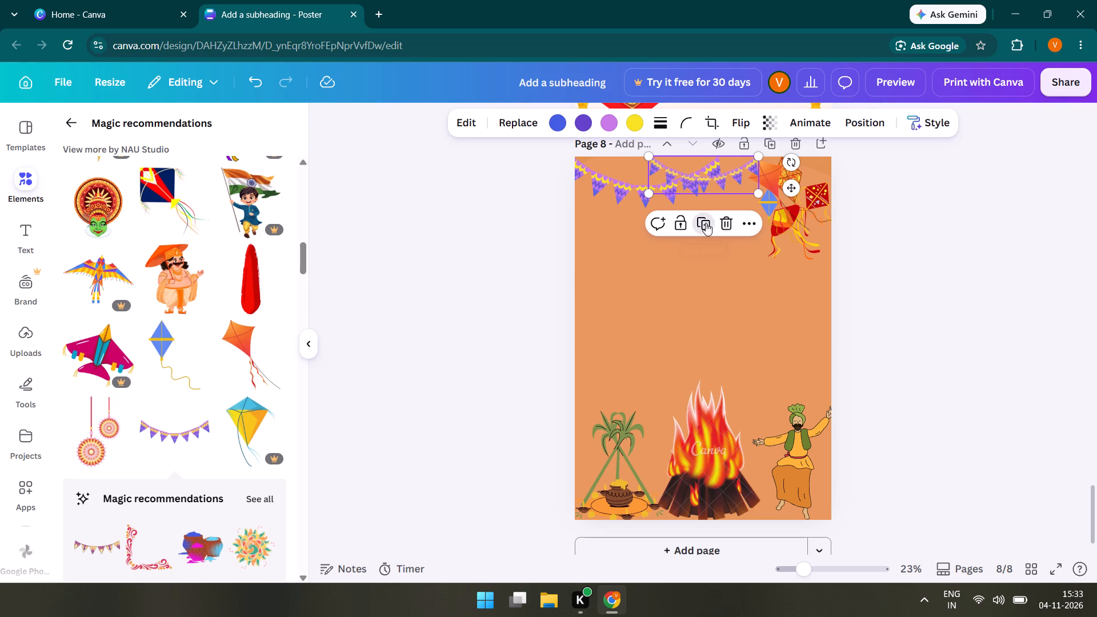
drag(720, 186, 606, 190)
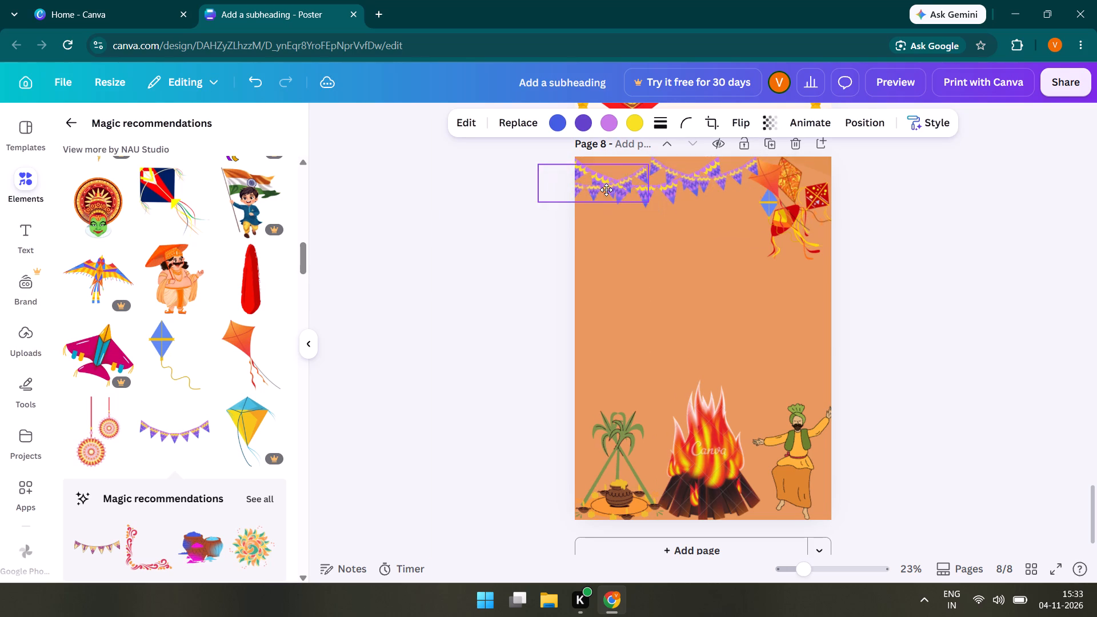
drag(606, 190, 612, 184)
click(678, 306)
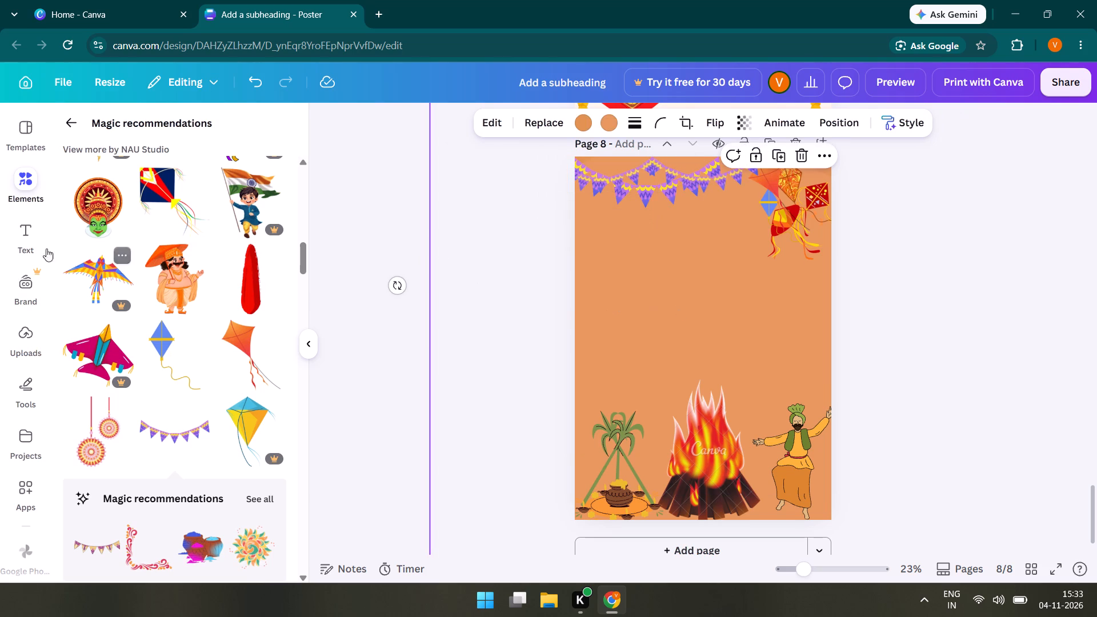
Add a heading to page 8 reading "SANKRANTHI SAMBARALU" on two lines.
click(27, 238)
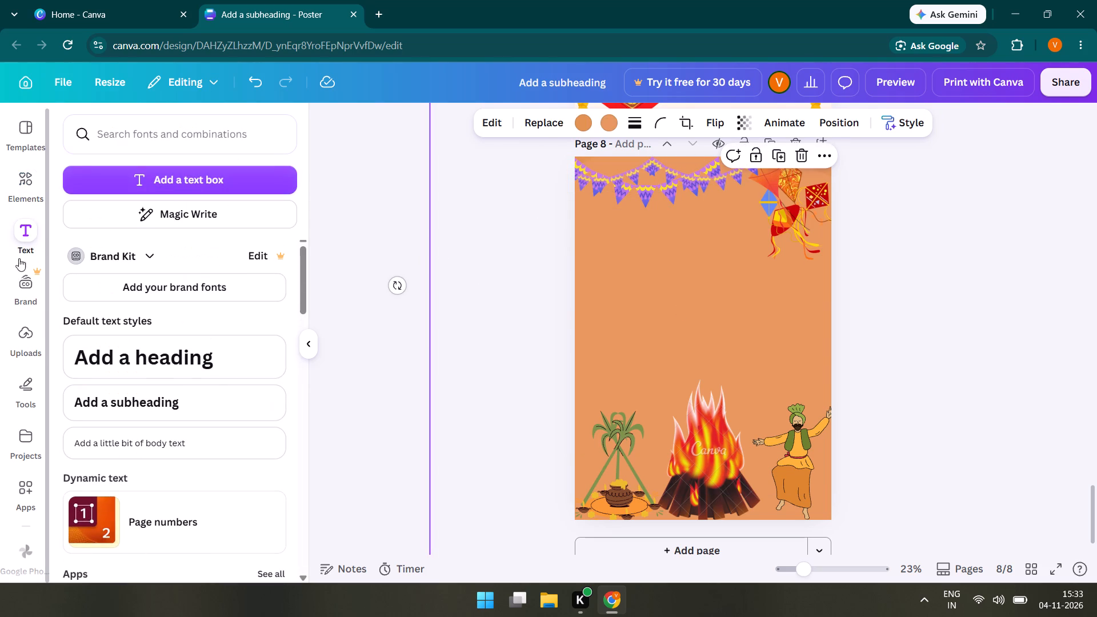
click(145, 370)
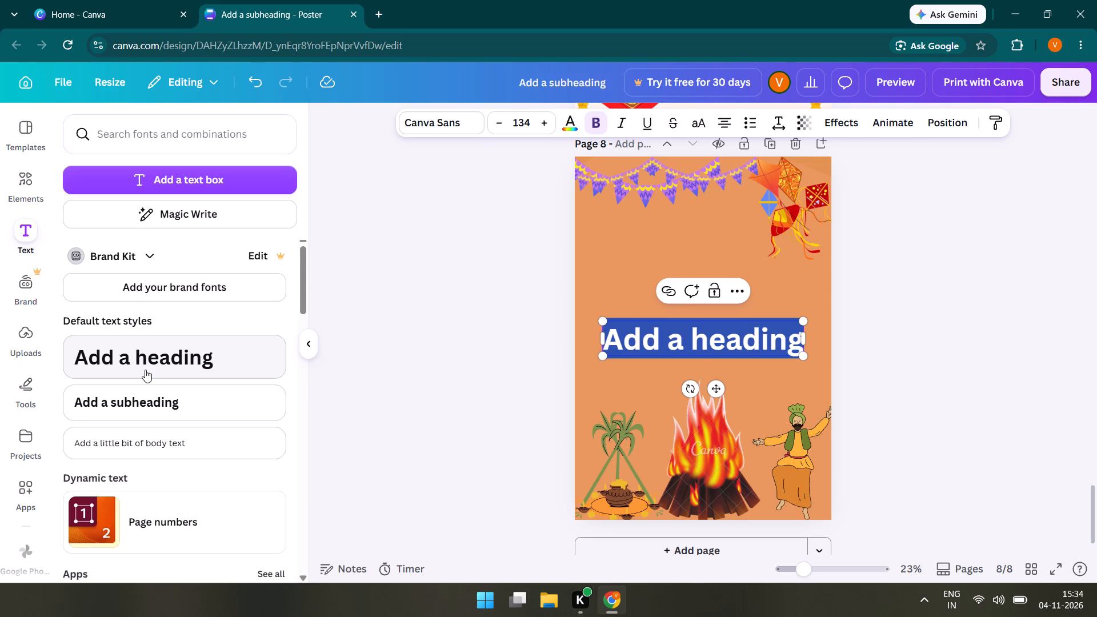
key(BackSpace)
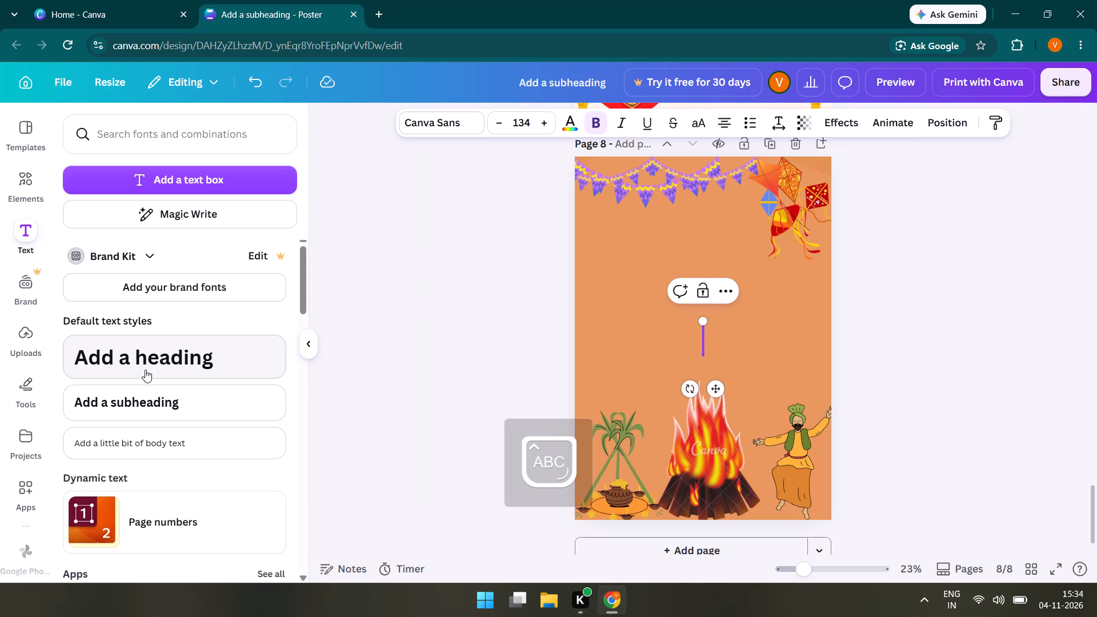
text(SA)
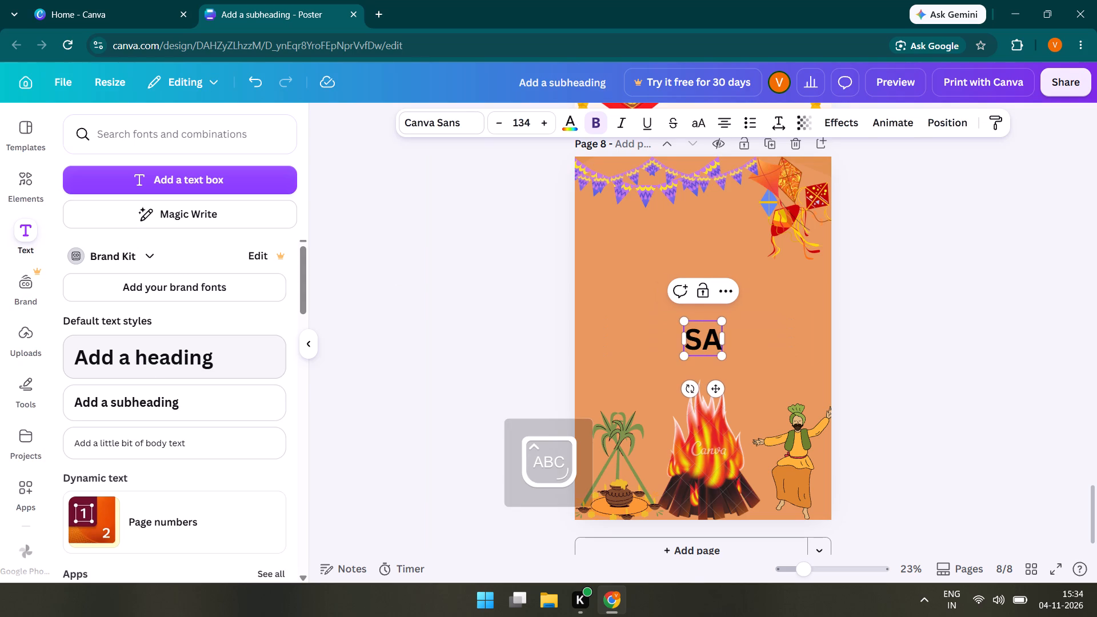
text(NKA)
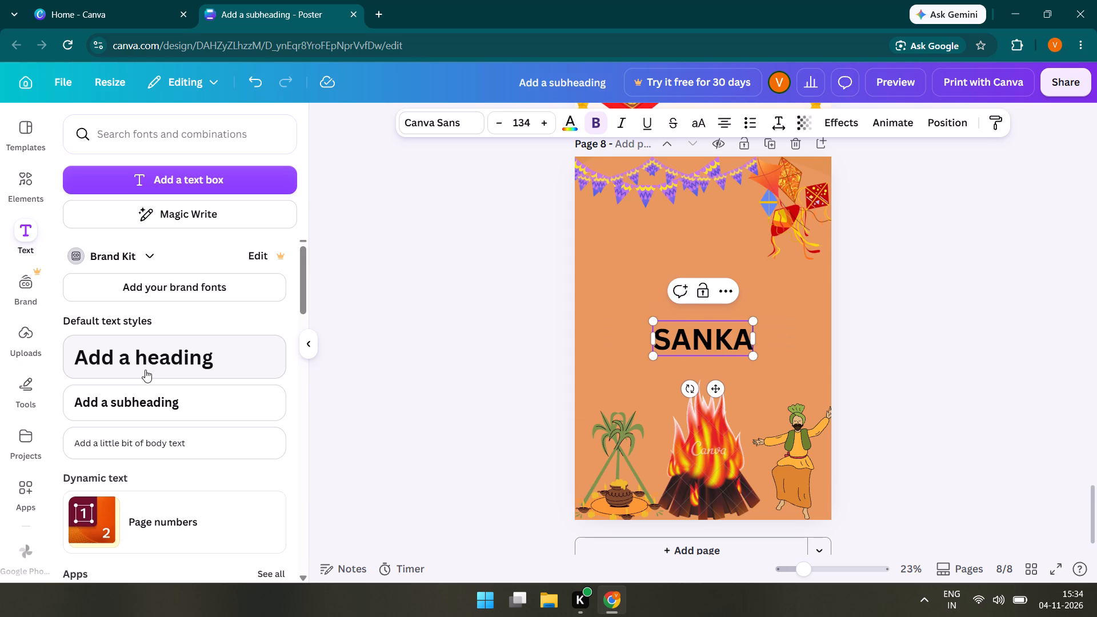
key(BackSpace)
text(RANTHI)
key(Return)
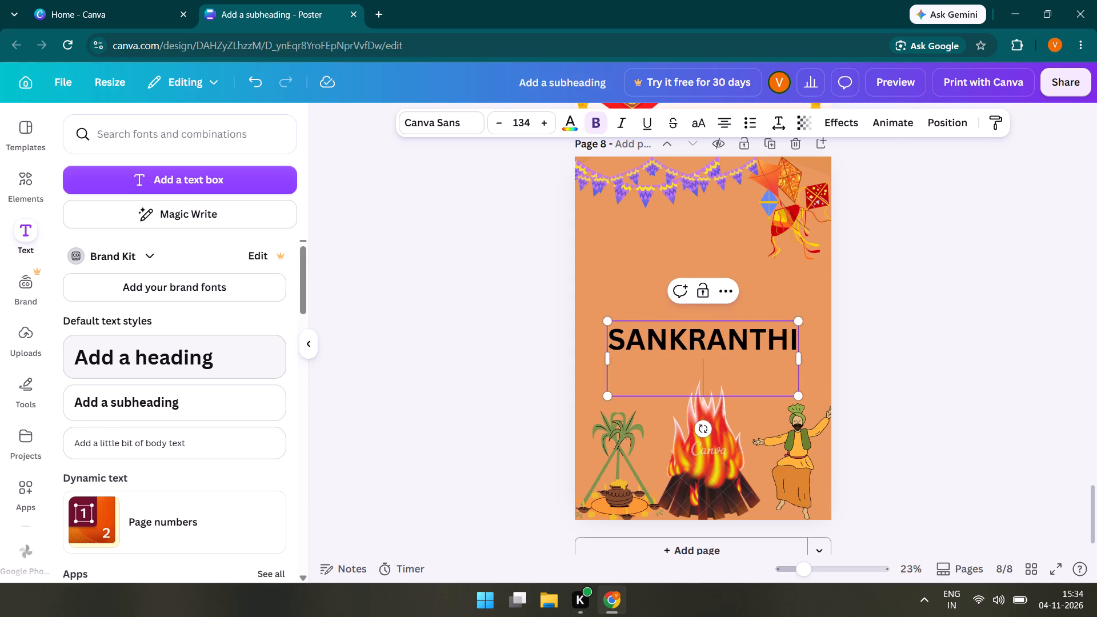
text(SAMBARALU)
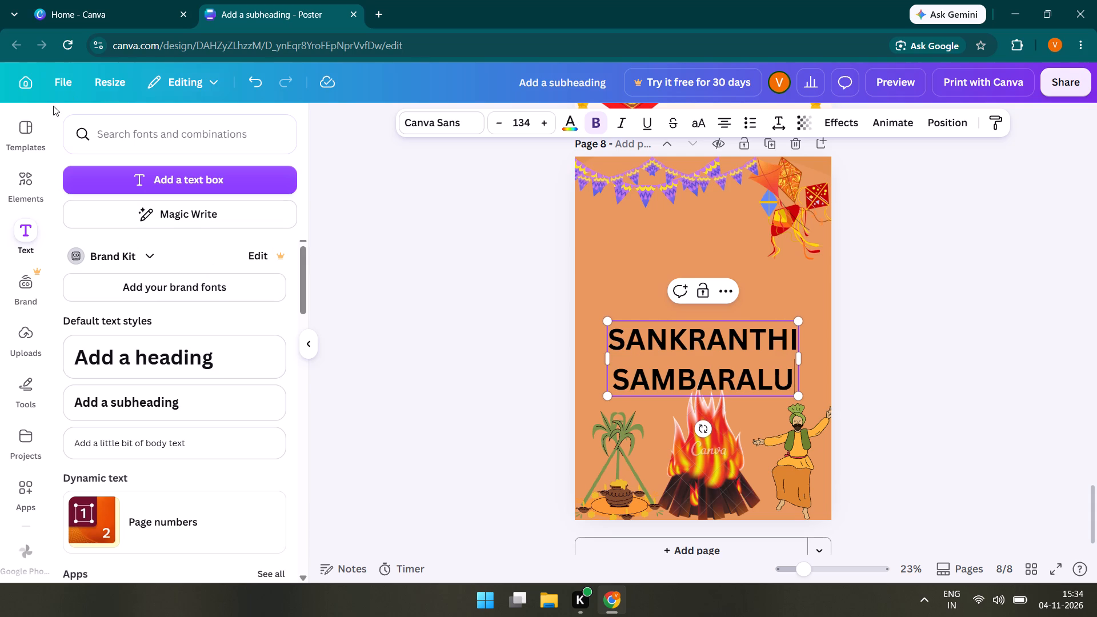
Move the SANKRANTHI SAMBARALU heading slightly lower on page 8, so its second line sits at the tip of the bonfire.
click(656, 245)
drag(656, 245, 640, 367)
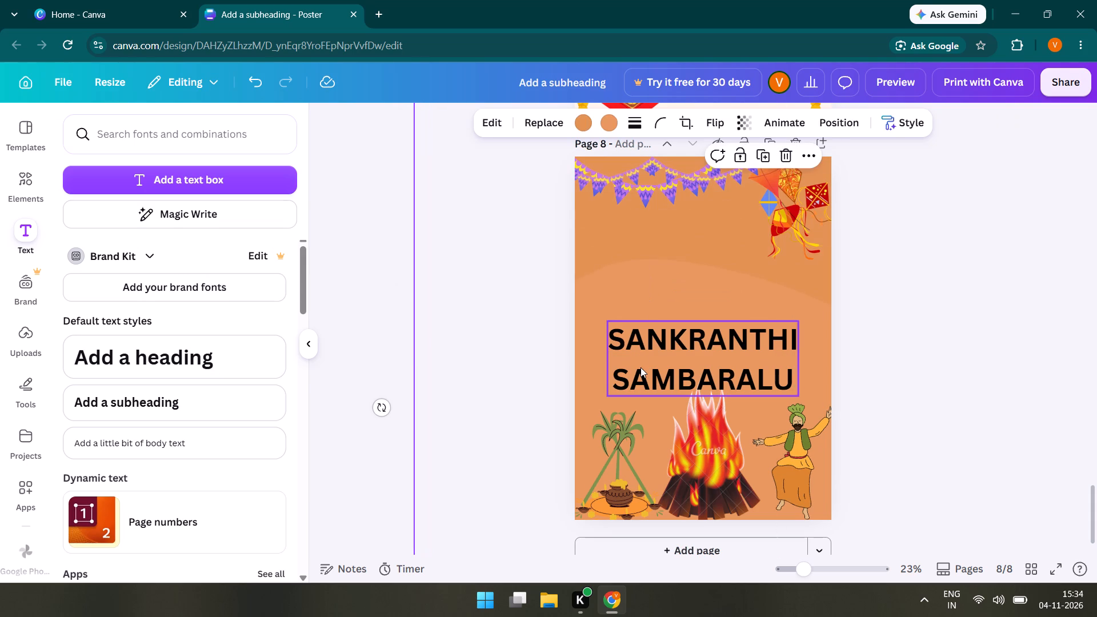
drag(640, 367, 642, 305)
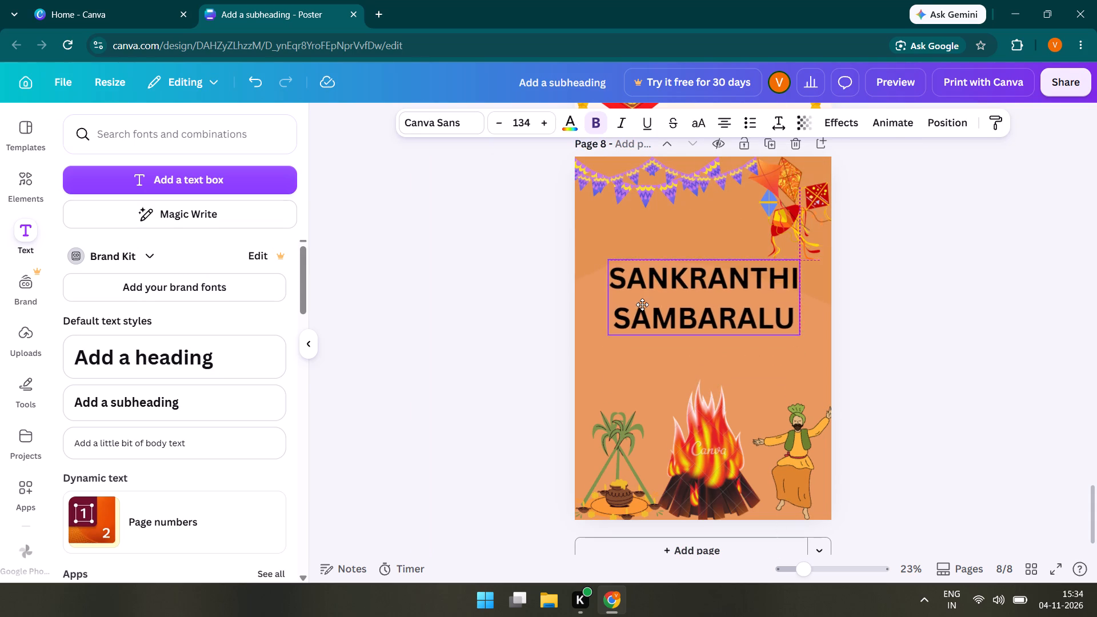
drag(642, 305, 640, 379)
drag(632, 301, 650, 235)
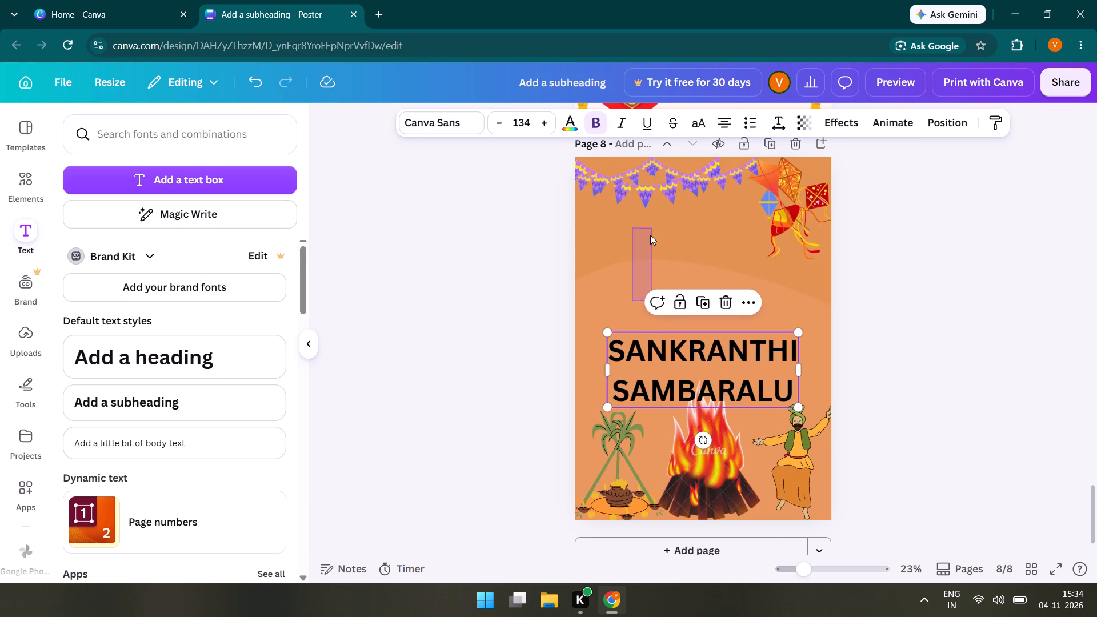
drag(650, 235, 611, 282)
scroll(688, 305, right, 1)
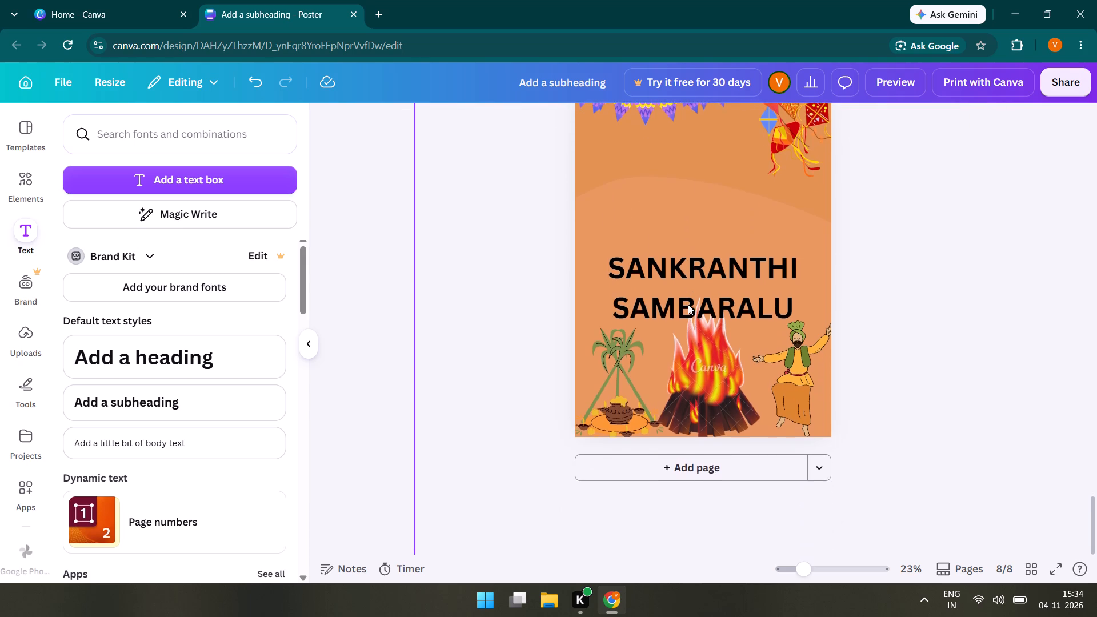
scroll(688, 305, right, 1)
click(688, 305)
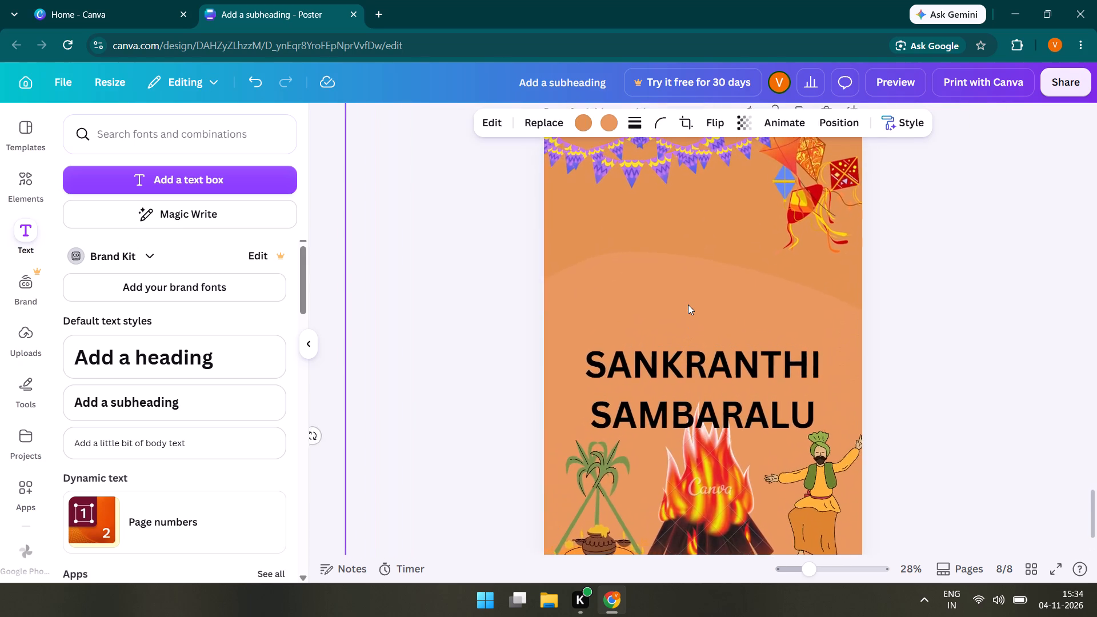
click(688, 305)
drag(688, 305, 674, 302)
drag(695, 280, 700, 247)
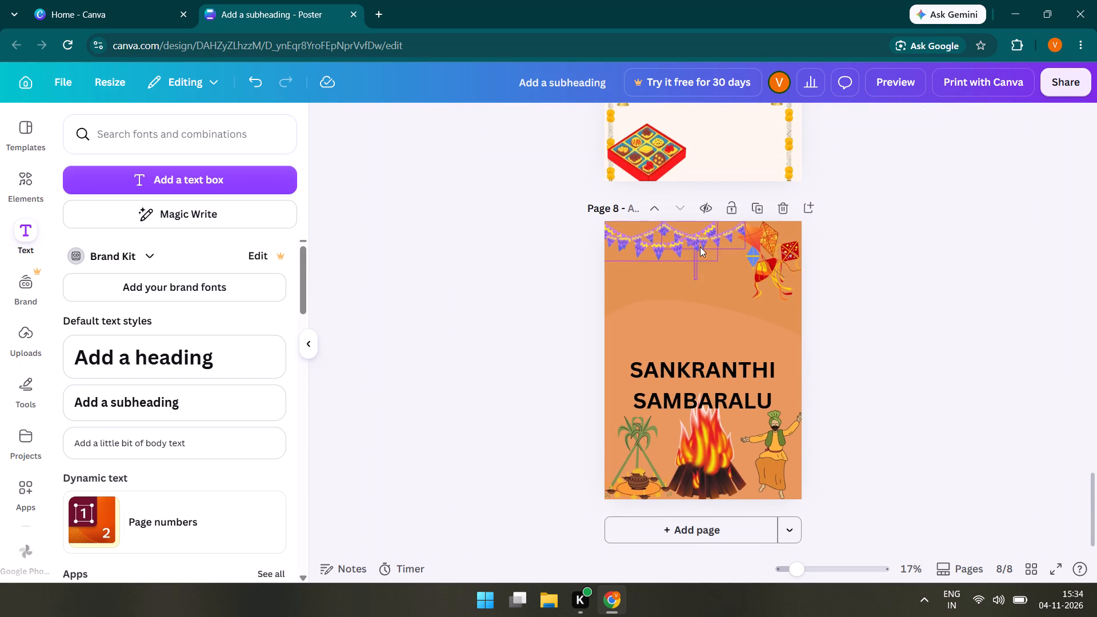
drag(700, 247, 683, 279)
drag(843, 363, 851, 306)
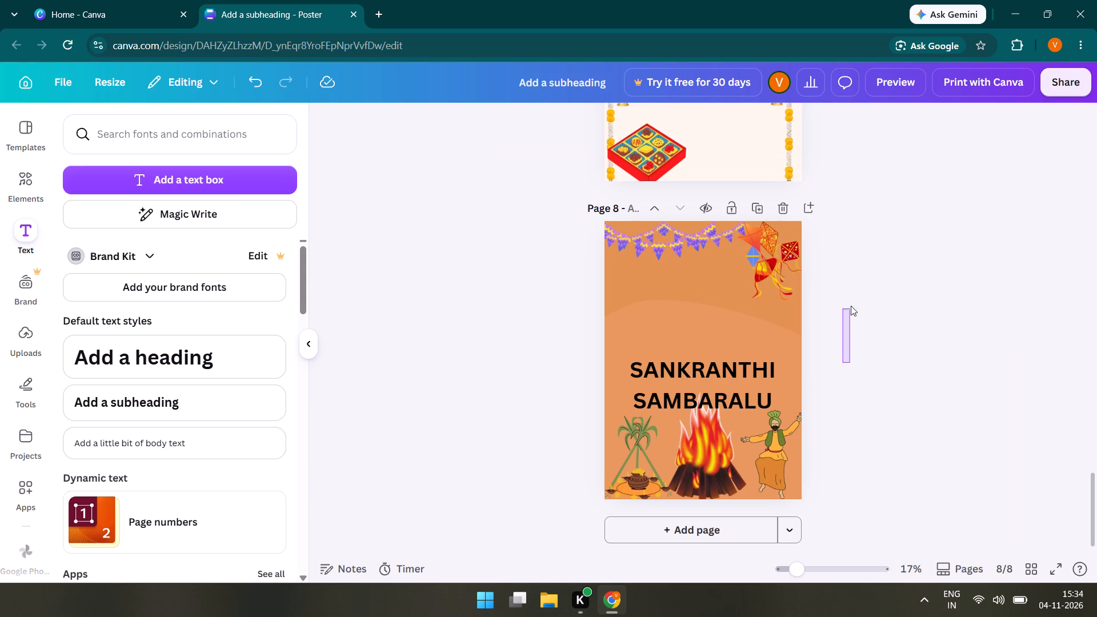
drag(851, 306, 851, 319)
Move the orange background shape upward until its curved edge is off page 8 and the page is a plain, even orange.
click(745, 334)
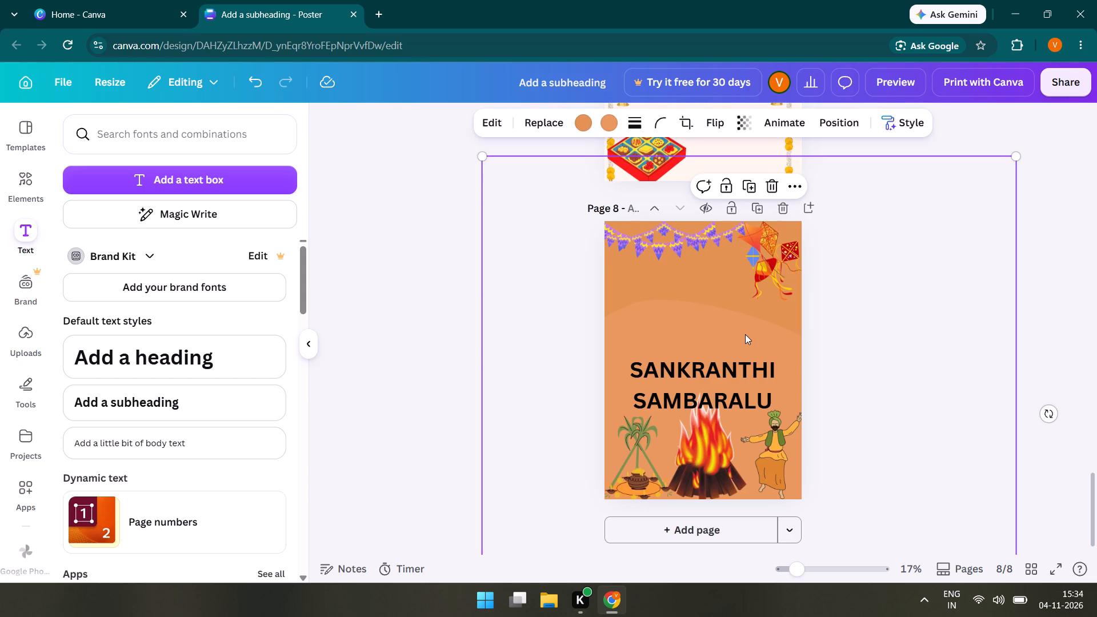
drag(855, 348, 850, 234)
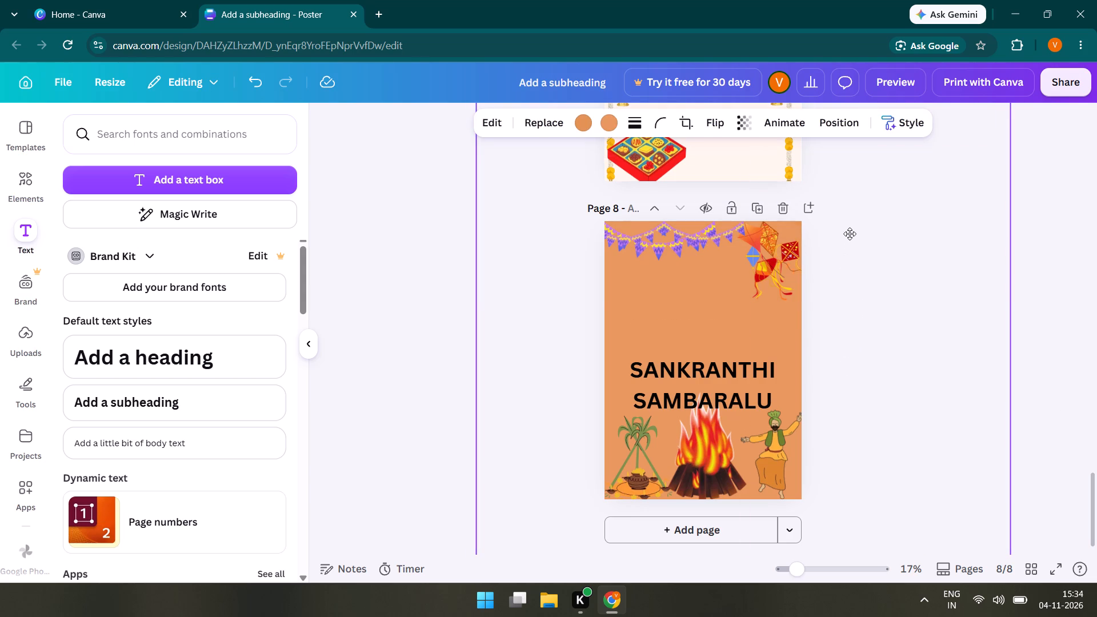
drag(850, 234, 869, 247)
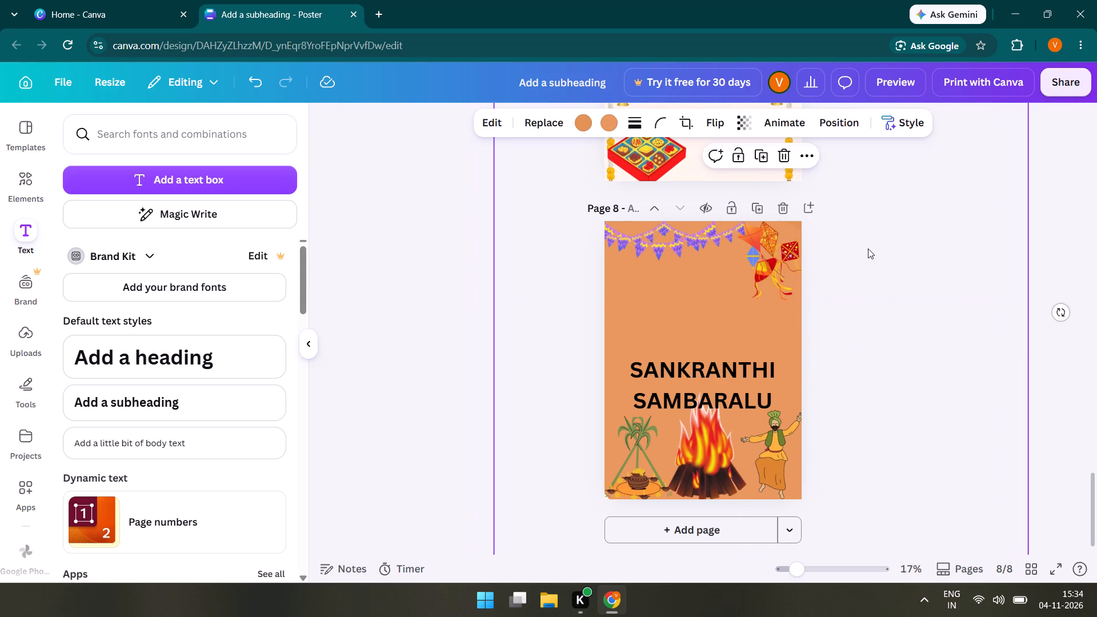
drag(868, 249, 864, 256)
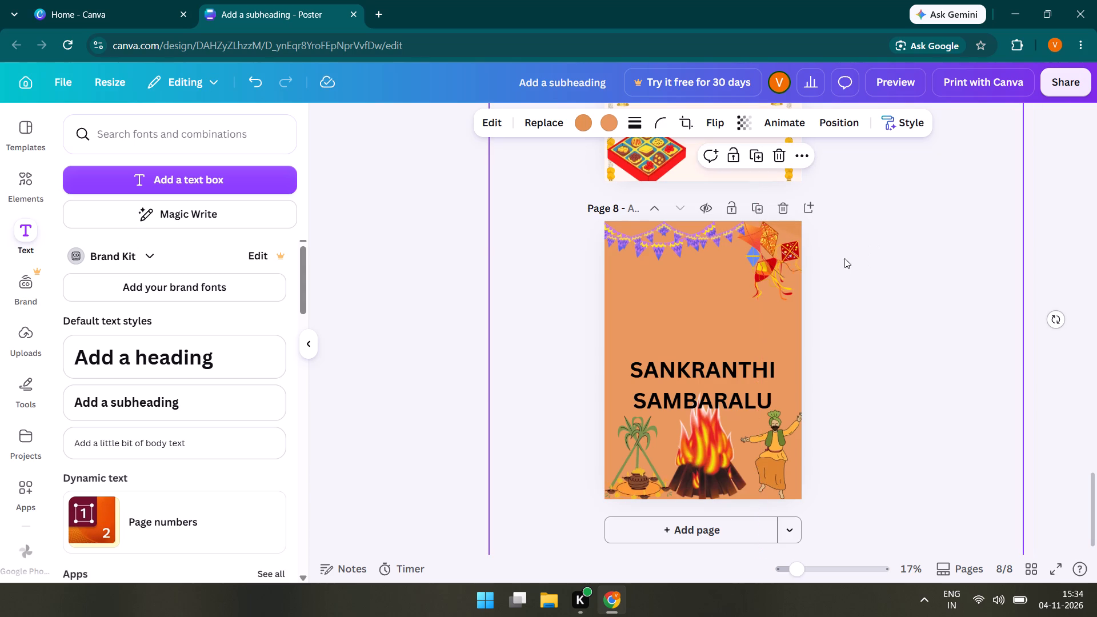
click(687, 308)
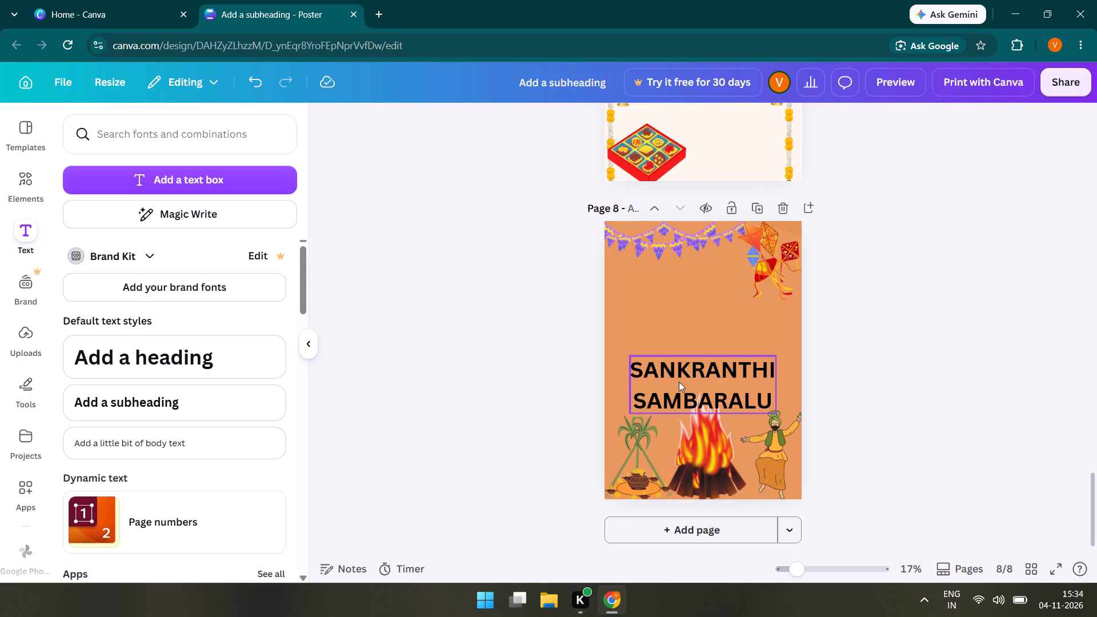
Move the SANKRANTHI SAMBARALU heading up beneath the bunting, beside the kites, and shrink its text to size 82.6.
click(679, 382)
drag(679, 382, 662, 297)
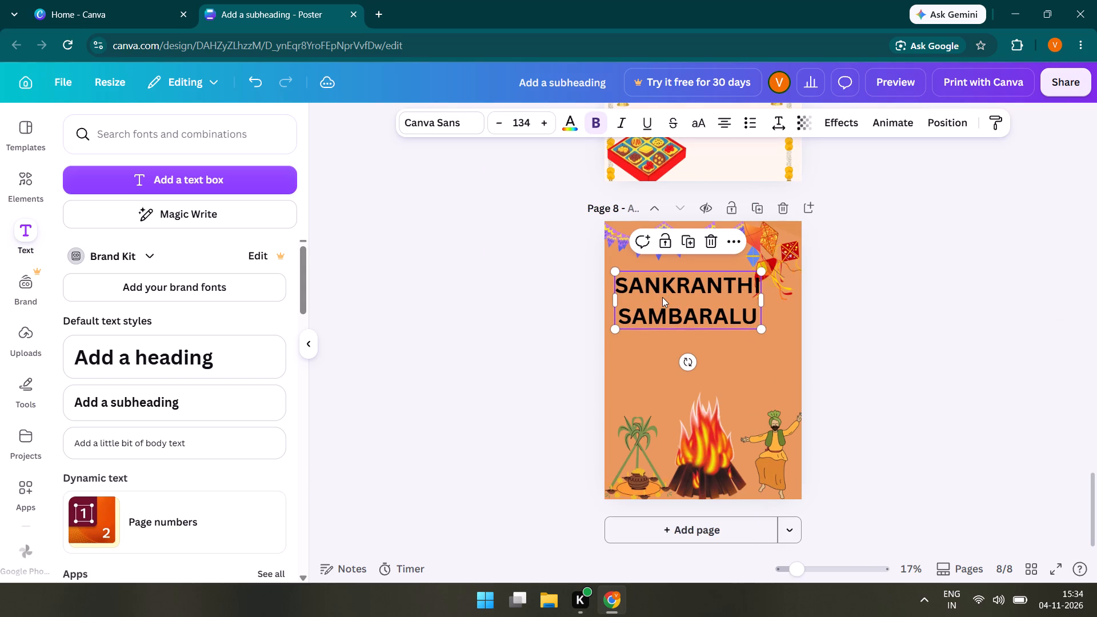
drag(615, 270, 661, 316)
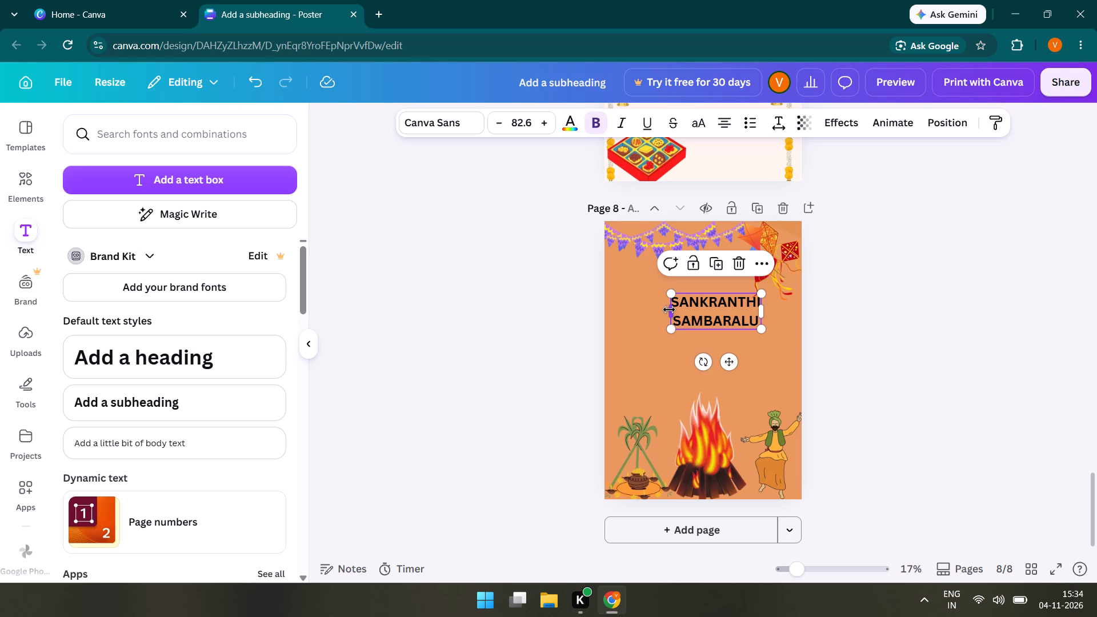
drag(669, 309, 632, 305)
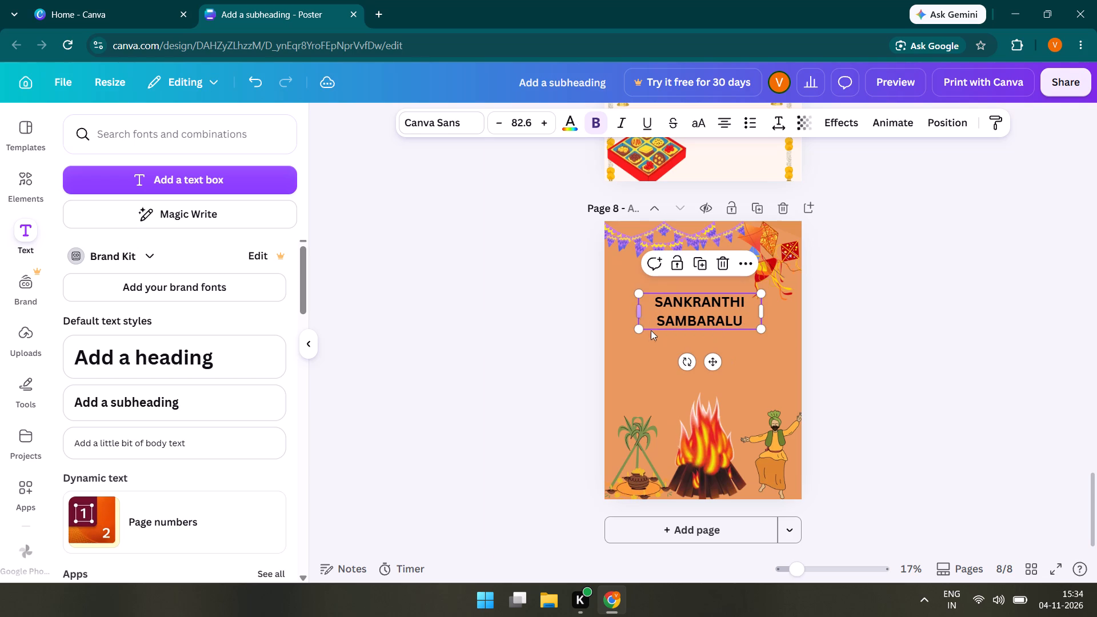
click(634, 358)
drag(703, 314, 687, 287)
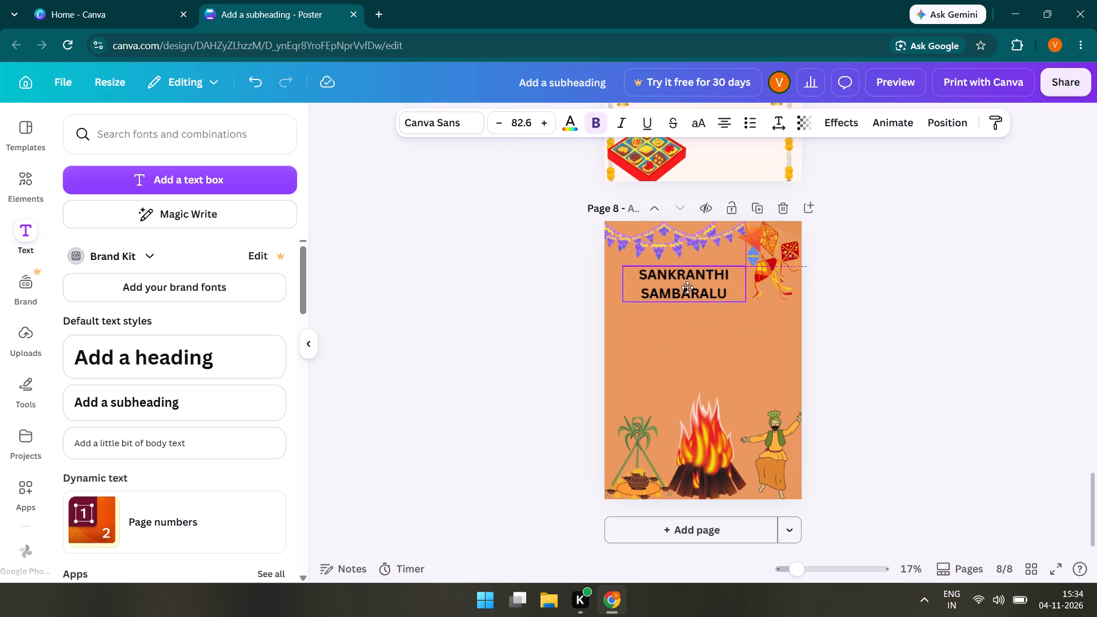
drag(687, 287, 688, 287)
click(626, 352)
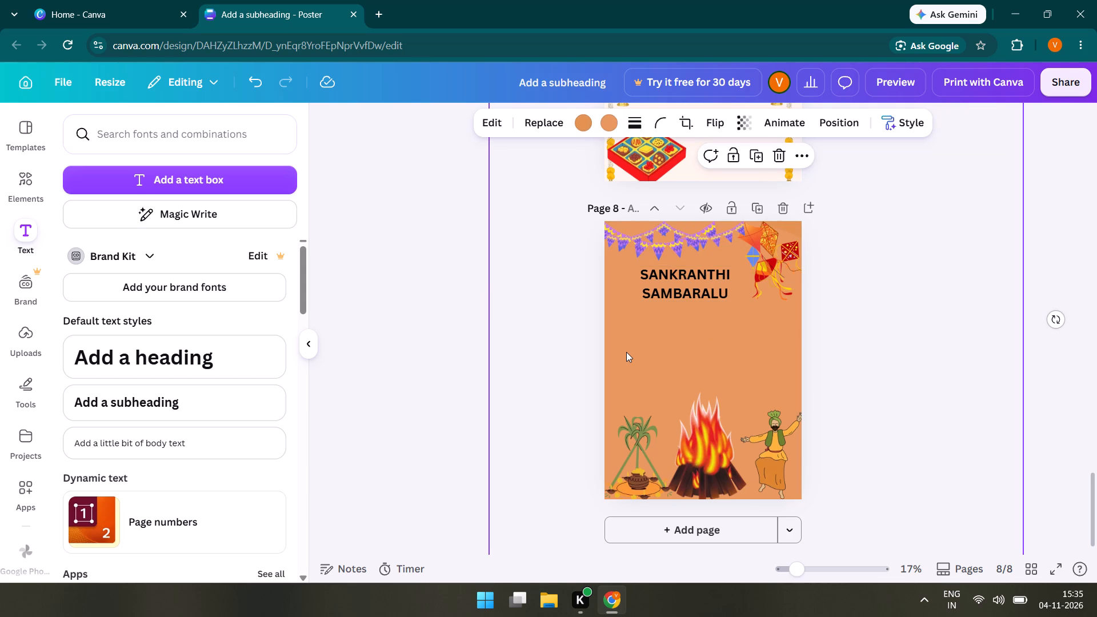
click(626, 352)
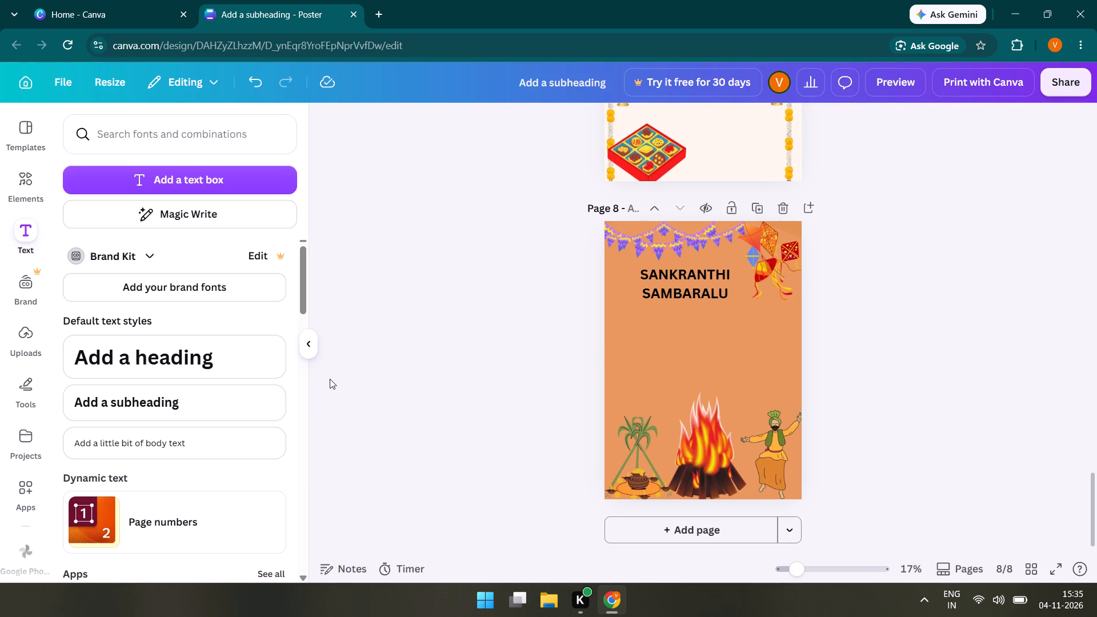
Add a subheading to page 8 reading "Bhogi".
click(134, 411)
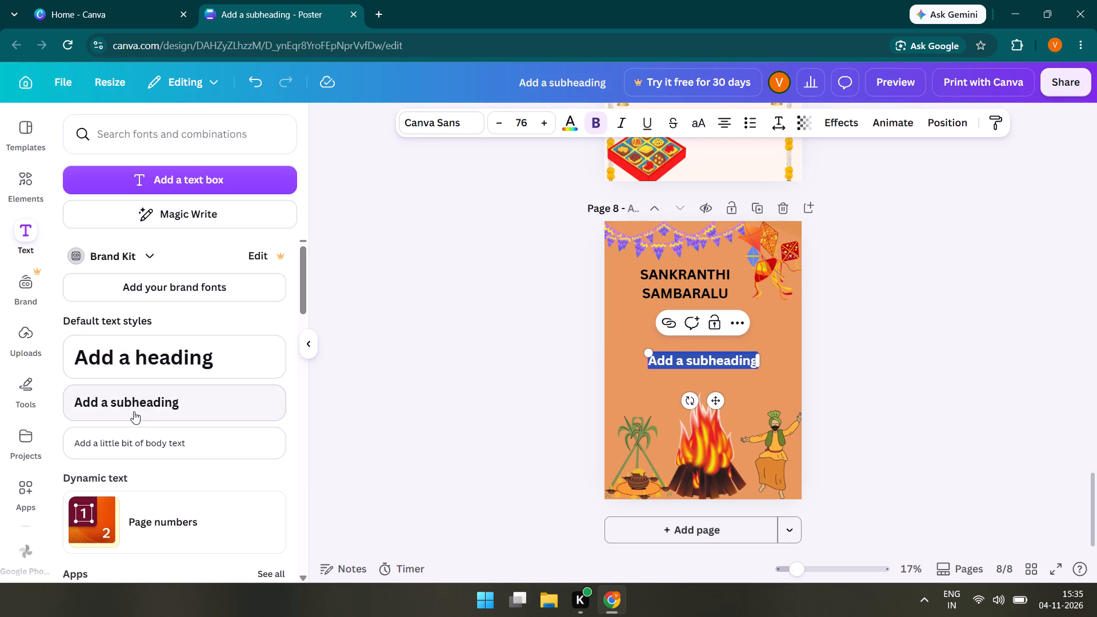
key(BackSpace)
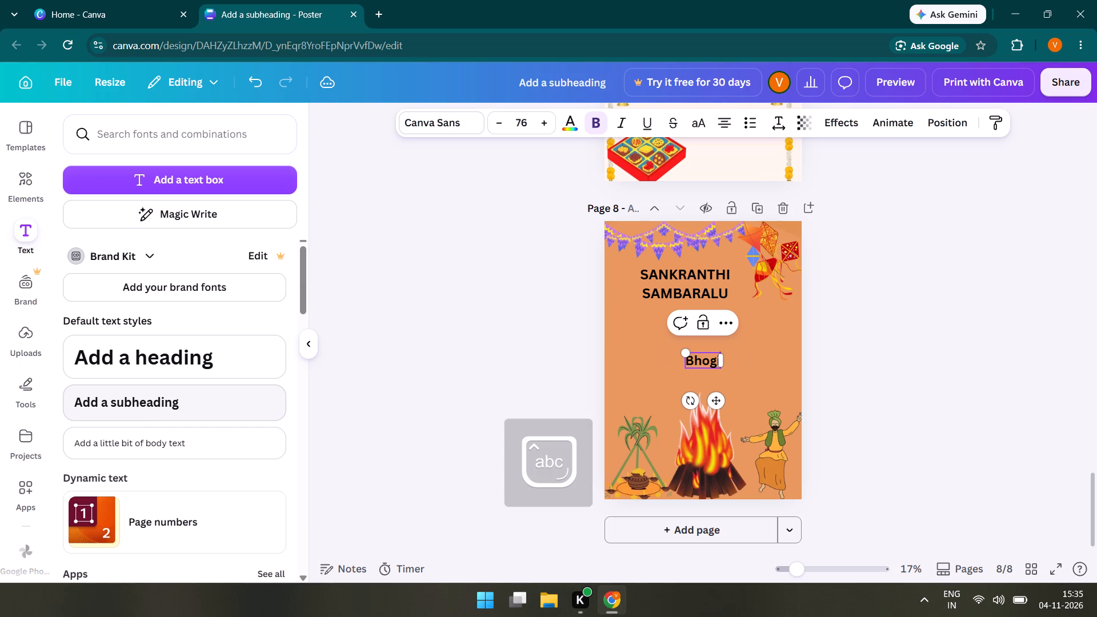
key(i)
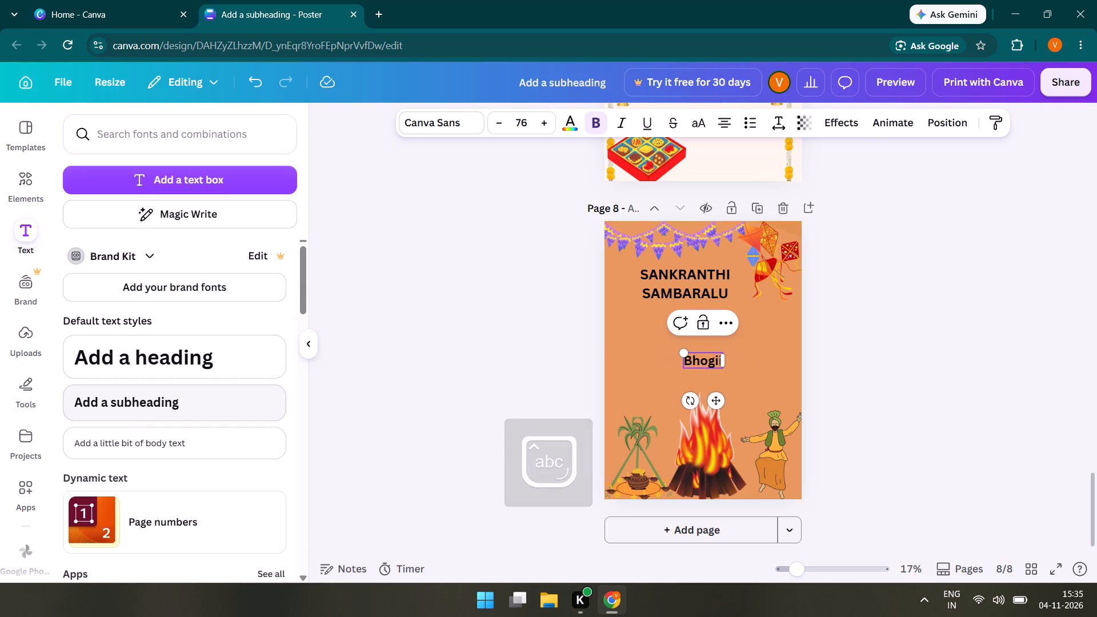
key(Return)
text(sa)
key(BackSpace)
key(BackSpace)
key(BackSpace)
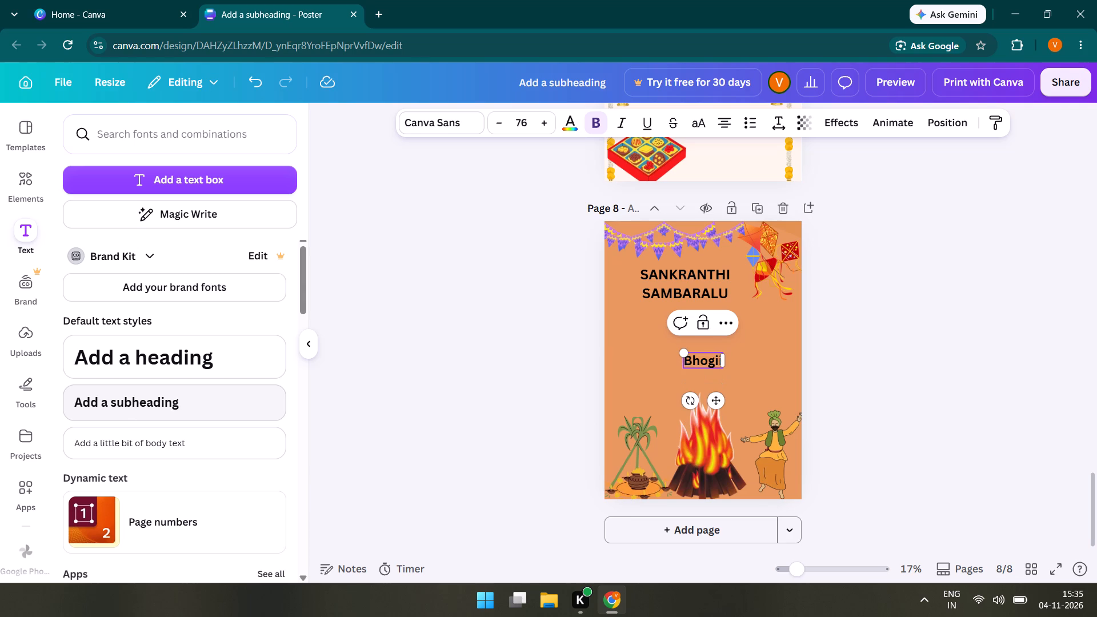
key(BackSpace)
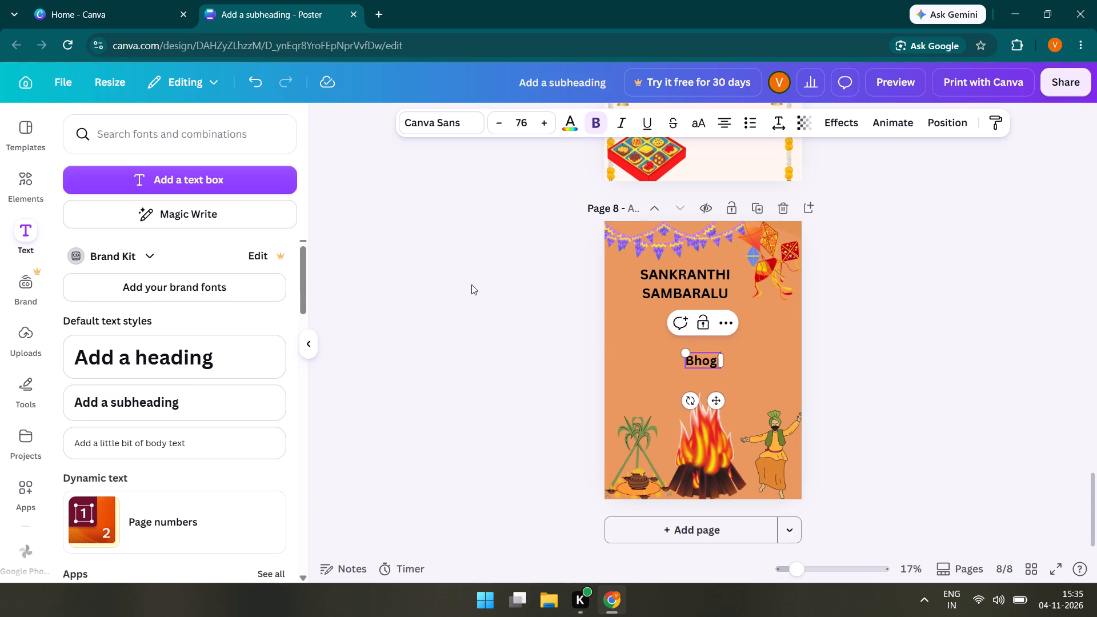
click(632, 349)
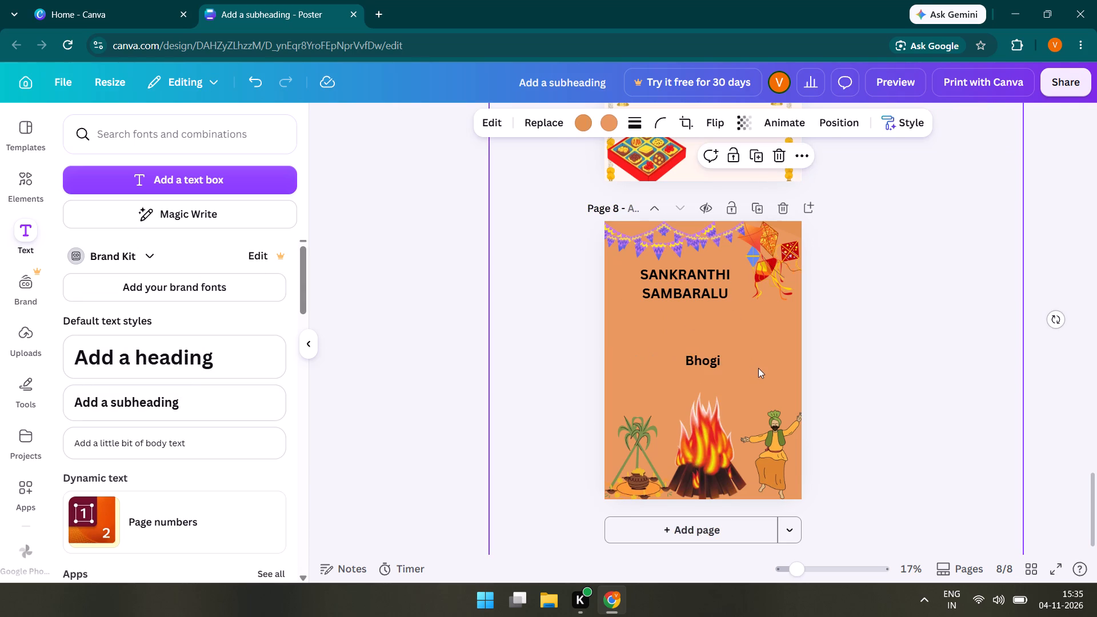
Add a second subheading reading "SANKRANTHI" and place it just above the Bhogi text on page 8.
click(111, 399)
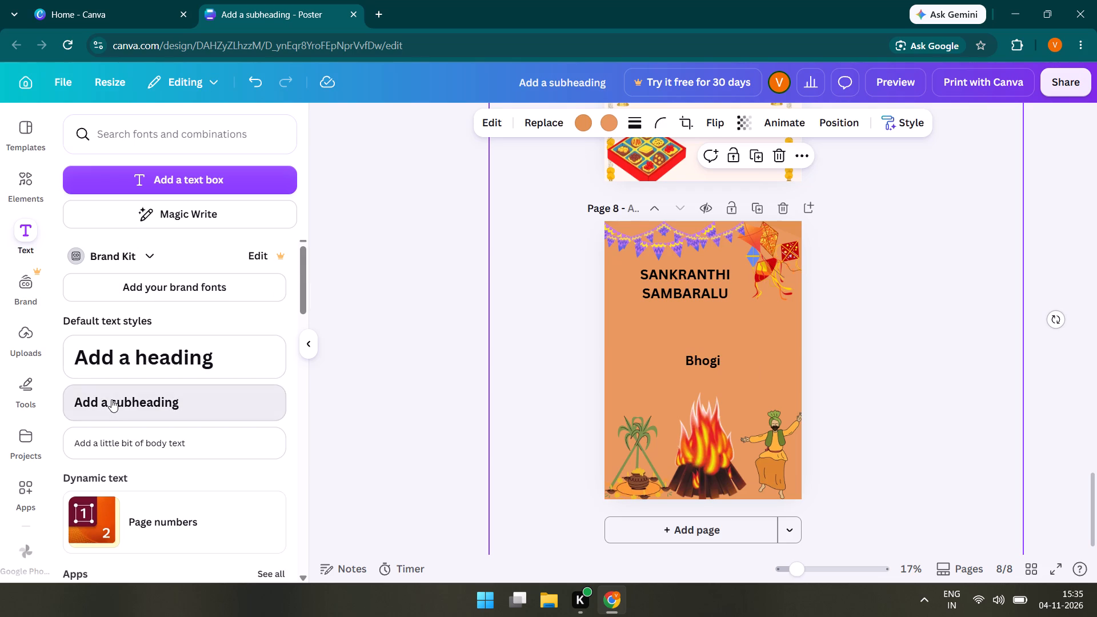
key(BackSpace)
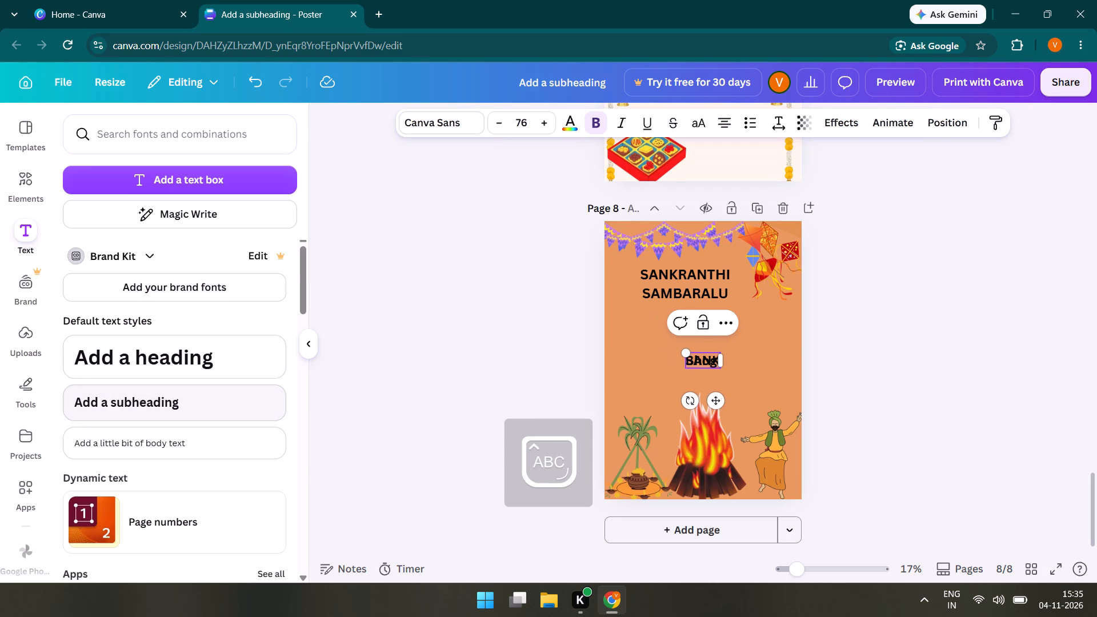
text(RAM)
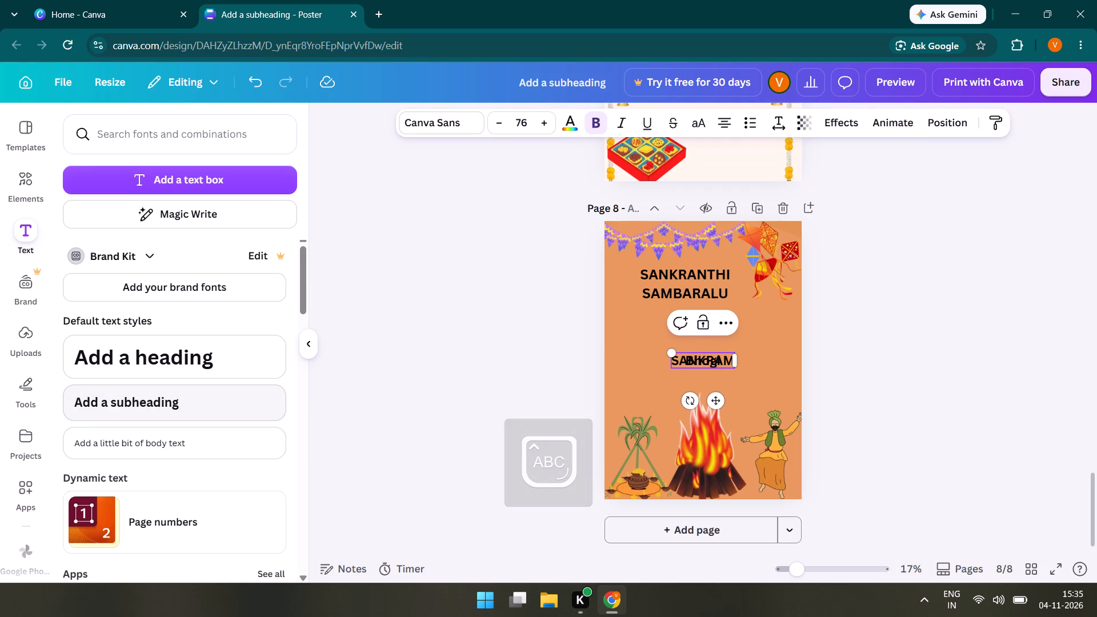
key(BackSpace)
text(NTHI)
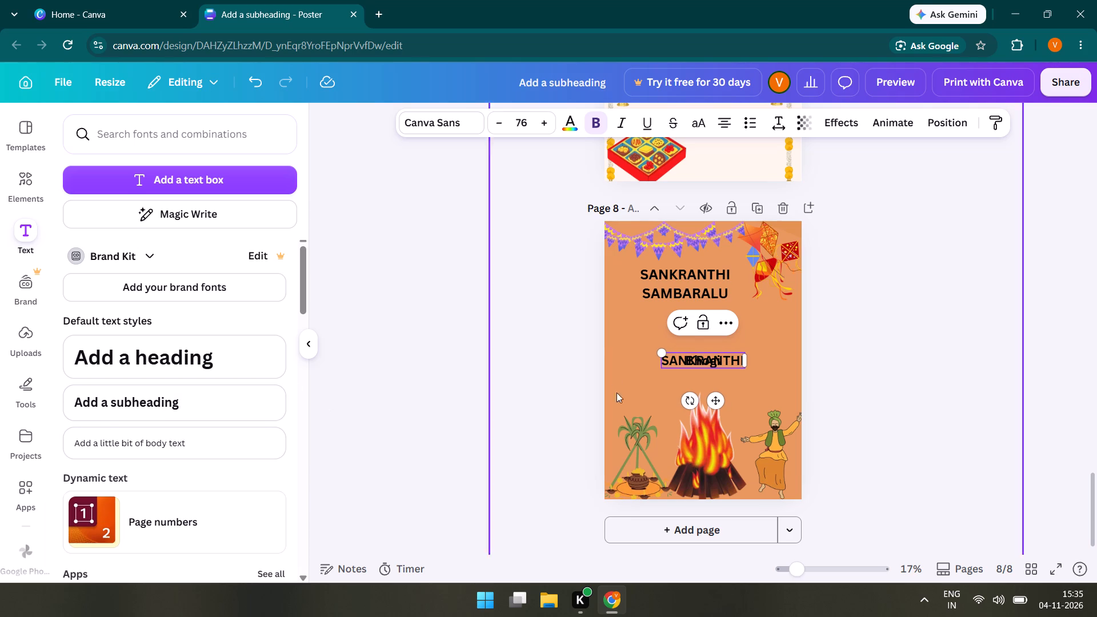
click(636, 419)
click(626, 332)
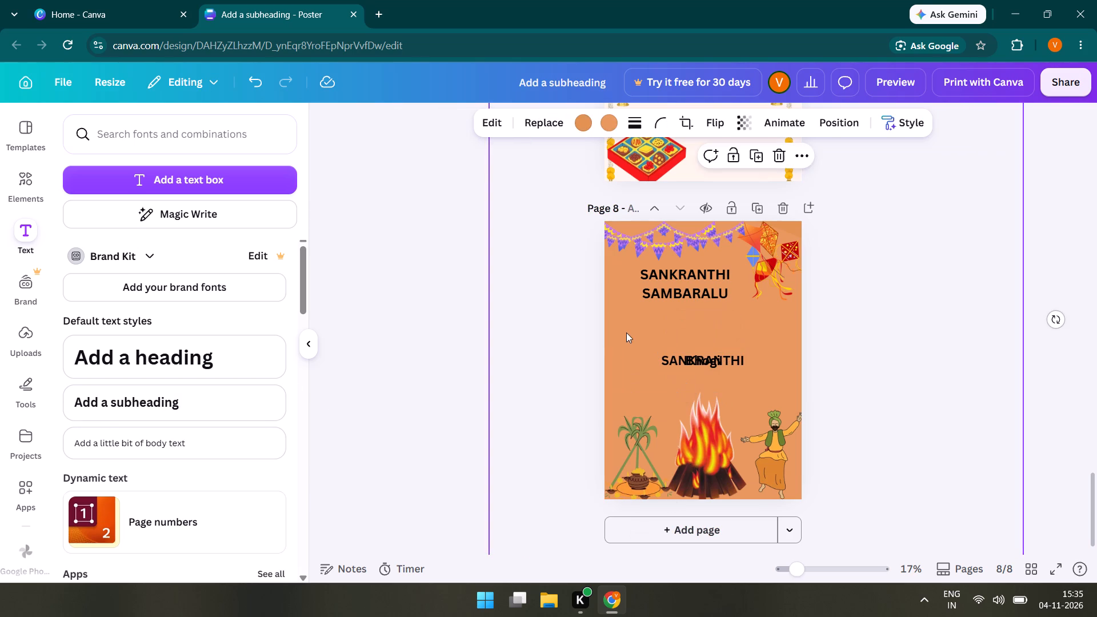
drag(681, 360, 664, 335)
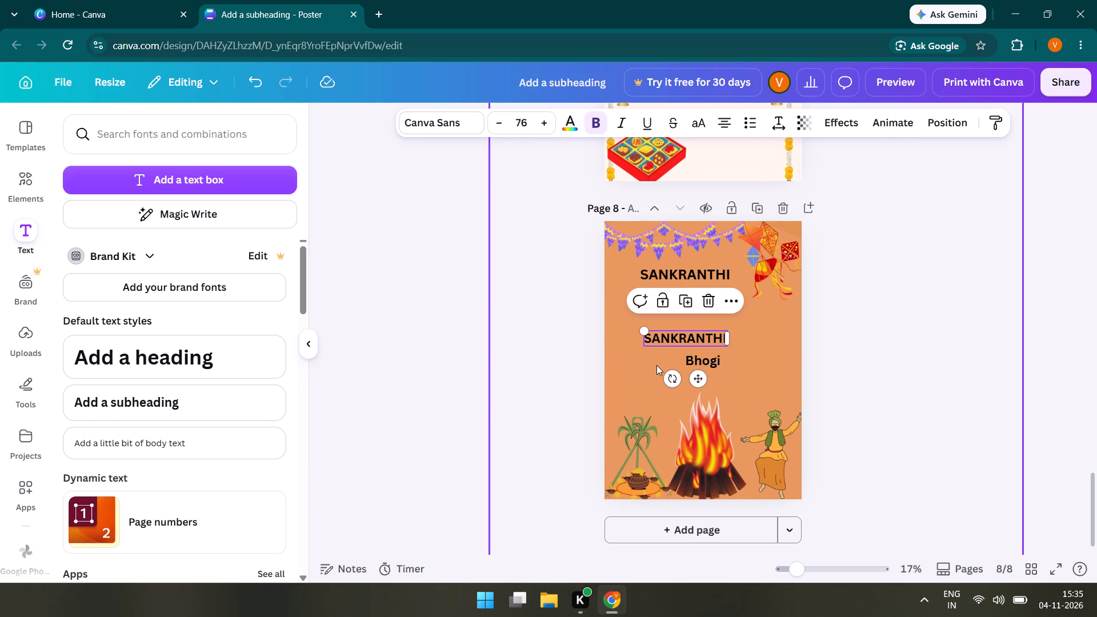
Retype the Bhogi subheading in capitals as "BHOGI".
double_click(707, 360)
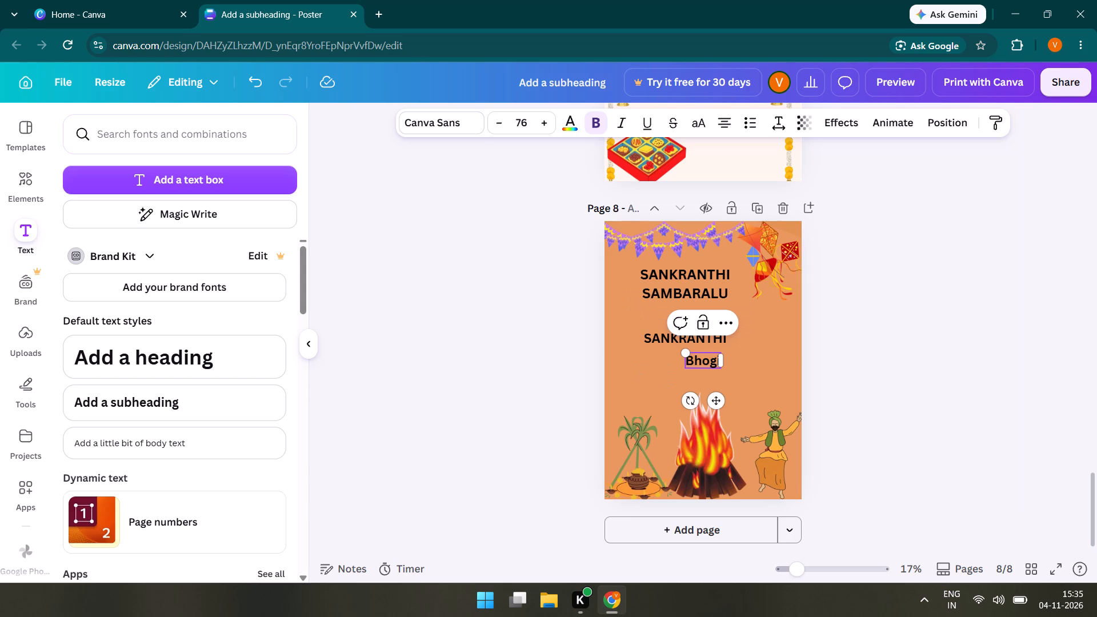
key(Right)
key(Right)
key(BackSpace)
key(BackSpace)
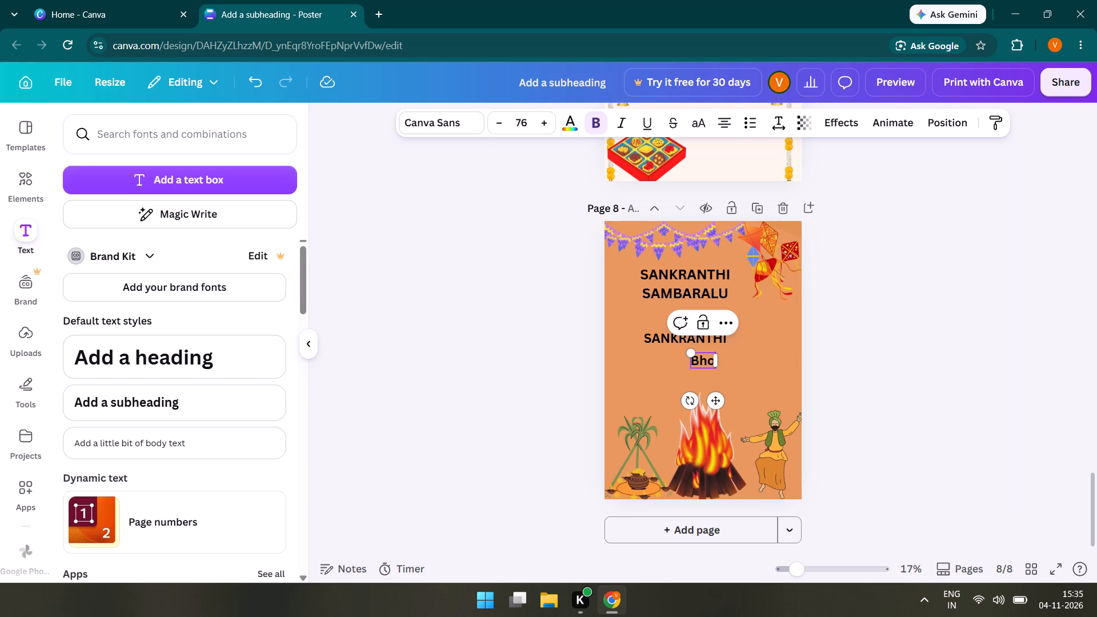
key(BackSpace)
key(BackSpace)
text(HO)
text(GI)
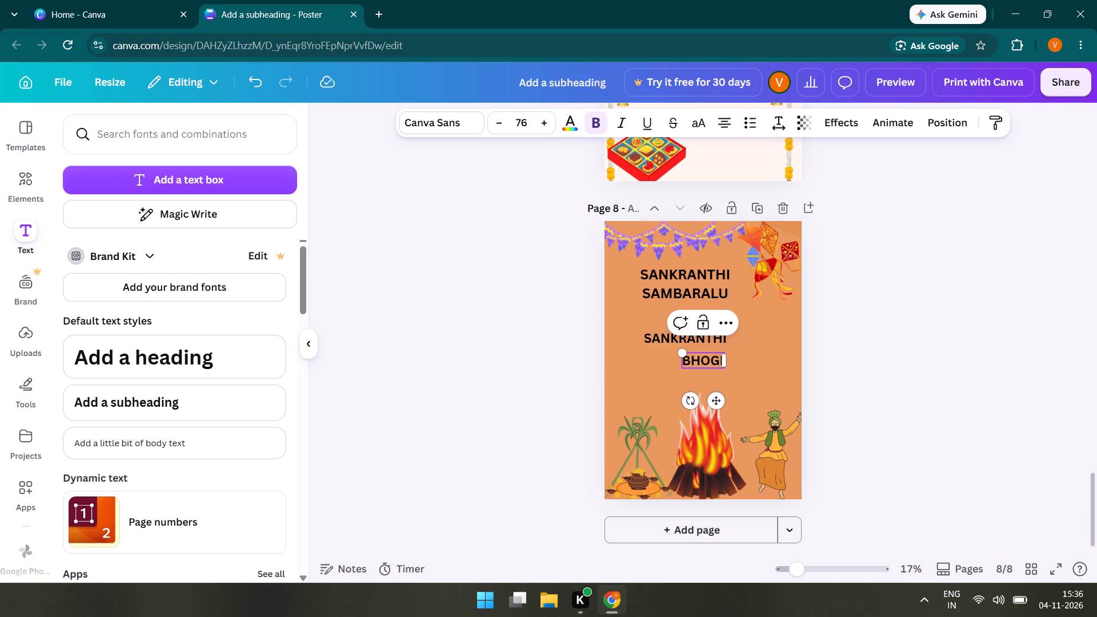
click(775, 371)
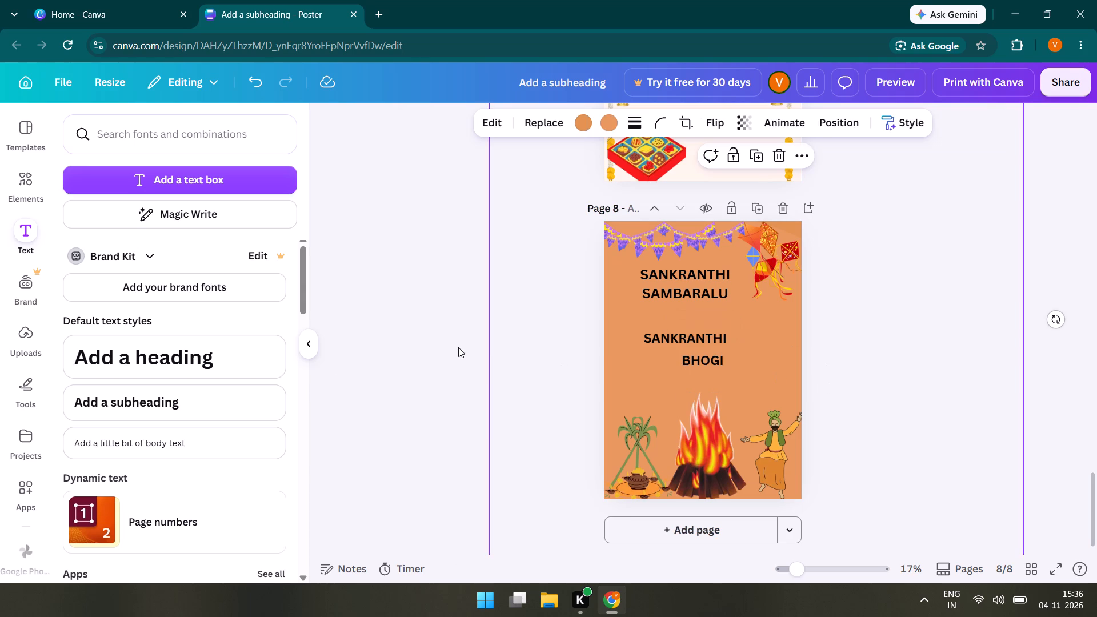
Add a third subheading reading "KANUMA" and place it below and to the right of BHOGI, above the dancer.
click(169, 407)
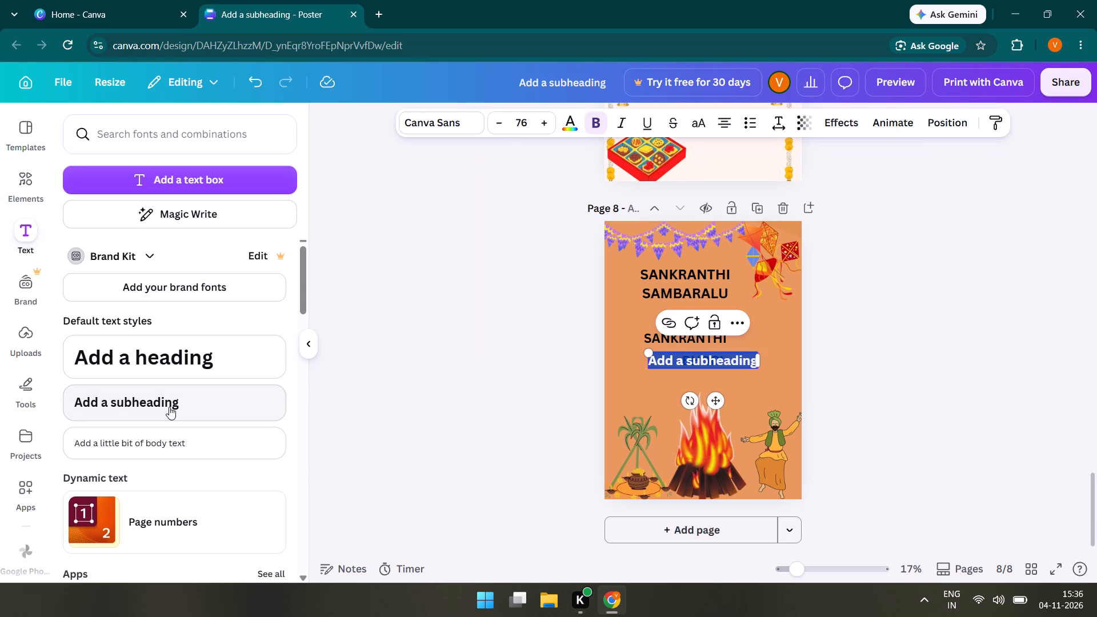
key(BackSpace)
text(KANUMA)
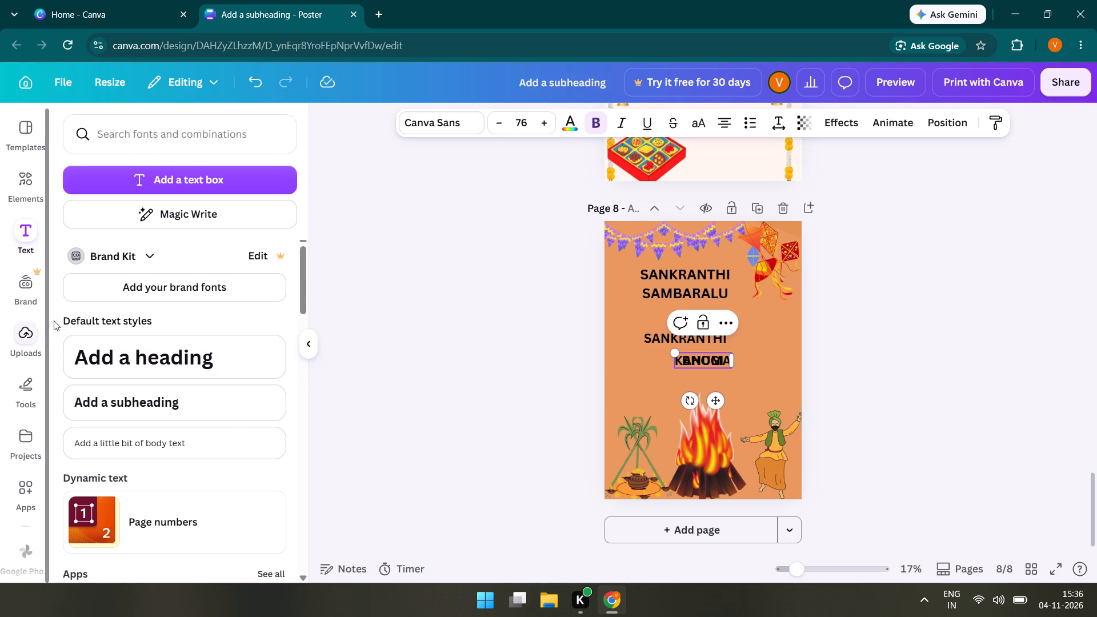
click(665, 374)
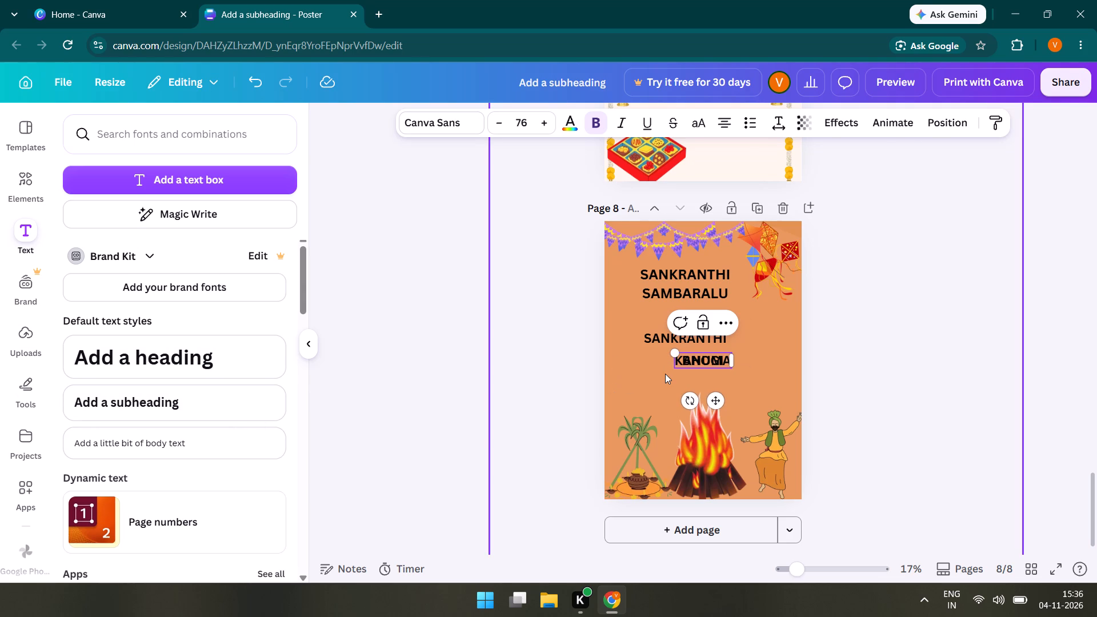
drag(700, 362, 744, 384)
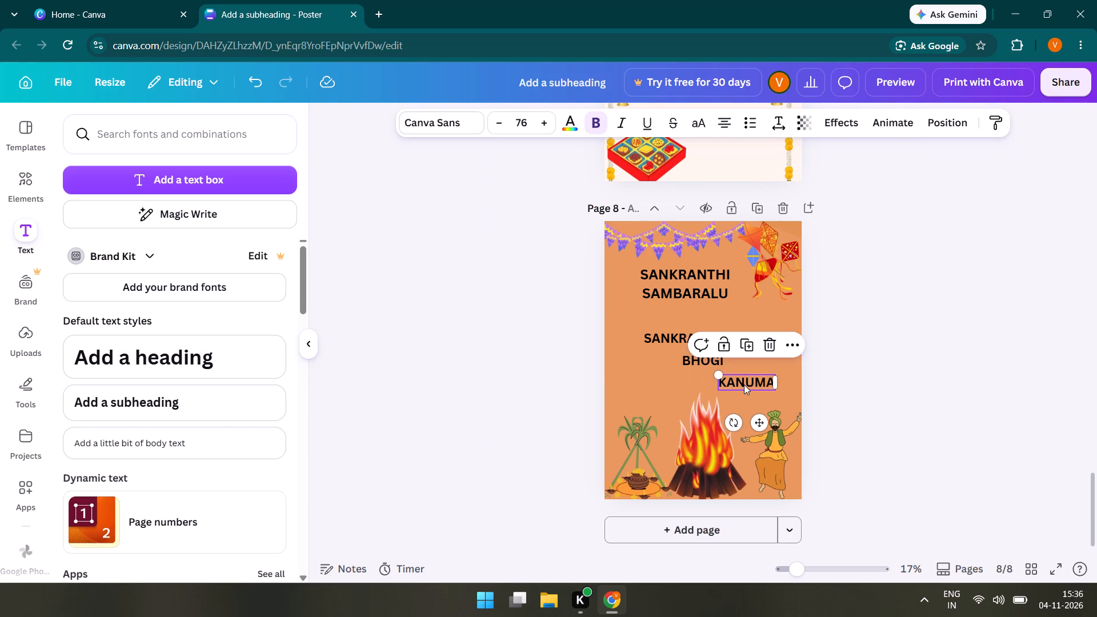
Stagger the subheadings diagonally, with BHOGI at the page's left below the heading and SANKRANTHI between it and KANUMA.
drag(660, 336, 659, 354)
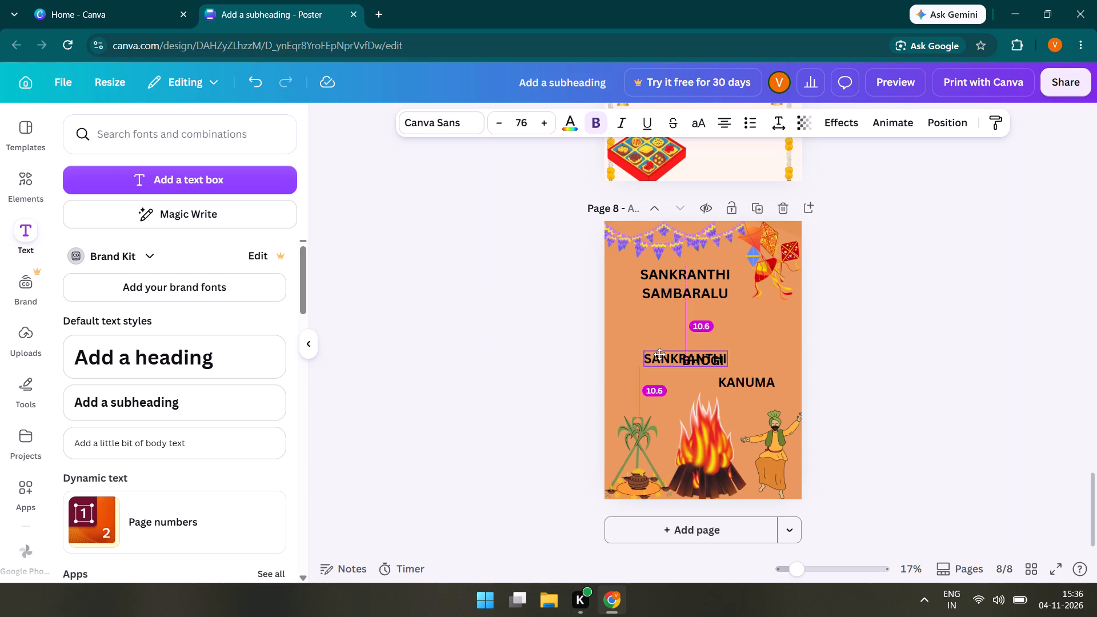
drag(659, 354, 662, 380)
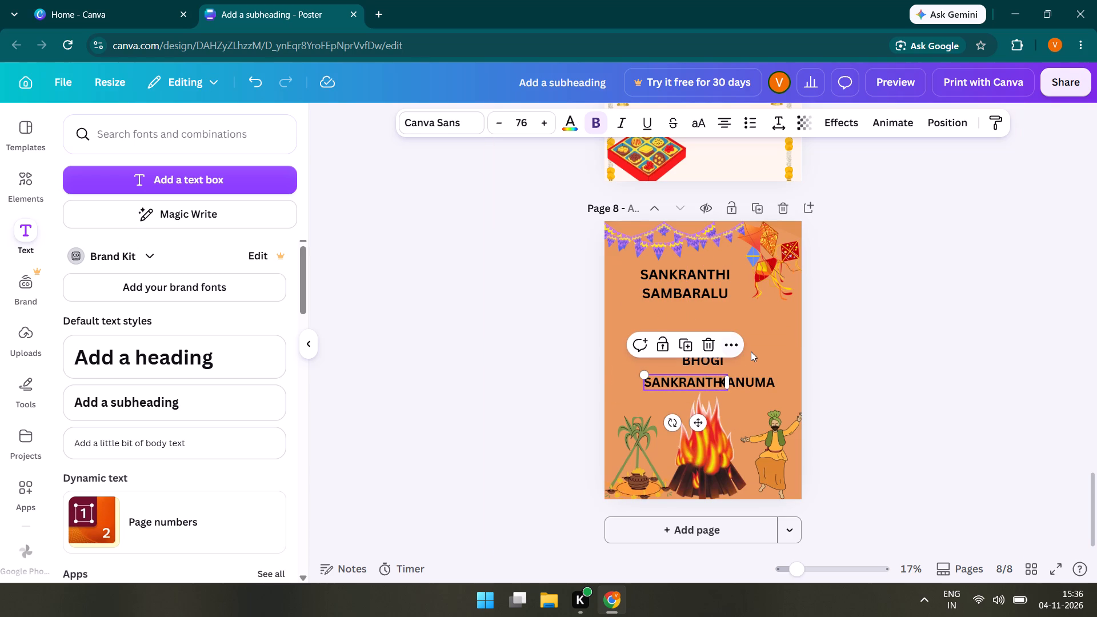
click(759, 351)
drag(703, 360, 696, 329)
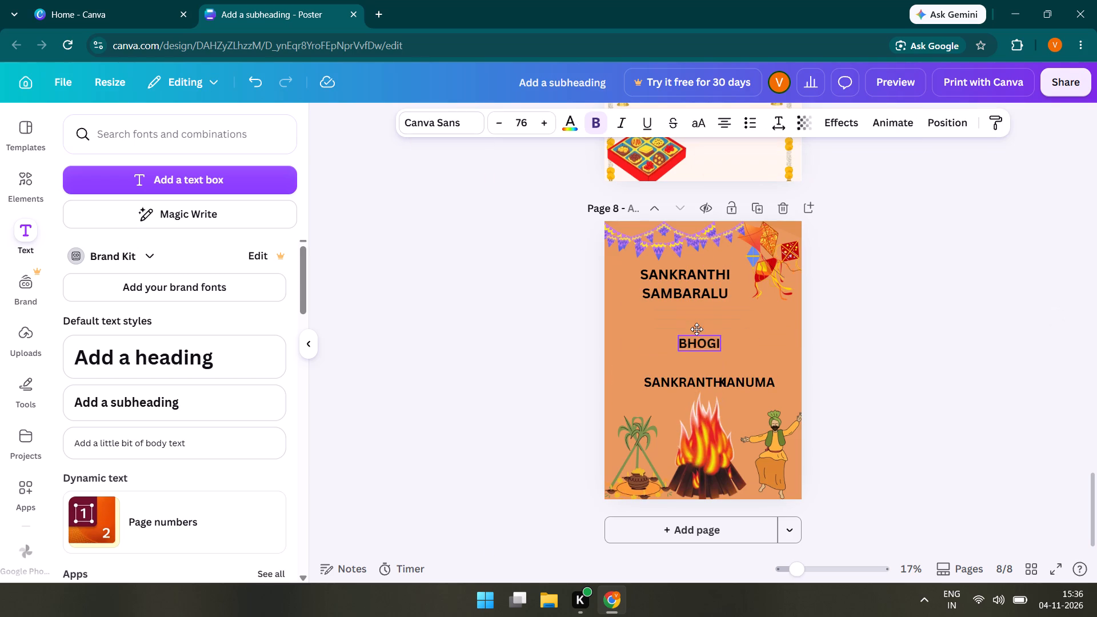
drag(696, 329, 646, 327)
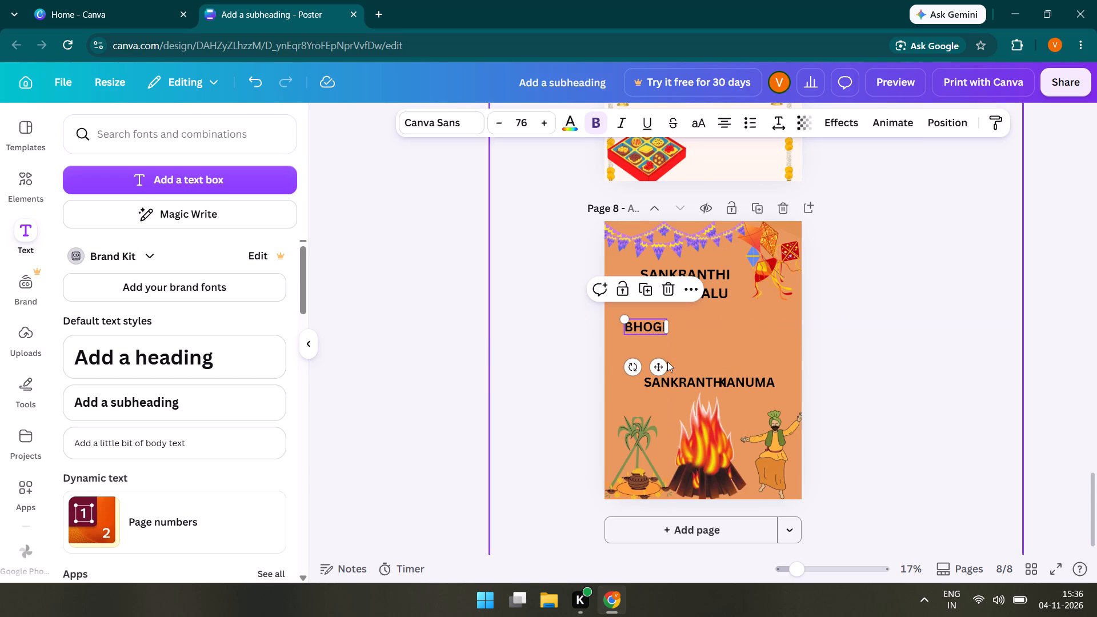
drag(698, 387, 744, 360)
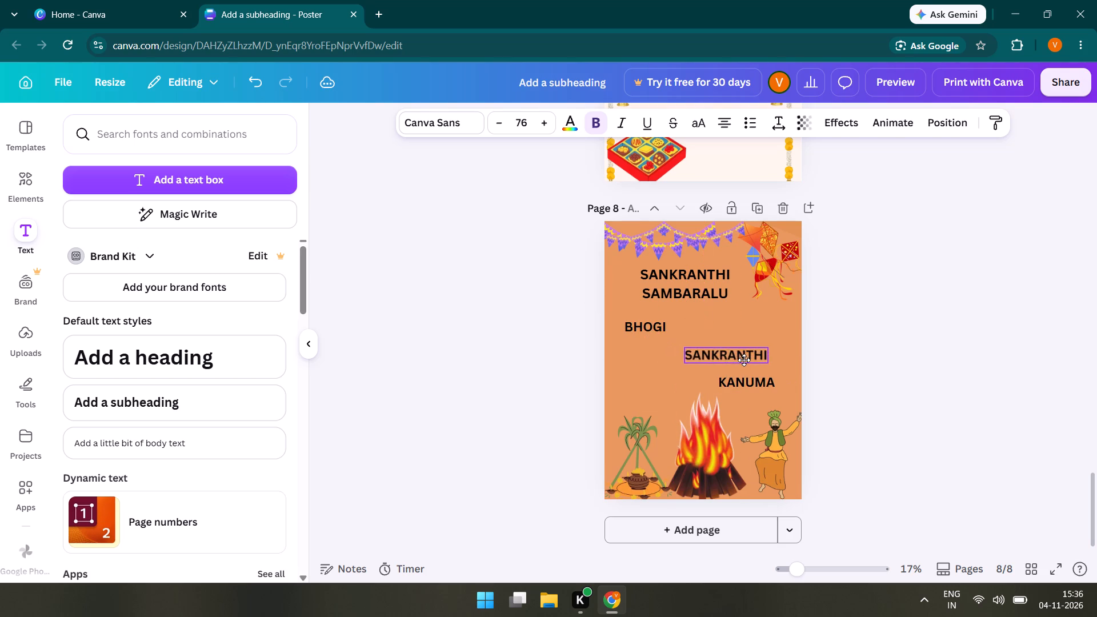
drag(744, 360, 728, 354)
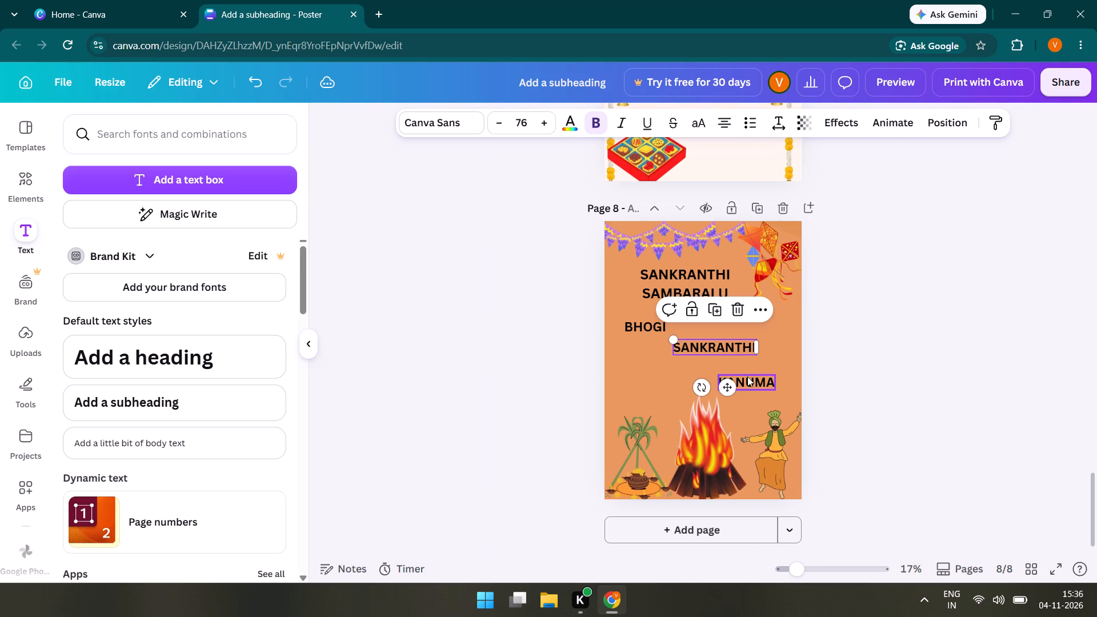
triple_click(736, 385)
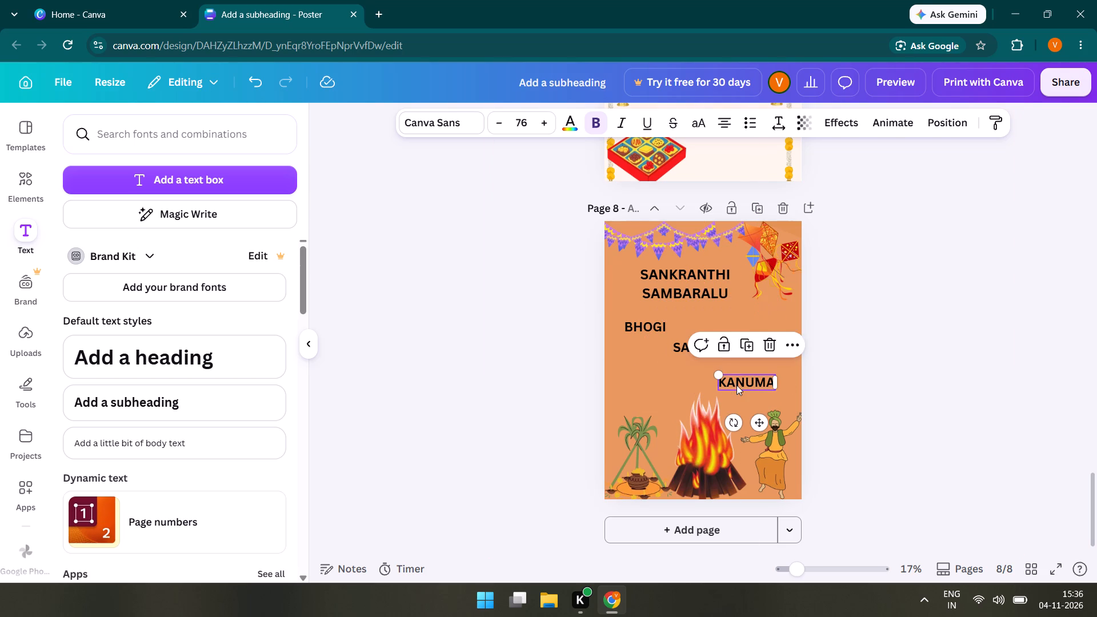
triple_click(736, 385)
click(676, 383)
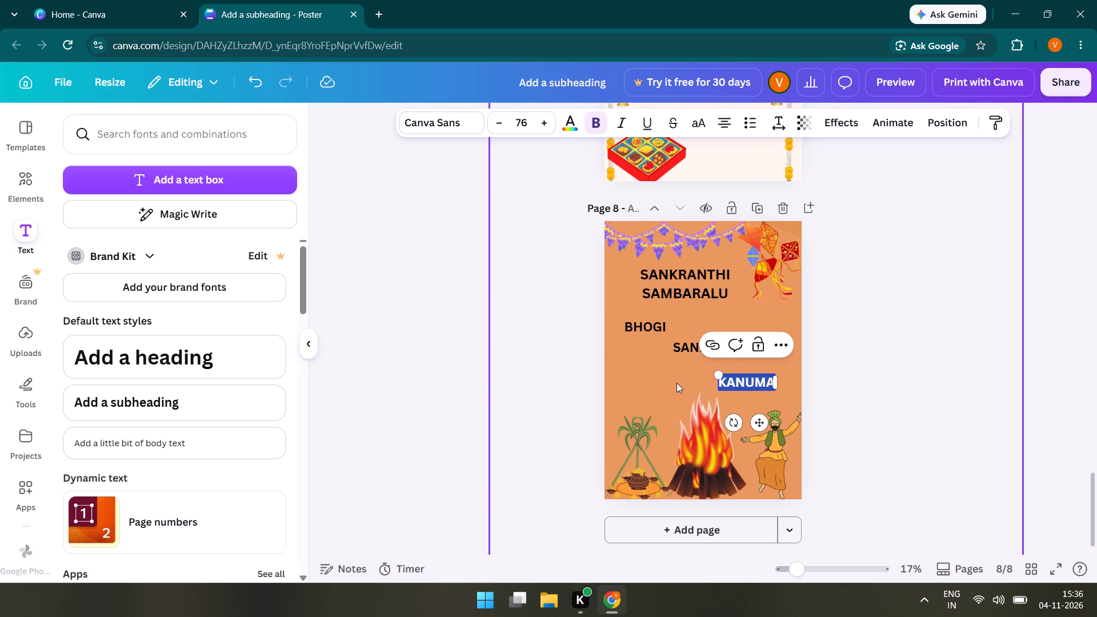
Rearrange the subheadings in a zigzag, with BHOGI and KANUMA toward the page's left and SANKRANTHI between them toward the right.
drag(751, 386, 674, 377)
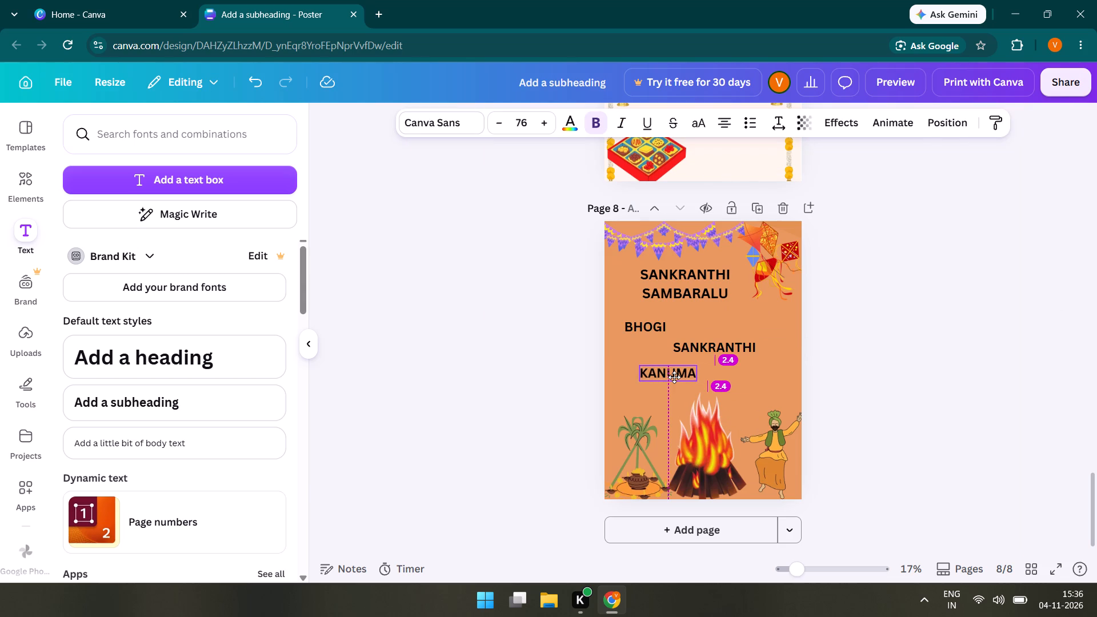
drag(674, 377, 686, 380)
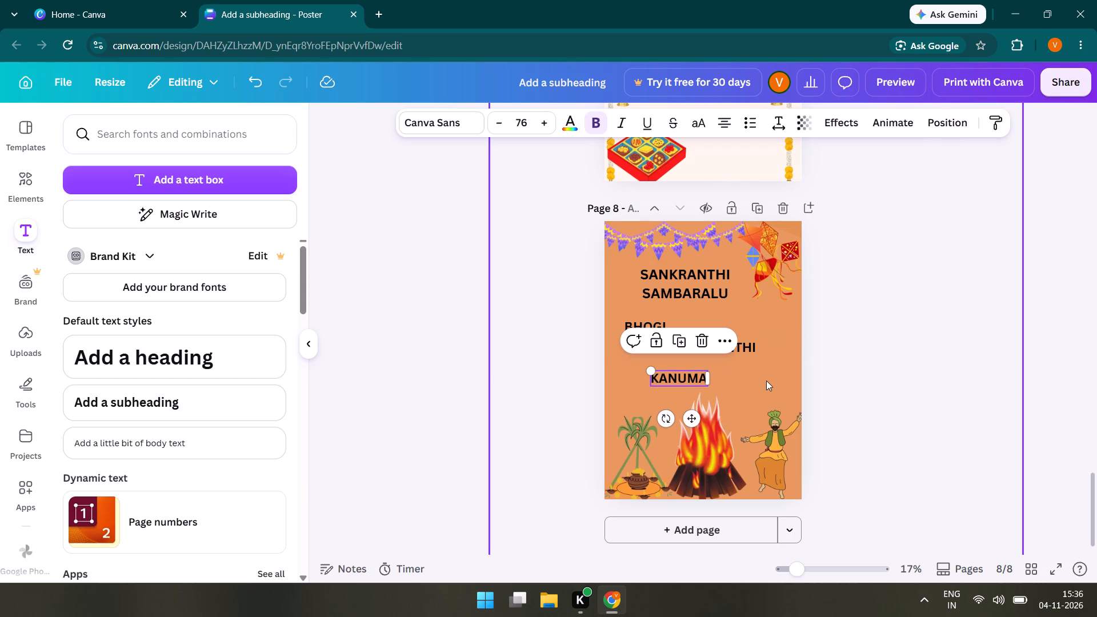
click(766, 380)
drag(650, 326, 675, 323)
drag(716, 347, 734, 350)
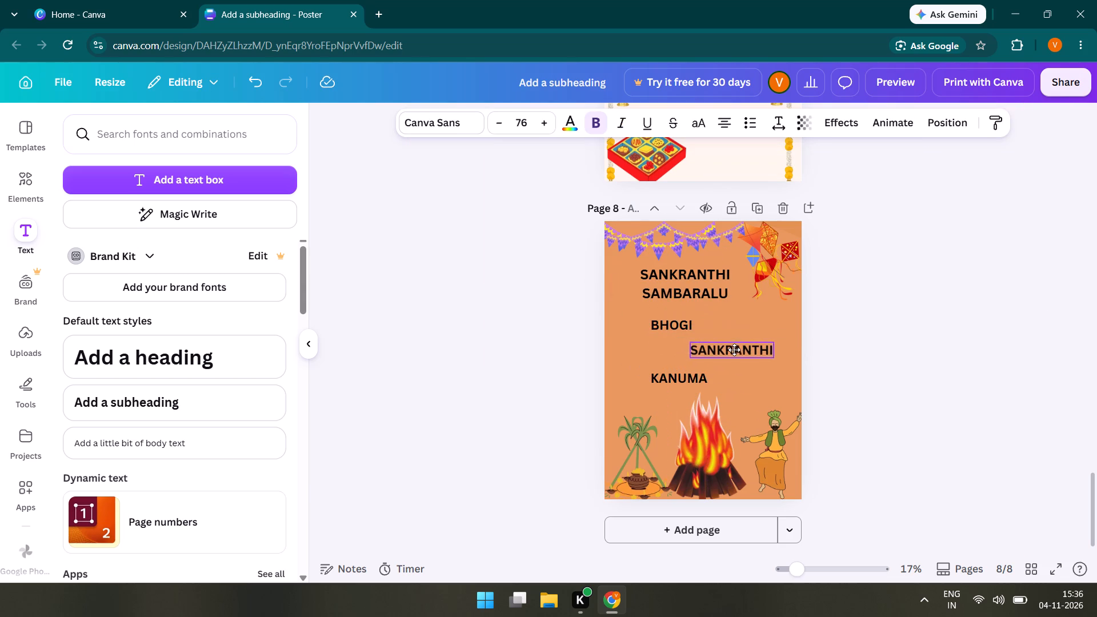
drag(734, 350, 736, 351)
click(667, 324)
drag(667, 324, 654, 323)
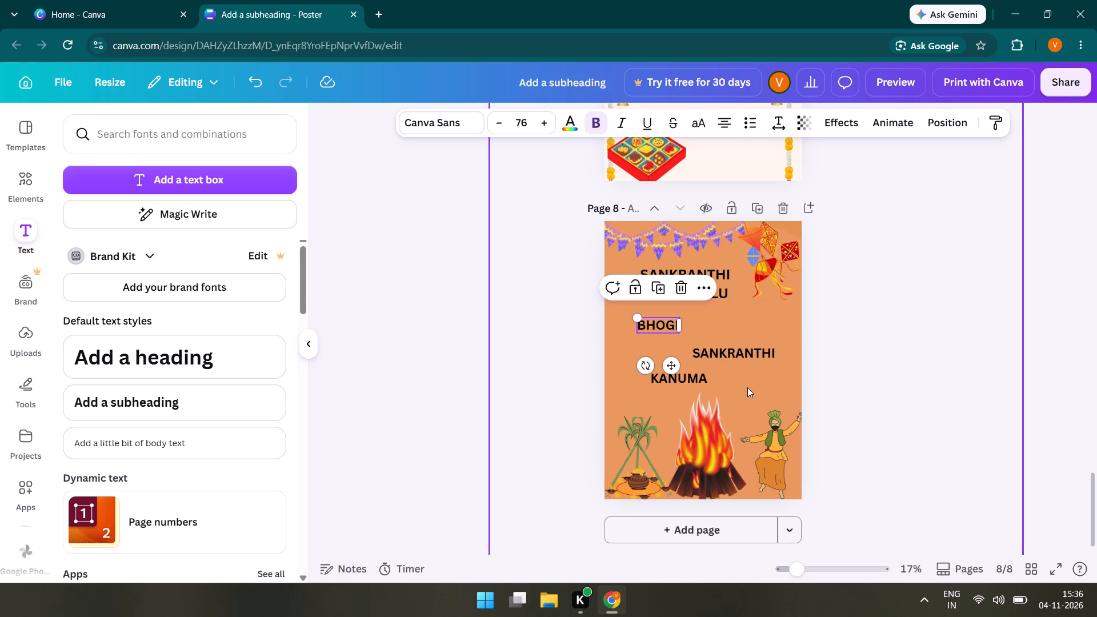
click(748, 388)
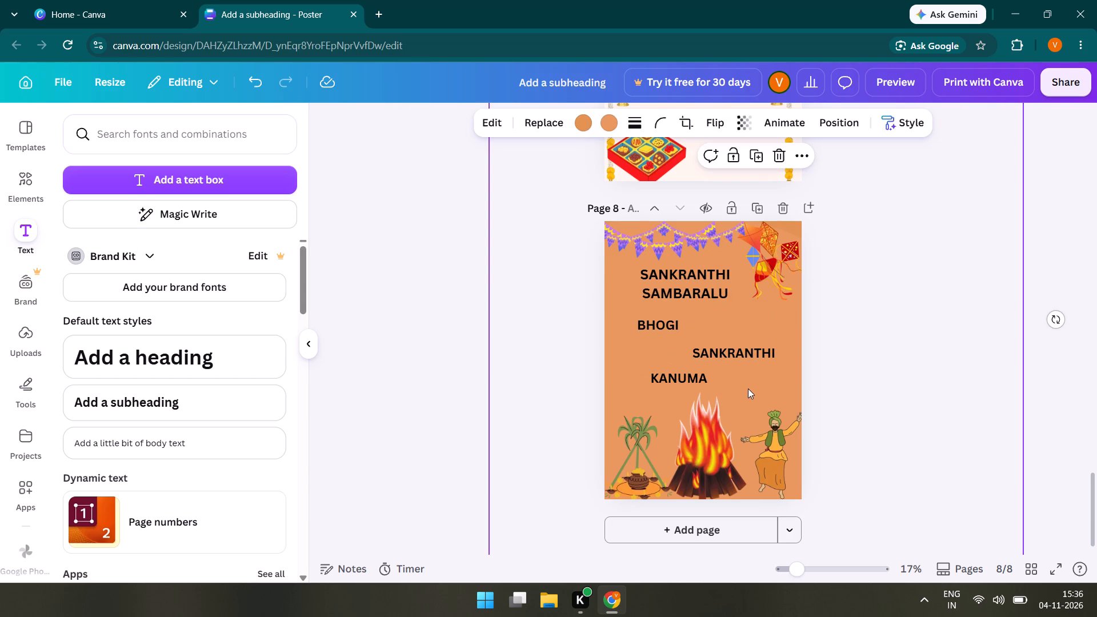
scroll(748, 388, down, 1)
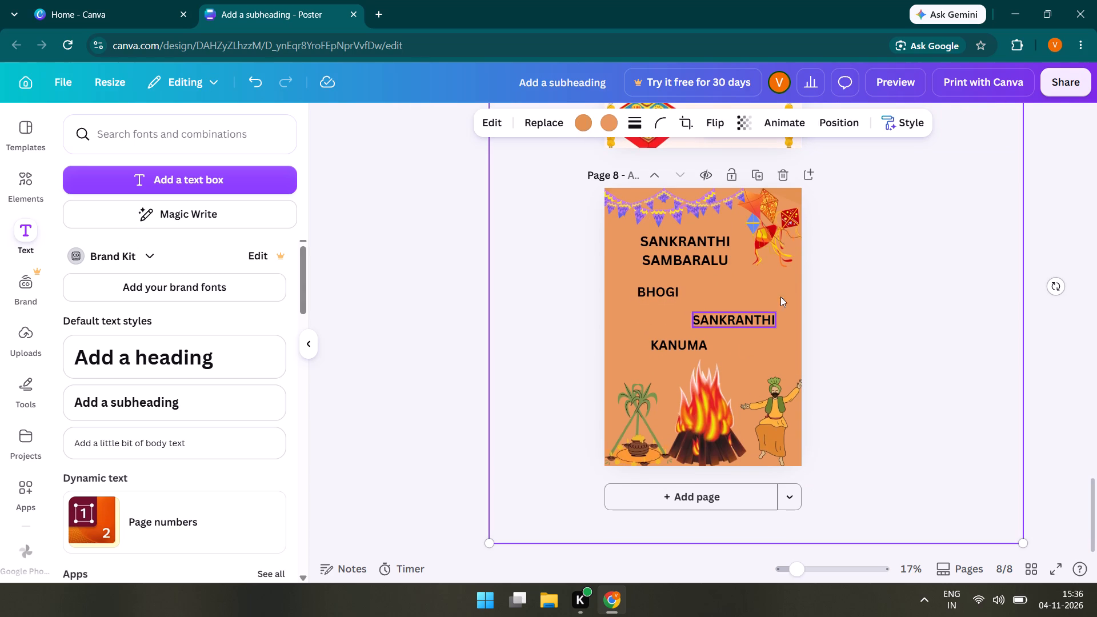
Nudge the orange kite slightly toward the right edge within the kite cluster in page 8's upper-right corner.
drag(760, 206, 776, 207)
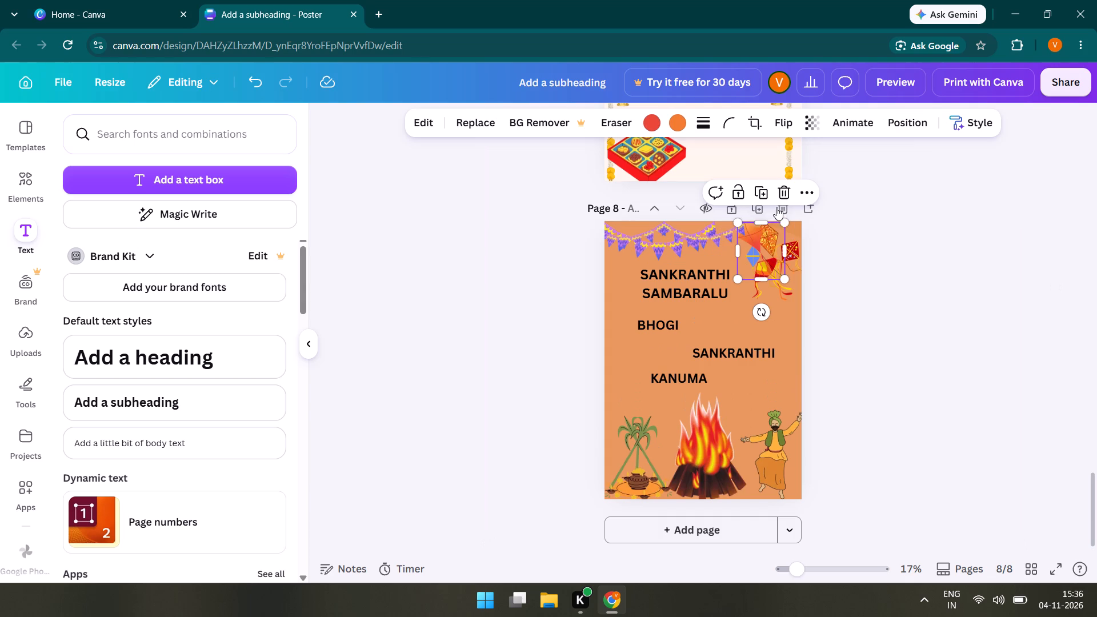
drag(776, 207, 752, 249)
drag(752, 249, 760, 252)
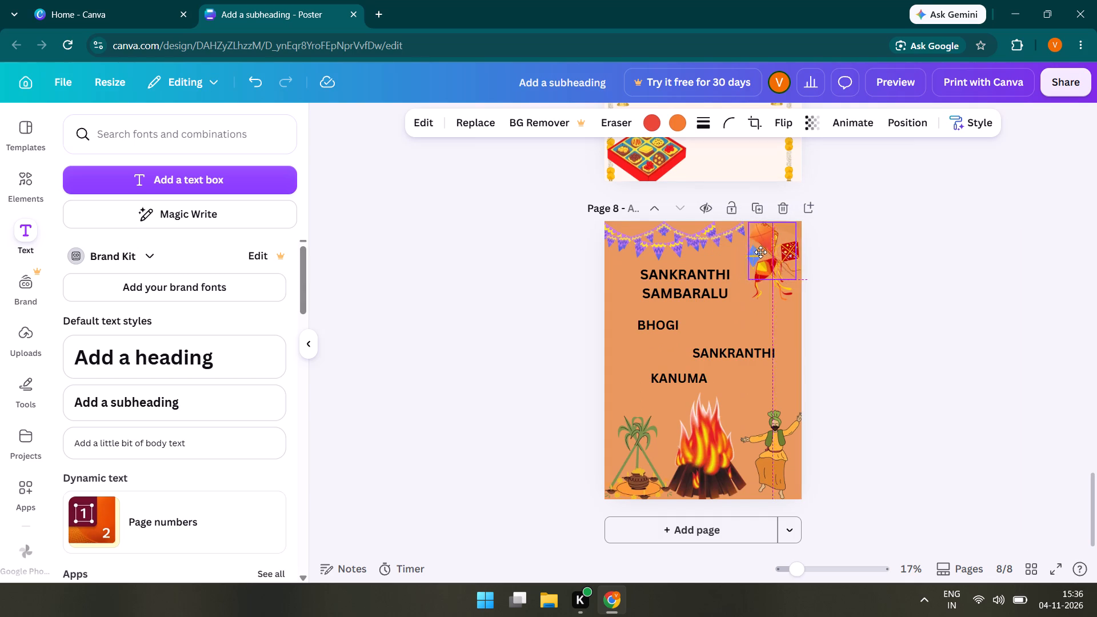
drag(760, 252, 758, 250)
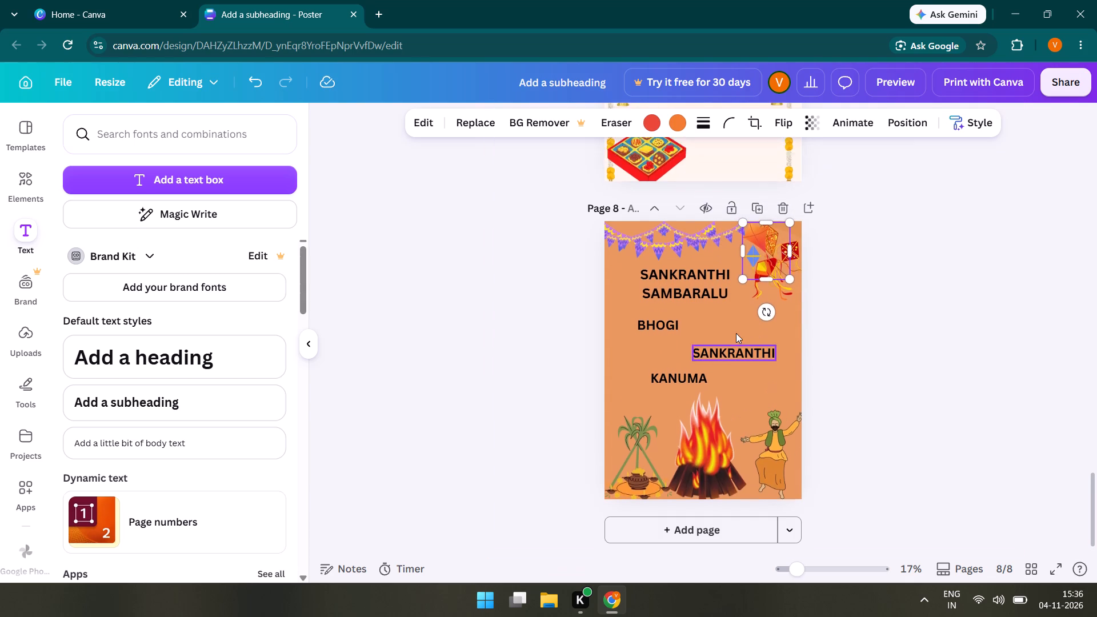
click(835, 379)
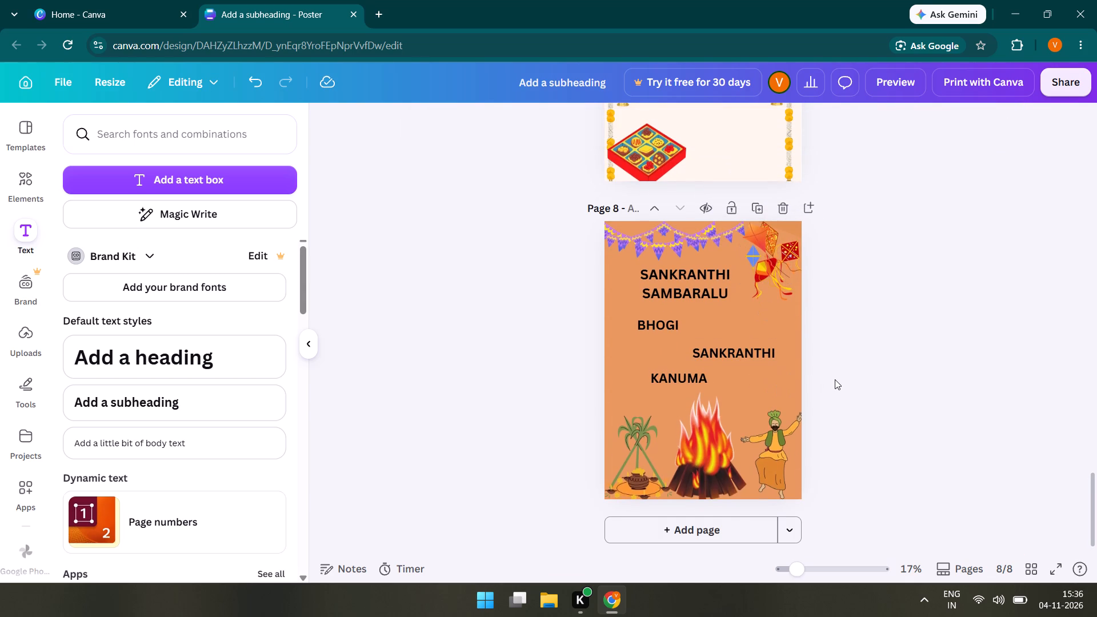
Browse the recommended festival graphics for more decorations suited to the poster.
click(19, 183)
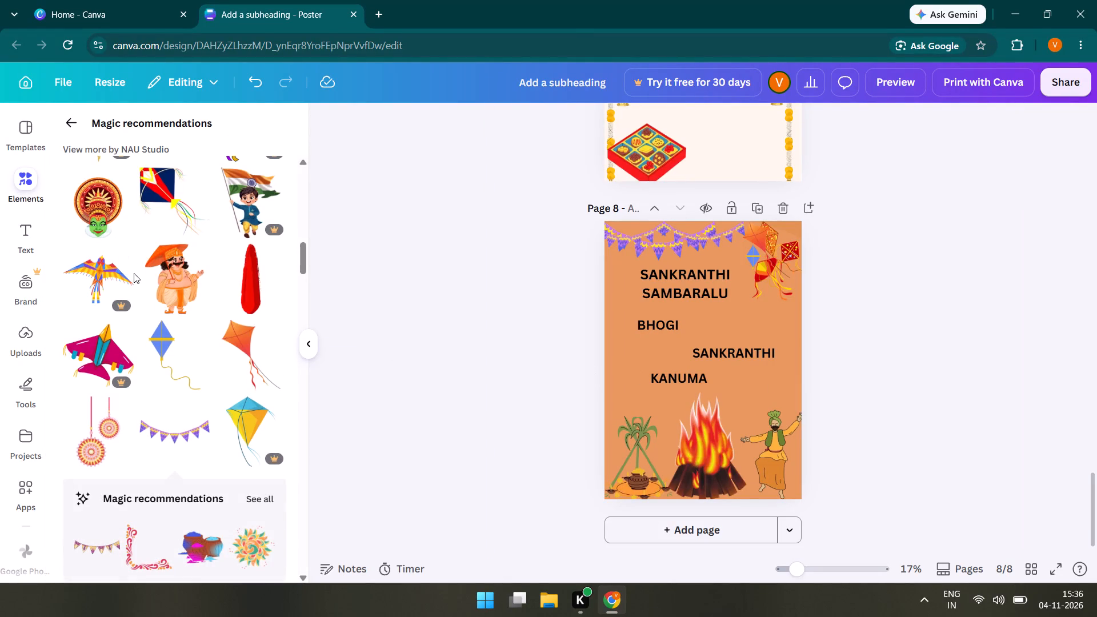
scroll(134, 273, up, 11)
scroll(134, 273, down, 2)
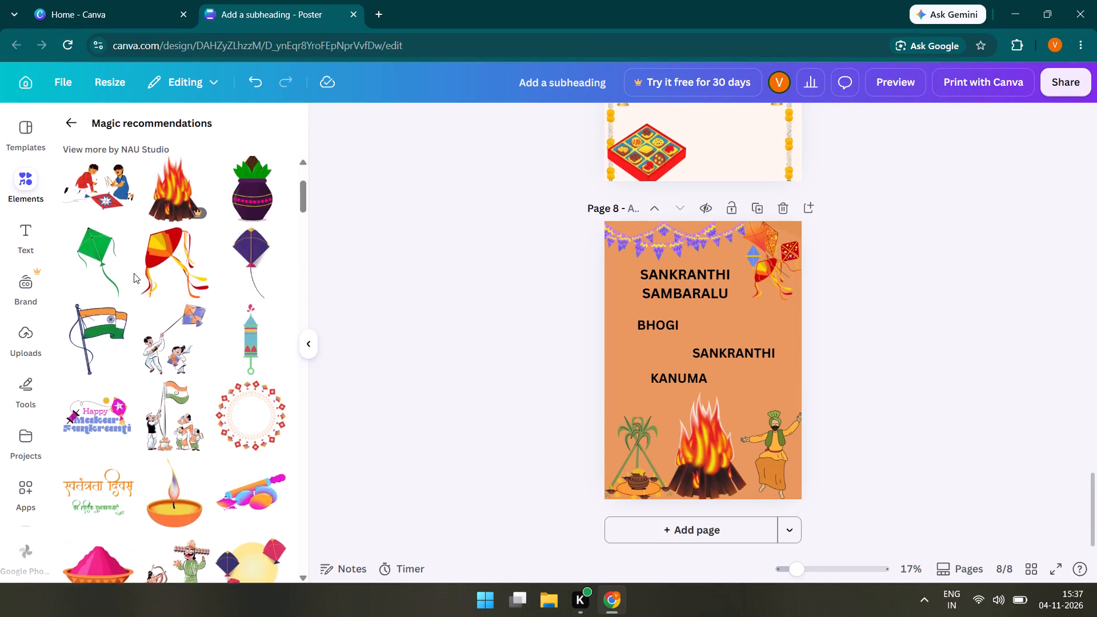
scroll(134, 273, down, 10)
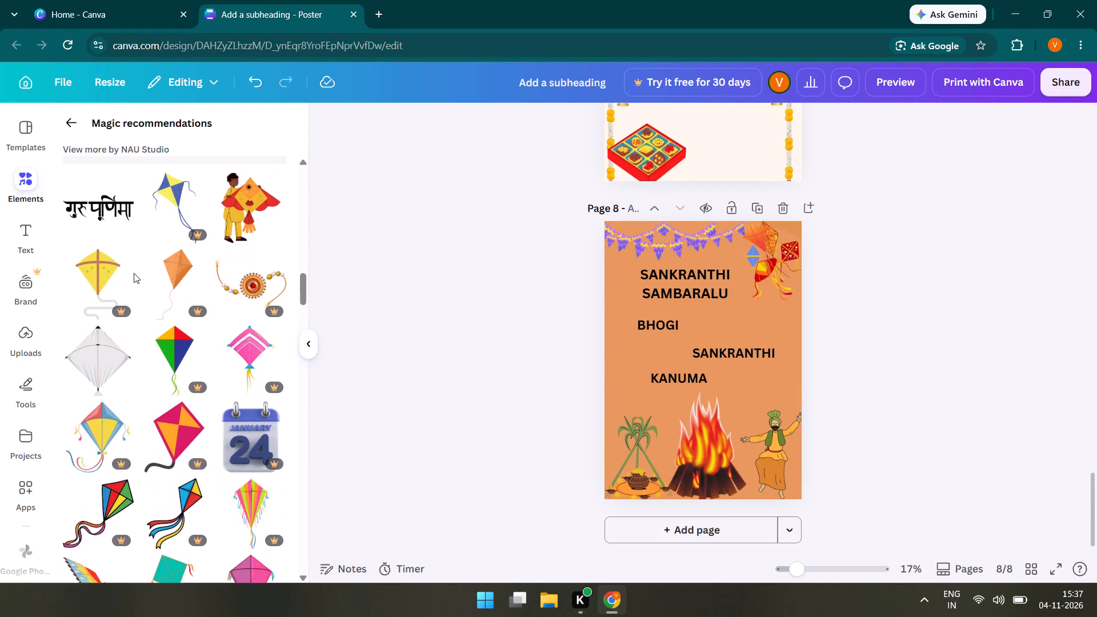
scroll(134, 273, down, 6)
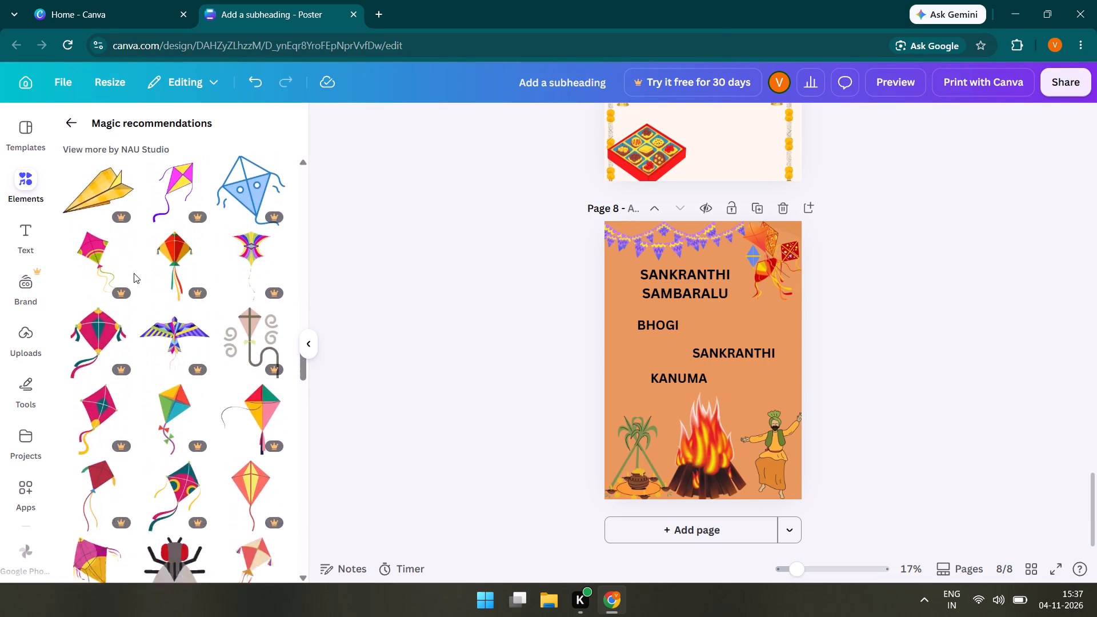
scroll(134, 273, down, 7)
scroll(134, 273, up, 18)
scroll(134, 273, up, 6)
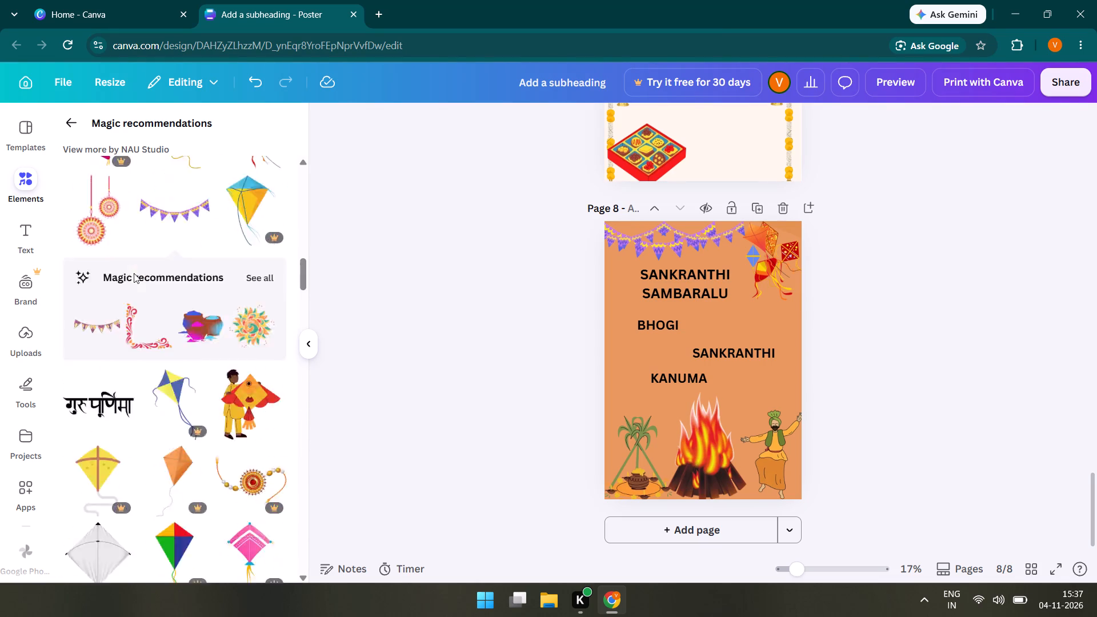
scroll(134, 273, up, 13)
Search the graphics for "makar sankranti Decoration".
click(70, 124)
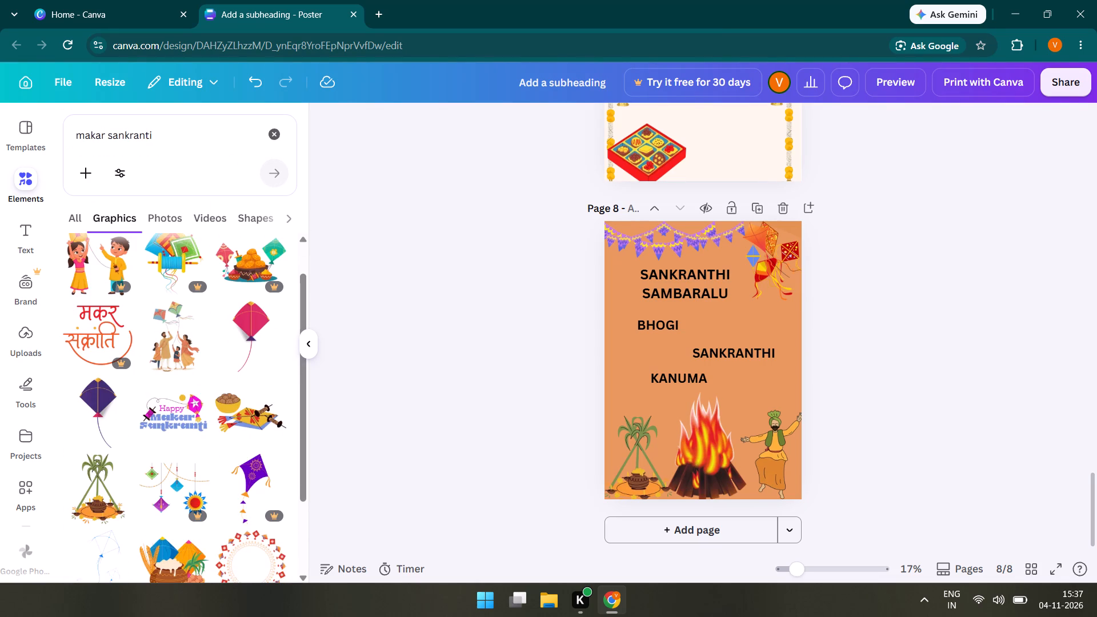
click(177, 130)
key(space)
text(DECO)
key(BackSpace)
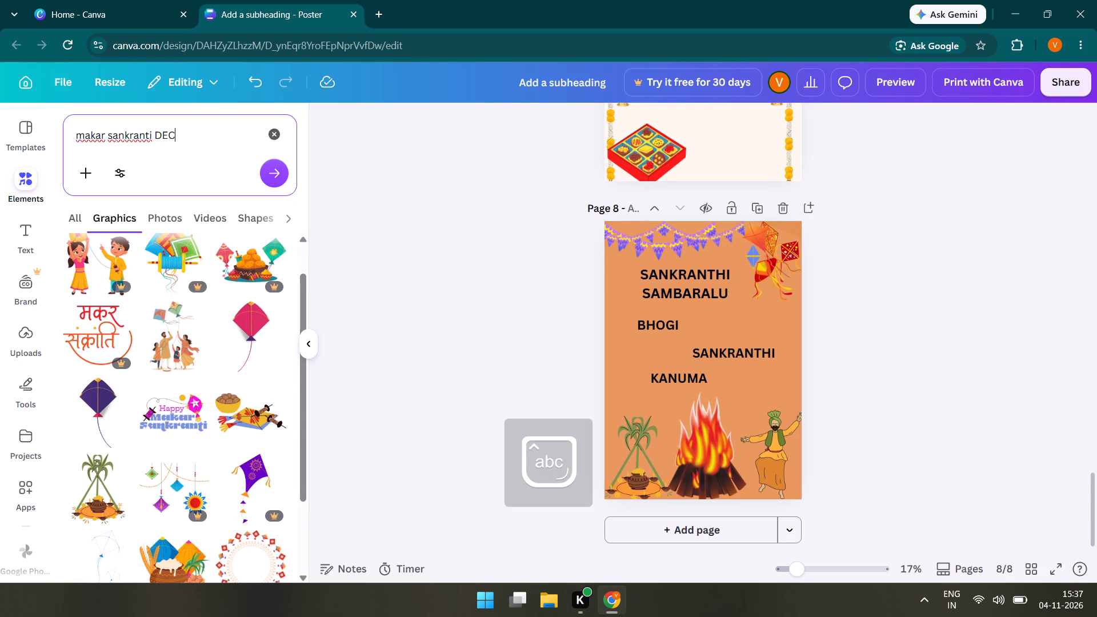
key(BackSpace)
key(BackSpace)
text(ecoration)
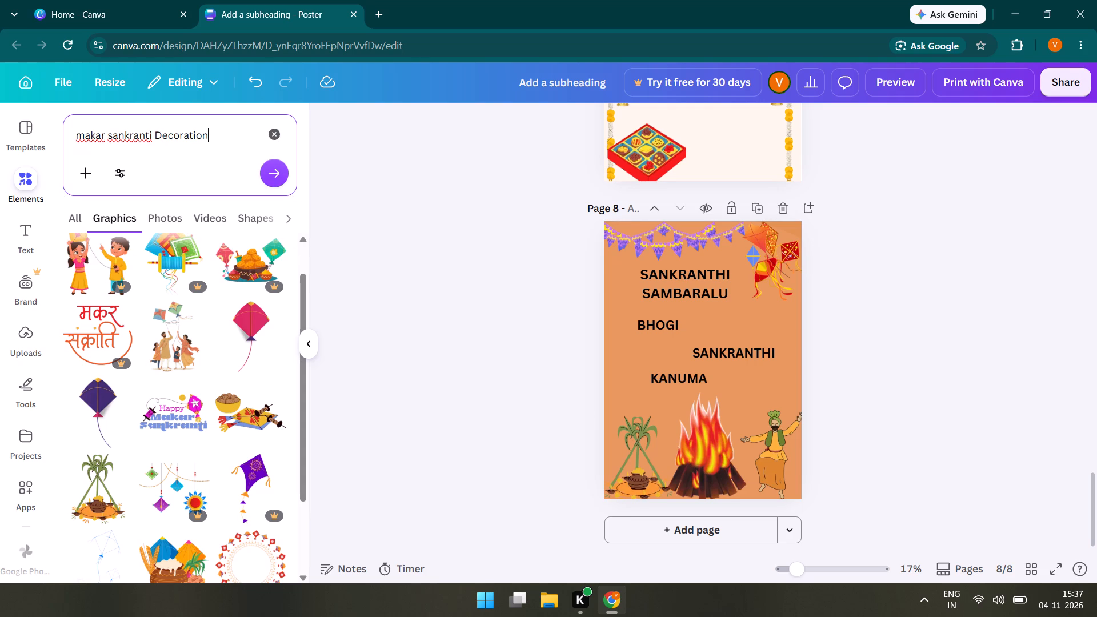
key(Return)
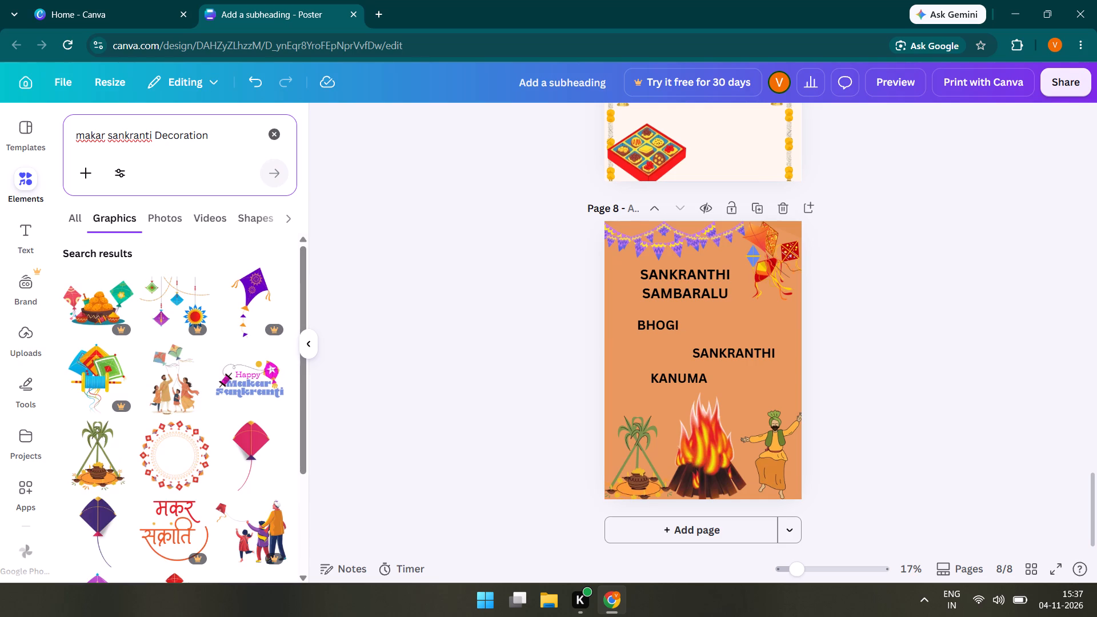
Shorten the graphics search to just "Decoration" and run it again.
click(158, 133)
key(BackSpace)
key(BackSpace)
key(BackSpace)
key(BackSpace)
key(BackSpace)
key(BackSpace)
key(BackSpace)
key(BackSpace)
key(BackSpace)
key(BackSpace)
key(BackSpace)
key(BackSpace)
key(BackSpace)
key(BackSpace)
key(BackSpace)
key(BackSpace)
key(BackSpace)
key(BackSpace)
key(BackSpace)
key(BackSpace)
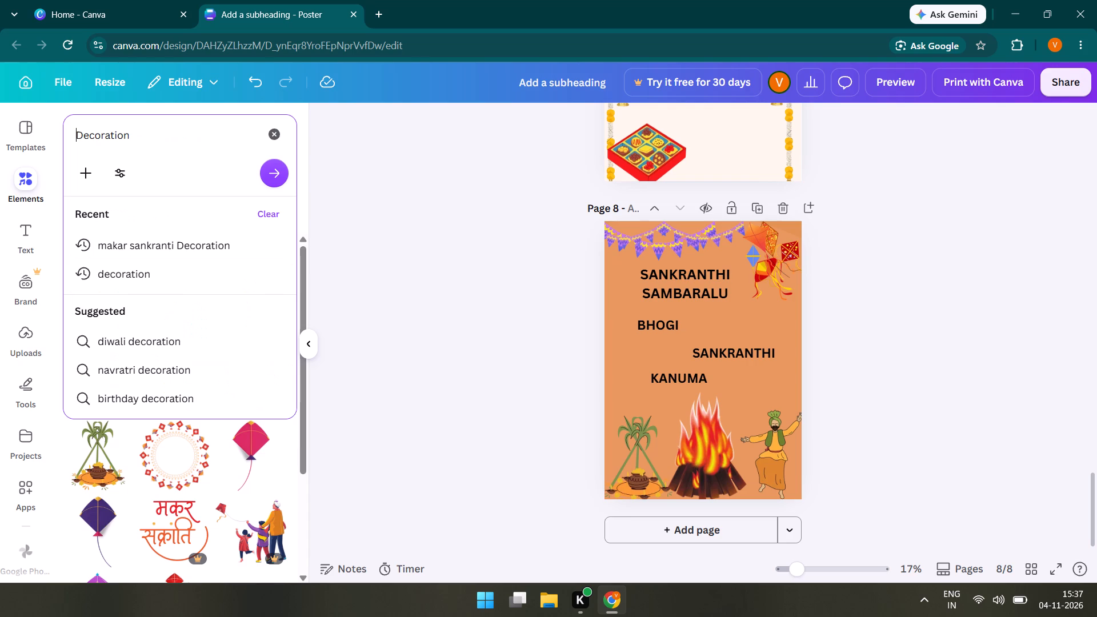
key(Return)
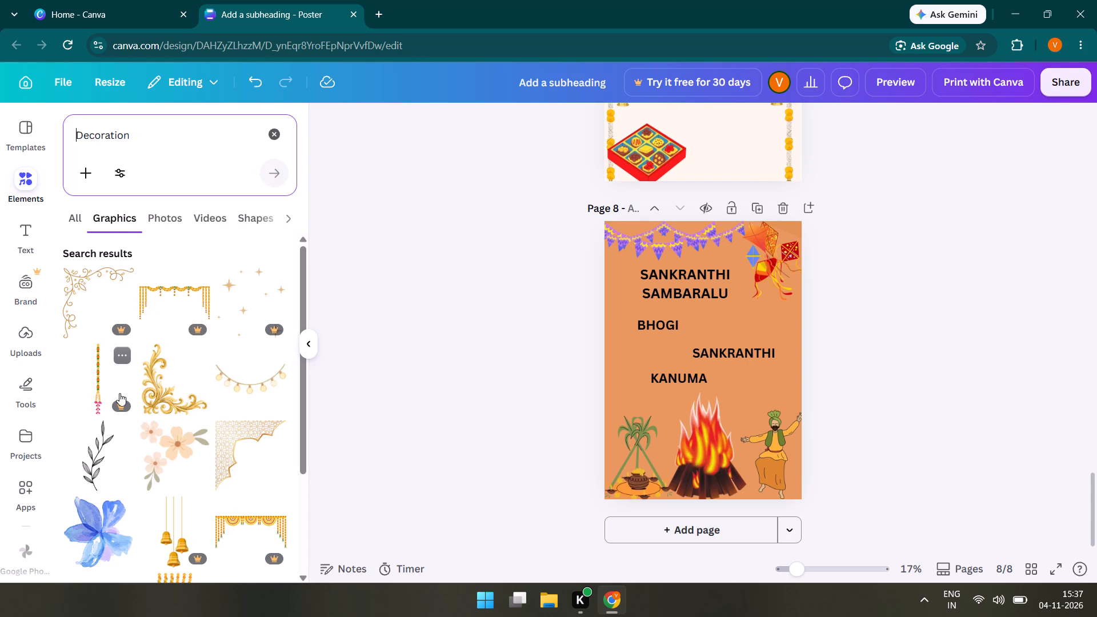
Add four copies of the graphic with three small orange flowers to page 8.
scroll(182, 431, down, 3)
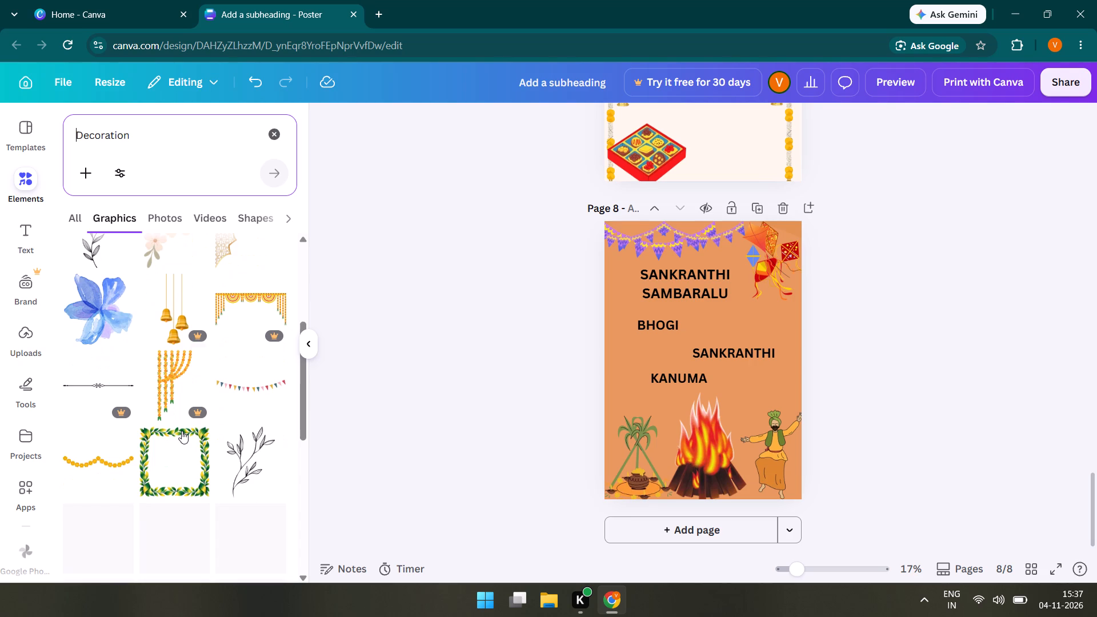
scroll(182, 431, down, 2)
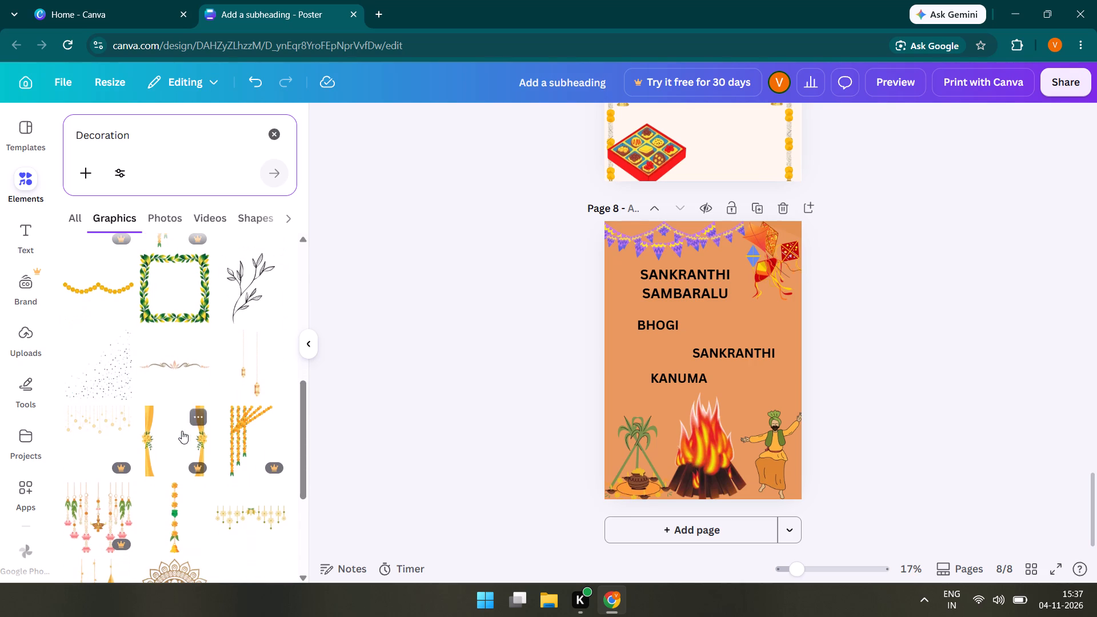
scroll(182, 431, down, 2)
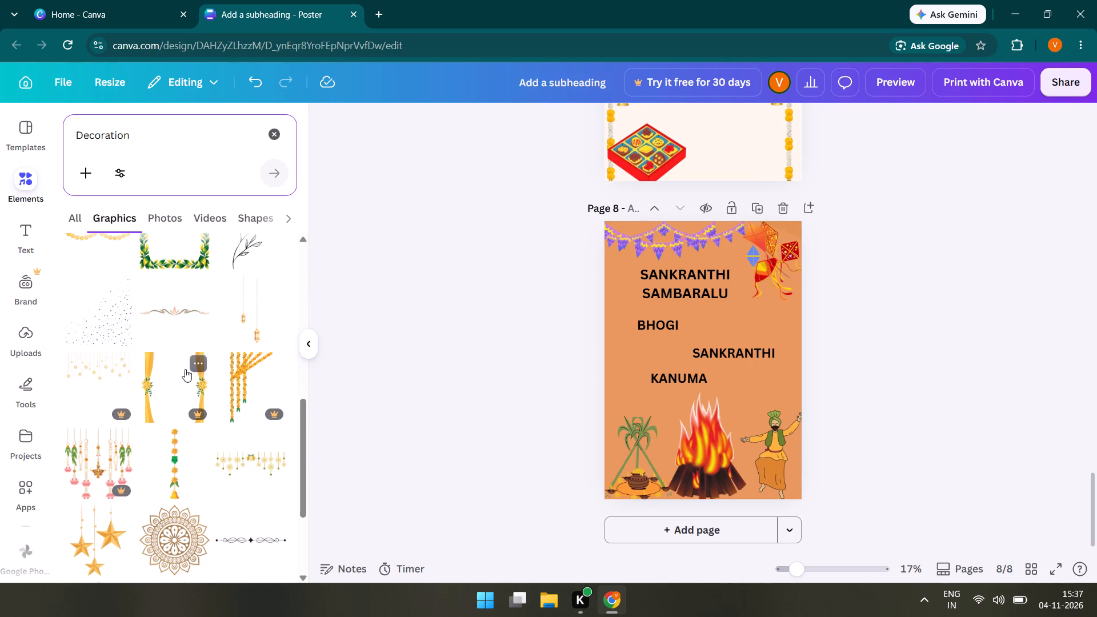
scroll(169, 458, down, 5)
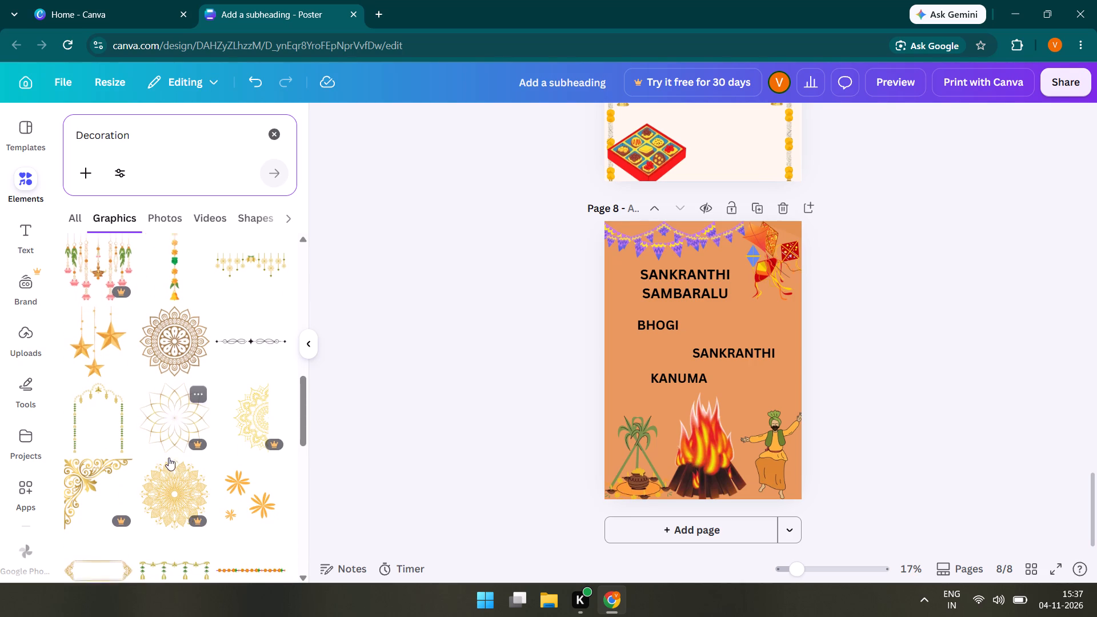
scroll(169, 458, down, 1)
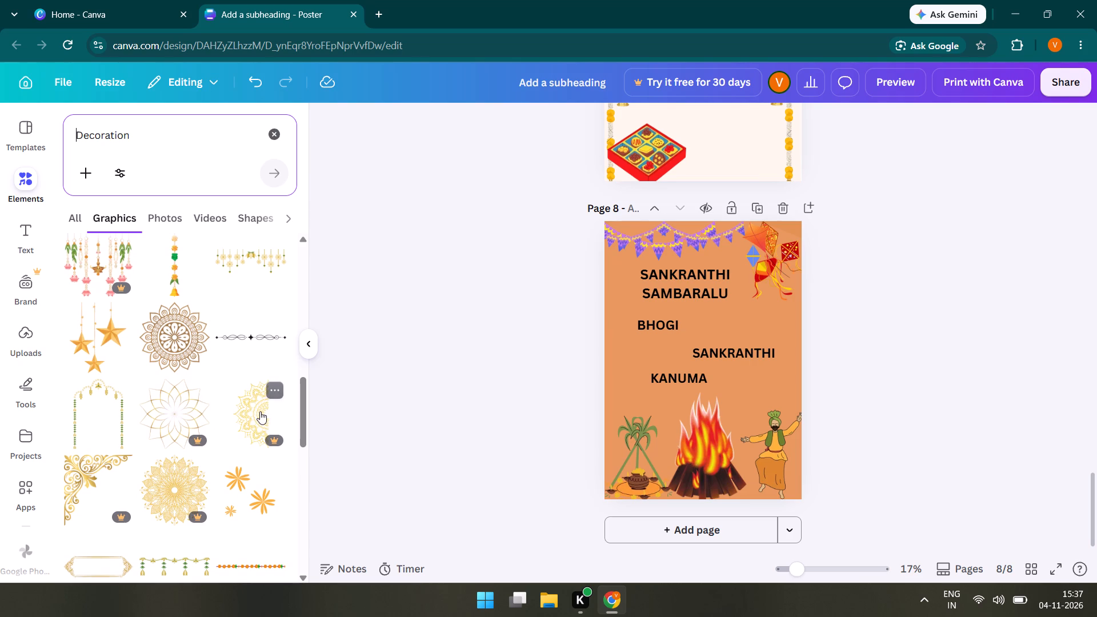
click(253, 526)
click(267, 502)
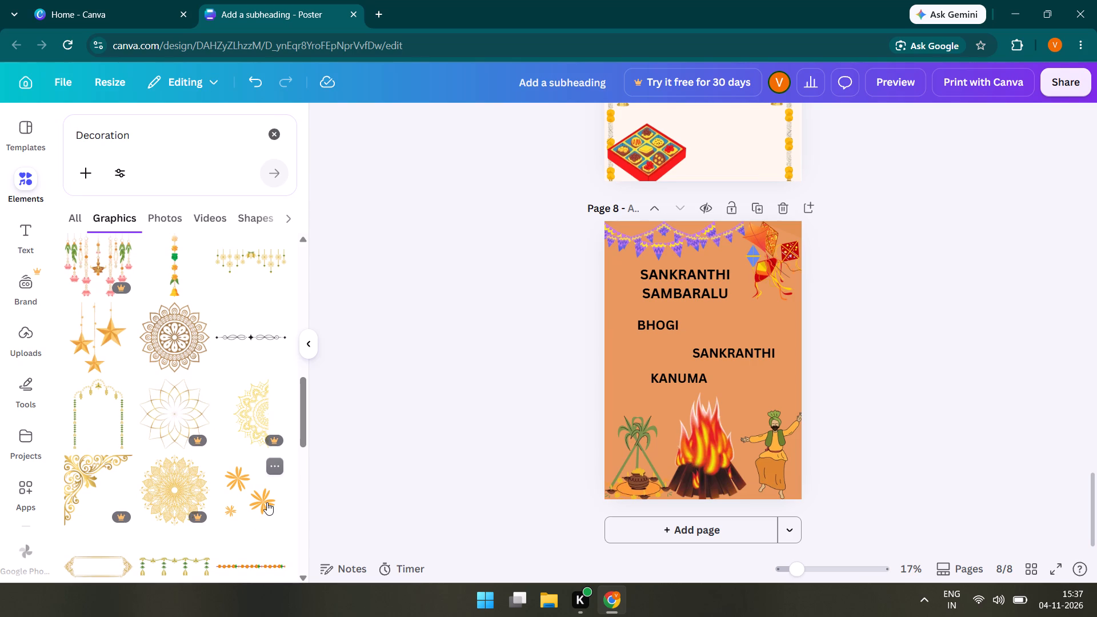
click(267, 502)
click(267, 502)
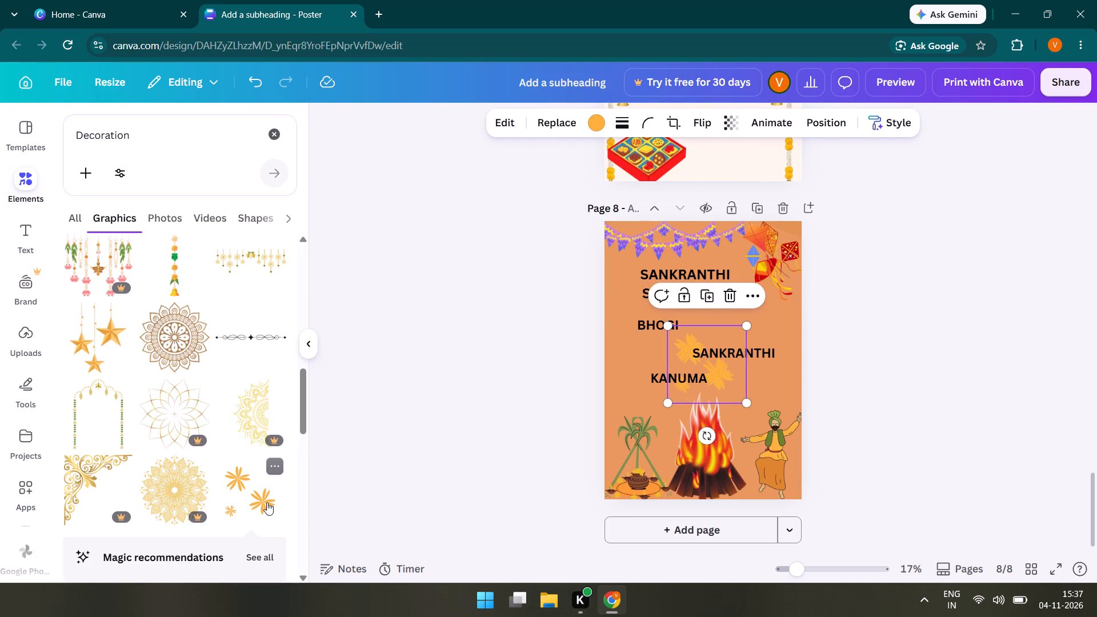
click(267, 502)
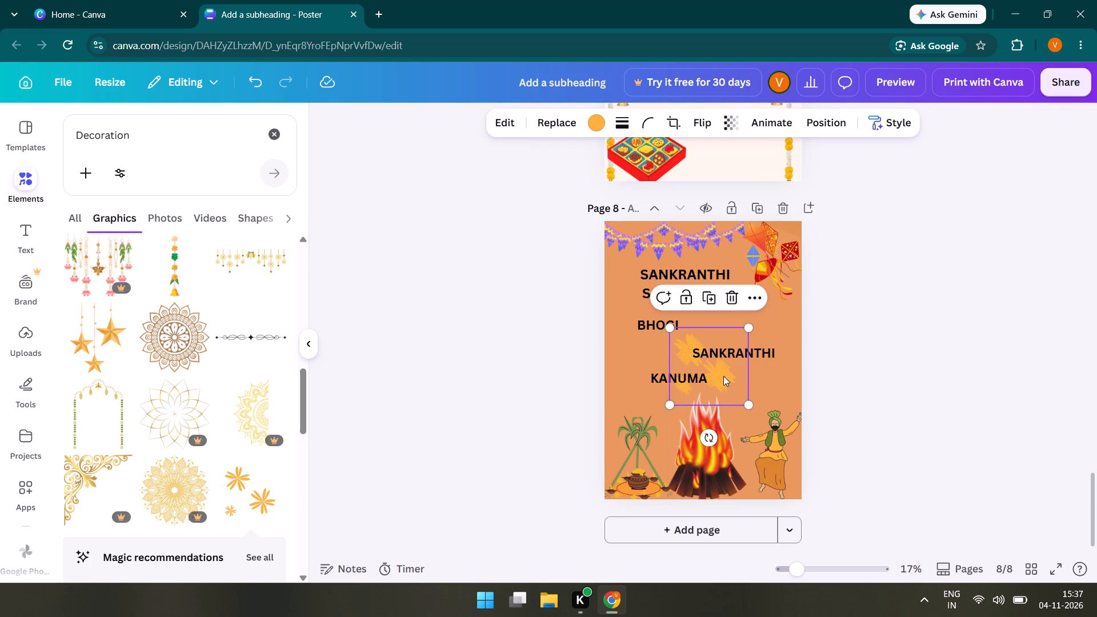
Spread the four flower graphics over the page: upper-left corner, right edge beside SANKRANTHI, left edge above the pot, and around the heading.
drag(716, 367, 639, 282)
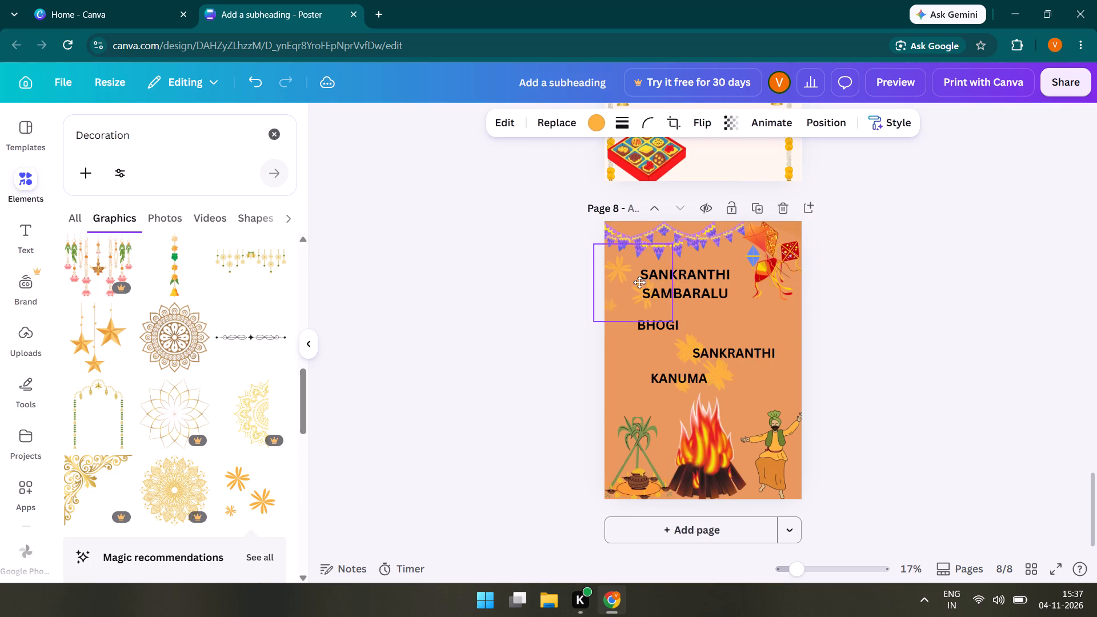
drag(639, 282, 631, 274)
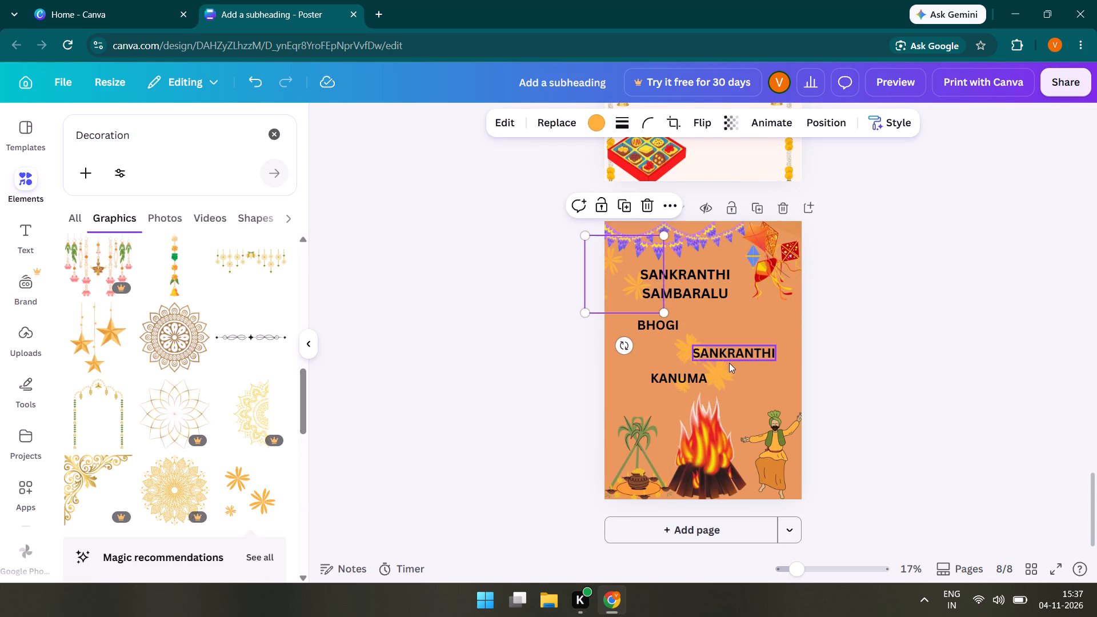
drag(722, 367, 801, 347)
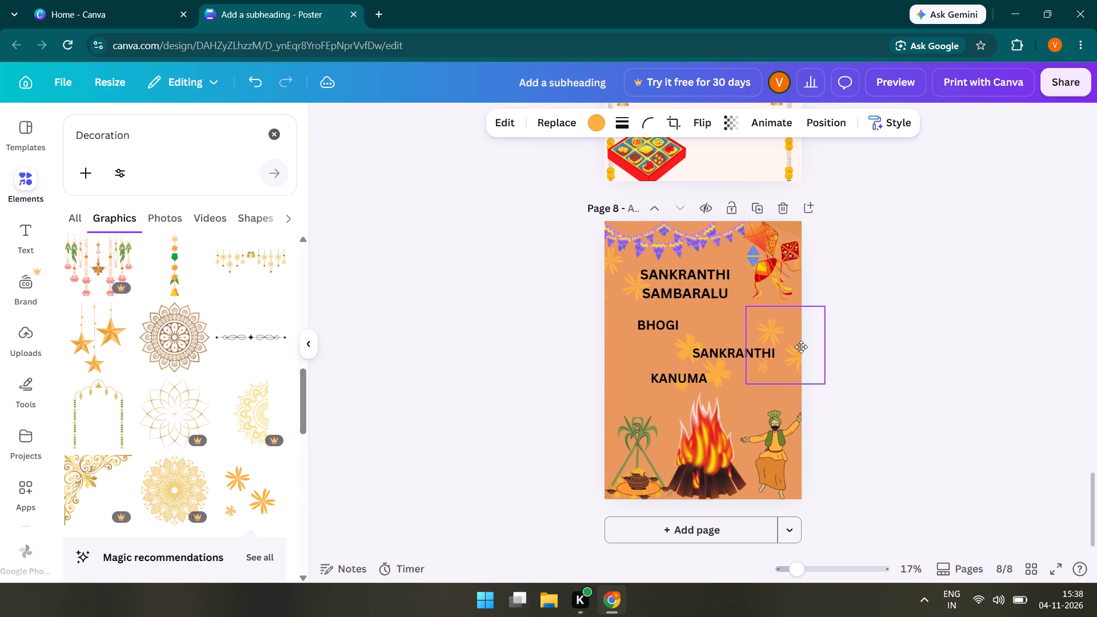
drag(801, 347, 802, 347)
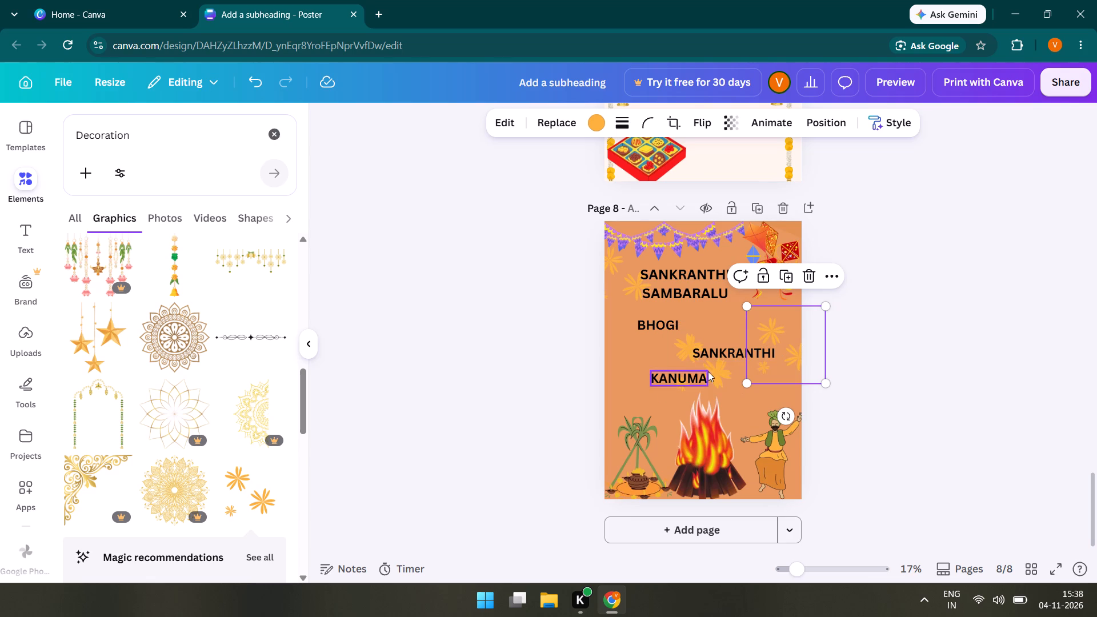
drag(711, 374, 626, 402)
drag(720, 371, 726, 354)
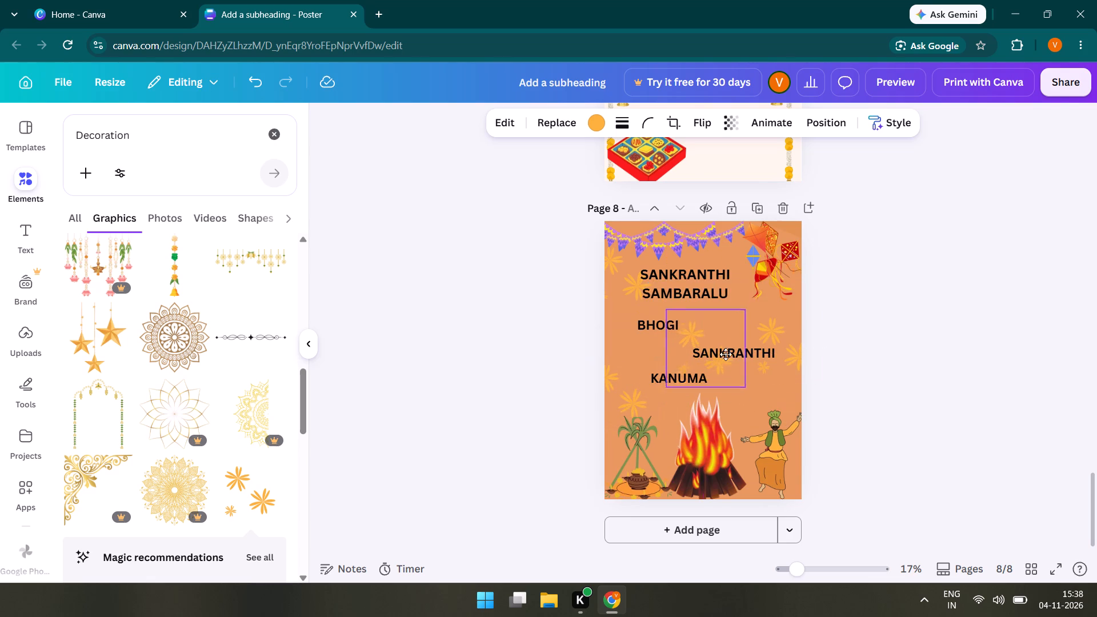
drag(726, 354, 728, 297)
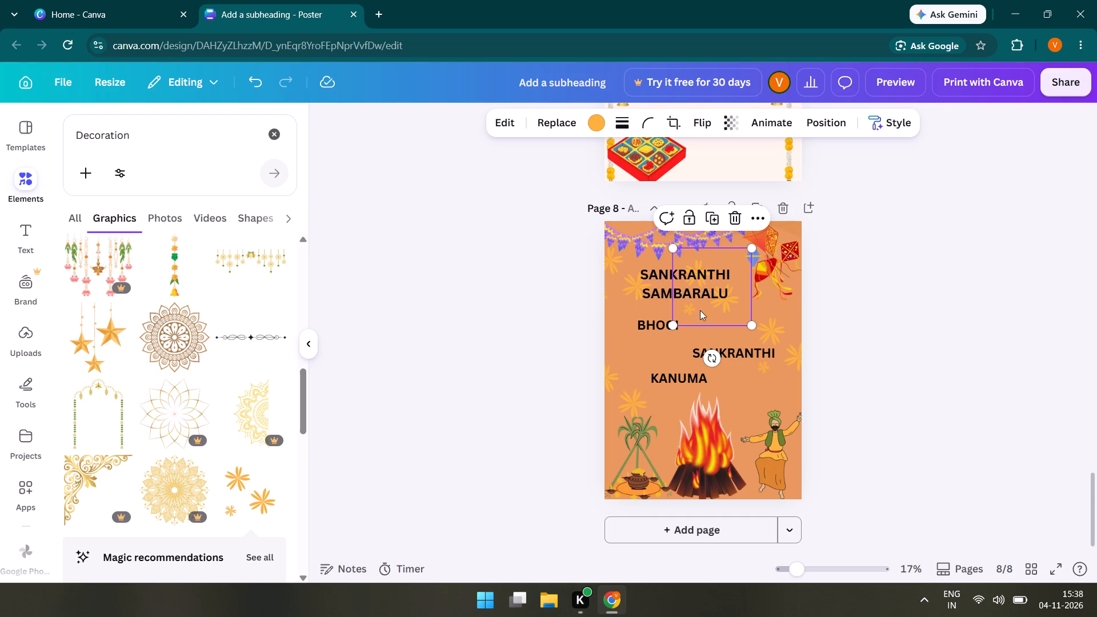
Duplicate the flower graphic at the heading twice and place the copies at page 8's lower-right corner and above the bonfire.
click(708, 225)
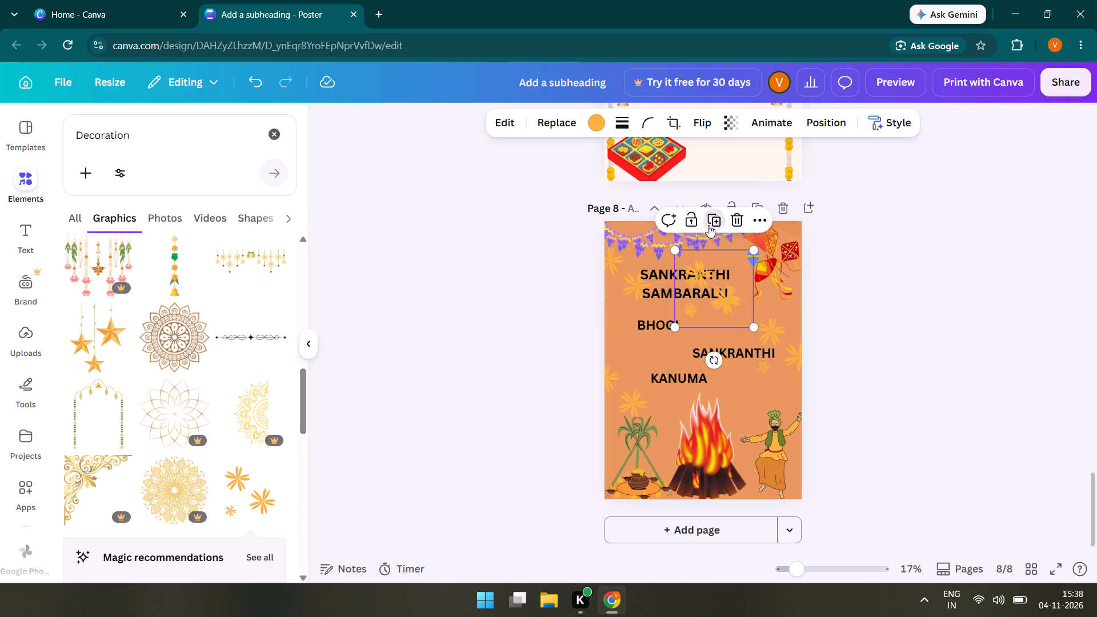
click(708, 225)
drag(726, 321, 724, 334)
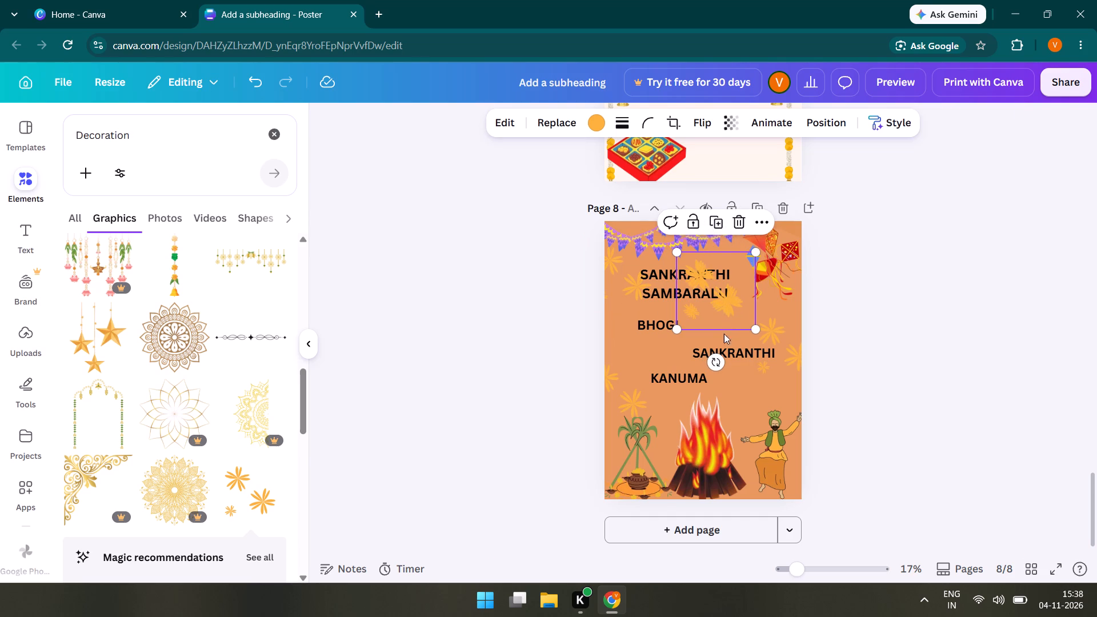
drag(724, 334, 803, 494)
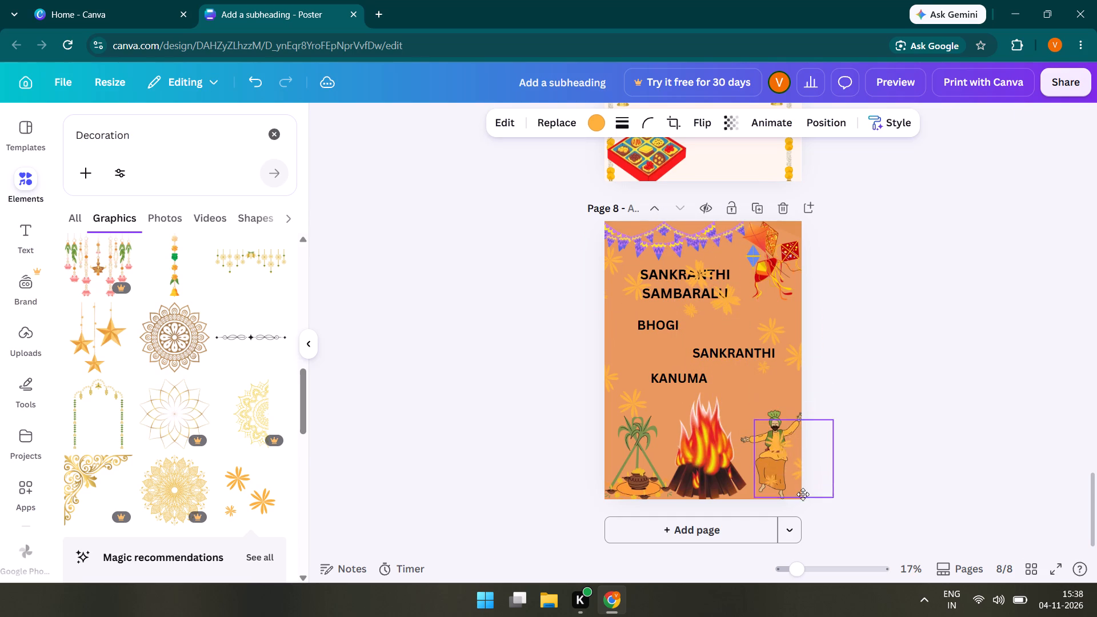
drag(803, 494, 812, 527)
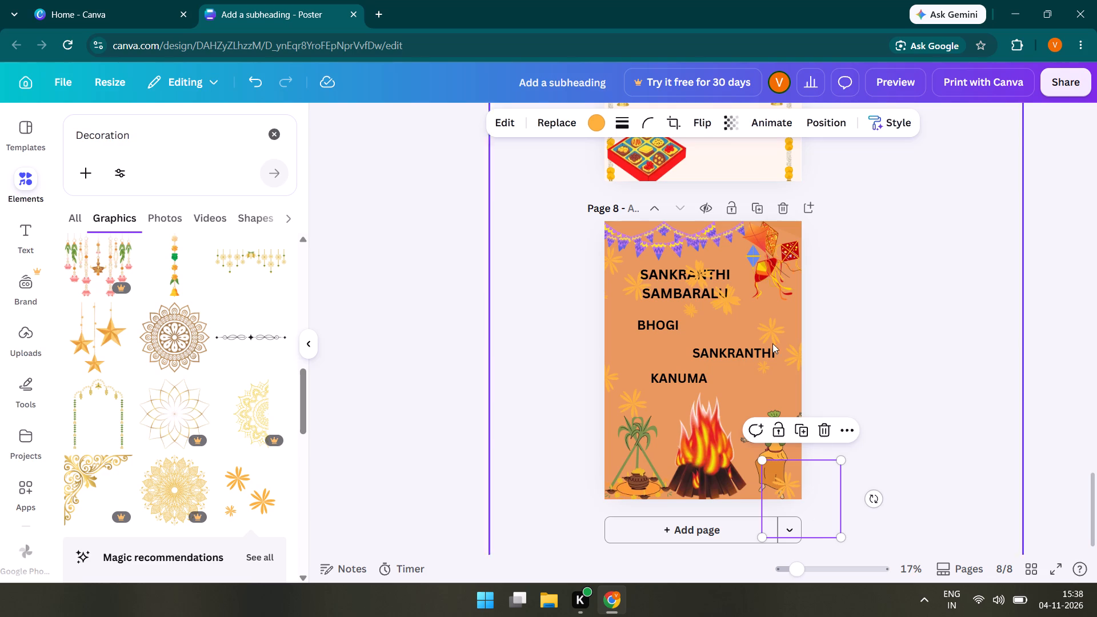
drag(707, 297, 716, 403)
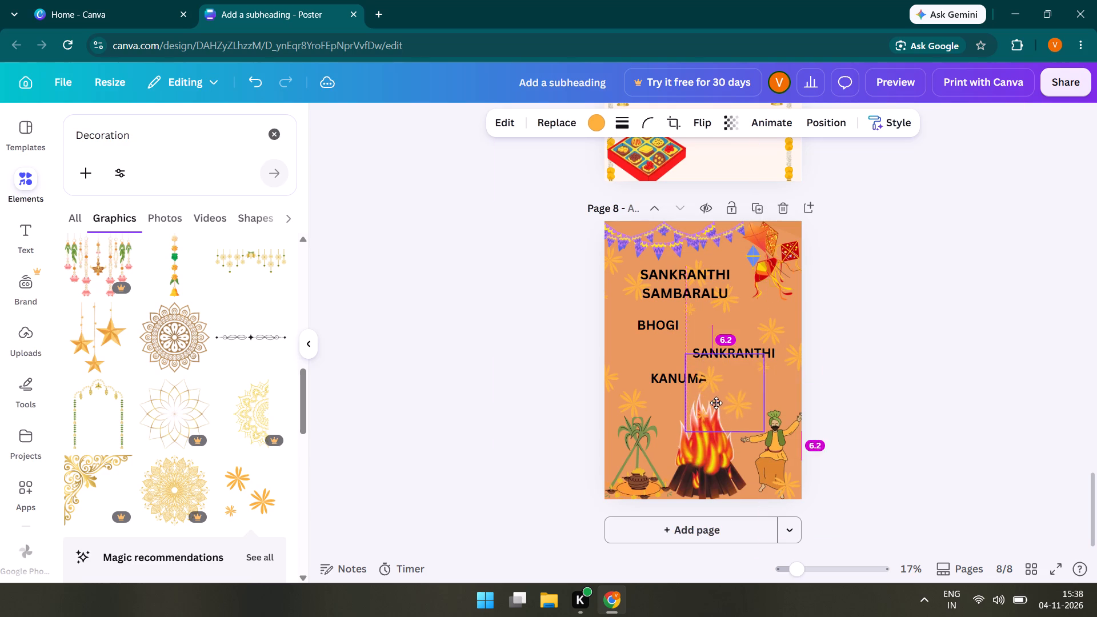
drag(716, 403, 726, 398)
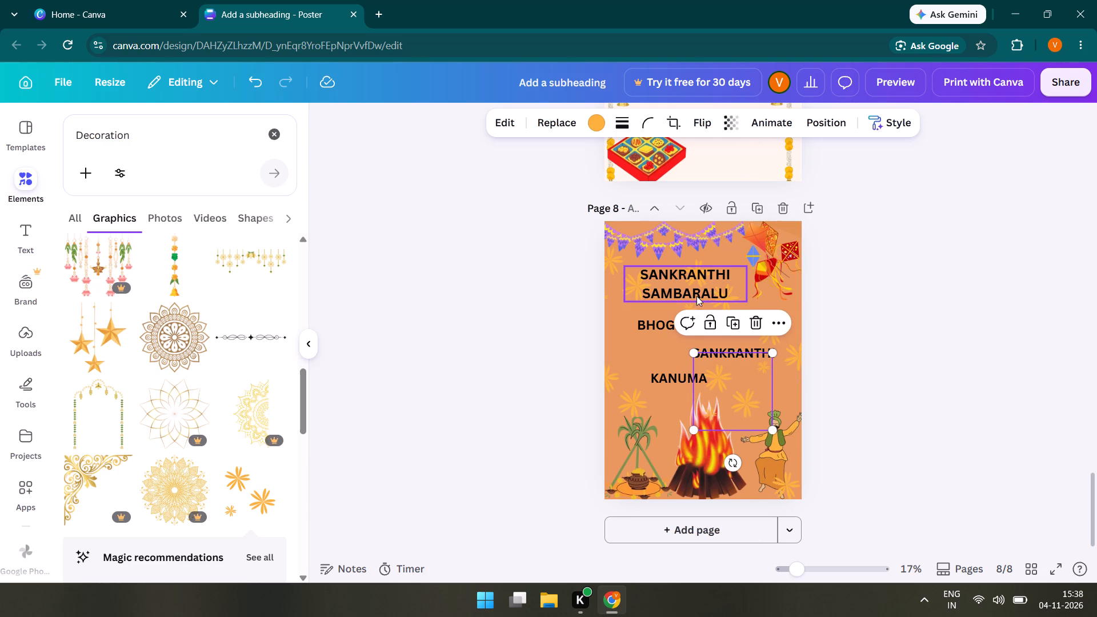
Raise the left-edge flower graphic to beside KANUMA and shift the one above the bonfire up under SANKRANTHI.
drag(627, 393, 627, 365)
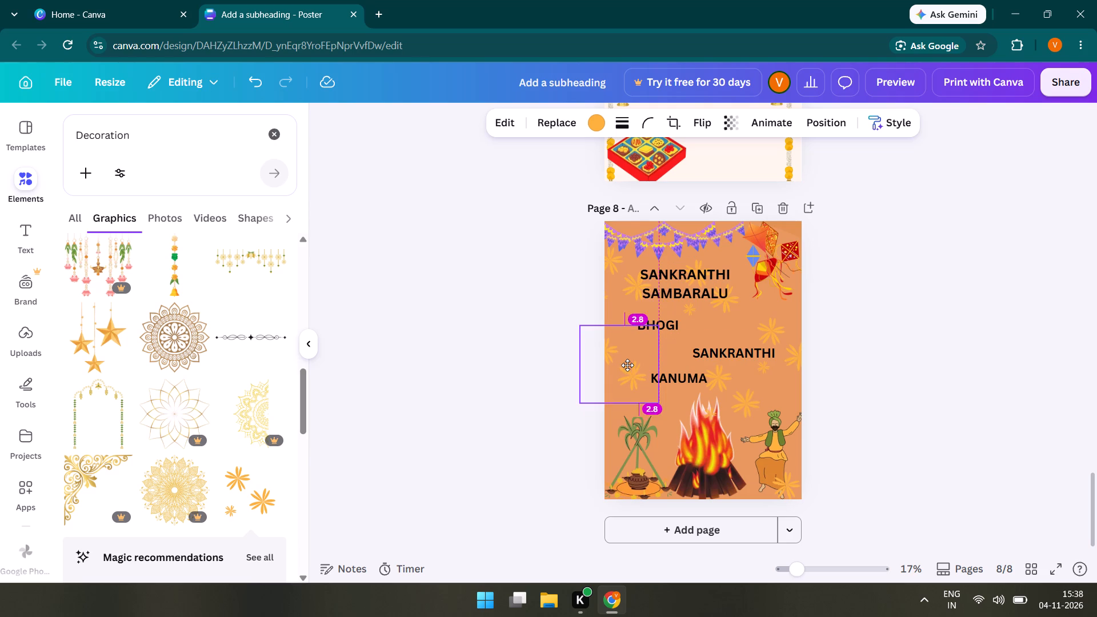
drag(627, 365, 627, 363)
drag(737, 388, 706, 389)
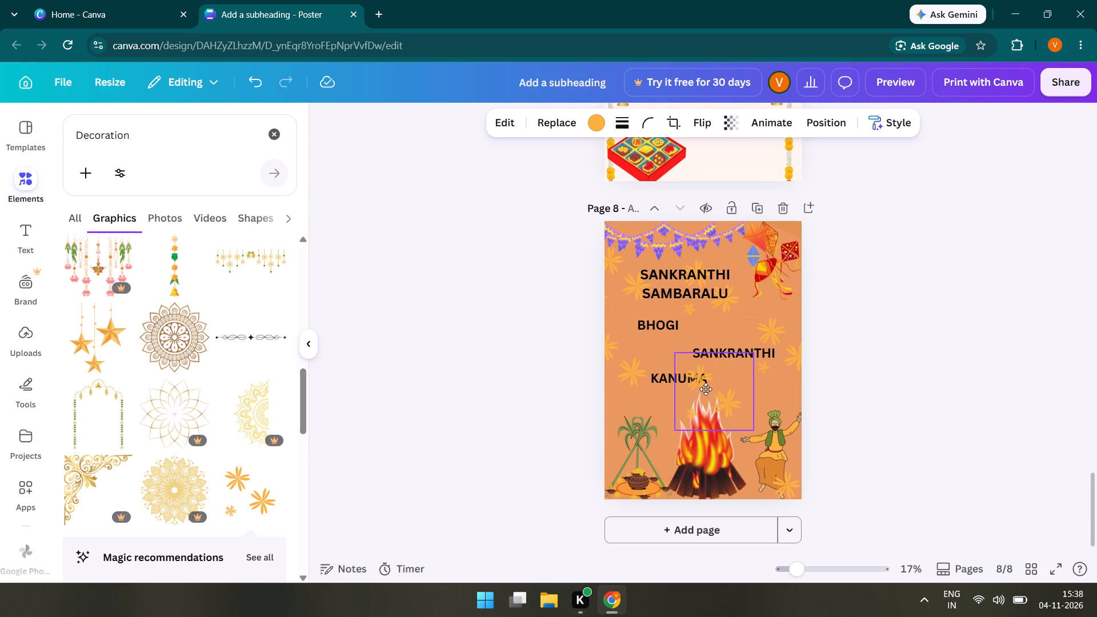
drag(706, 389, 735, 377)
click(908, 388)
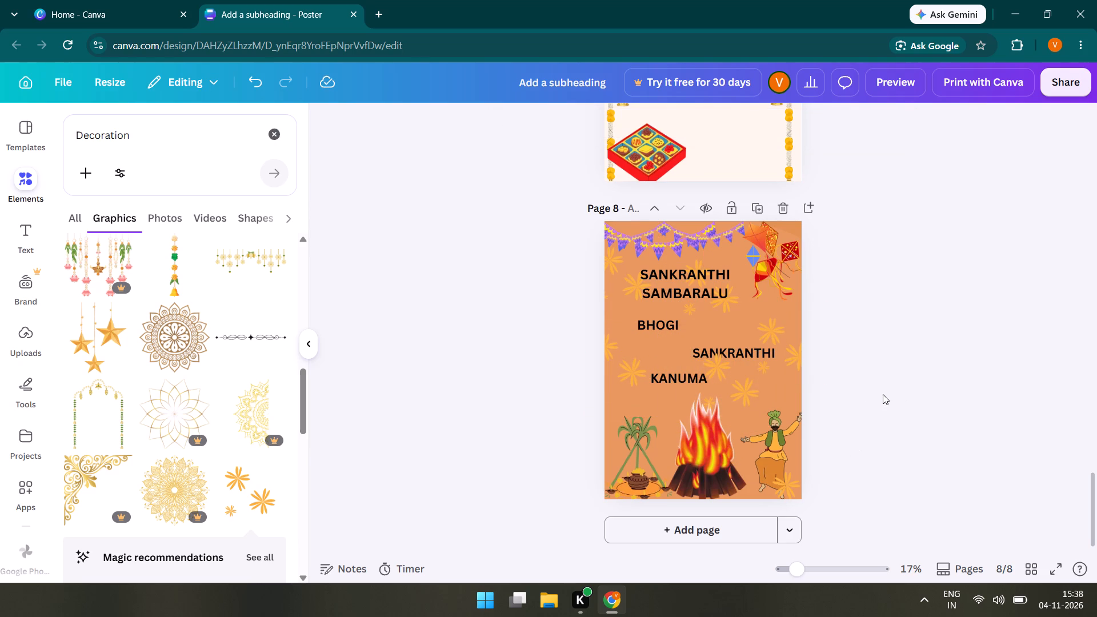
scroll(883, 394, down, 3)
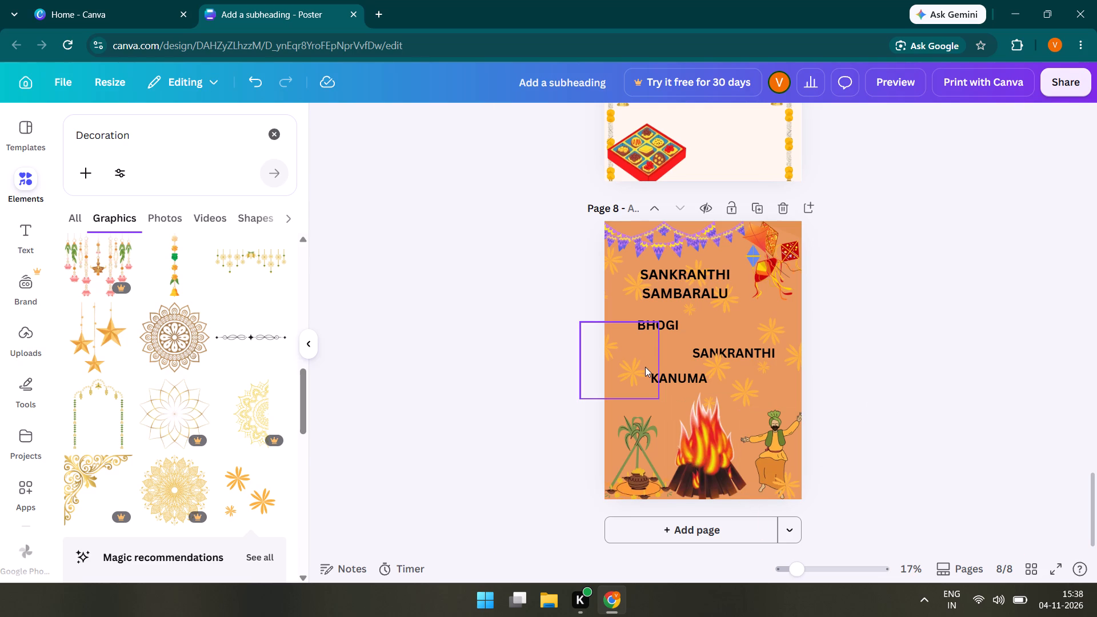
Duplicate the left-edge flower graphic and place the copy at the lower-left edge beside the sugarcane and pot.
click(641, 367)
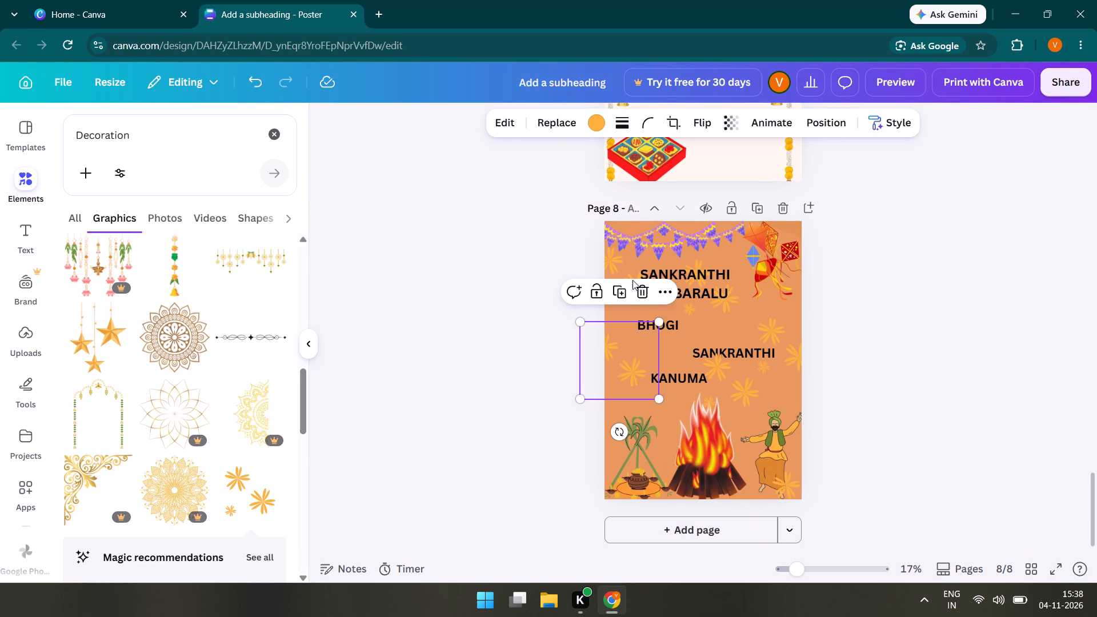
click(625, 291)
drag(639, 387, 636, 401)
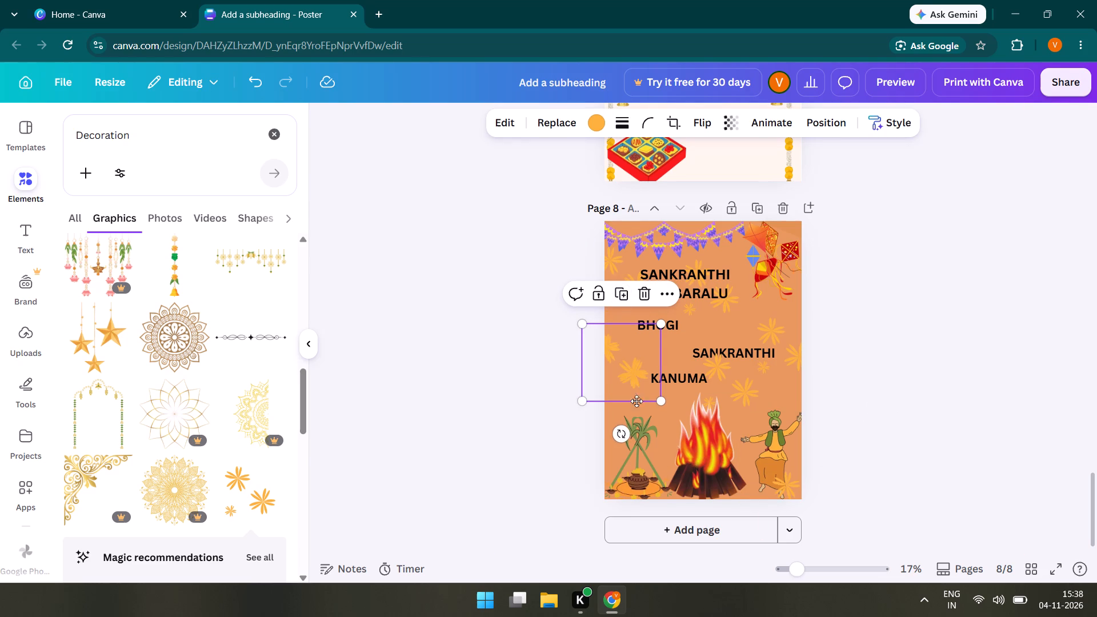
drag(636, 401, 617, 487)
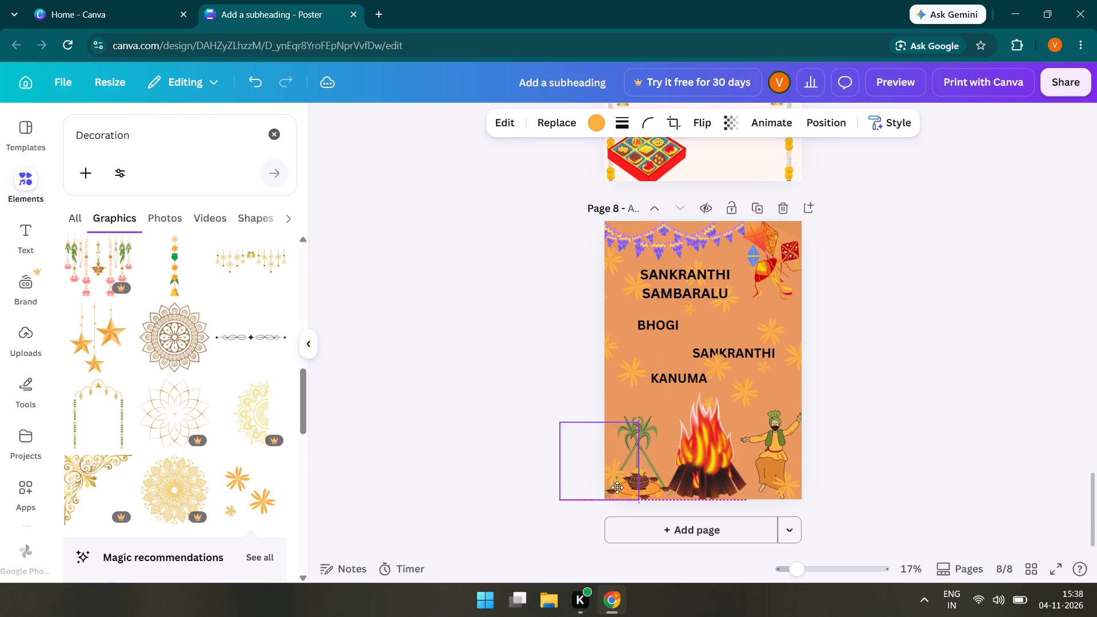
drag(617, 487, 612, 453)
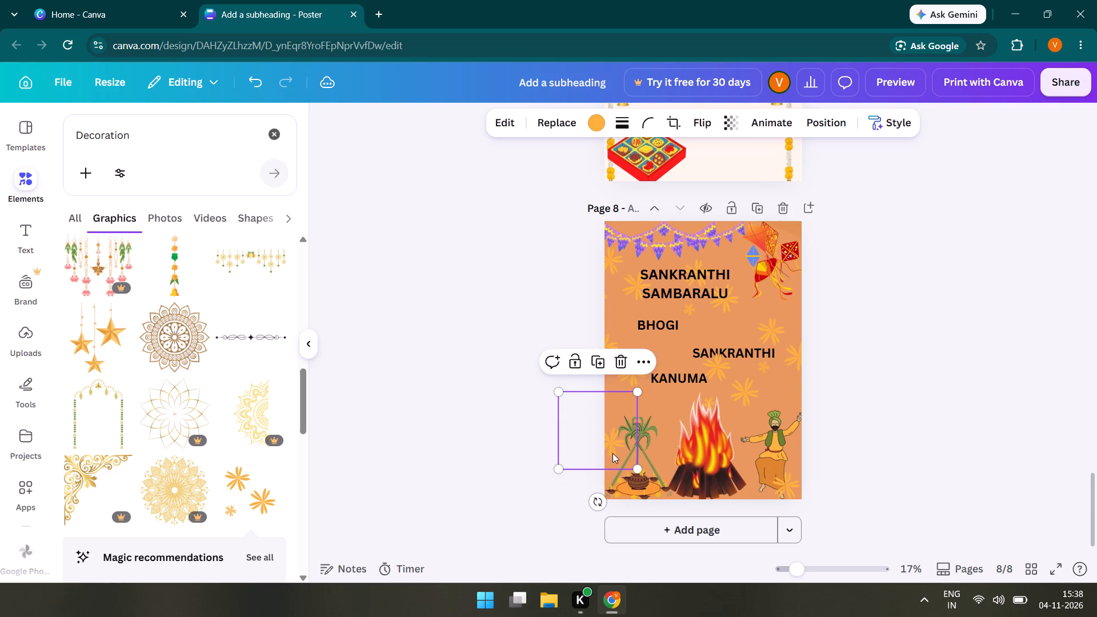
click(874, 315)
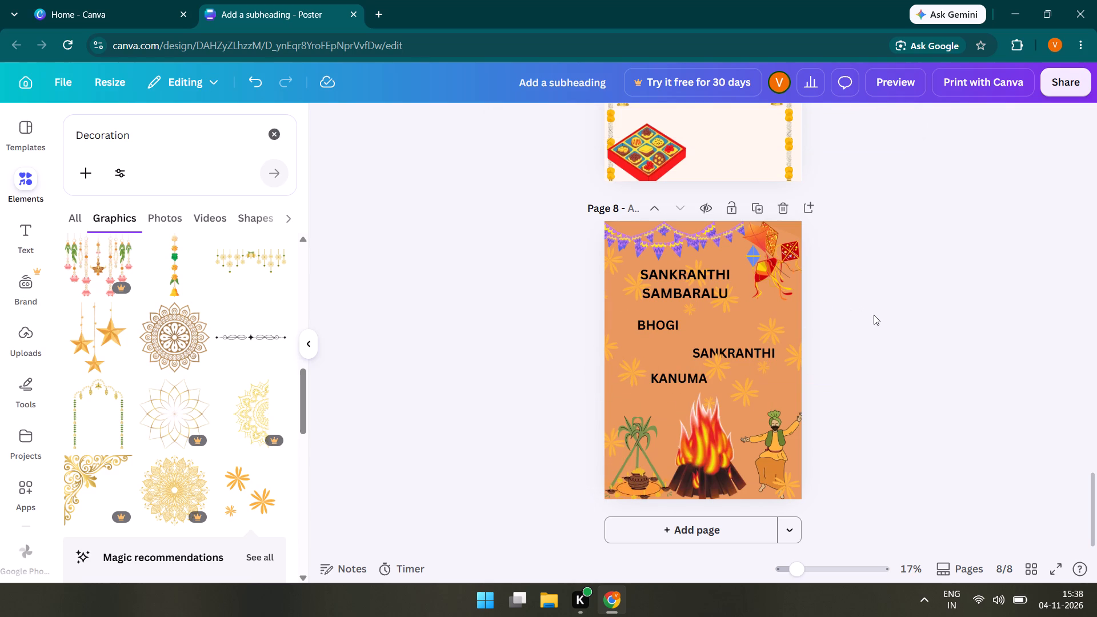
Add a new blank page 9 after the SANKRANTHI SAMBARALU poster.
click(722, 532)
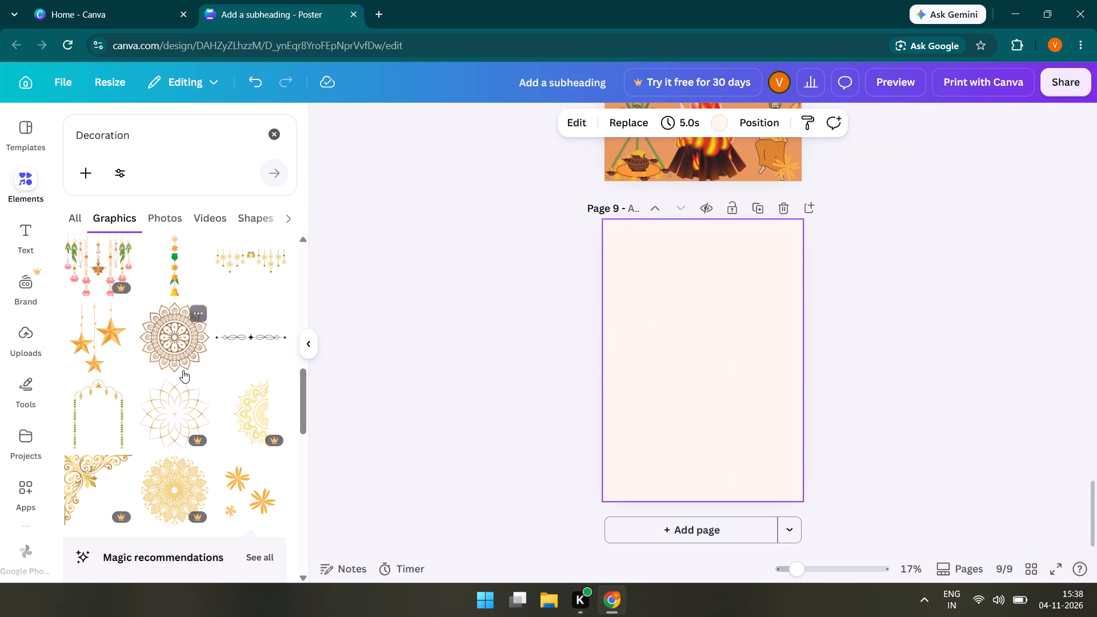
Clear the "Decoration" search and look through the Animations category for elements to use on page 9.
scroll(183, 370, down, 4)
triple_click(183, 147)
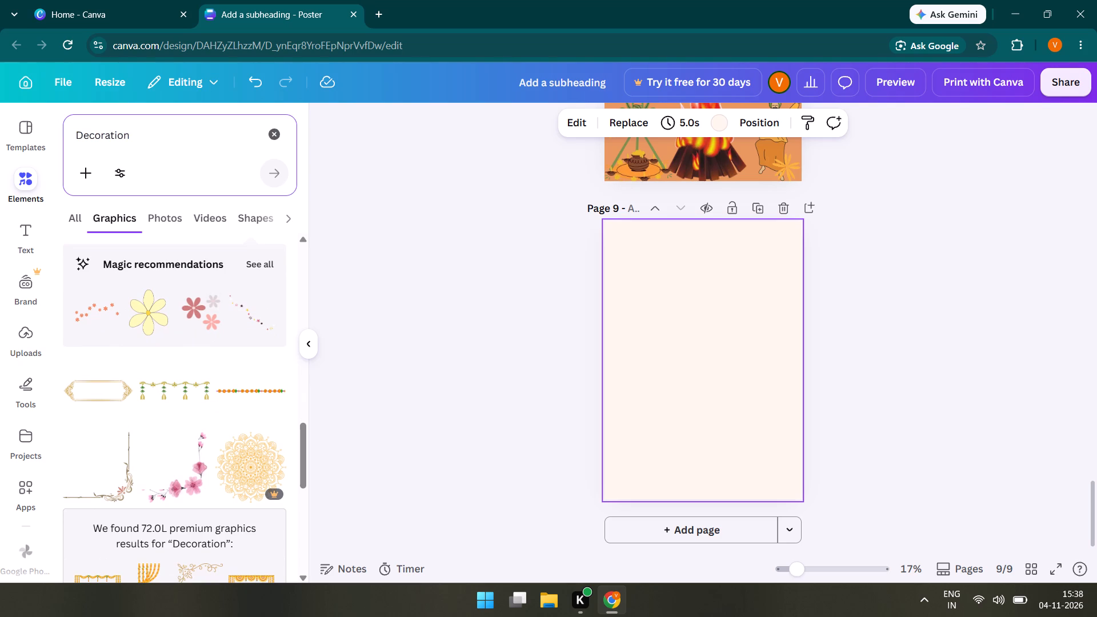
double_click(174, 146)
click(281, 137)
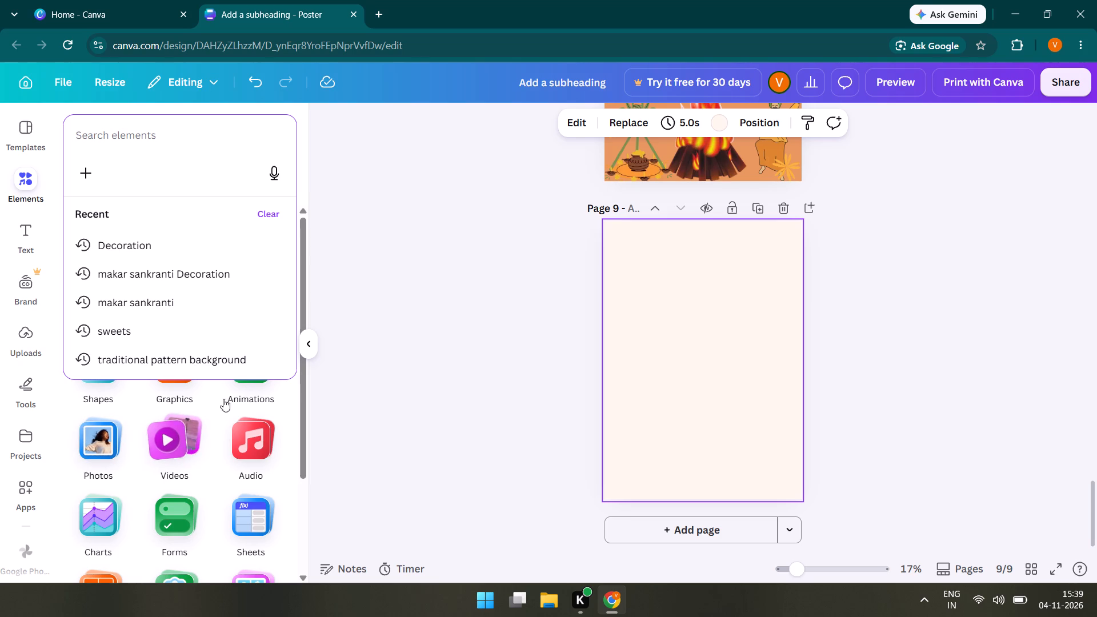
click(251, 392)
drag(251, 392, 243, 305)
click(243, 305)
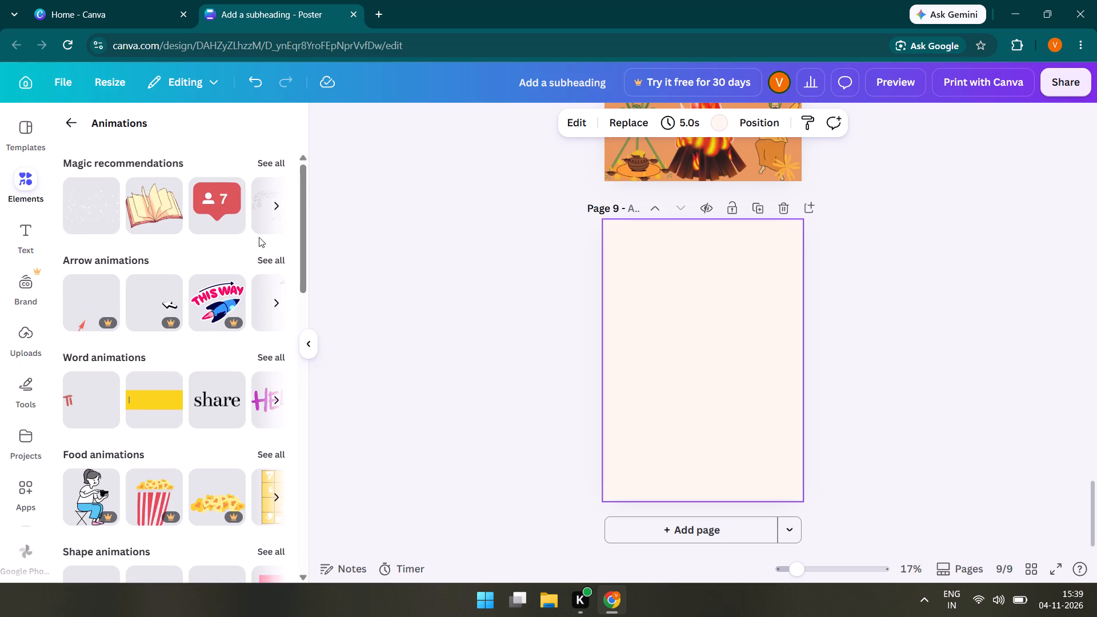
scroll(146, 370, down, 11)
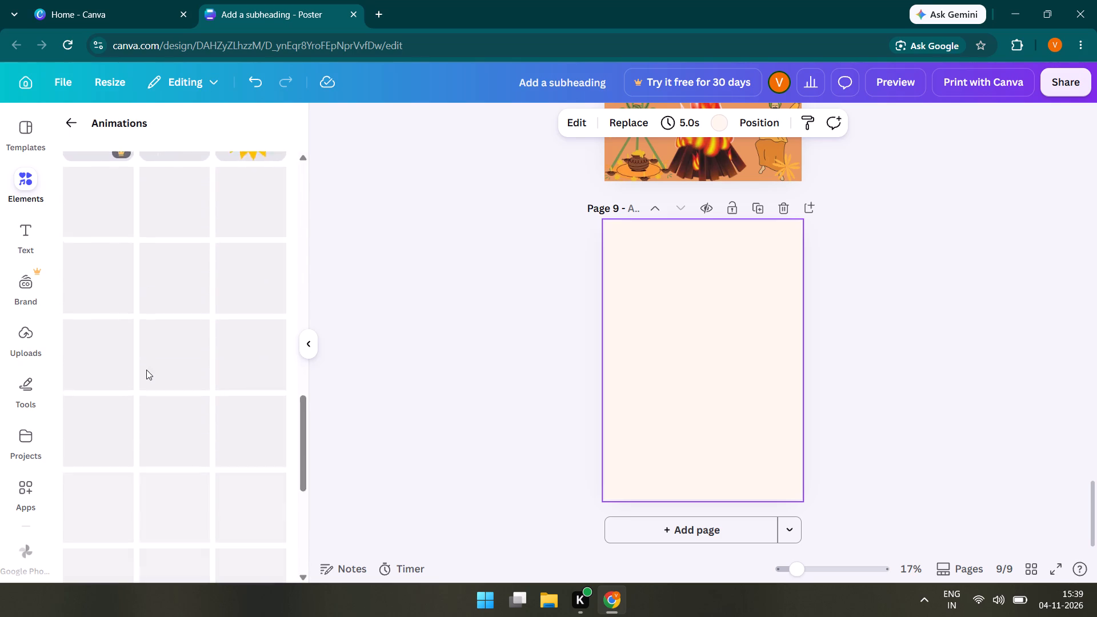
scroll(146, 370, up, 5)
scroll(146, 370, down, 1)
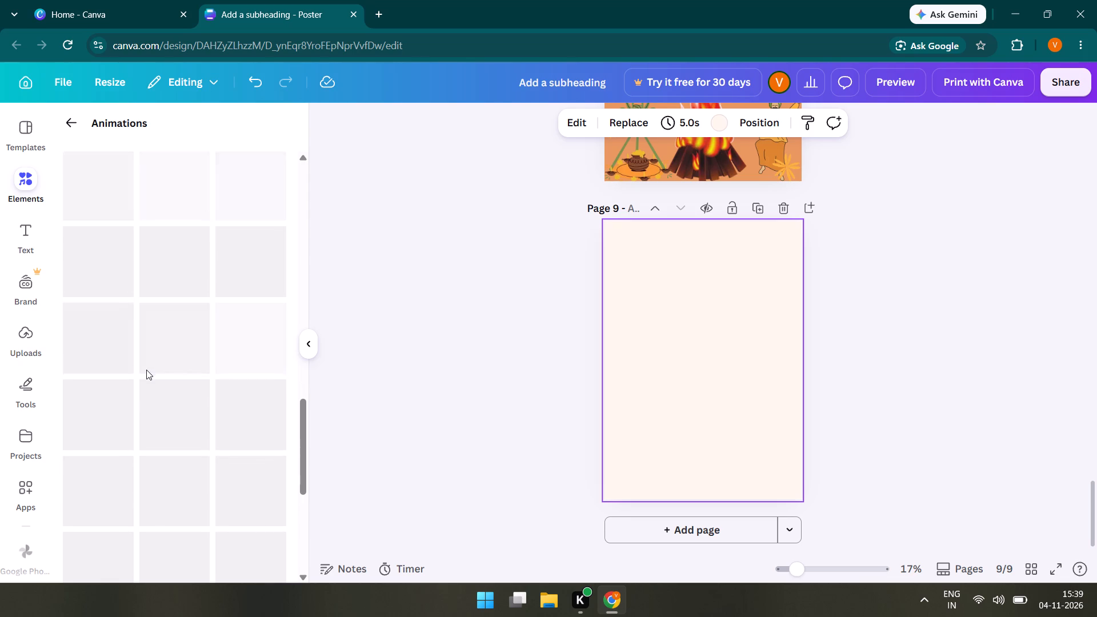
scroll(146, 370, down, 1)
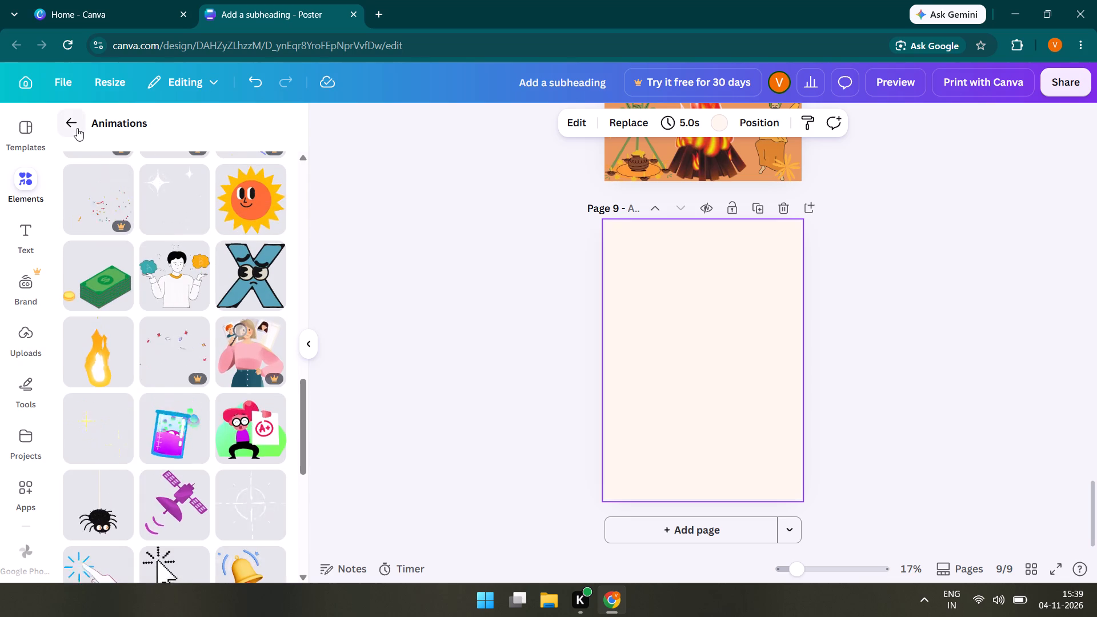
click(76, 126)
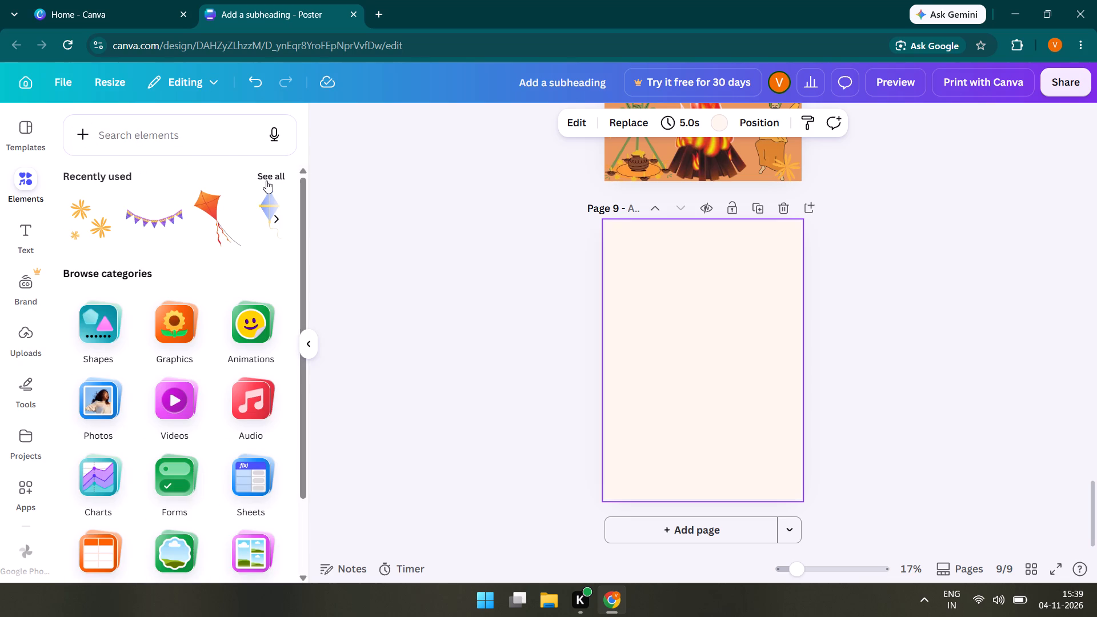
Add the orange blob graphic from the recently used elements to page 9.
click(266, 181)
click(170, 490)
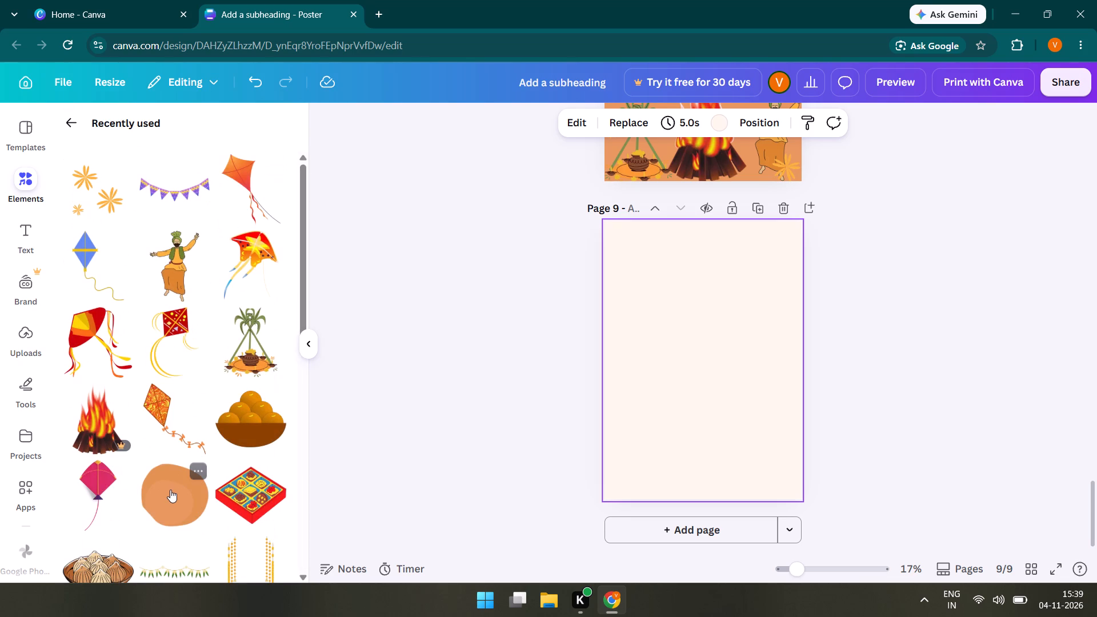
drag(662, 322, 580, 30)
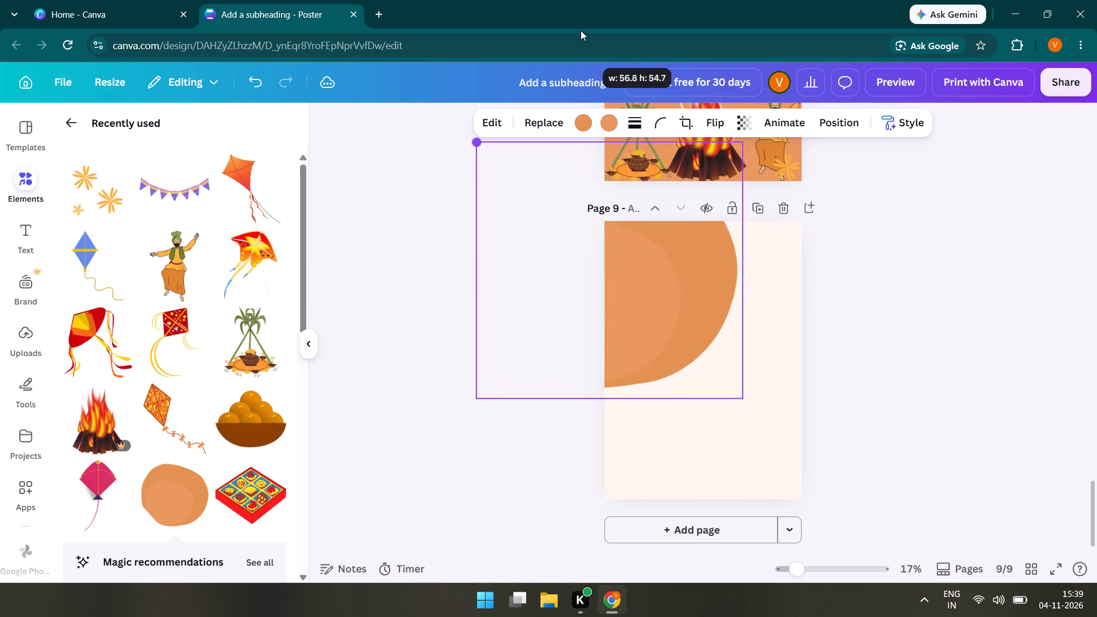
drag(580, 30, 739, 165)
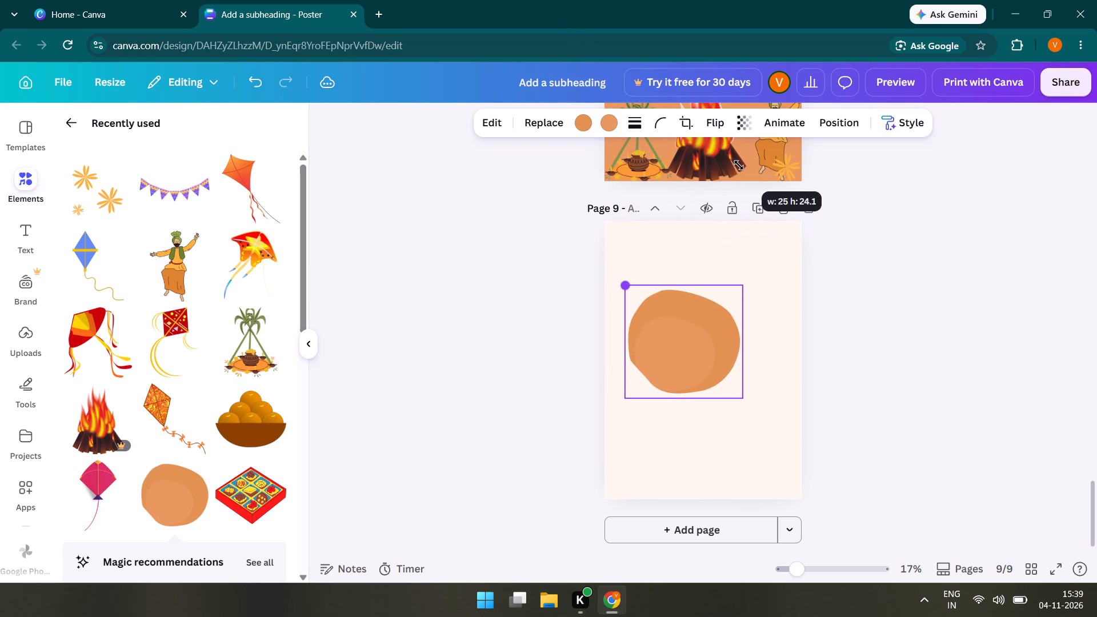
drag(739, 165, 735, 170)
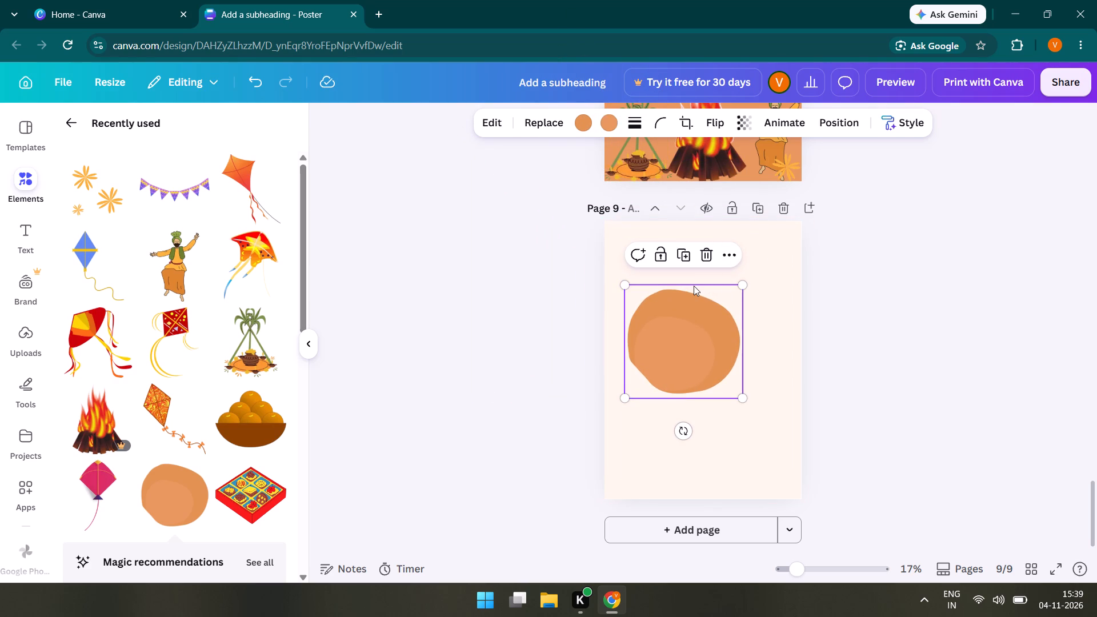
Enlarge the orange blob graphic past the page edges until it covers all of page 9 as the background.
drag(744, 286, 805, 203)
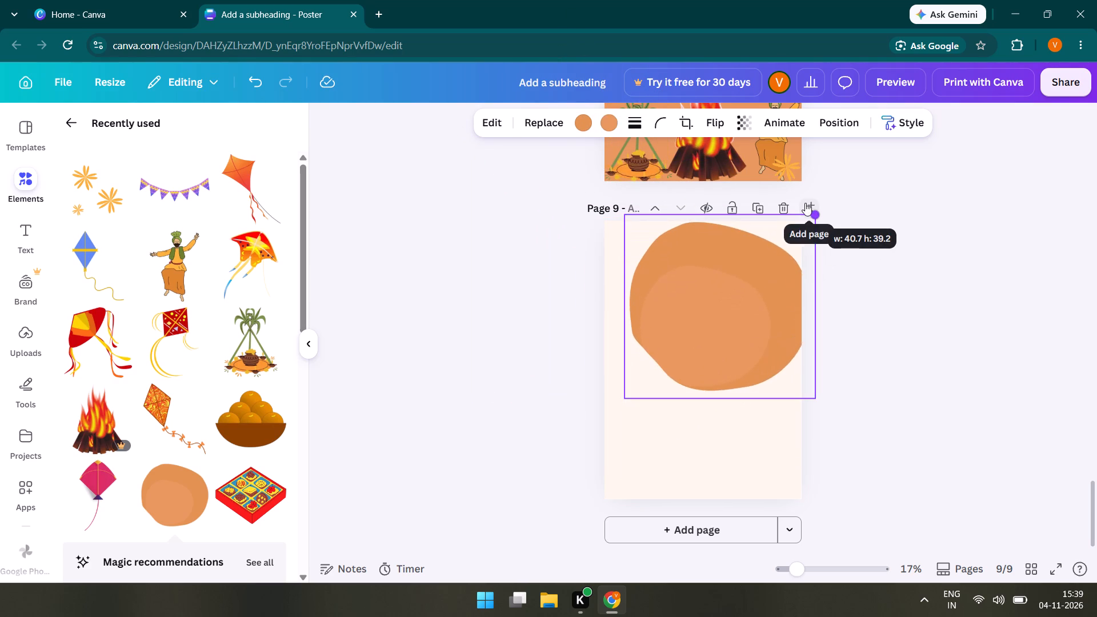
drag(805, 203, 834, 166)
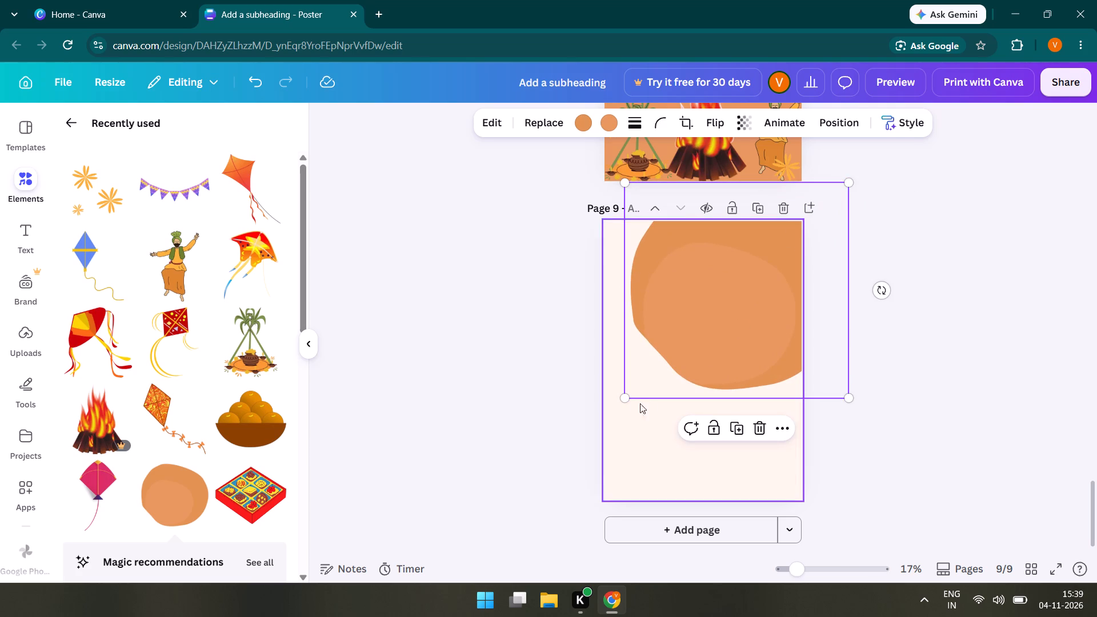
drag(623, 399, 553, 613)
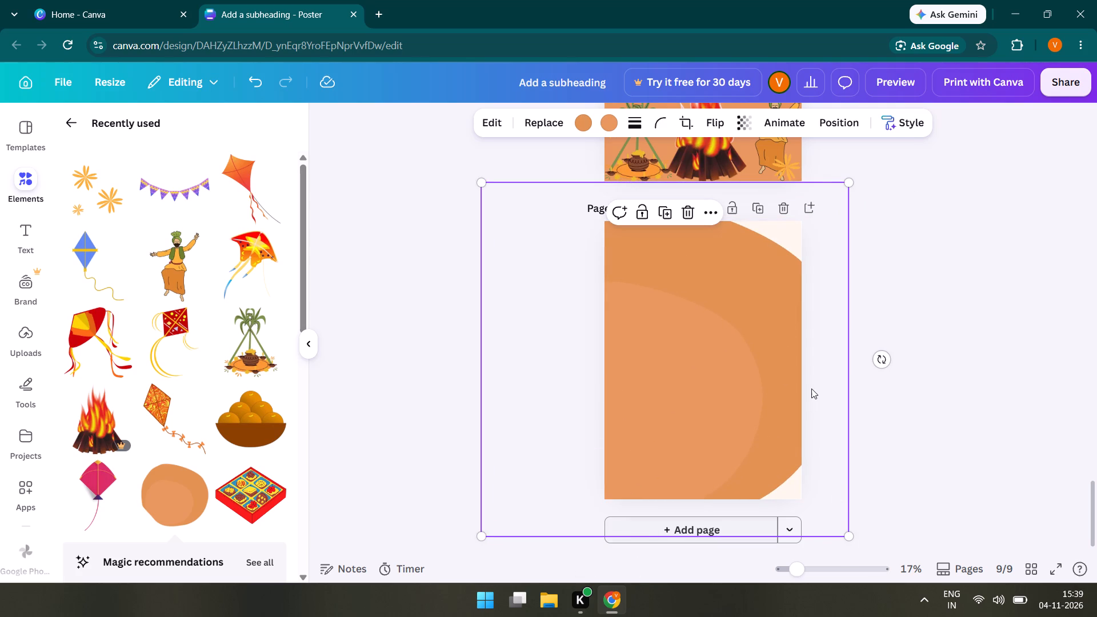
drag(851, 181, 935, 109)
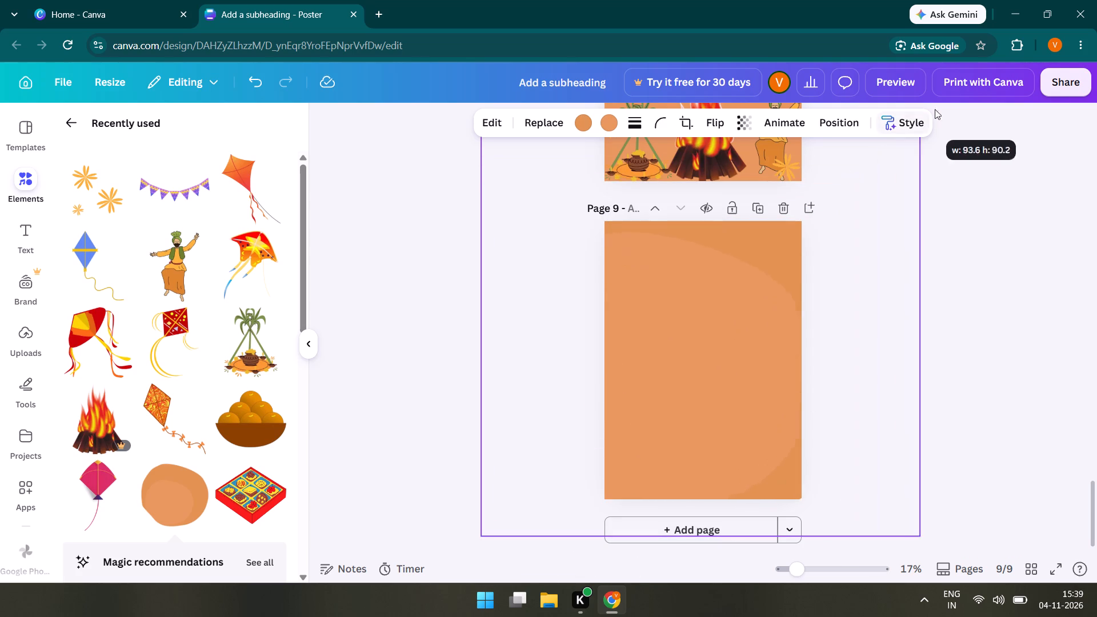
drag(935, 109, 957, 0)
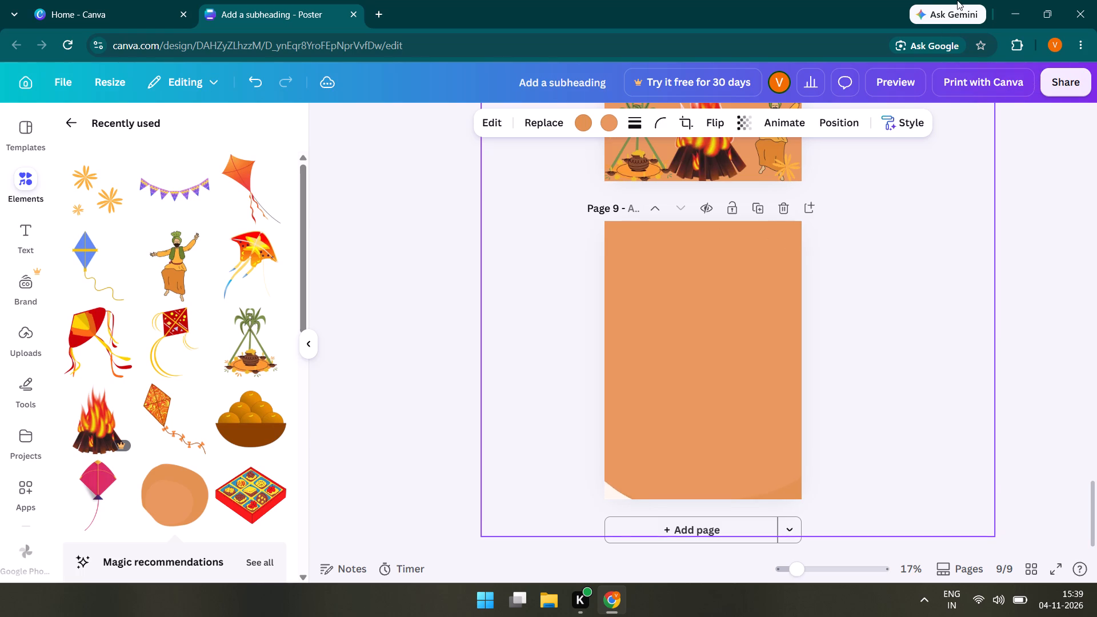
drag(957, 0, 961, 3)
scroll(887, 253, down, 5)
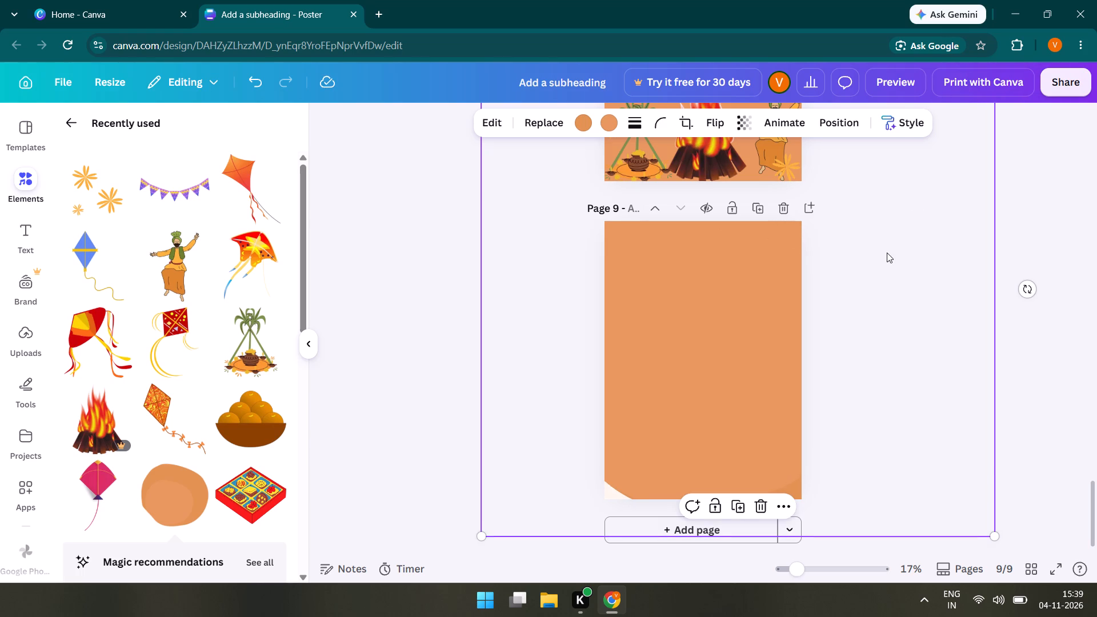
scroll(887, 253, down, 1)
drag(991, 532, 999, 594)
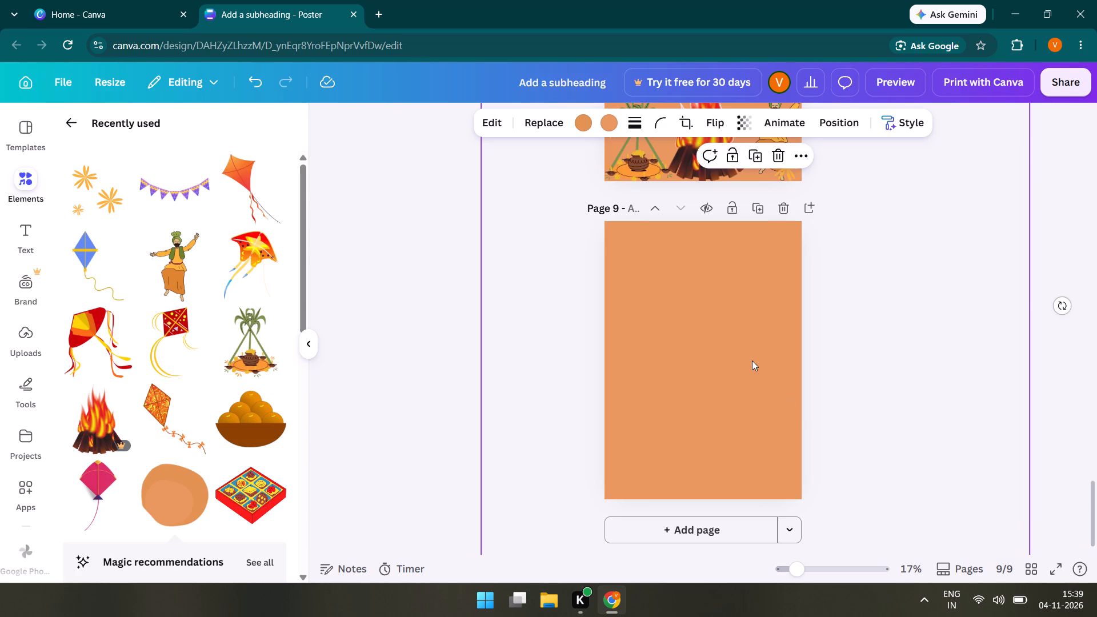
click(752, 360)
click(752, 360)
Add the dancing man in the green turban from the recently used elements to page 9.
scroll(167, 290, up, 1)
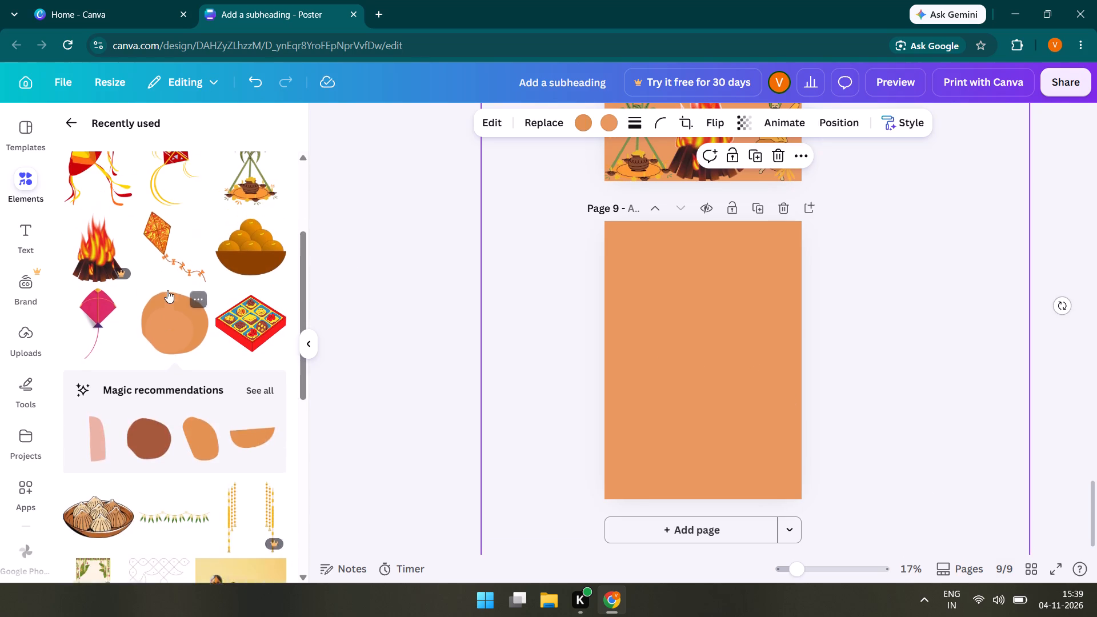
scroll(167, 290, up, 1)
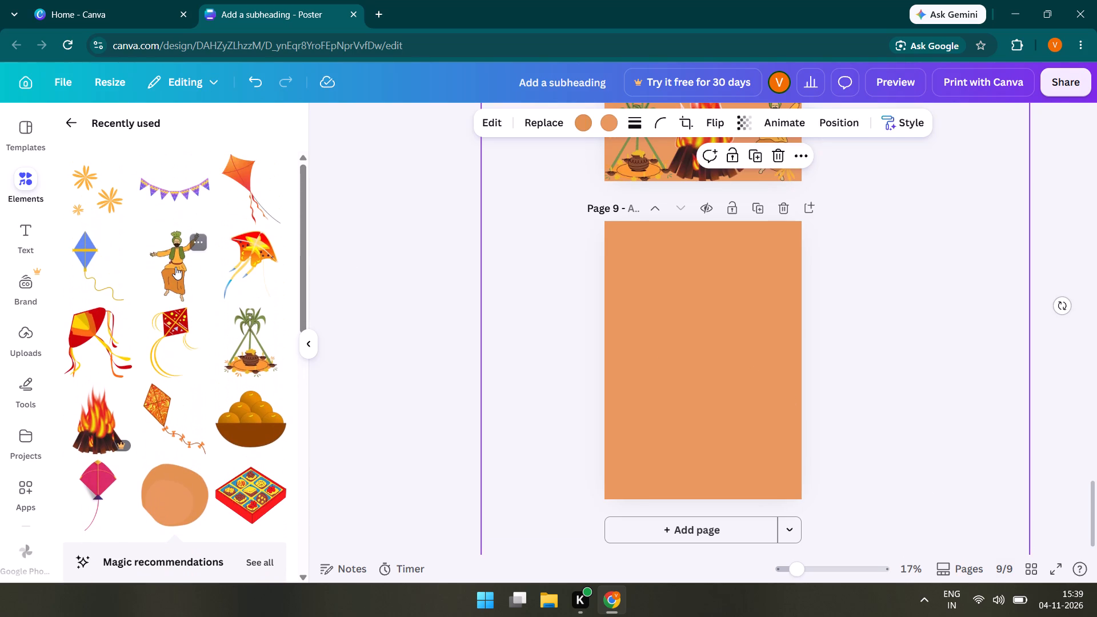
click(175, 267)
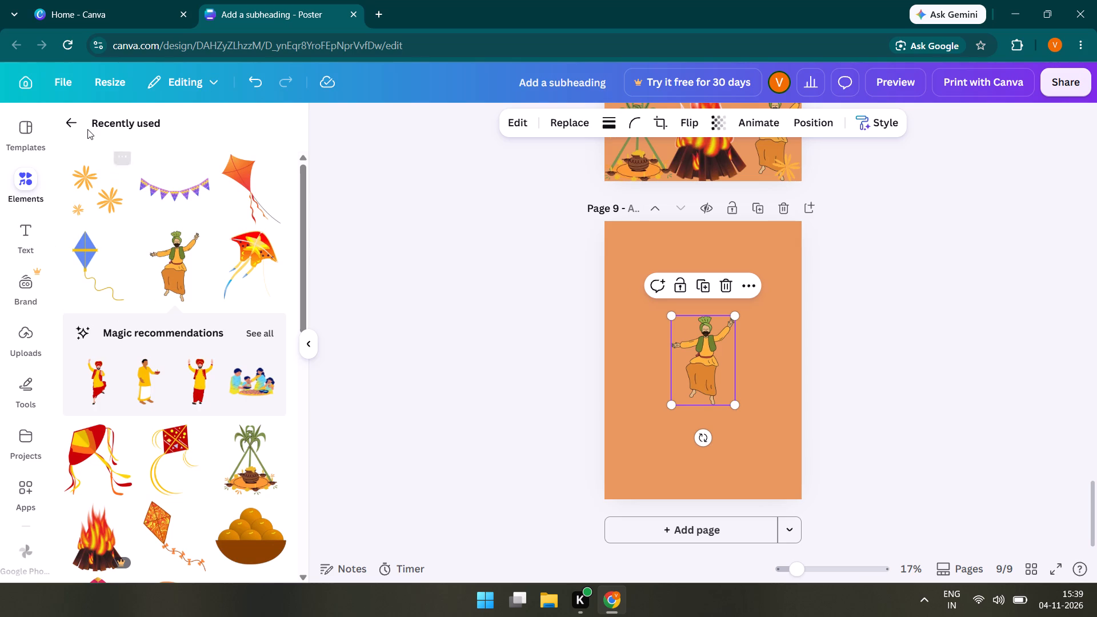
Search the elements library for "bhogi" and look through the results.
click(70, 125)
click(115, 139)
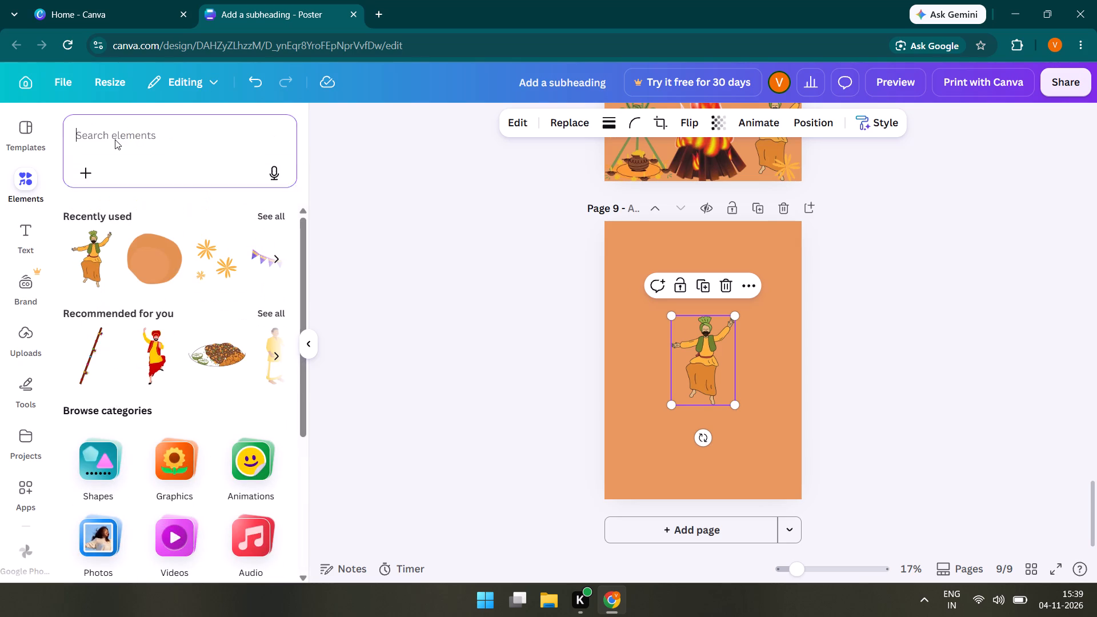
text(bhogi)
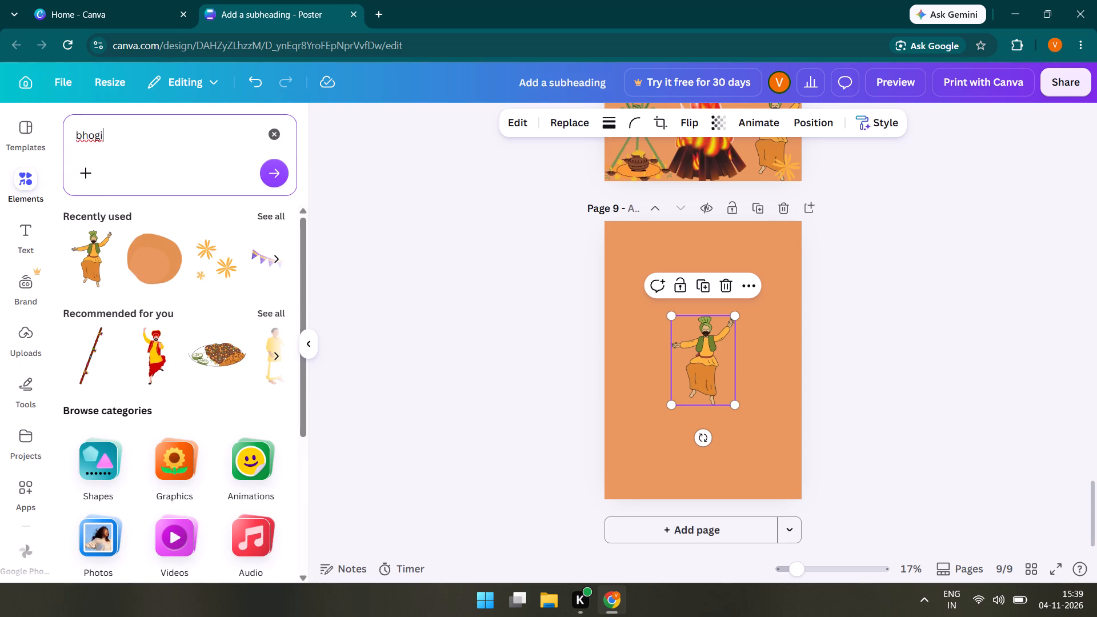
key(Return)
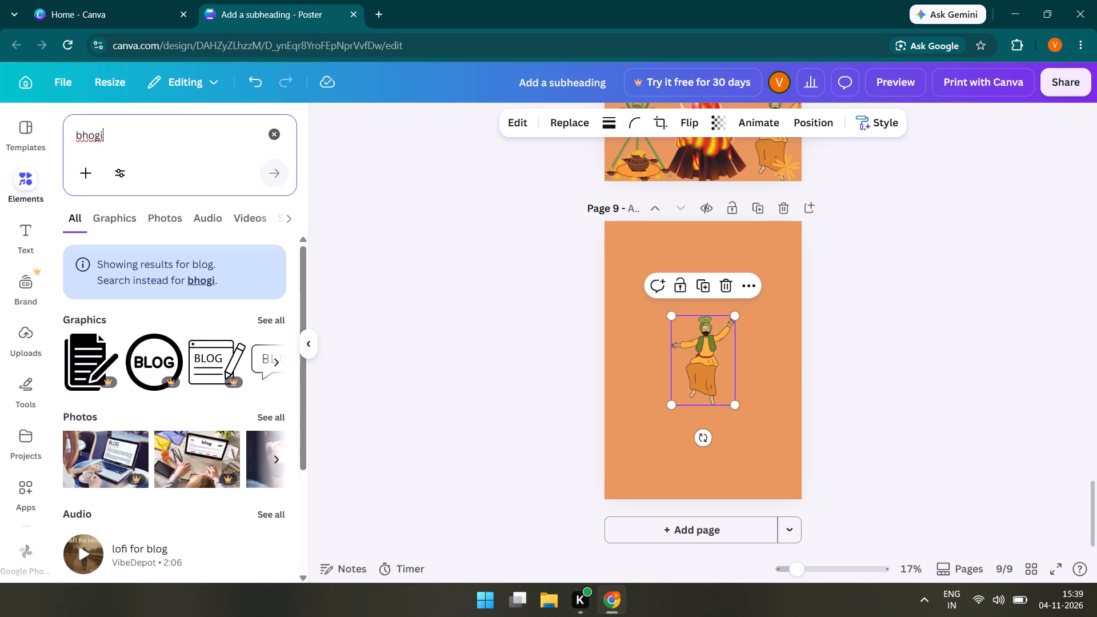
scroll(136, 472, down, 6)
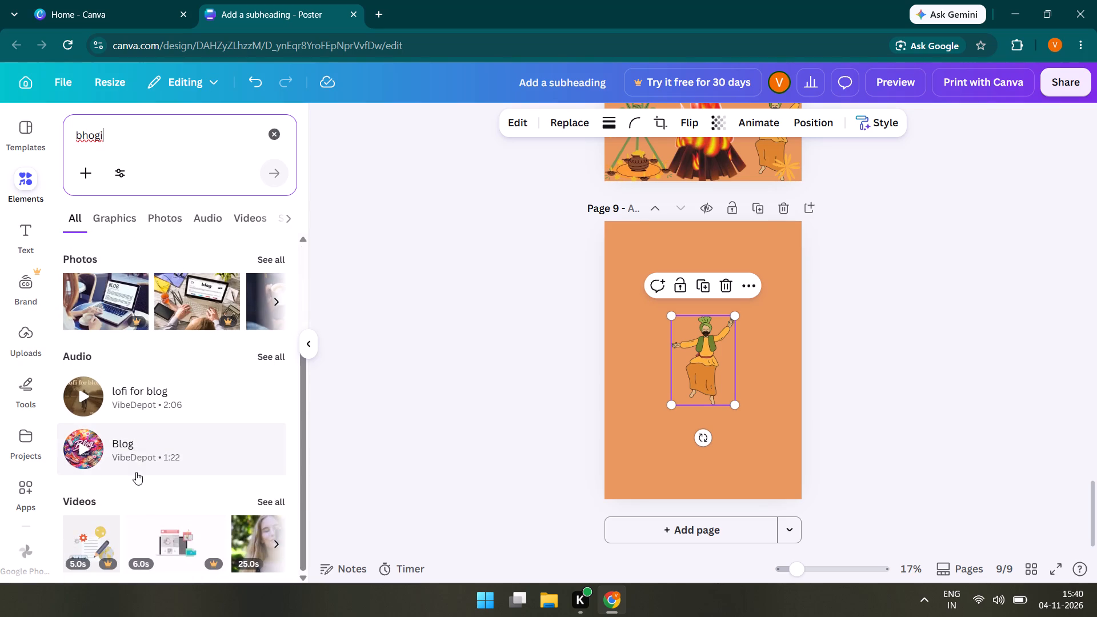
Extend the elements search to "bhogi festival sankranthi" and show all of its graphics results.
click(197, 133)
key(space)
text(festival)
key(space)
text(sanka)
key(BackSpace)
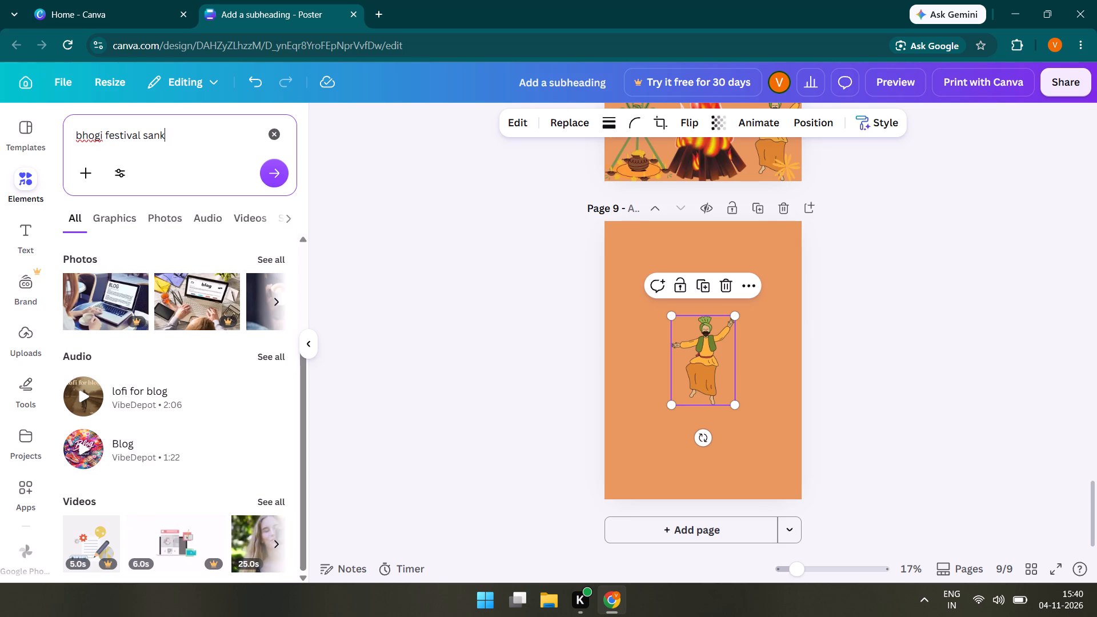
text(ranthi)
key(space)
key(Return)
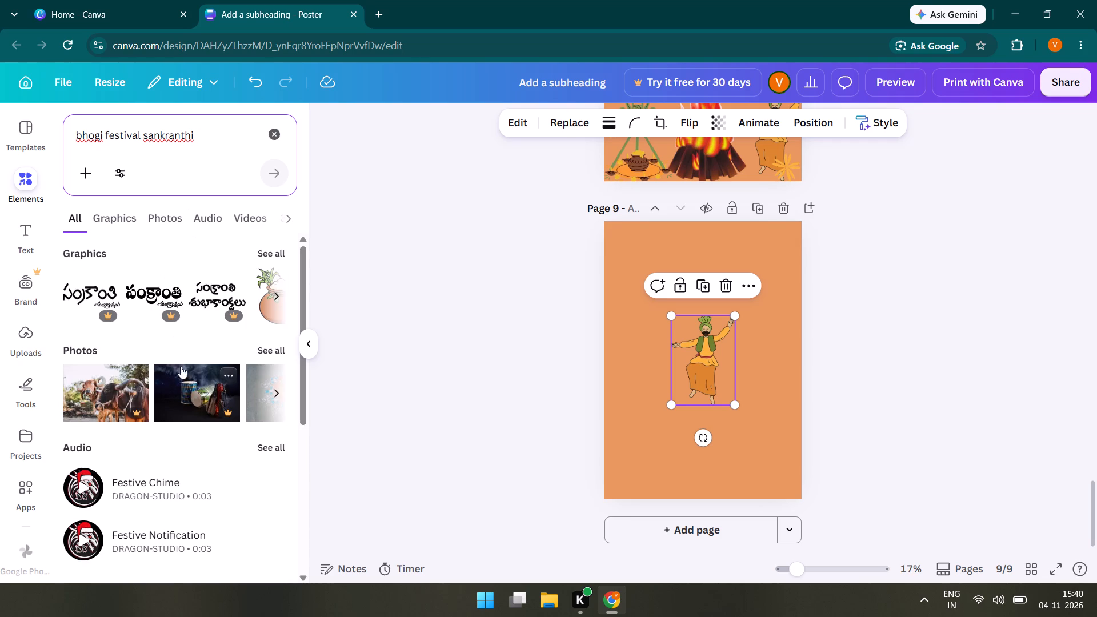
click(270, 251)
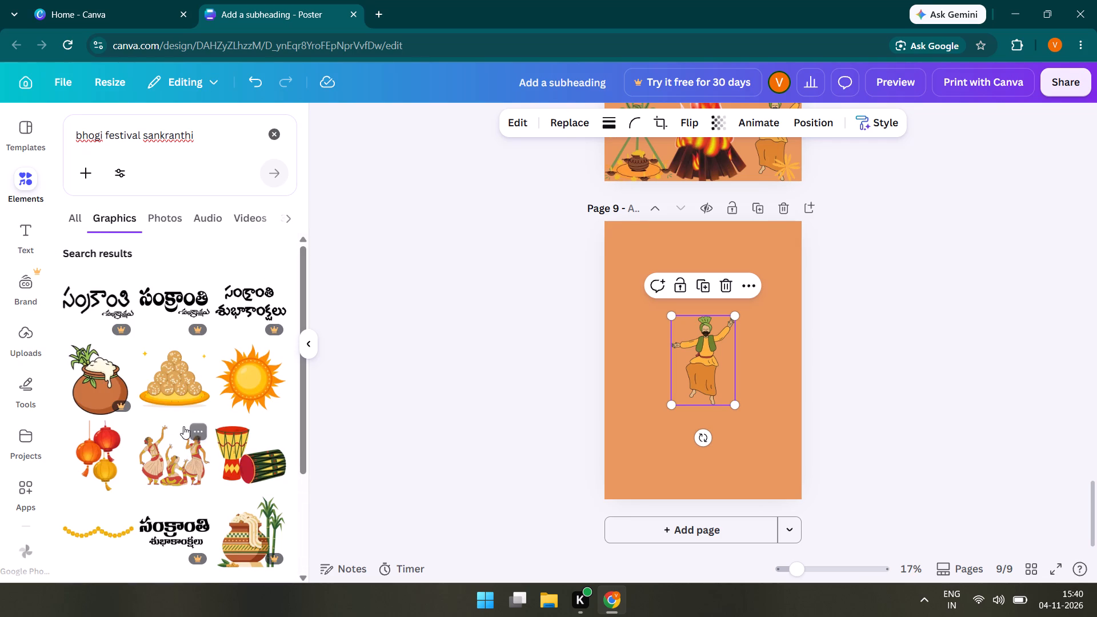
Add the graphic of the red-and-yellow and green drums to page 9.
scroll(146, 458, down, 1)
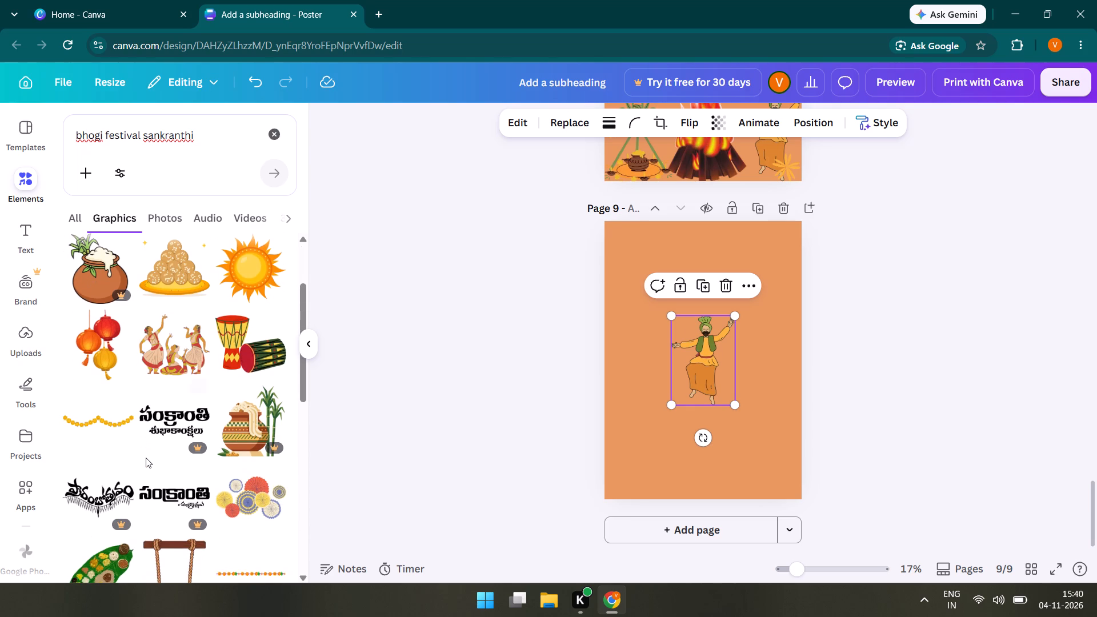
scroll(146, 458, down, 2)
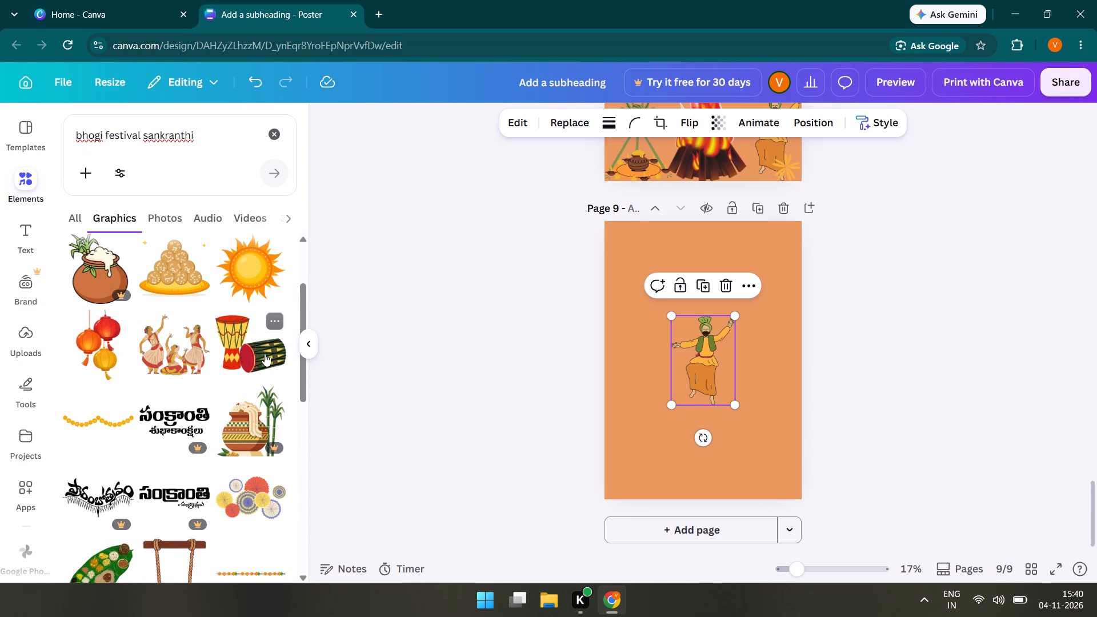
click(258, 351)
click(258, 494)
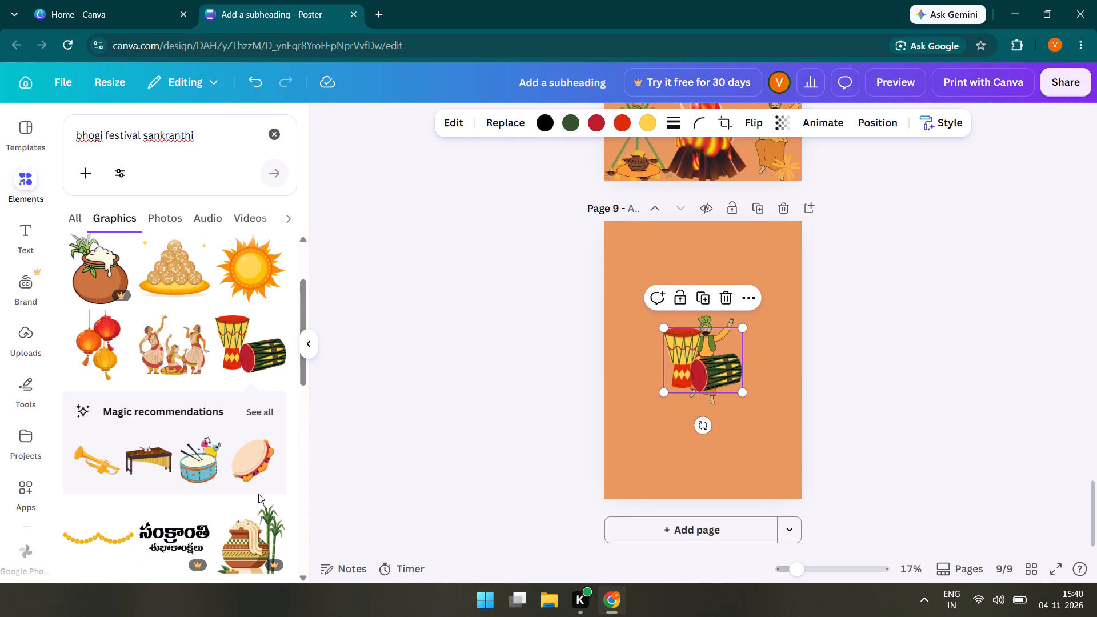
Add the orange, yellow and teal rangoli flower graphic from the search results to page 9.
scroll(258, 494, up, 1)
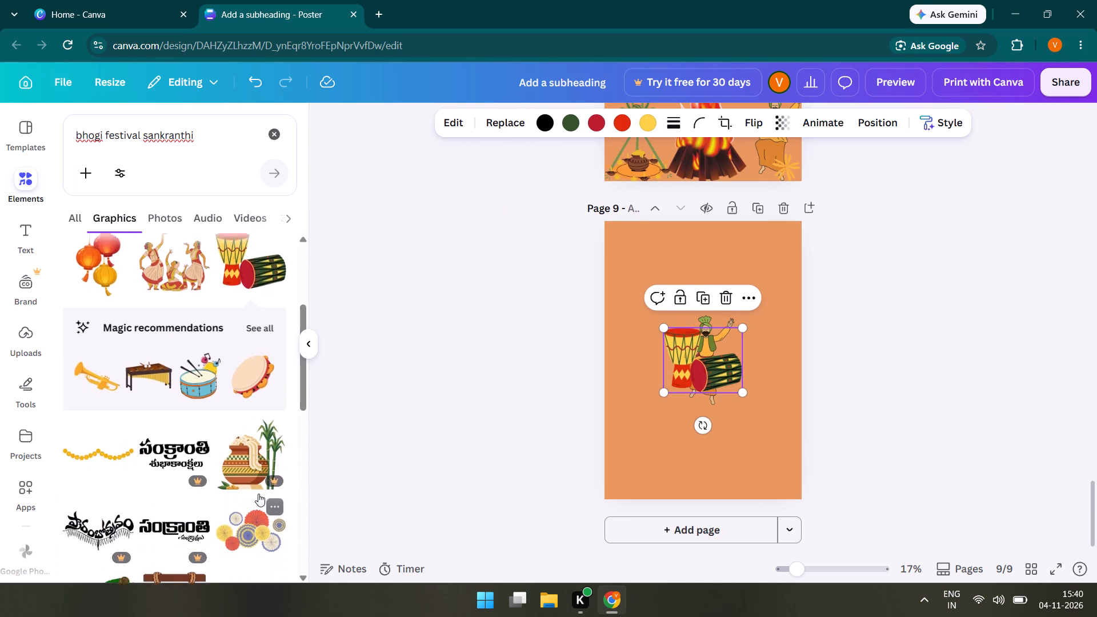
scroll(258, 494, up, 1)
scroll(258, 494, down, 5)
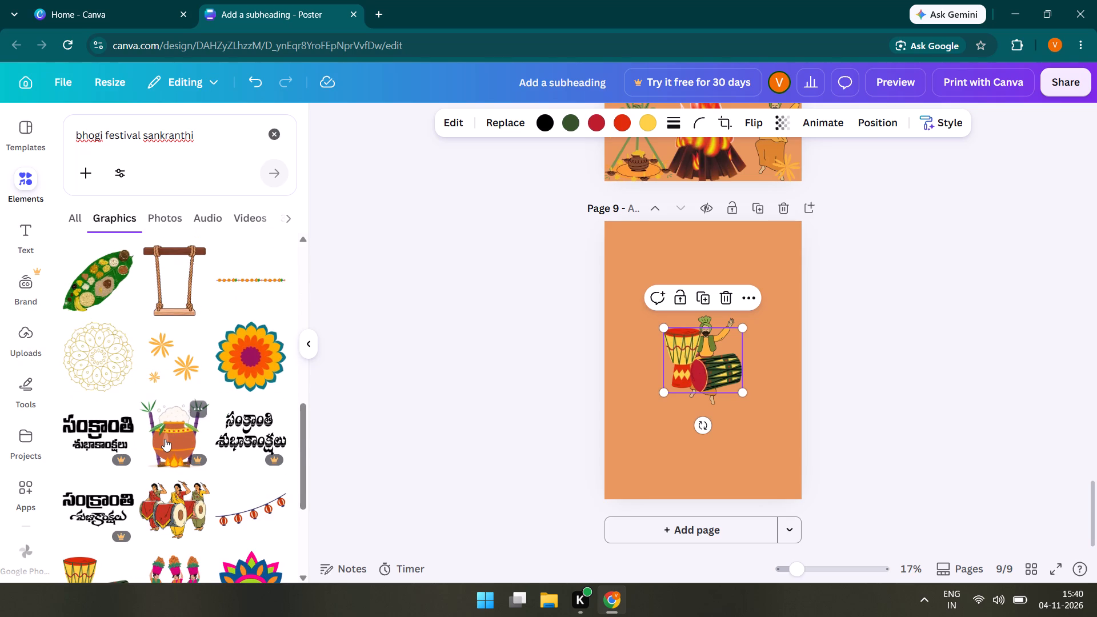
scroll(165, 439, down, 1)
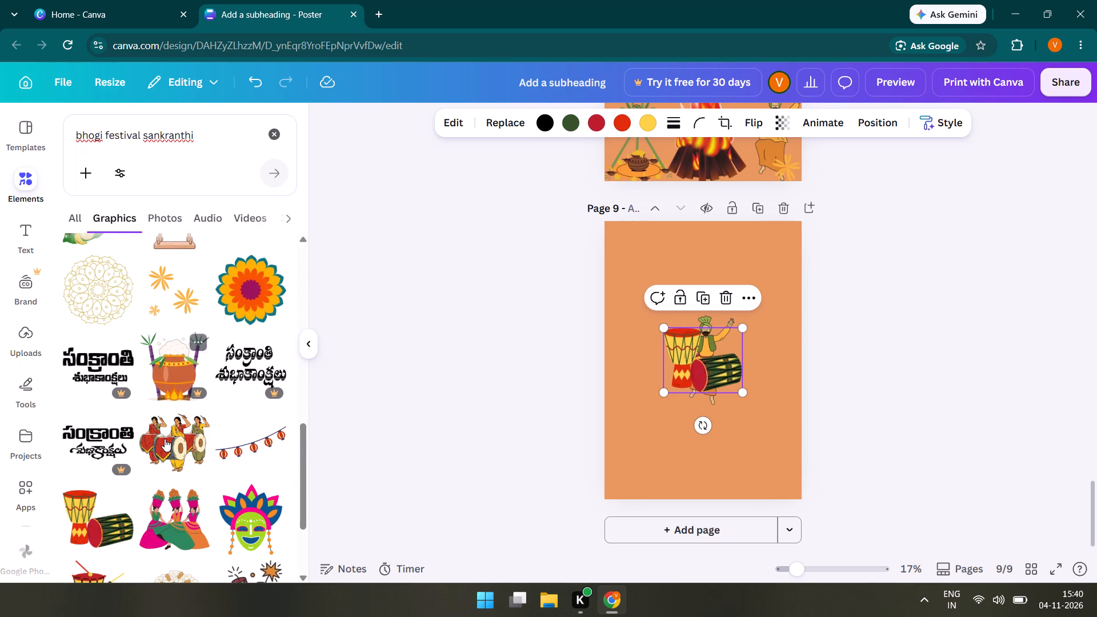
scroll(165, 439, down, 1)
click(250, 290)
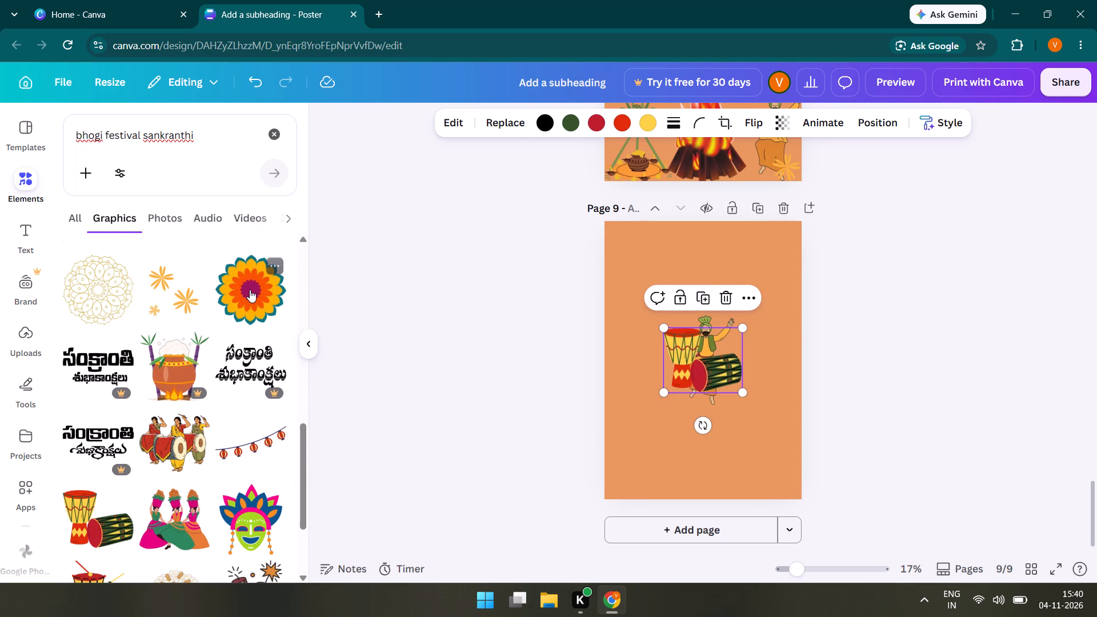
Move the rangoli flower to the bottom centre of page 9, below the drums and dancing man.
scroll(156, 494, down, 4)
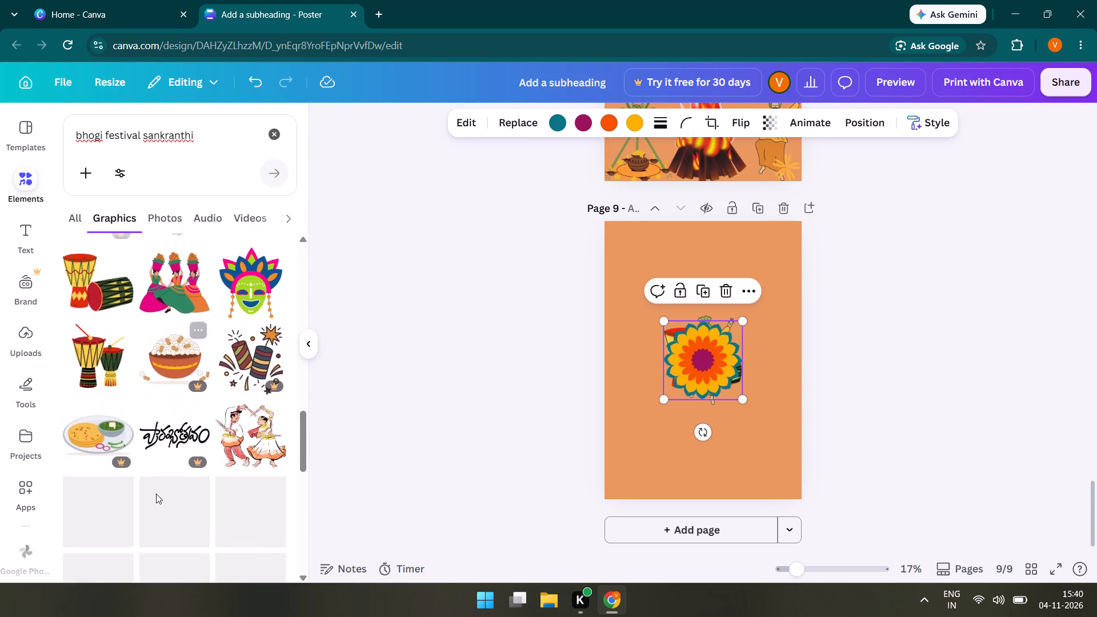
scroll(156, 494, down, 2)
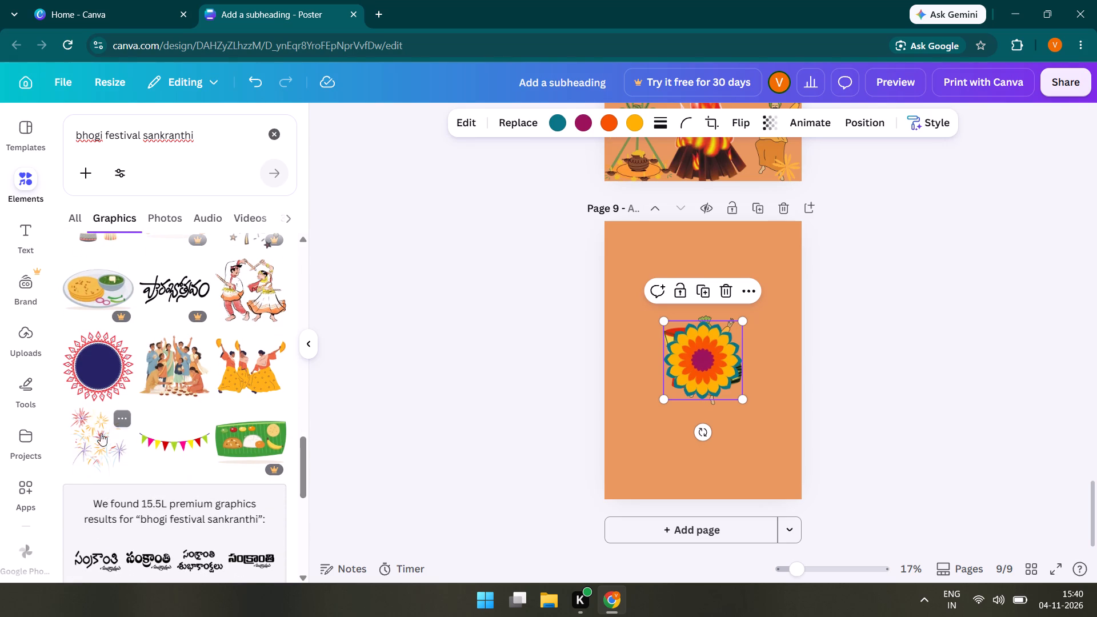
scroll(213, 397, down, 4)
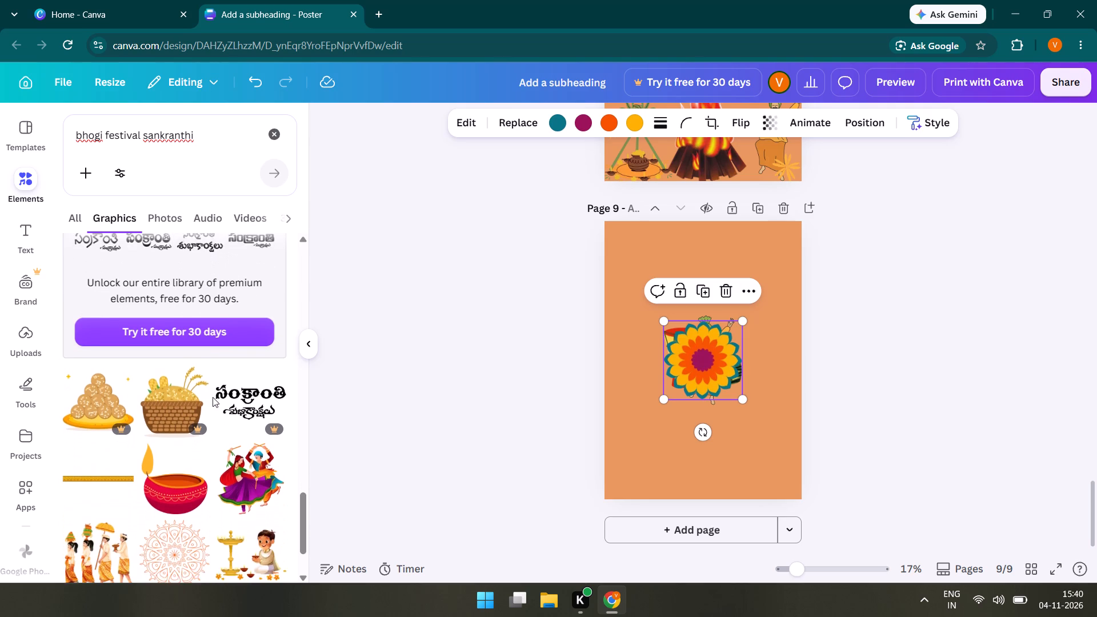
scroll(213, 397, down, 2)
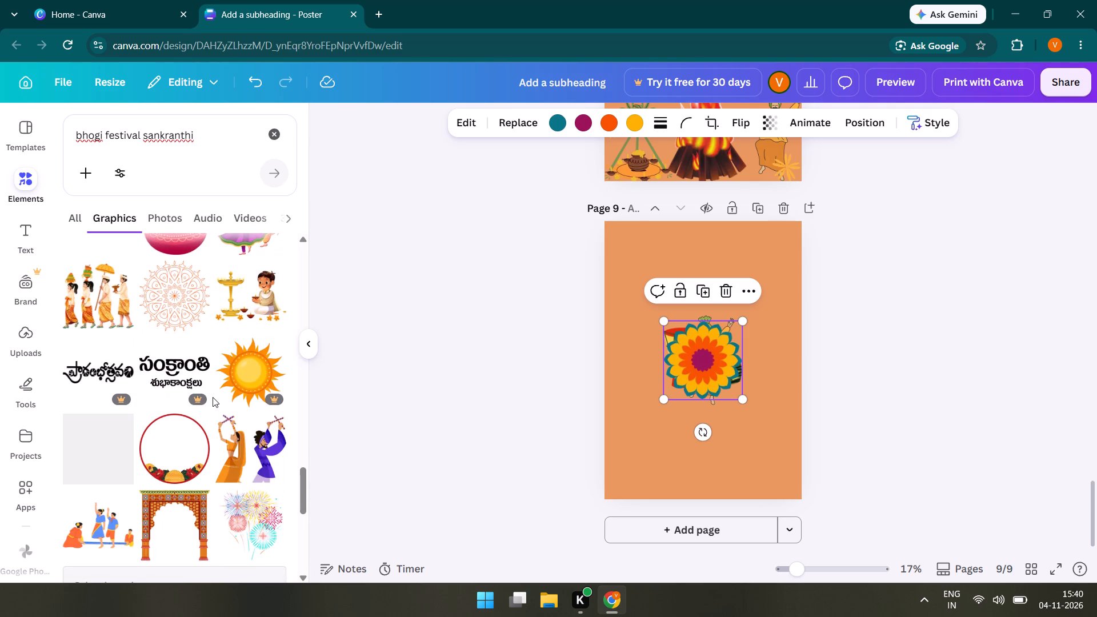
drag(701, 375, 695, 422)
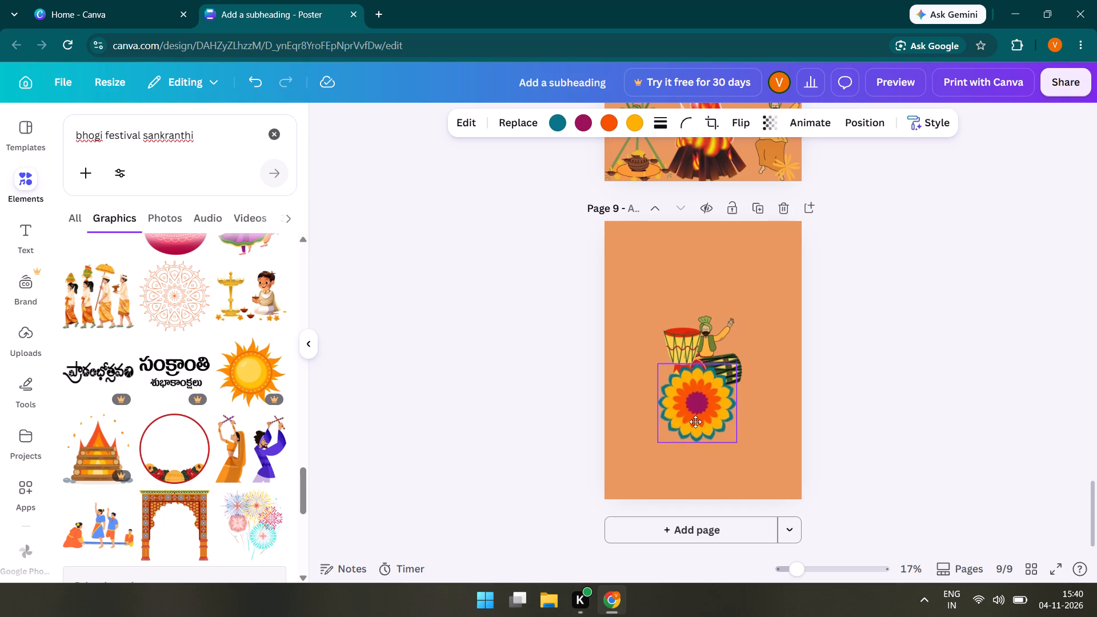
drag(695, 422, 702, 468)
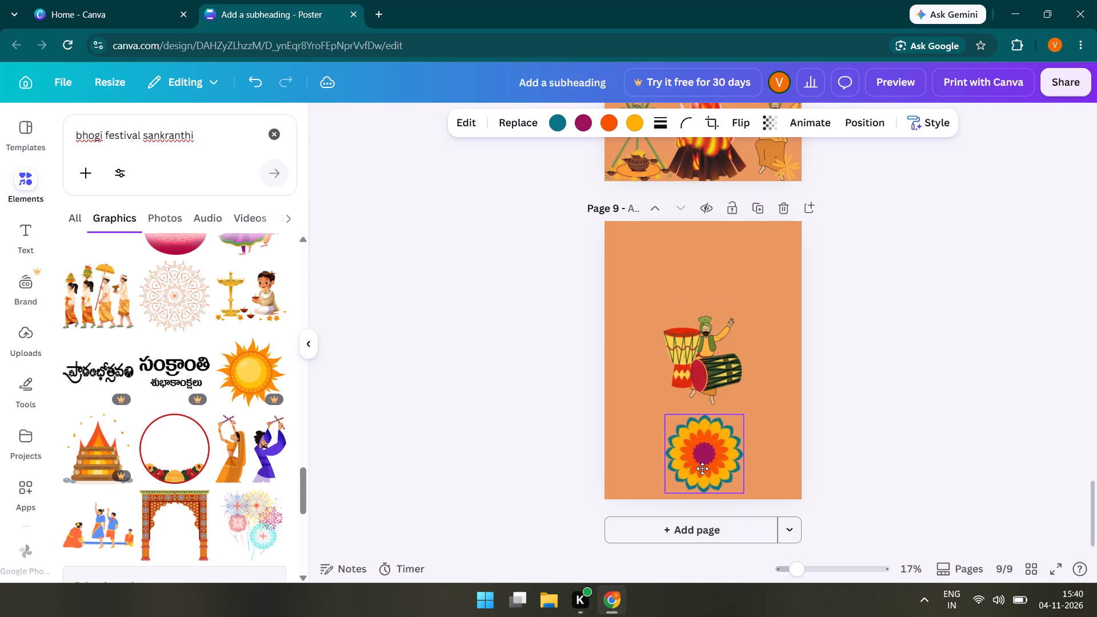
drag(702, 468, 704, 474)
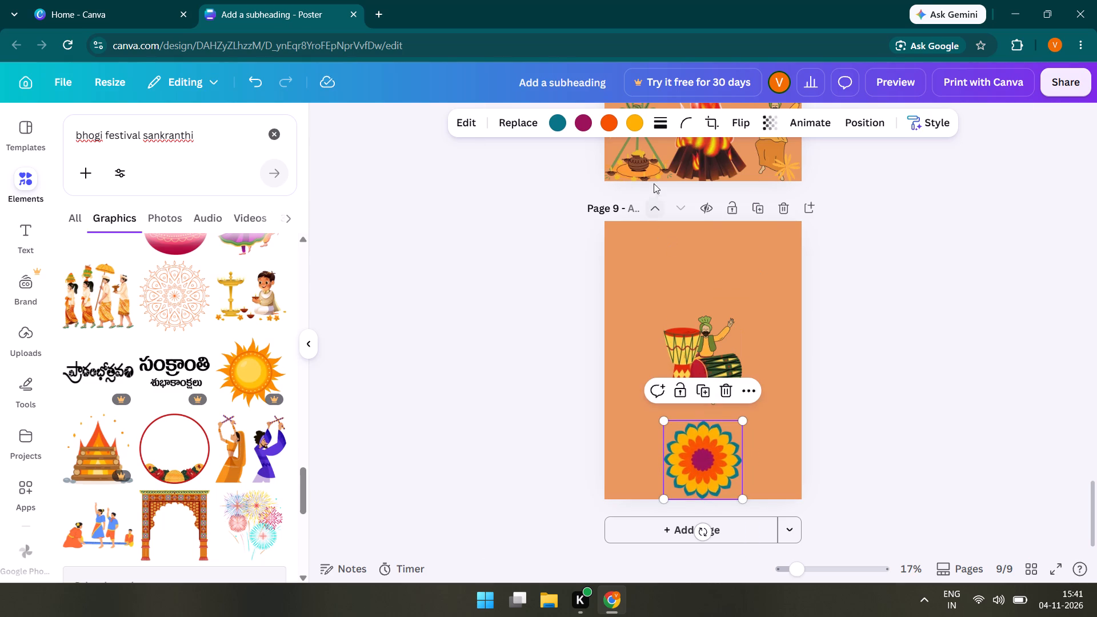
Duplicate page 8's sugarcane-and-pot graphic and place the copy in the bottom-left corner of page 9, beside the rangoli flower.
click(647, 163)
click(639, 213)
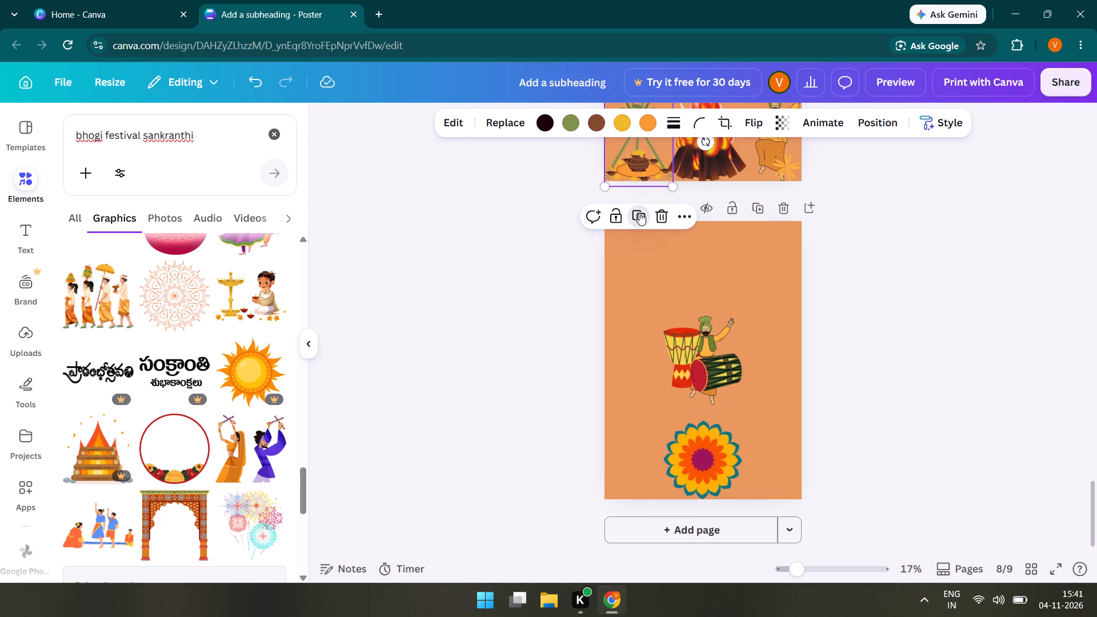
drag(650, 156, 665, 416)
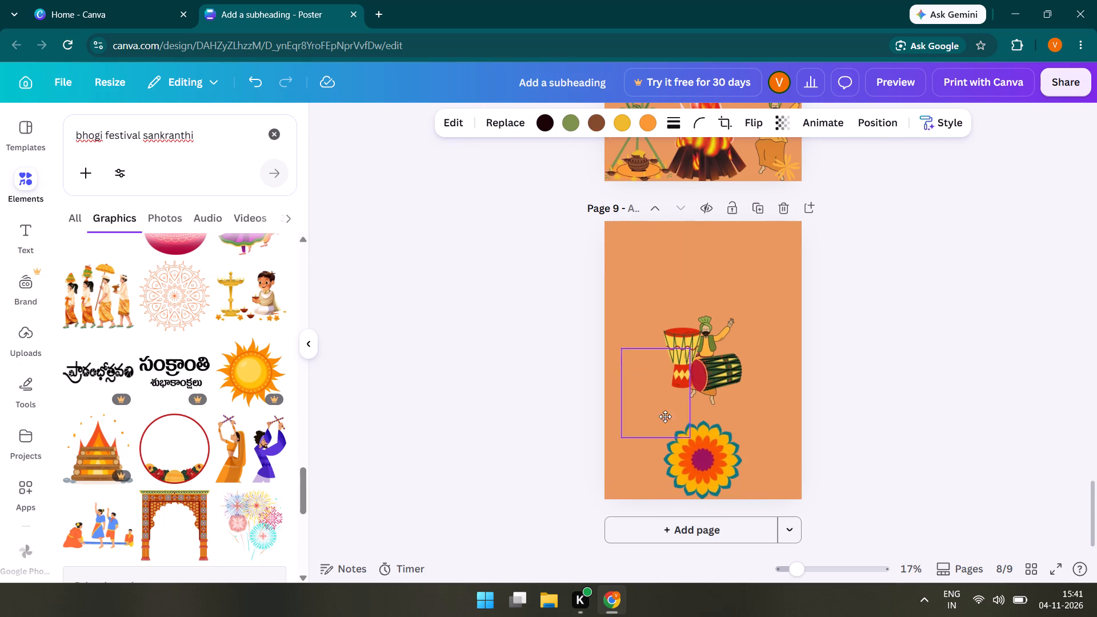
drag(665, 416, 644, 466)
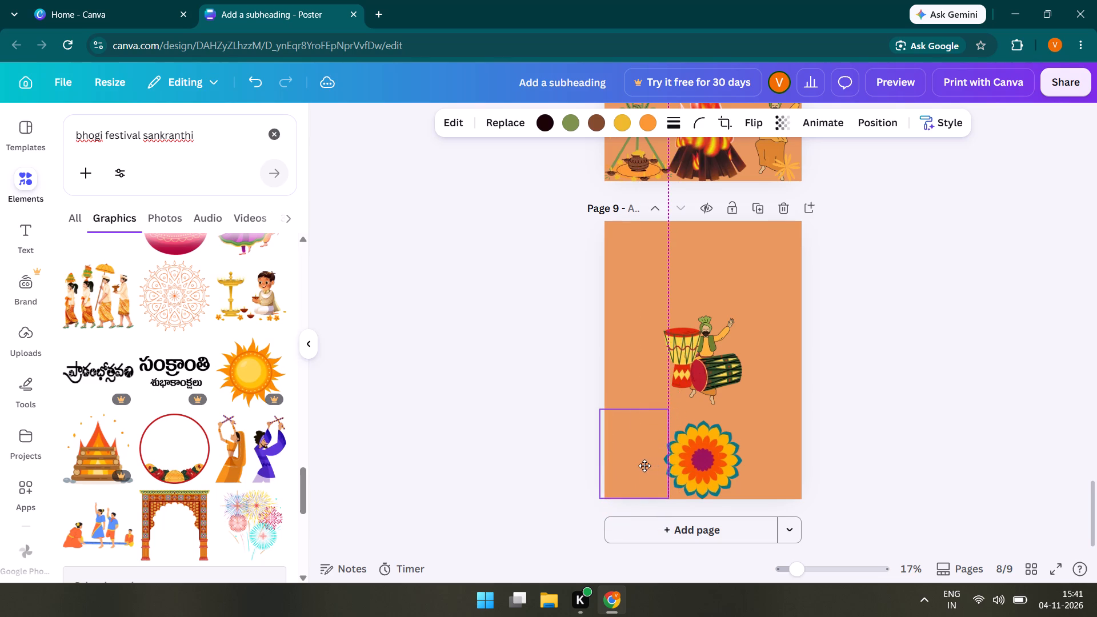
drag(644, 466, 648, 466)
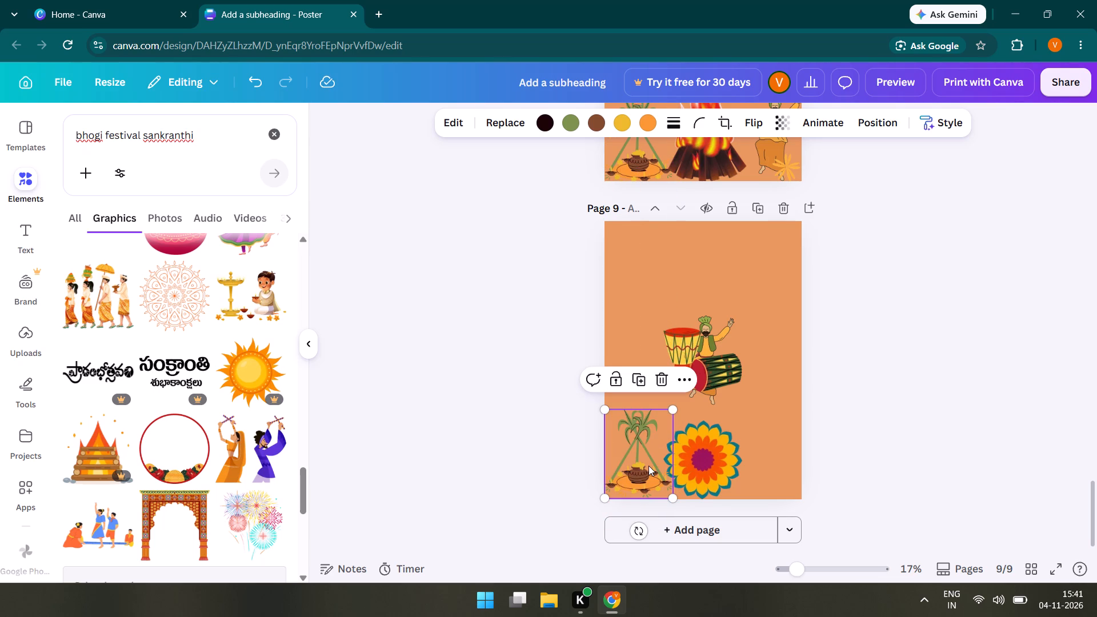
click(647, 471)
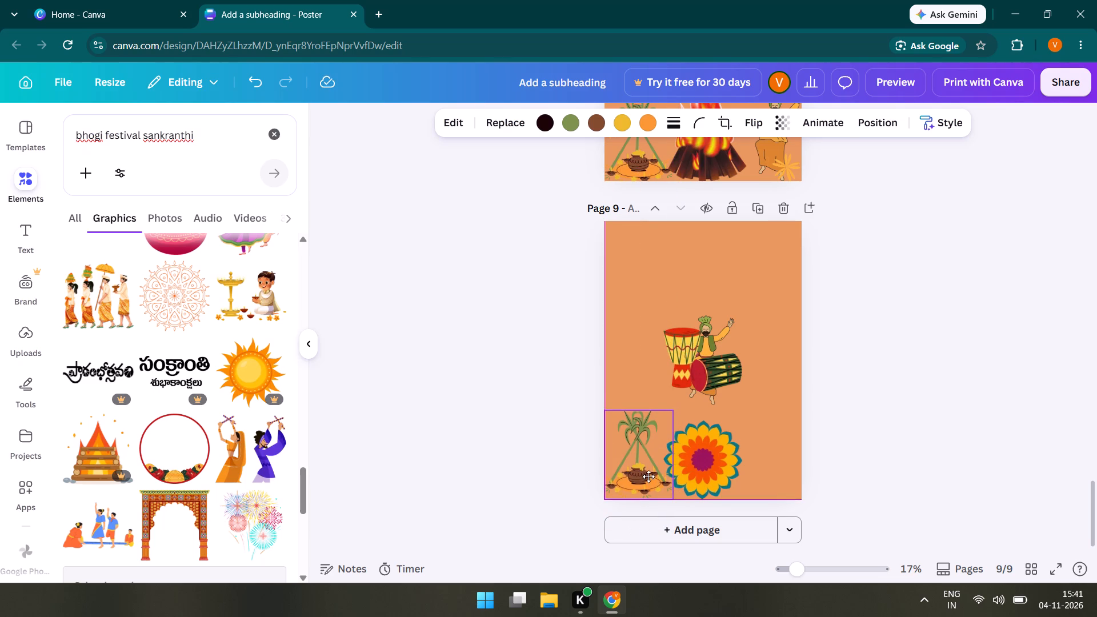
click(620, 318)
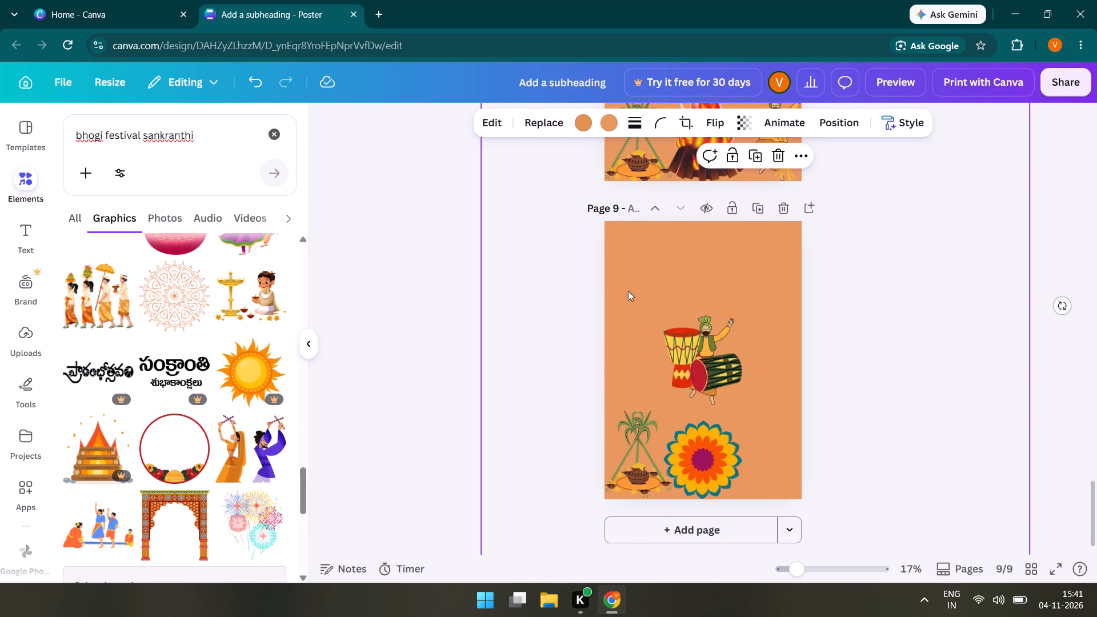
Duplicate page 8's bonfire graphic and place the copy in the bottom-right corner of page 9, beside the rangoli flower.
click(683, 169)
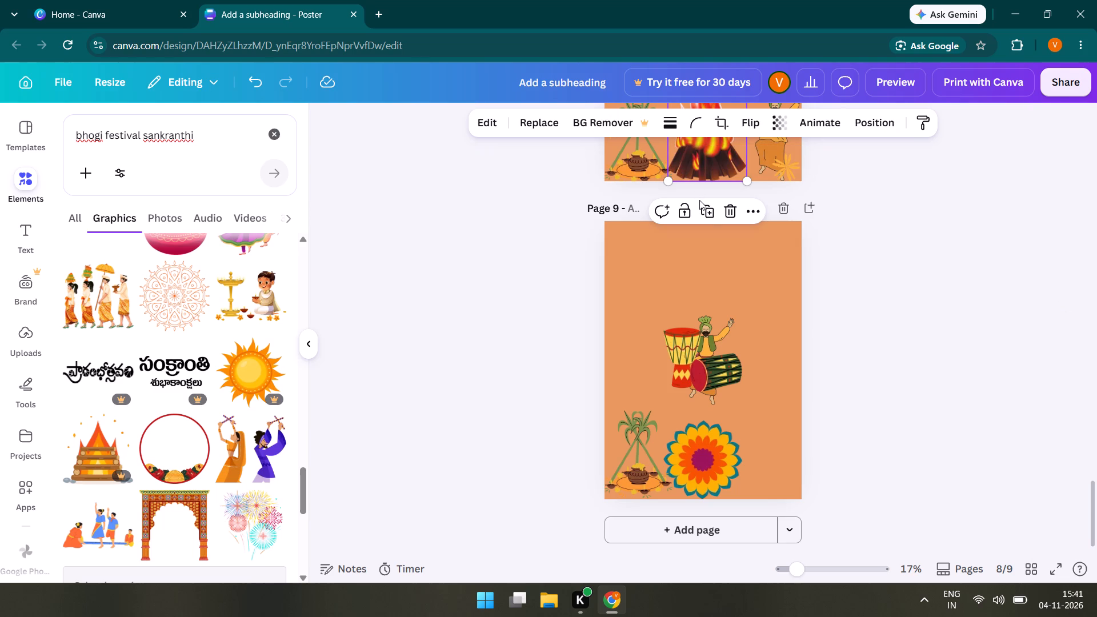
click(706, 210)
drag(712, 166, 724, 211)
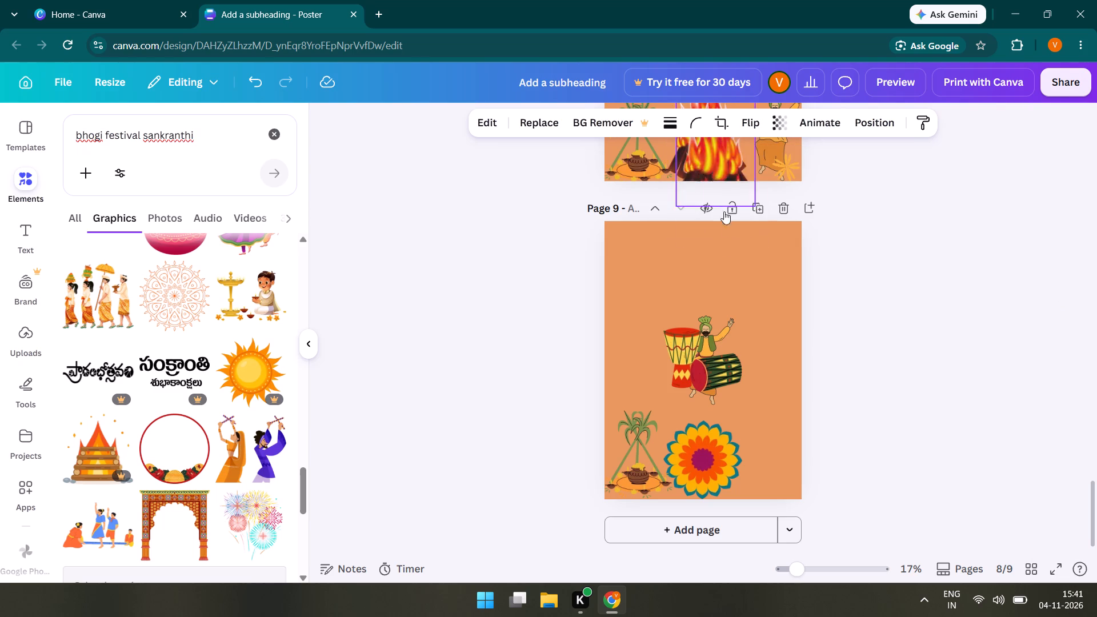
drag(724, 211, 768, 487)
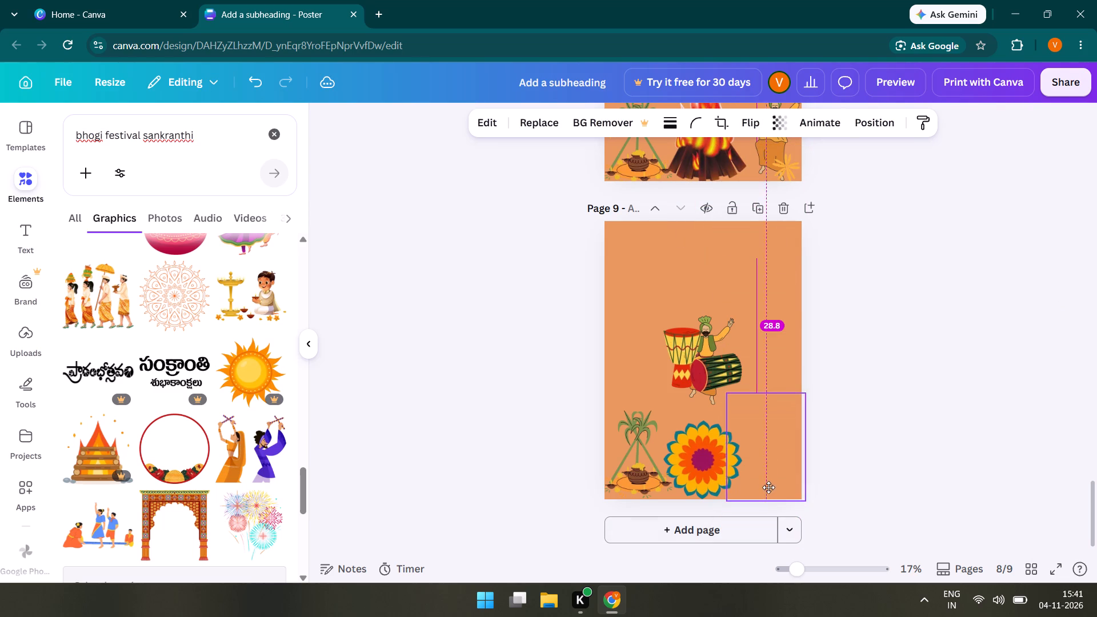
drag(768, 487, 765, 483)
drag(765, 483, 771, 487)
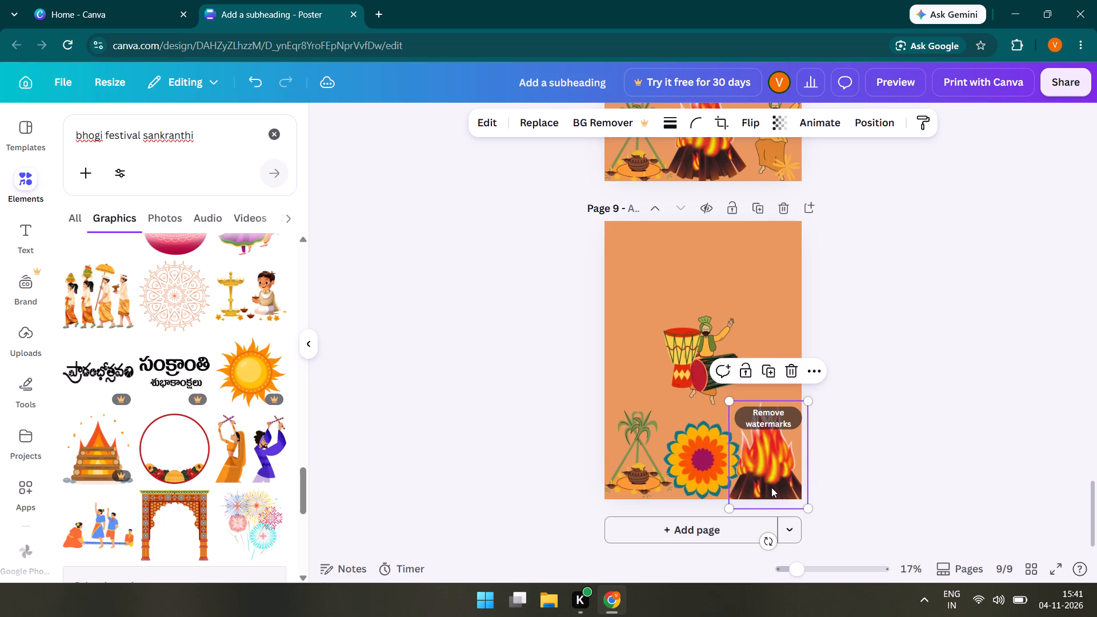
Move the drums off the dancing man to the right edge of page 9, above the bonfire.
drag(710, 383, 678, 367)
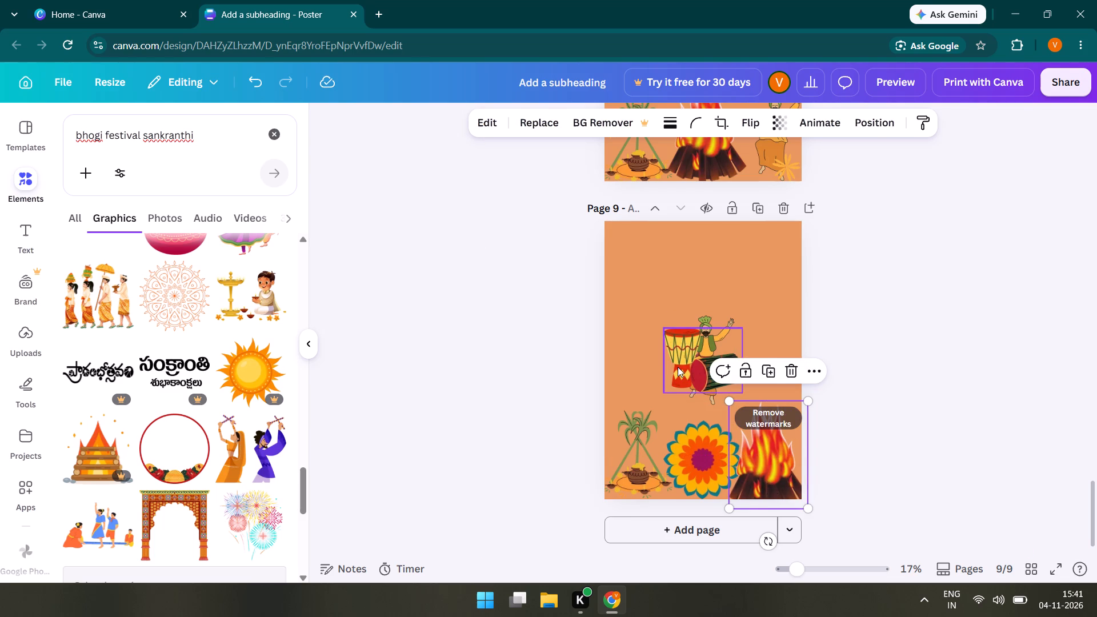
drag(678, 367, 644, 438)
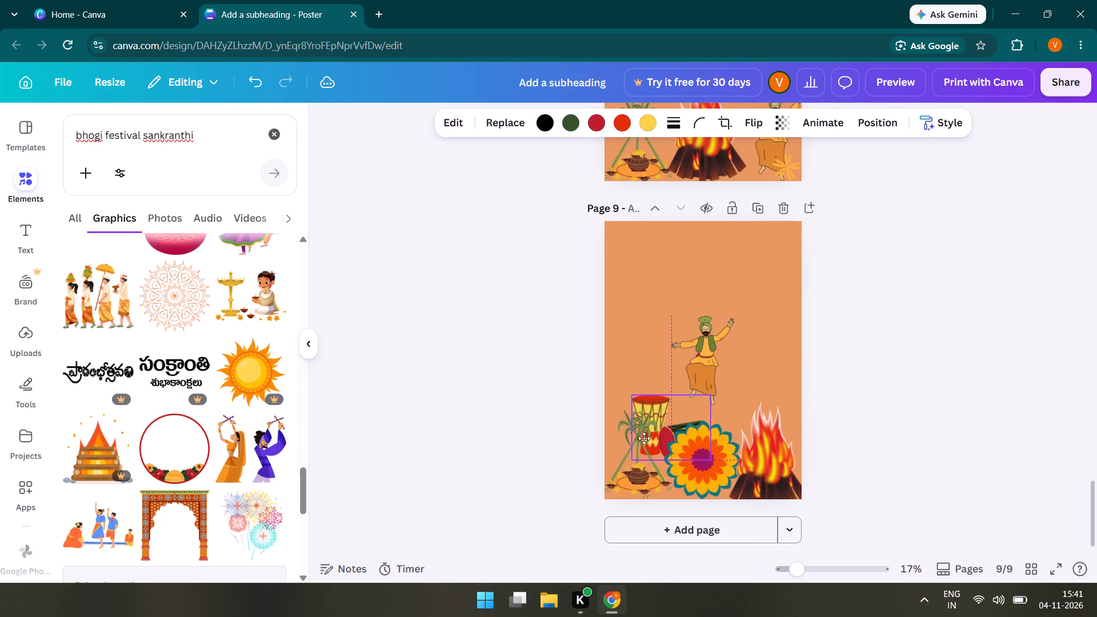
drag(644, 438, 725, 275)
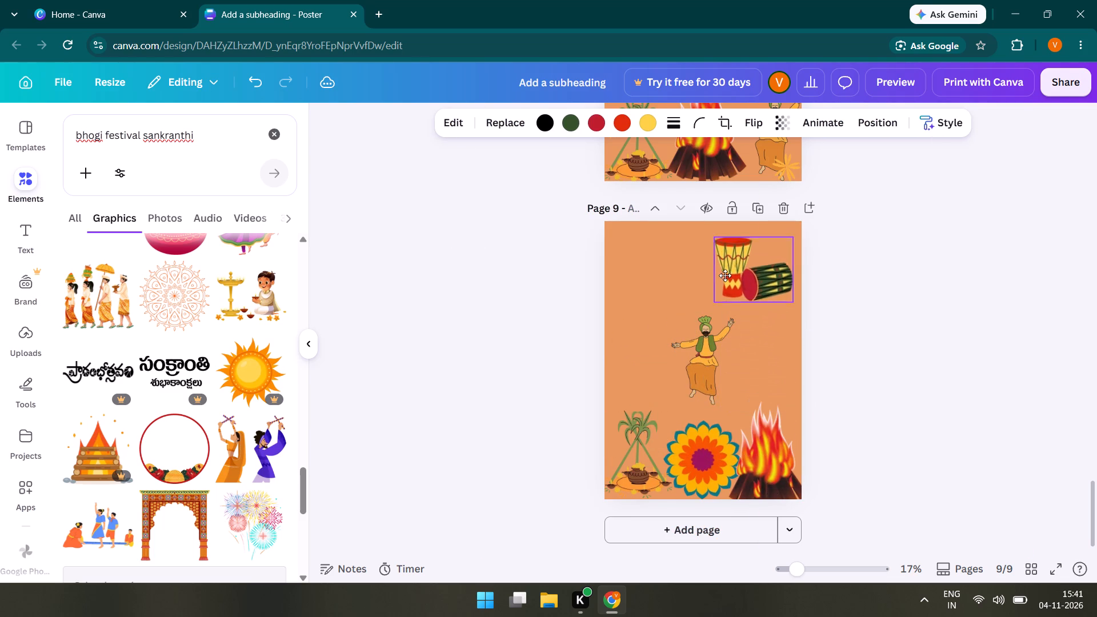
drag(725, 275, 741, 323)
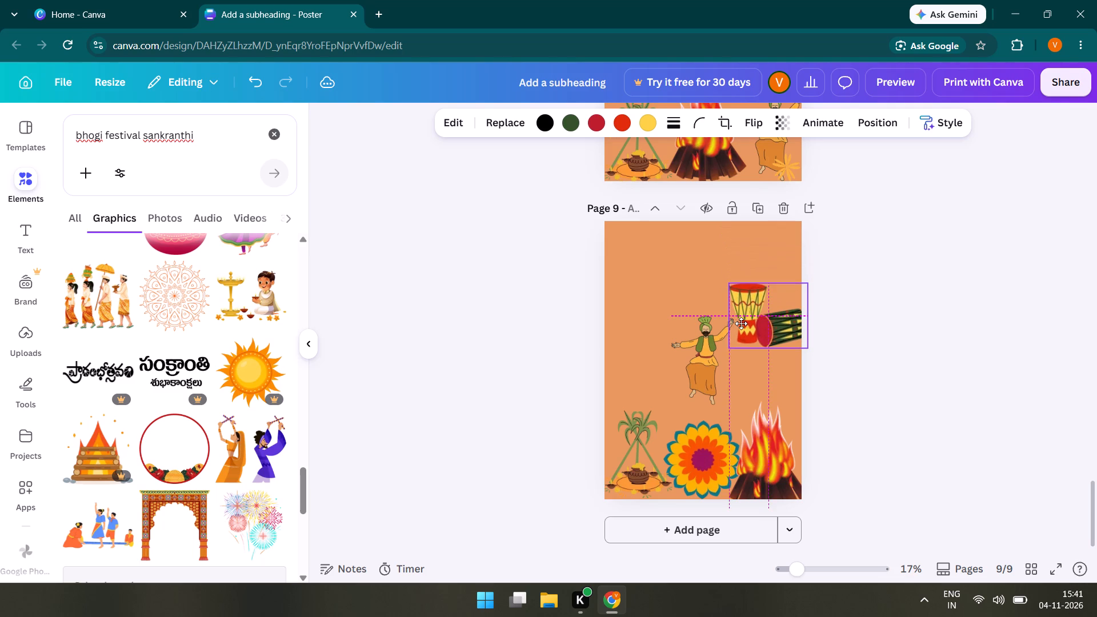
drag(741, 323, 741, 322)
Move the sugarcane-and-pot graphic up to the top-left corner of page 9.
drag(631, 459, 636, 307)
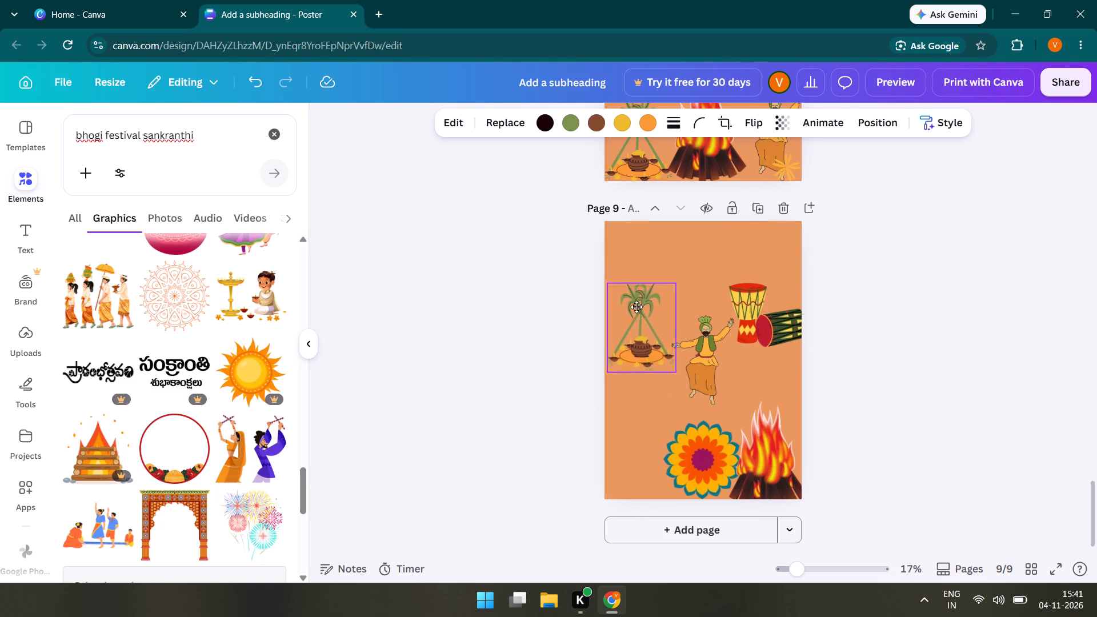
drag(636, 307, 632, 266)
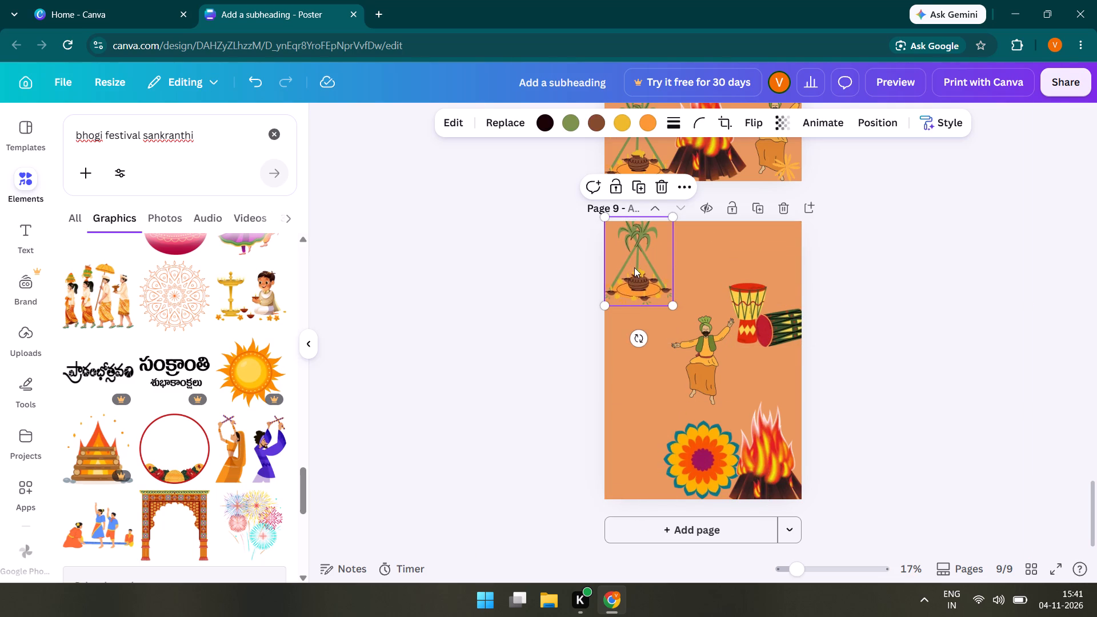
Move the dancing man to the bottom-left corner of page 9, beside the rangoli flower.
drag(699, 363, 627, 459)
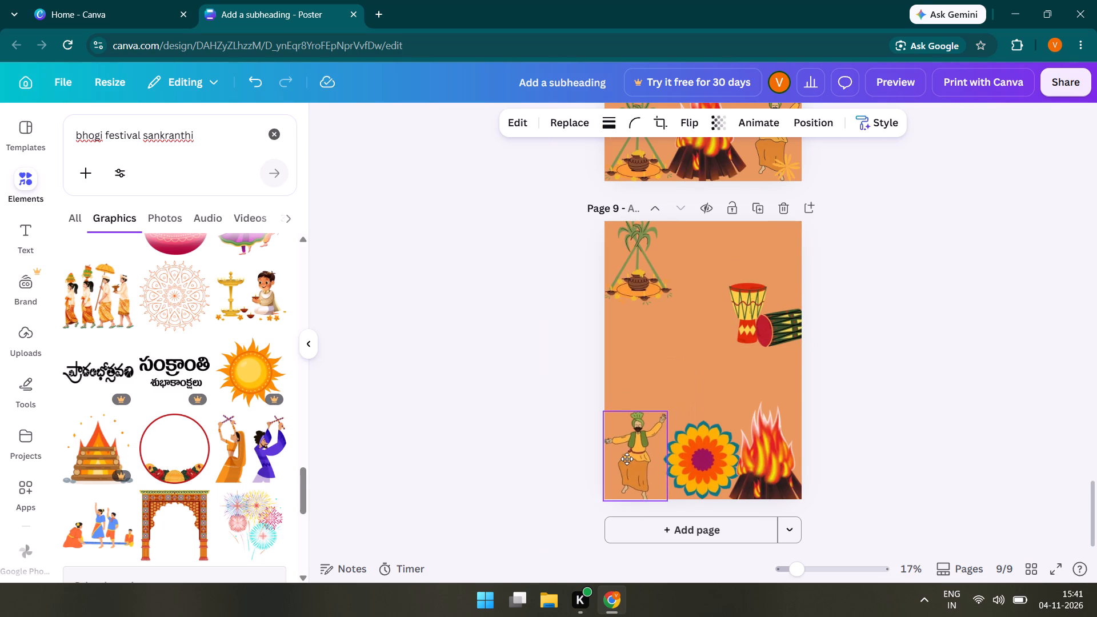
drag(627, 459, 620, 463)
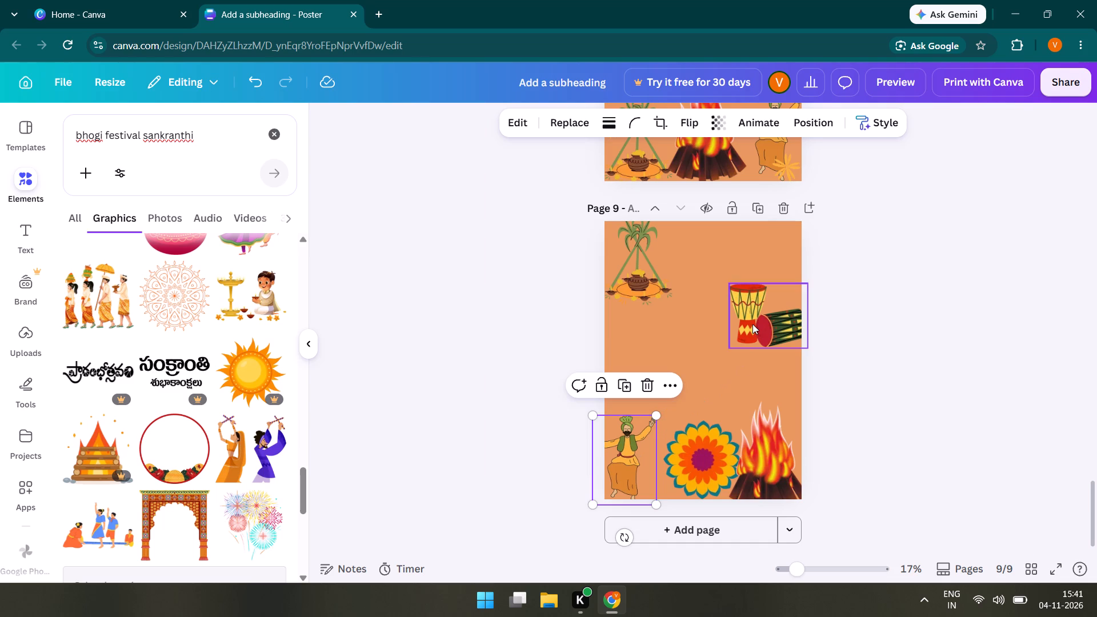
Shrink the drums slightly and place them in the bottom-left corner of page 9, in front of the dancing man's legs.
click(752, 324)
drag(729, 284, 739, 297)
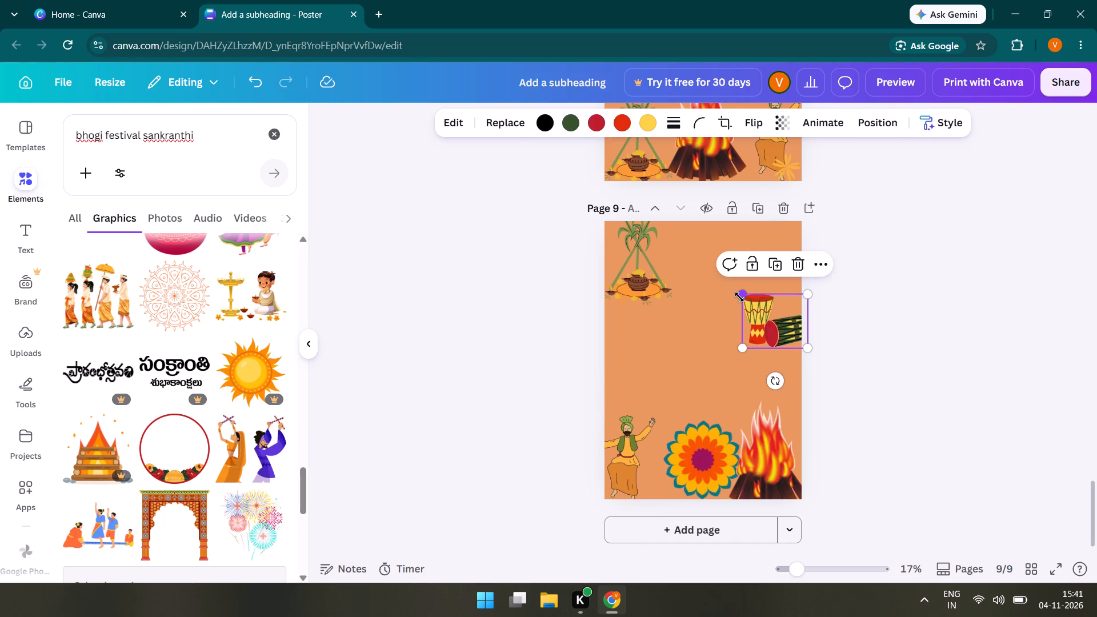
drag(769, 325, 655, 482)
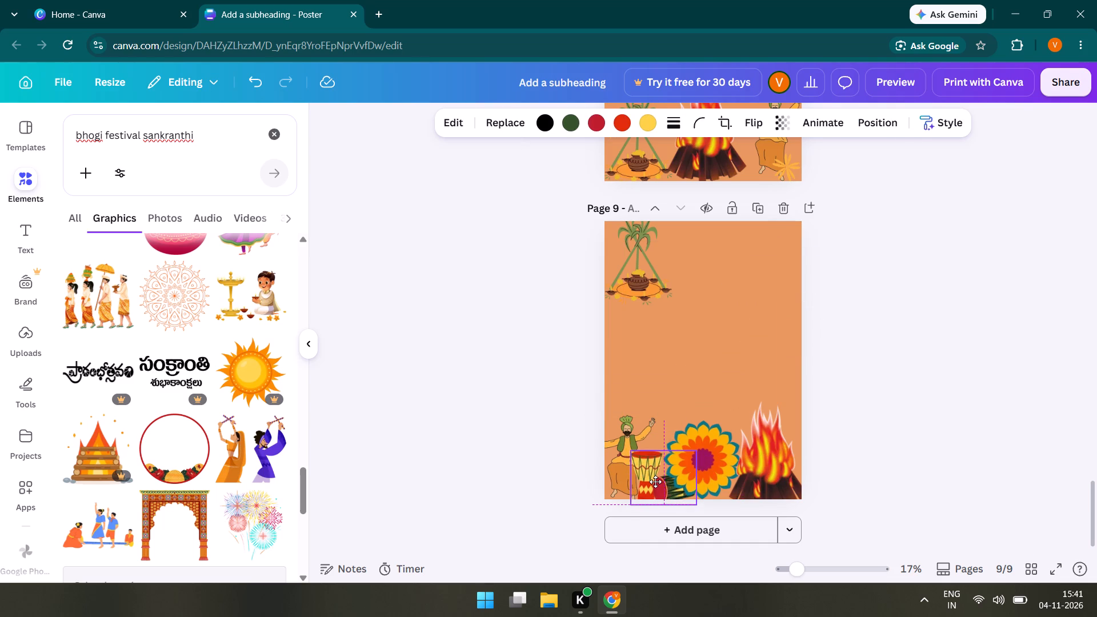
drag(655, 482, 630, 484)
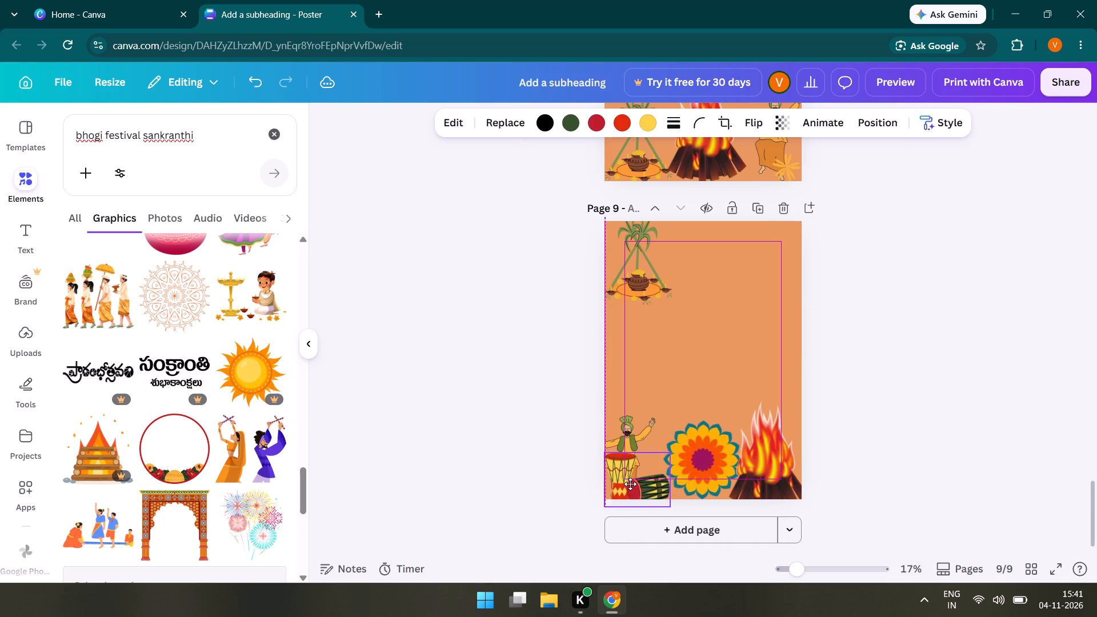
drag(630, 484, 620, 486)
drag(632, 482, 650, 478)
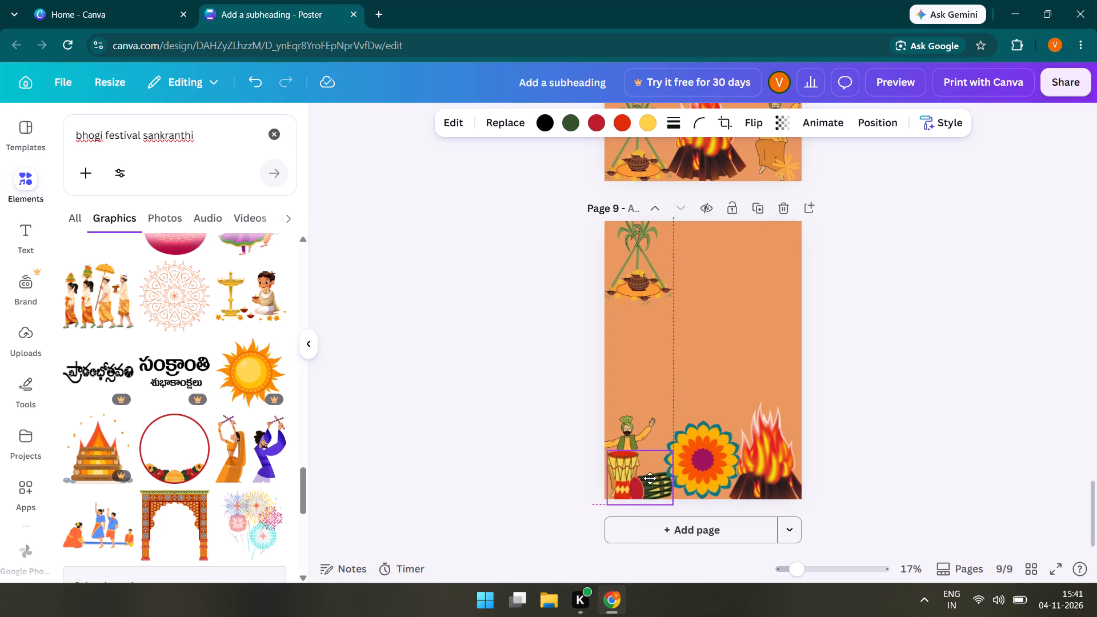
drag(650, 478, 639, 476)
Shift the dancing man slightly up and right so he stands behind the drums, close to the rangoli flower.
click(626, 441)
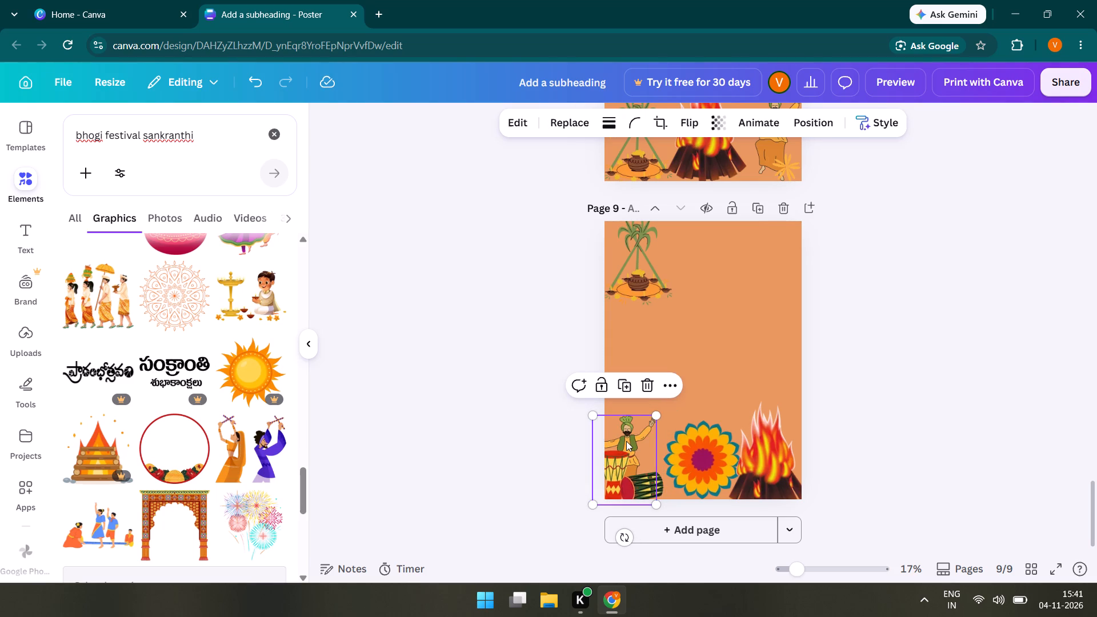
drag(626, 441, 645, 427)
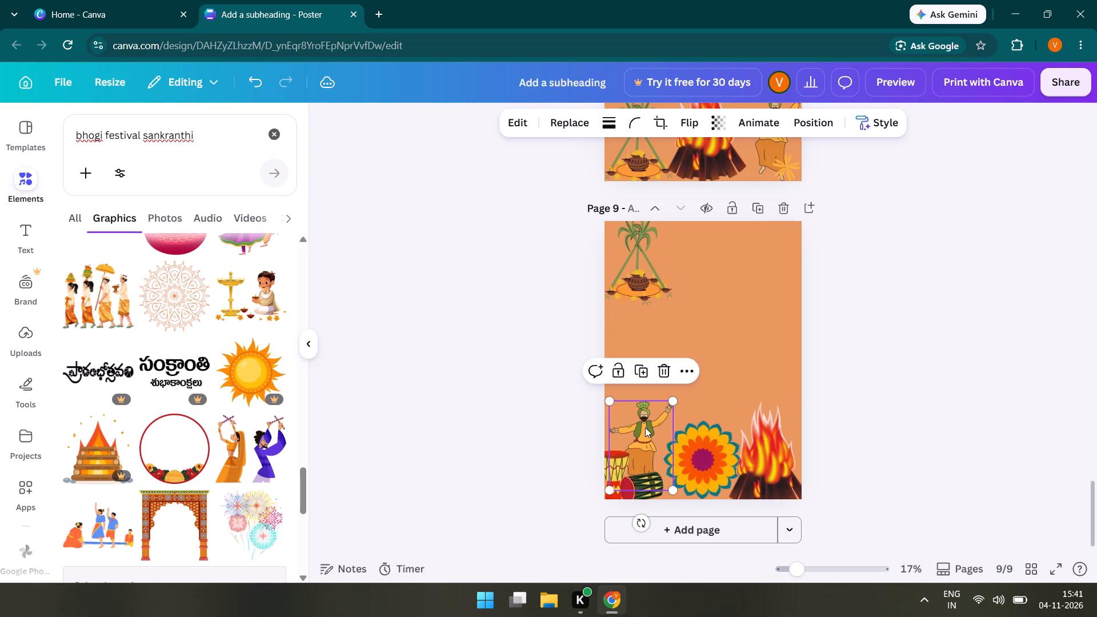
click(752, 378)
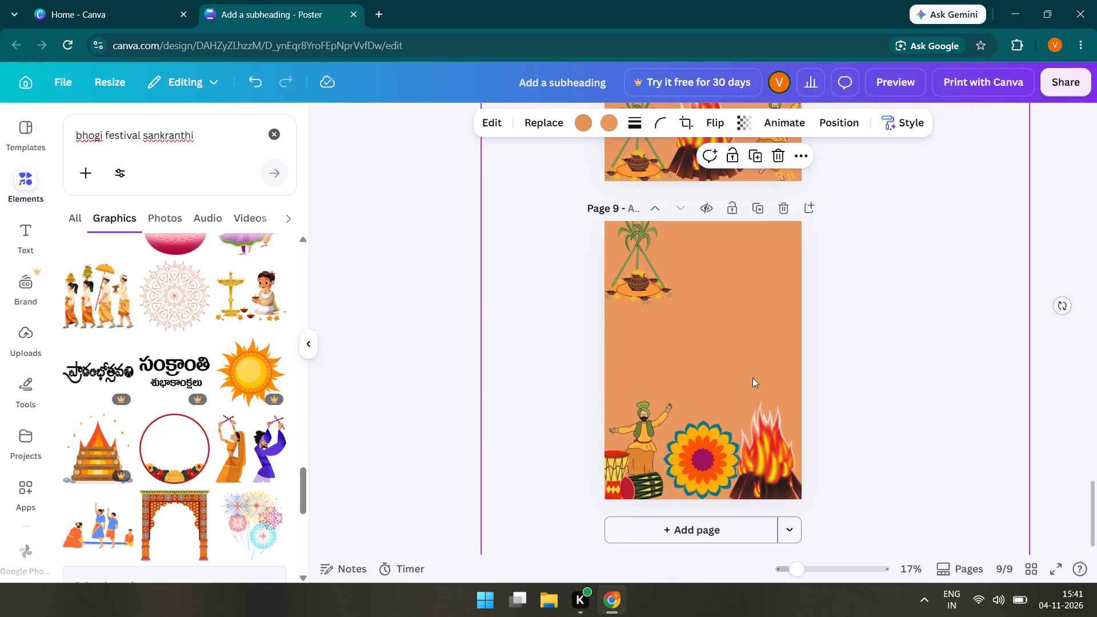
drag(642, 438, 648, 437)
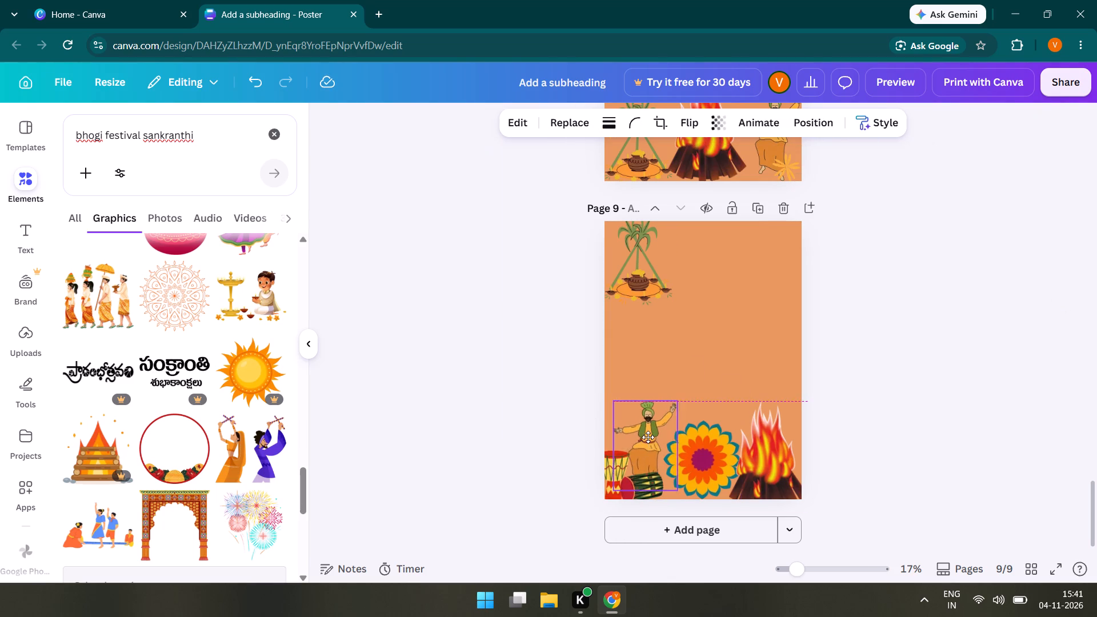
drag(648, 437, 650, 436)
click(620, 484)
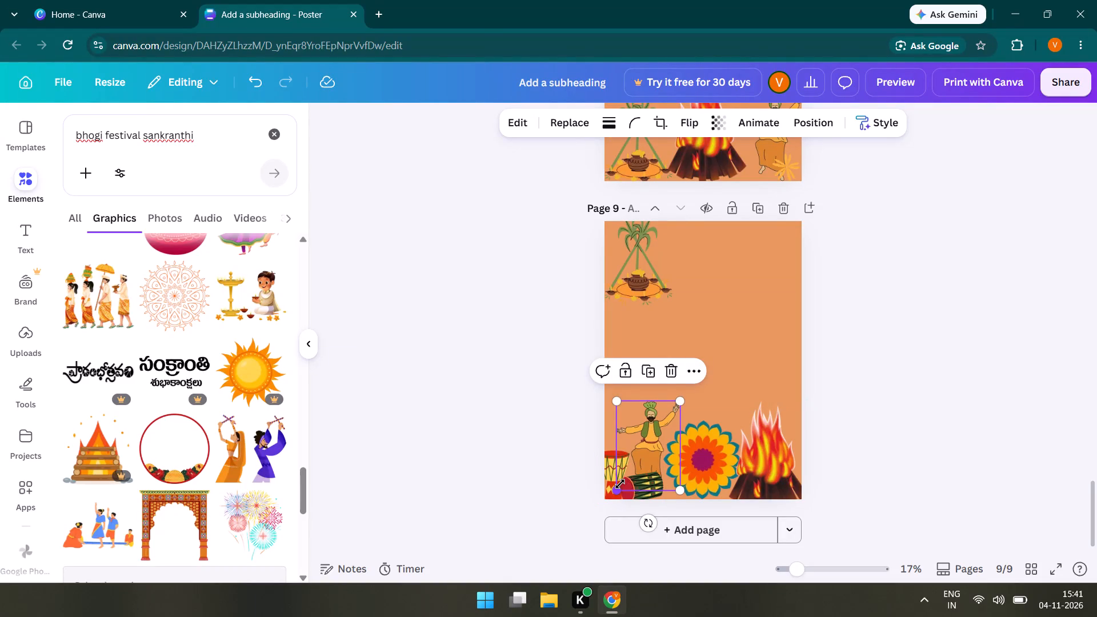
click(630, 464)
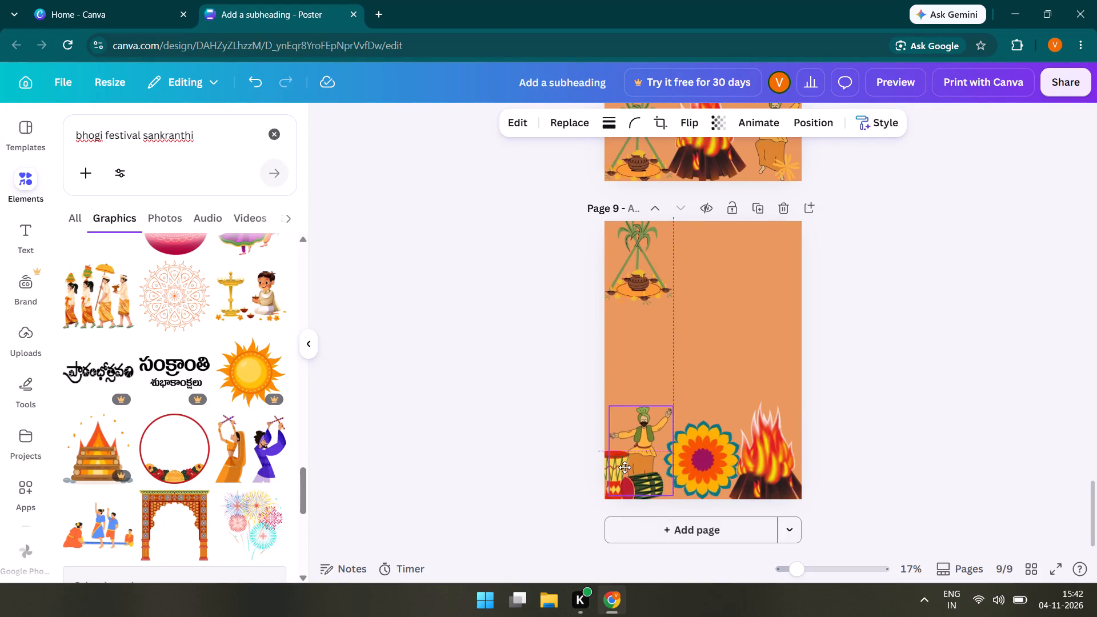
click(697, 346)
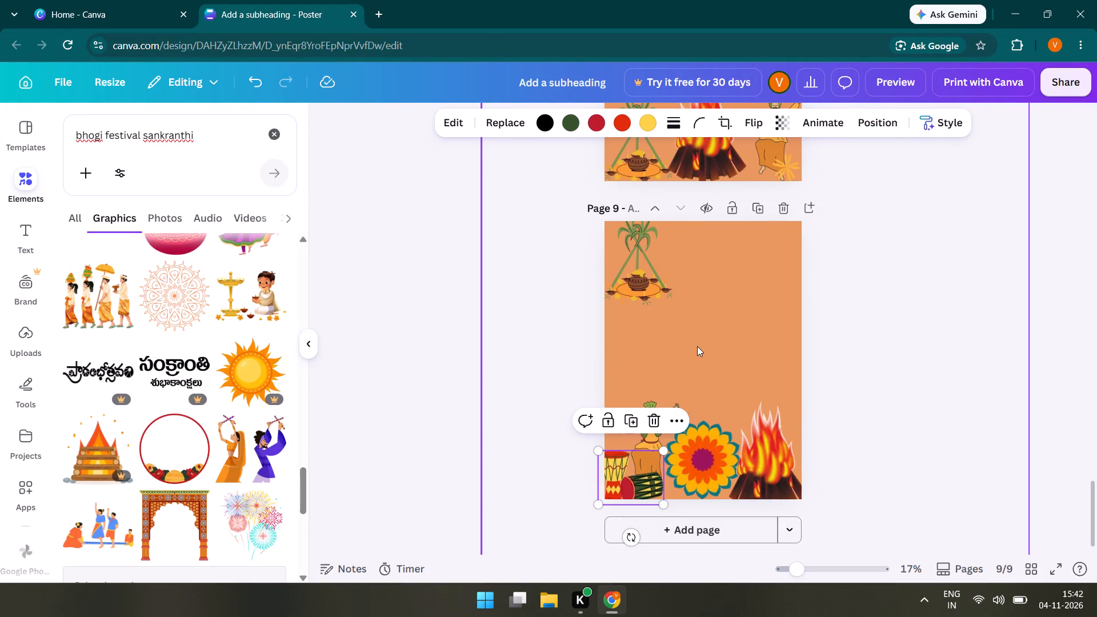
Nudge the sugarcane-and-pot graphic down so its top lines up with the top edge of page 9.
drag(646, 286, 646, 297)
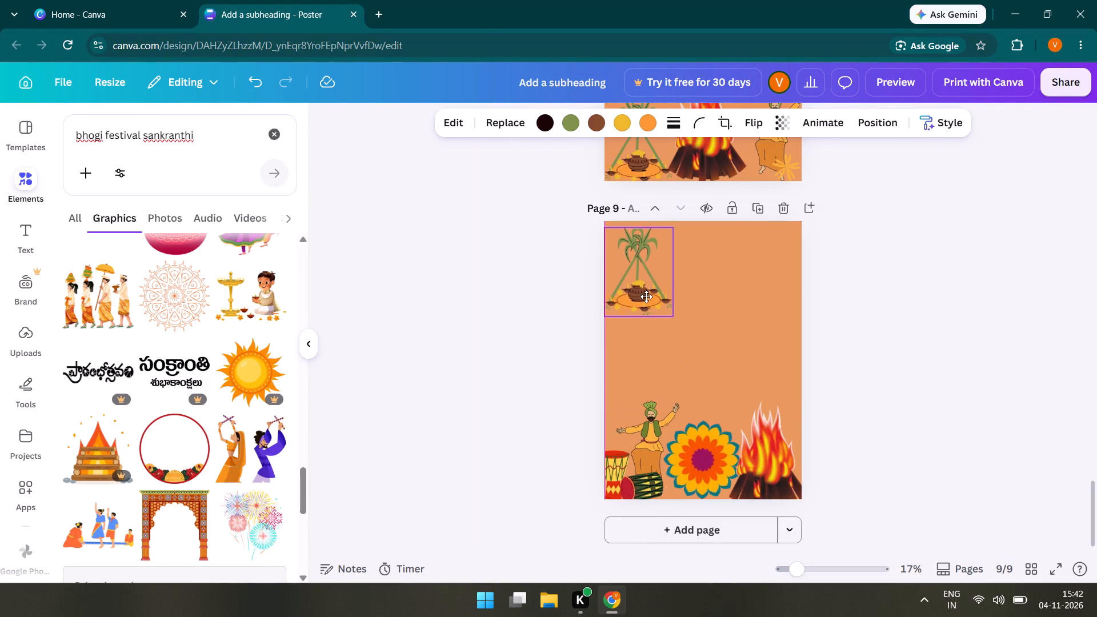
drag(646, 297, 648, 291)
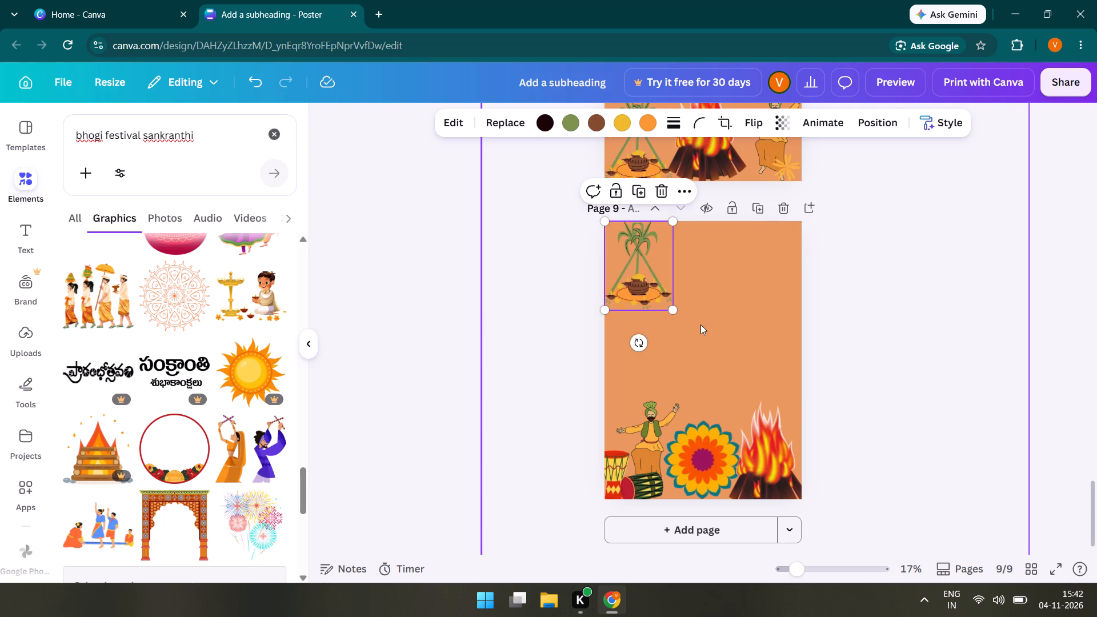
click(700, 324)
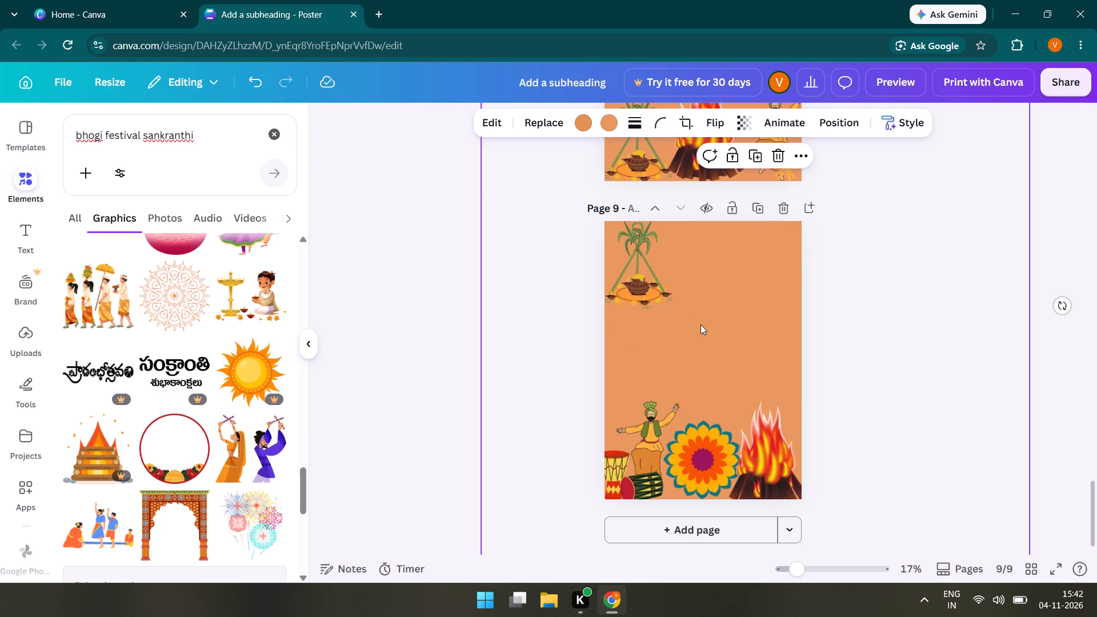
click(700, 324)
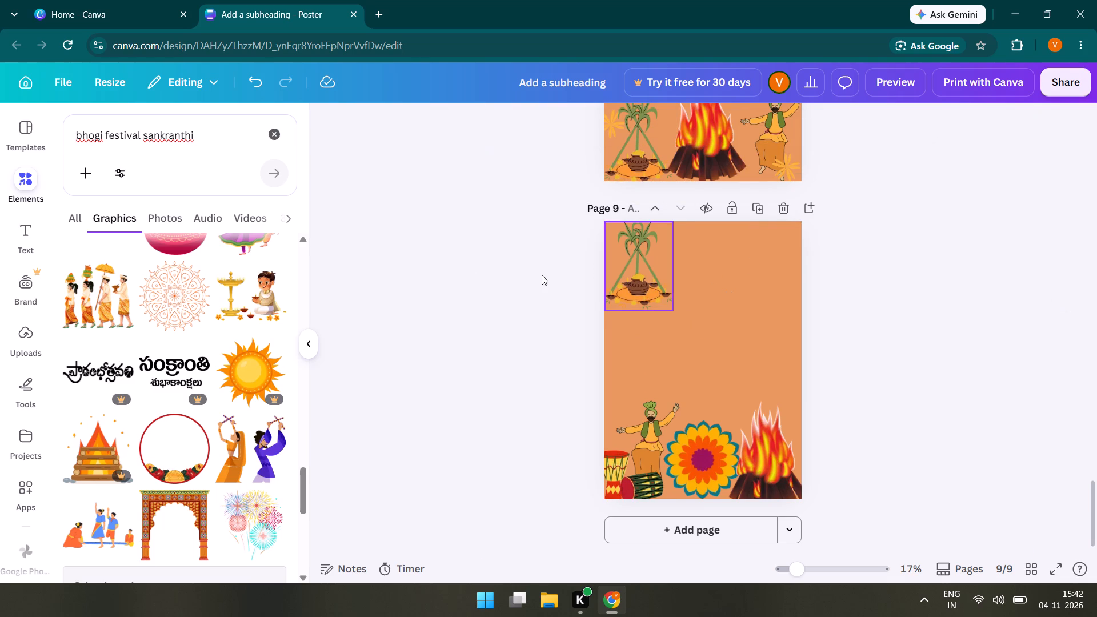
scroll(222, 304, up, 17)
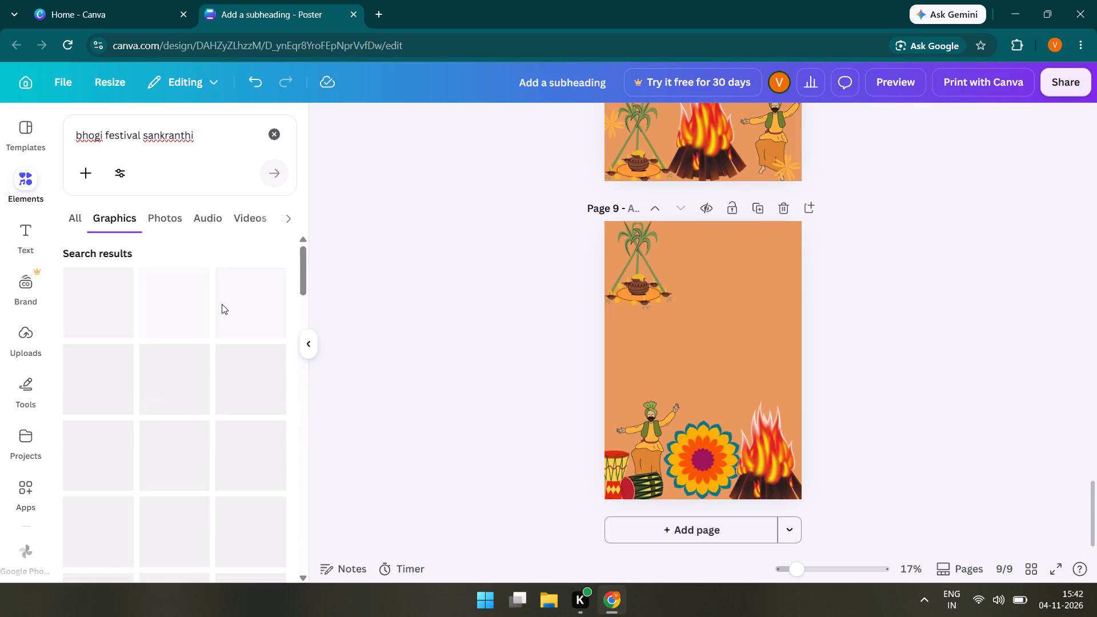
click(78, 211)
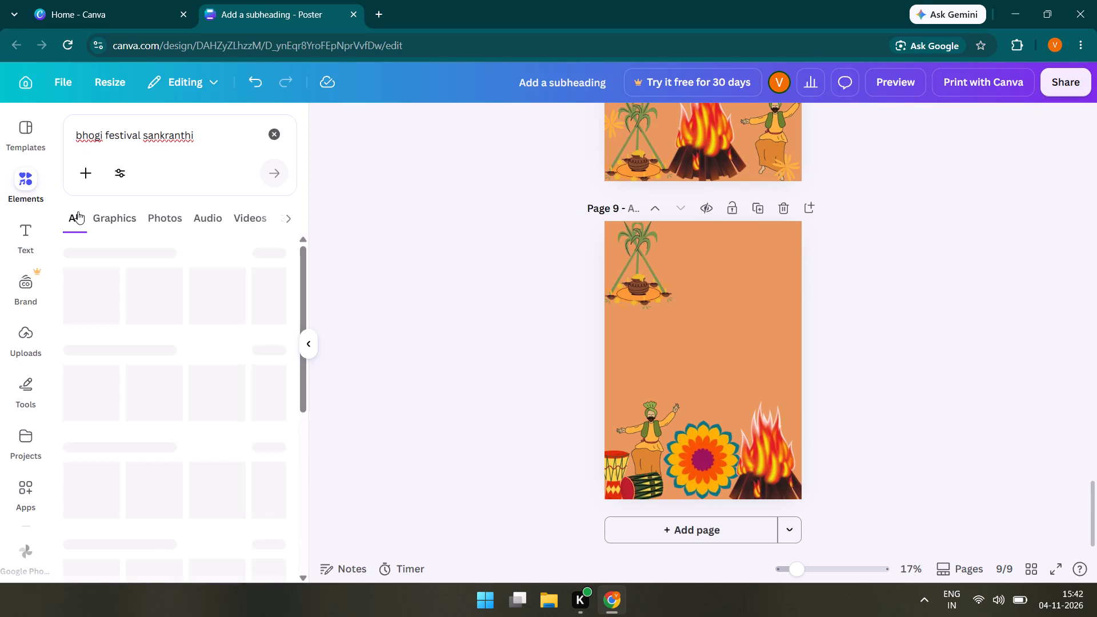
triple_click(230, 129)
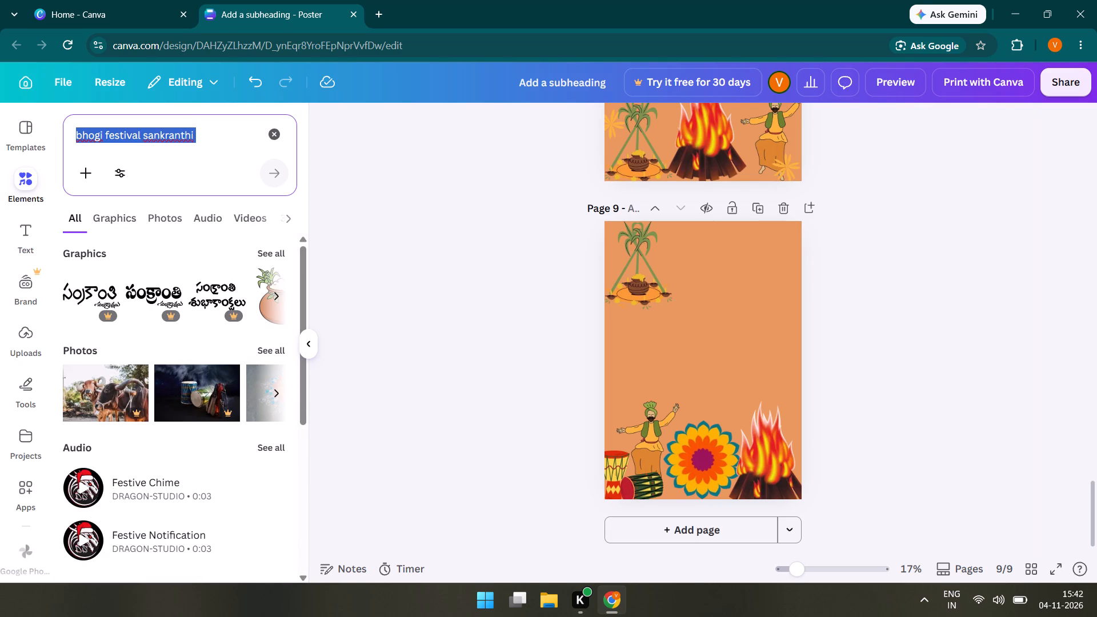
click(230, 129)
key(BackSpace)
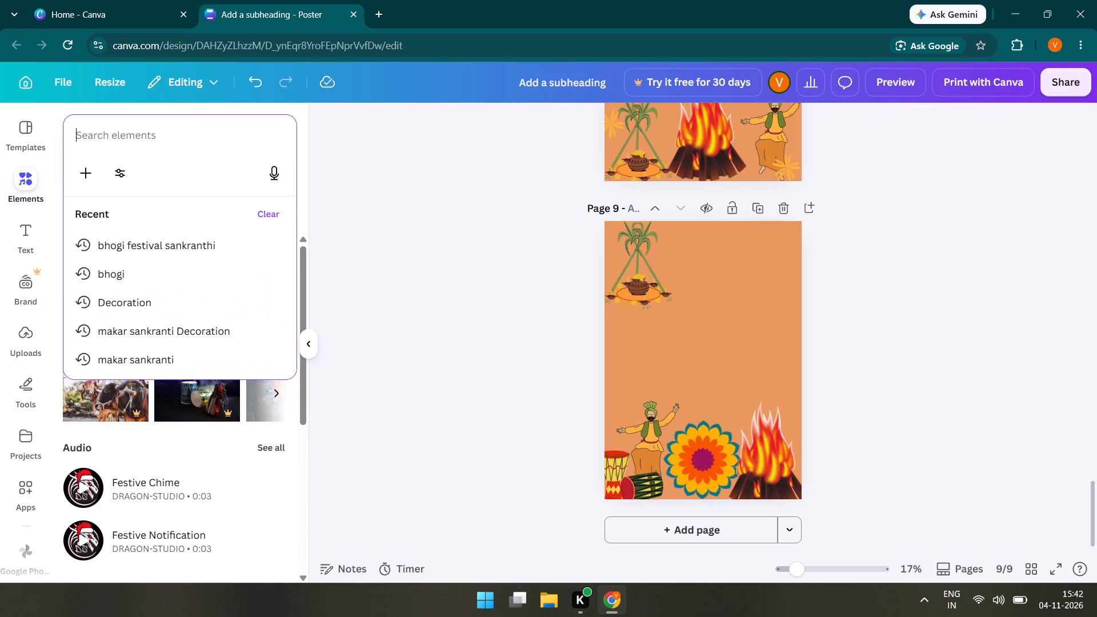
Add a subheading text box on page 9 with "Bhogi" as its first line, followed by a line break.
click(25, 238)
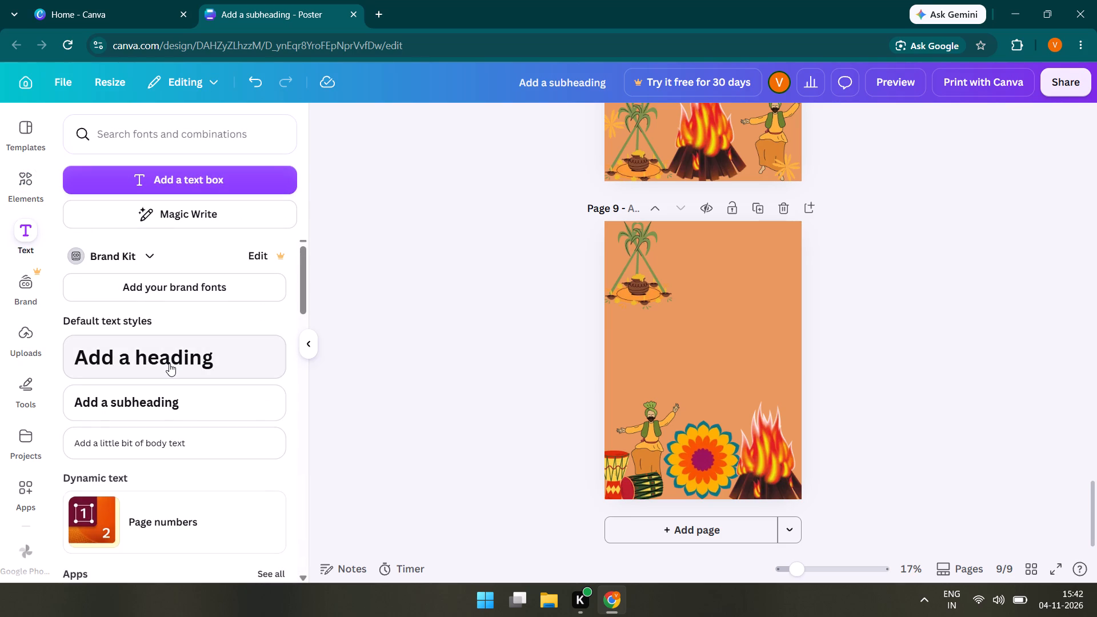
click(173, 404)
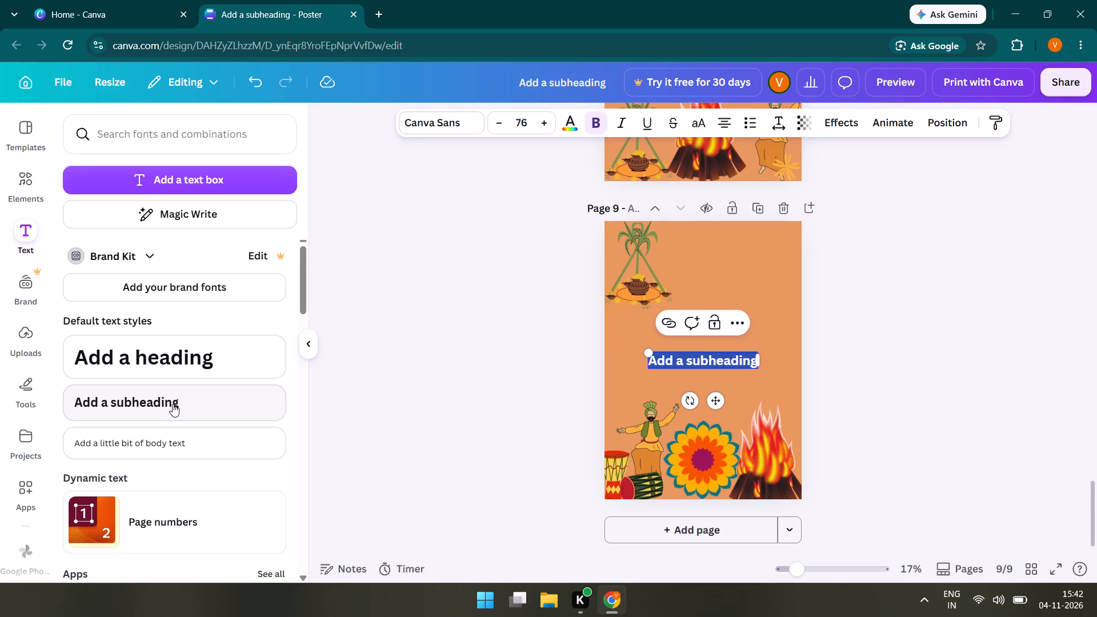
key(BackSpace)
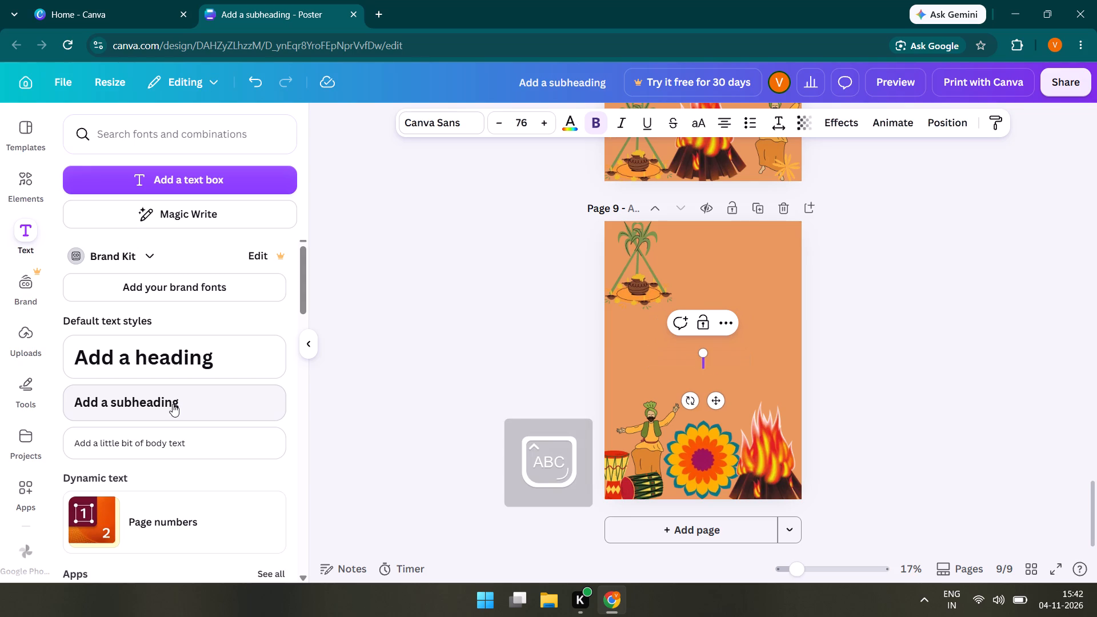
text(hogi)
key(space)
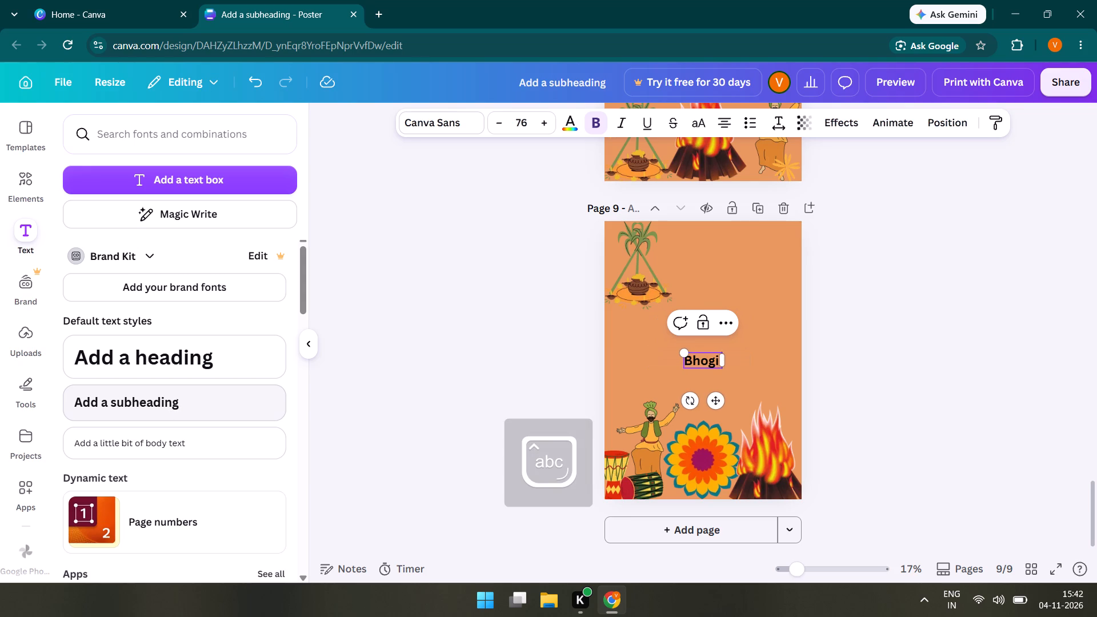
key(Return)
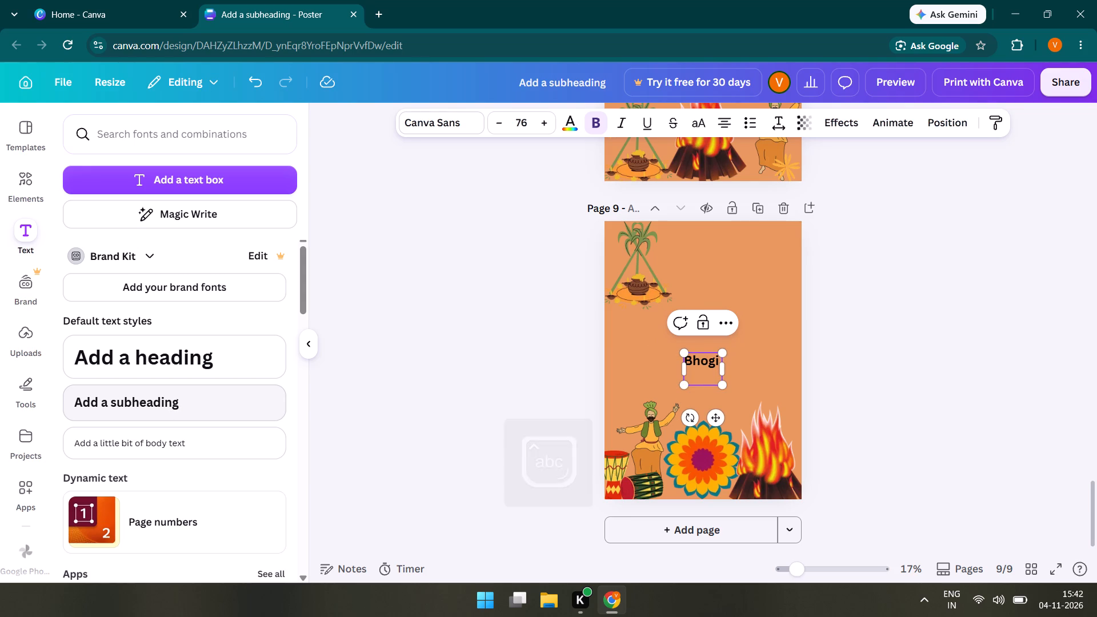
Write "is one of the geart festival in telangana and our culture" below the Bhogi line in the same text box.
text(is one of the)
key(space)
text(geart festival in telangana)
key(space)
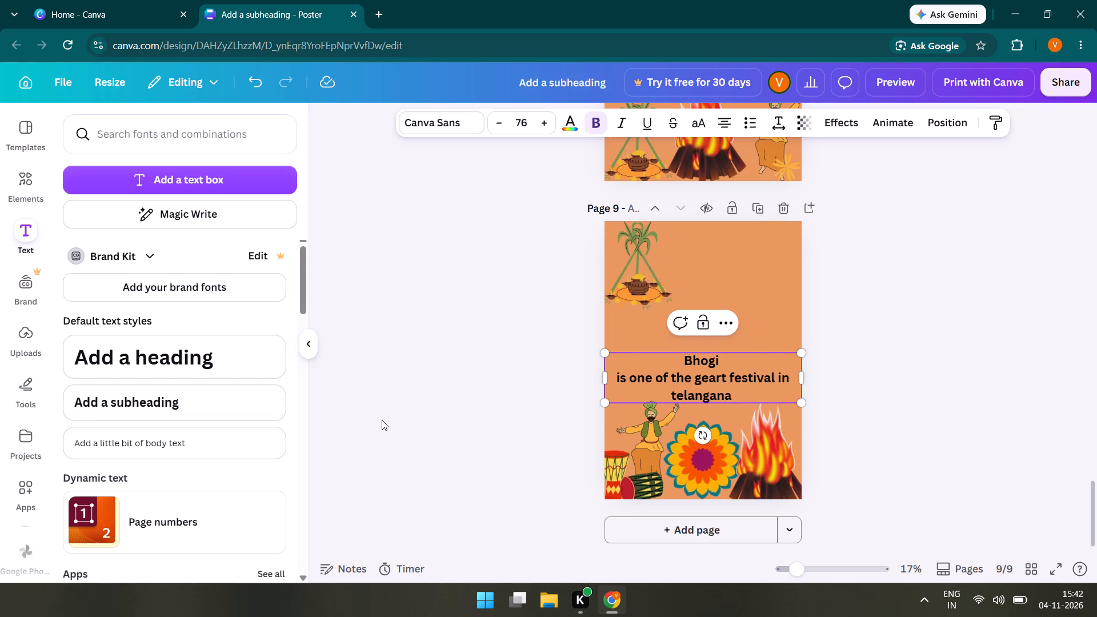
key(Return)
key(BackSpace)
text(and)
key(space)
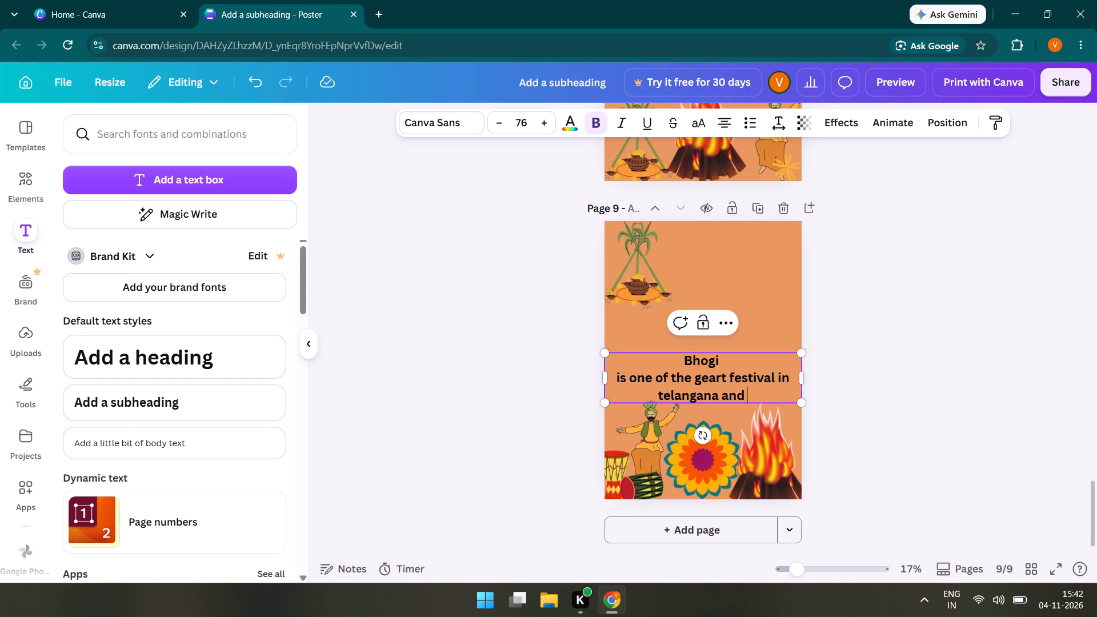
text(our)
key(space)
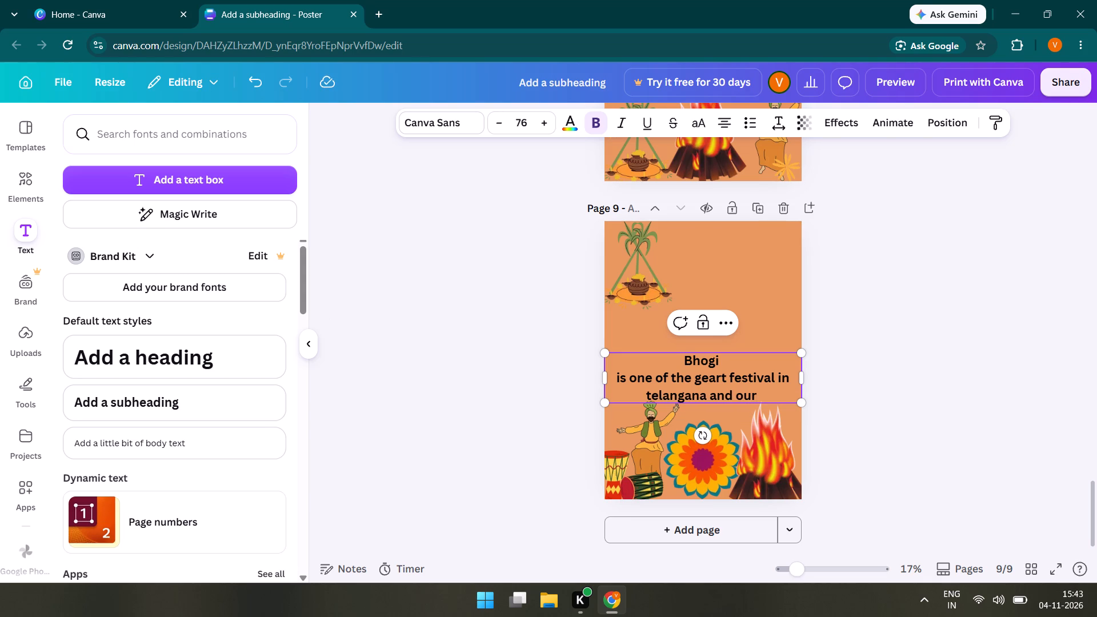
text(culture)
key(space)
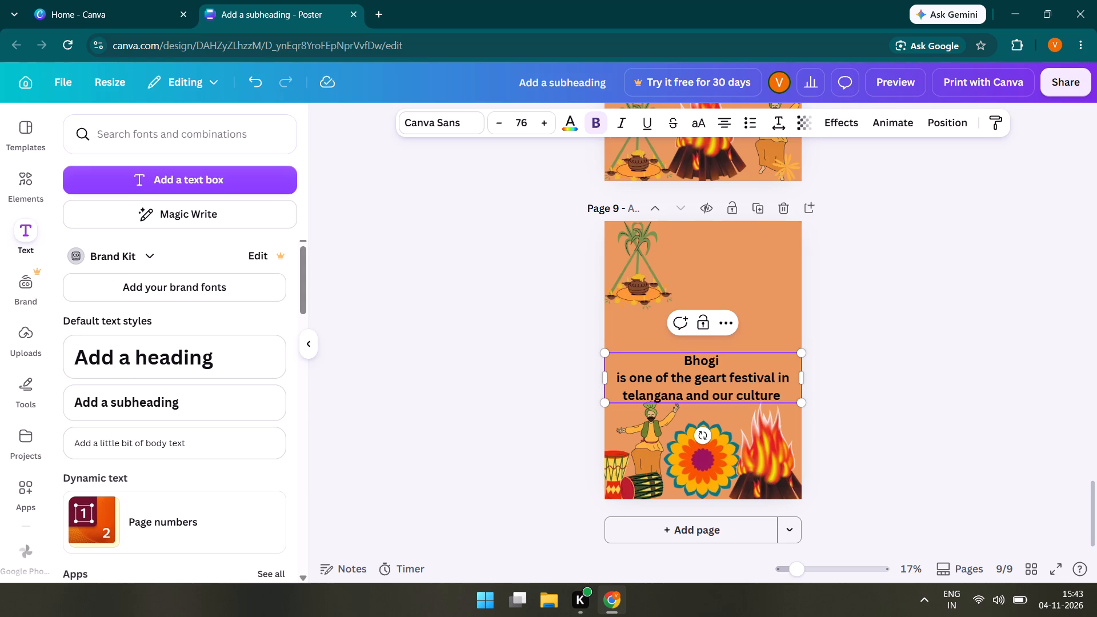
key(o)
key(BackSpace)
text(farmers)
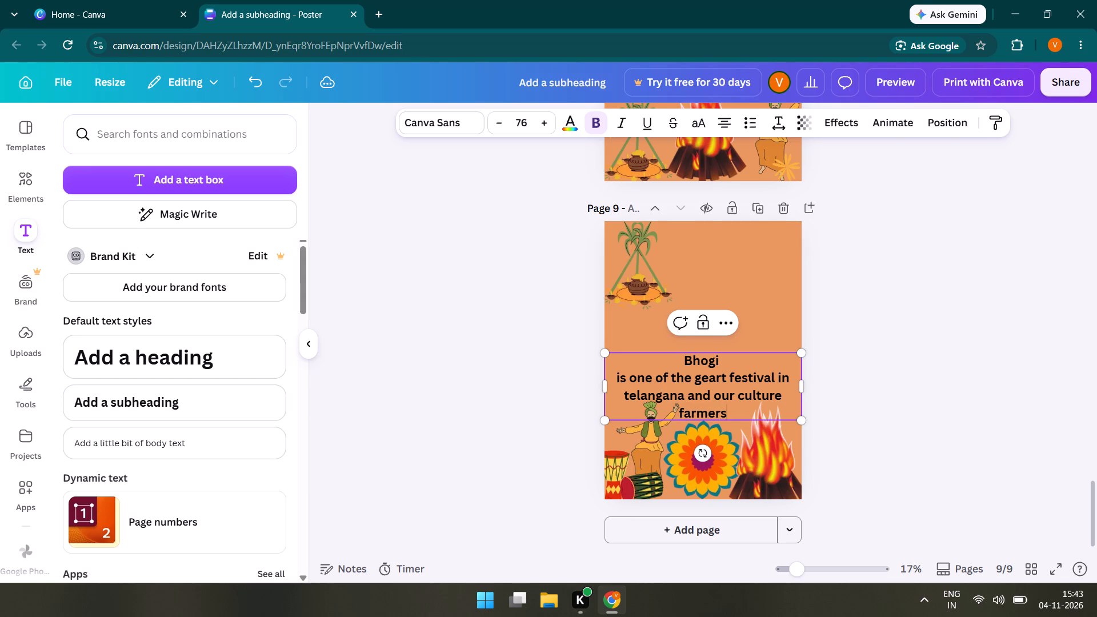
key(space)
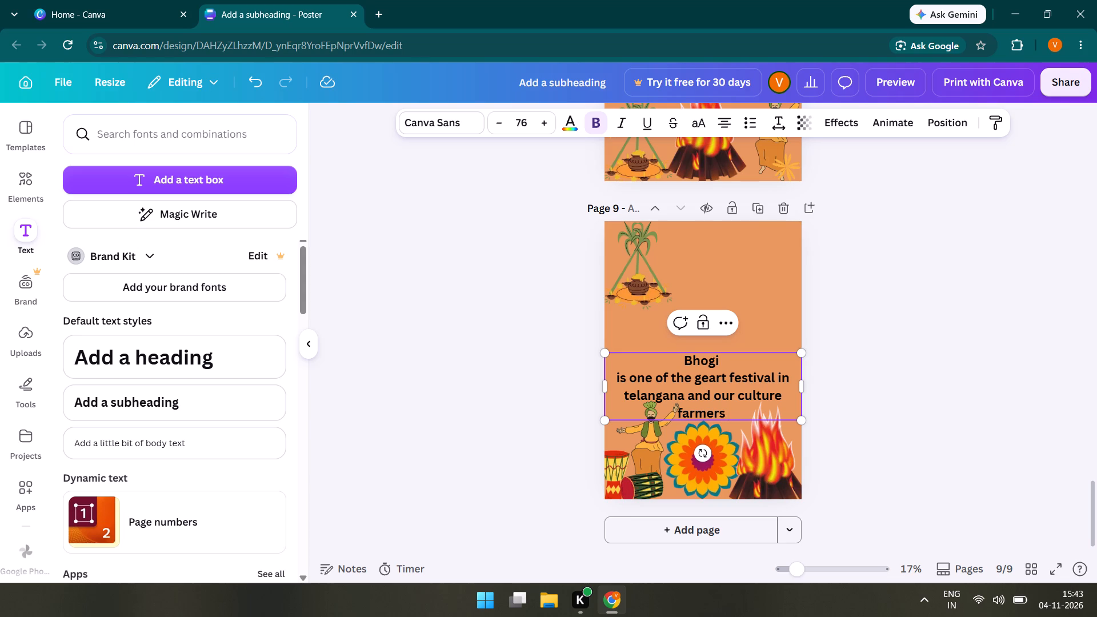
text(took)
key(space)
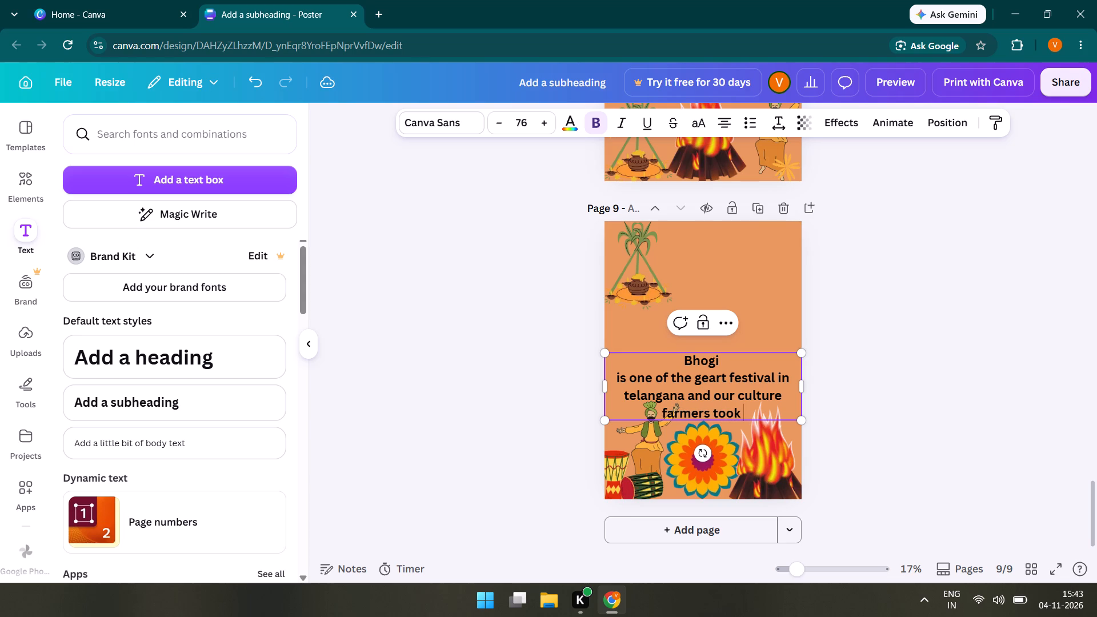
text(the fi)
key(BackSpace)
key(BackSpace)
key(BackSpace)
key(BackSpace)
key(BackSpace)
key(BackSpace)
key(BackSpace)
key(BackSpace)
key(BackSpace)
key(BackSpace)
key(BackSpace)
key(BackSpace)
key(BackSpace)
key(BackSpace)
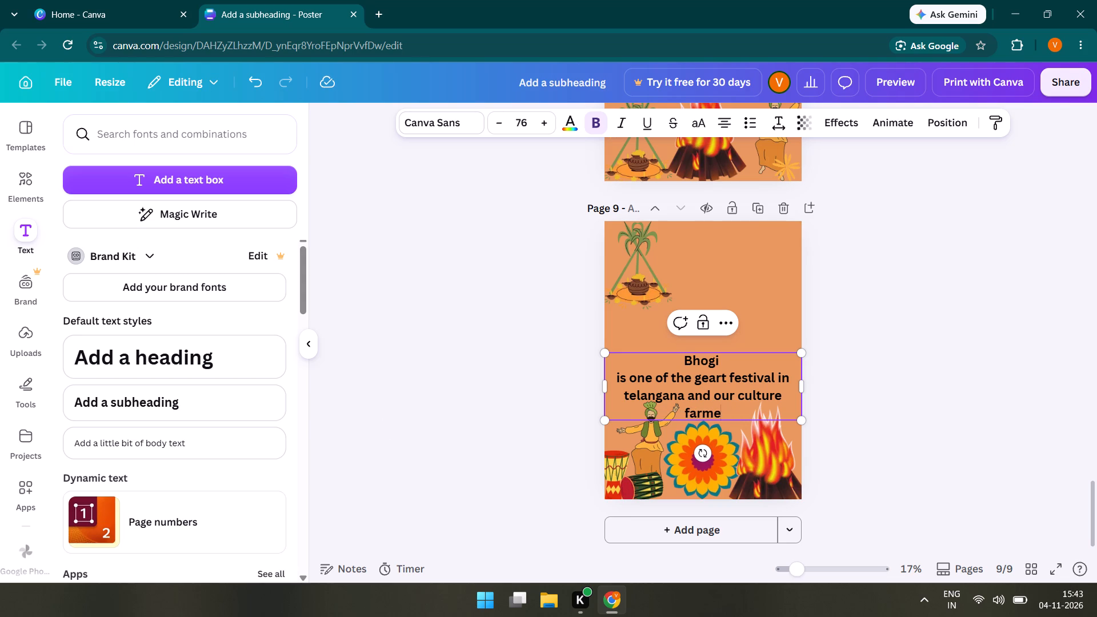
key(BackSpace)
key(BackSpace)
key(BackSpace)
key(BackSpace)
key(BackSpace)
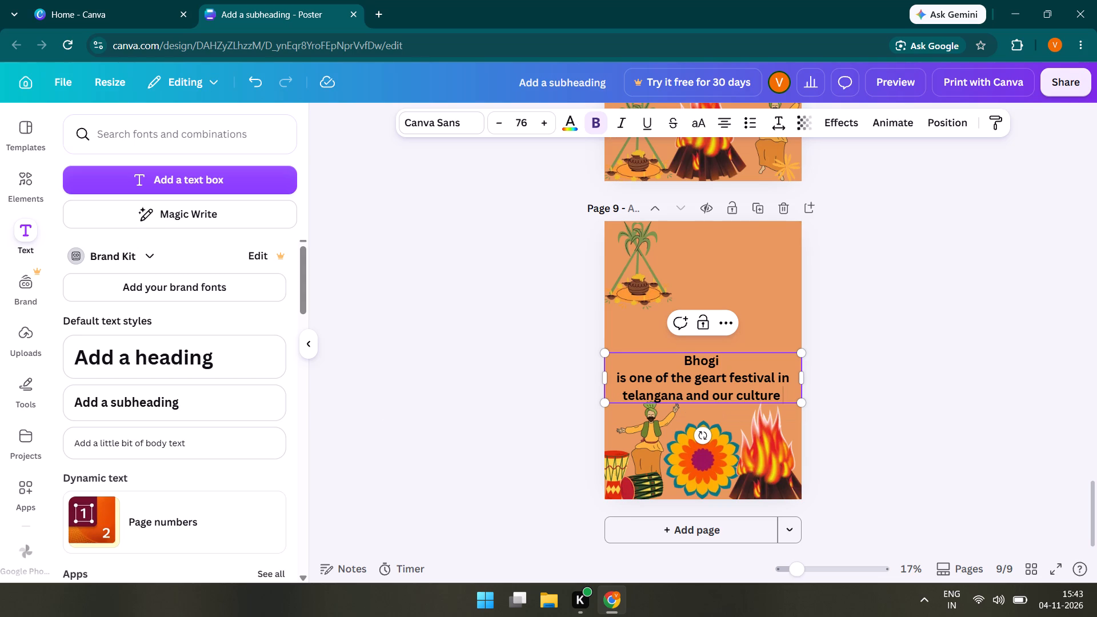
Continue the paragraph after "culture" with "need to remove all the negative energy in the fire we need to thrown".
text(need to remove all the negative)
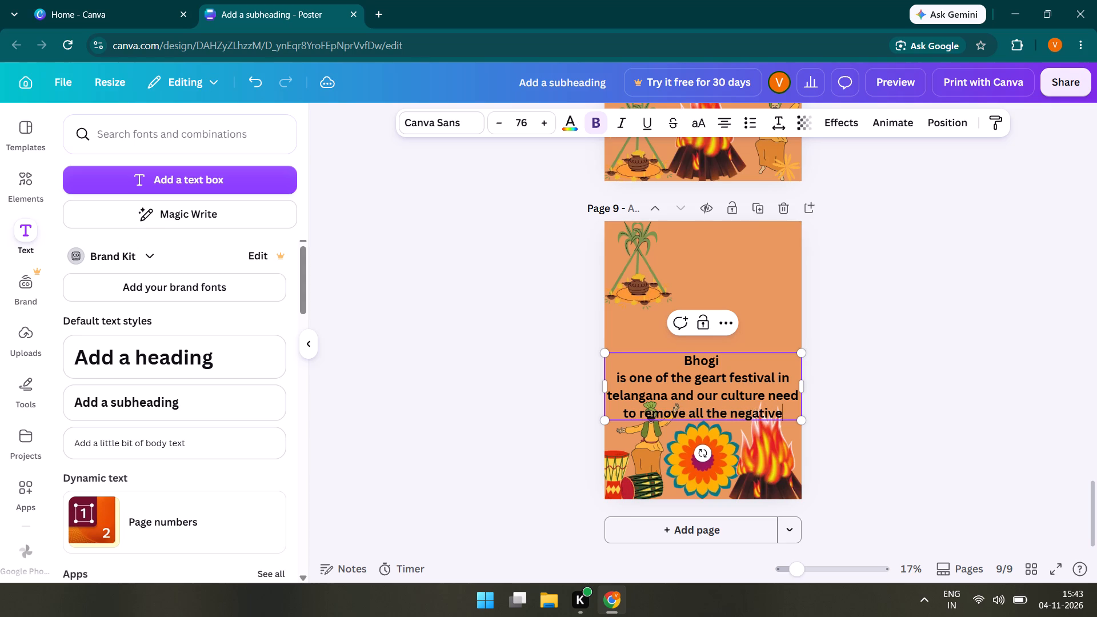
key(space)
text(energy fr)
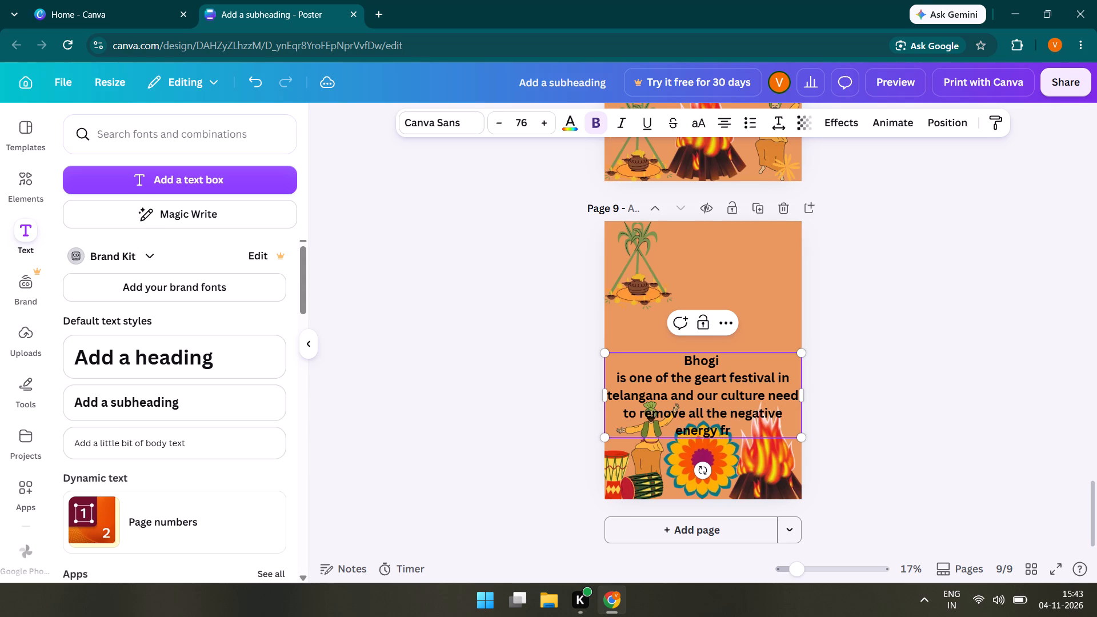
key(BackSpace)
key(BackSpace)
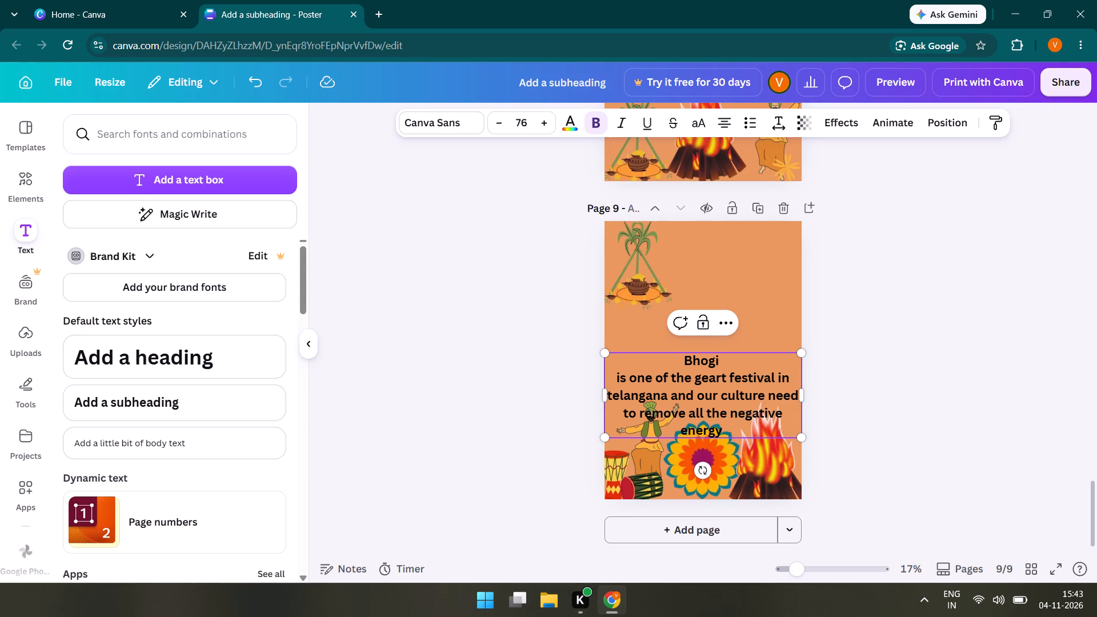
text(int)
key(space)
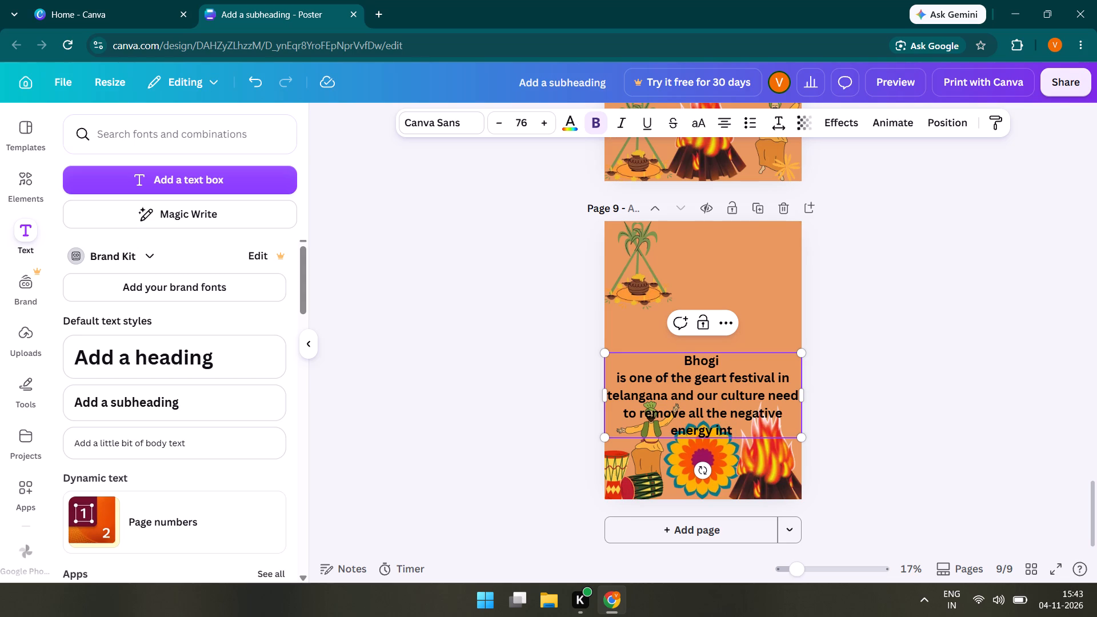
key(BackSpace)
key(BackSpace)
key(space)
text(the fire we need to thrown)
key(space)
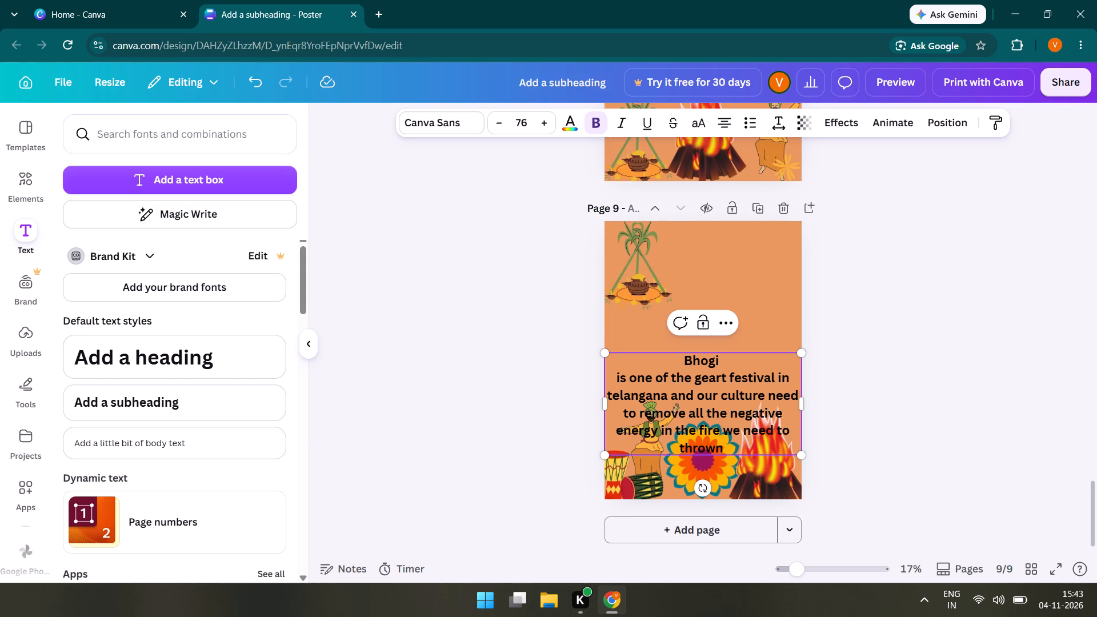
Finish the paragraph with "wooden unwanted stuff like wooden and the negative should been gone throw like that".
text(wooden)
key(space)
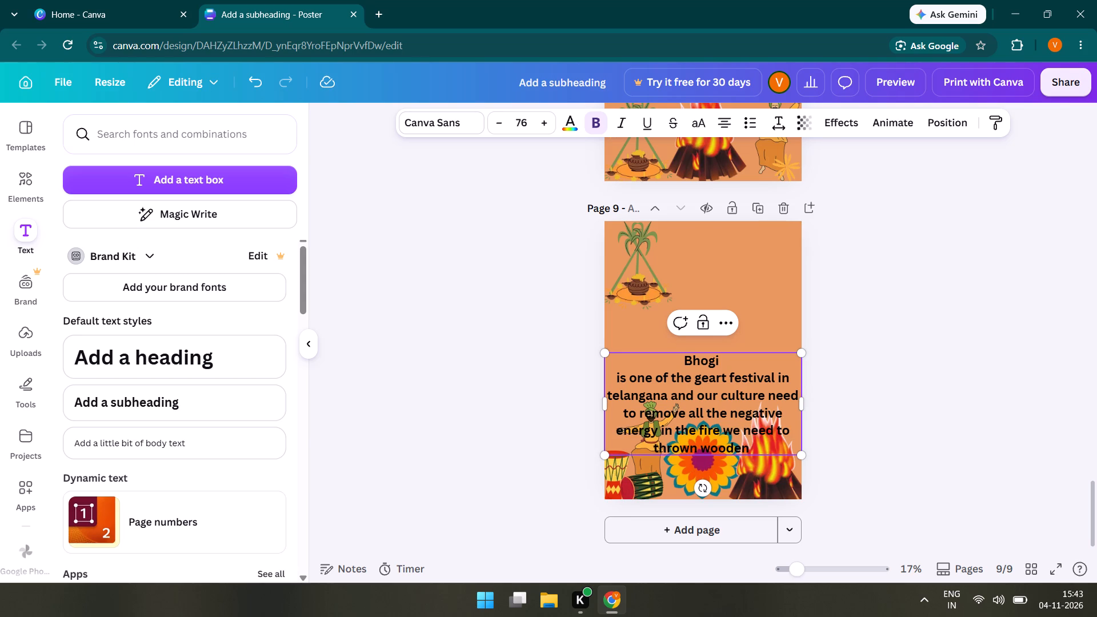
text(un)
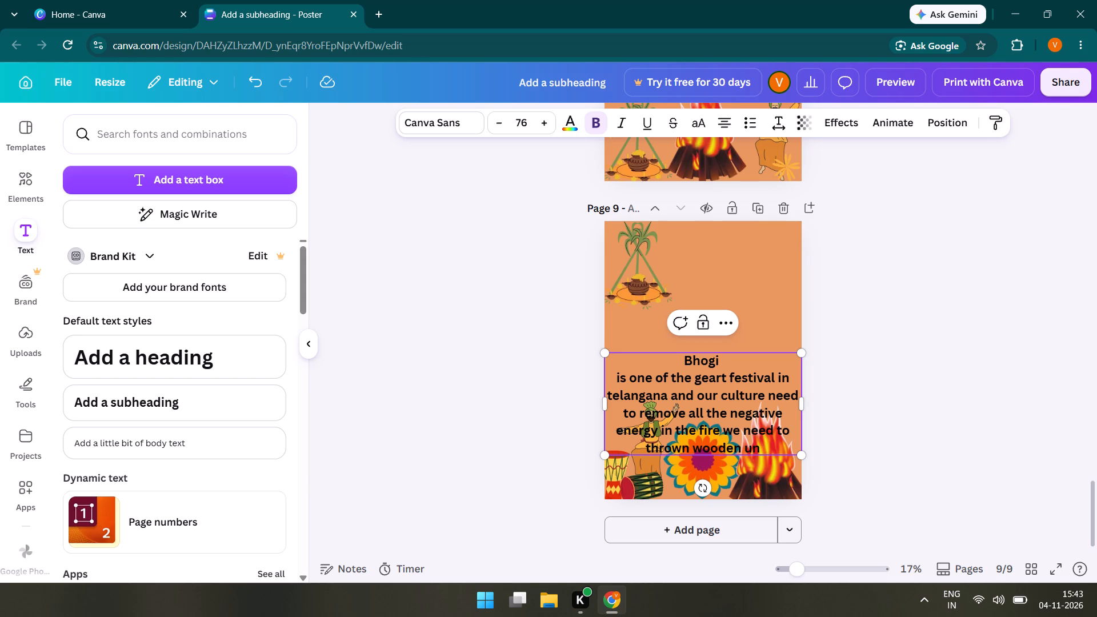
text(wanted stuff)
key(space)
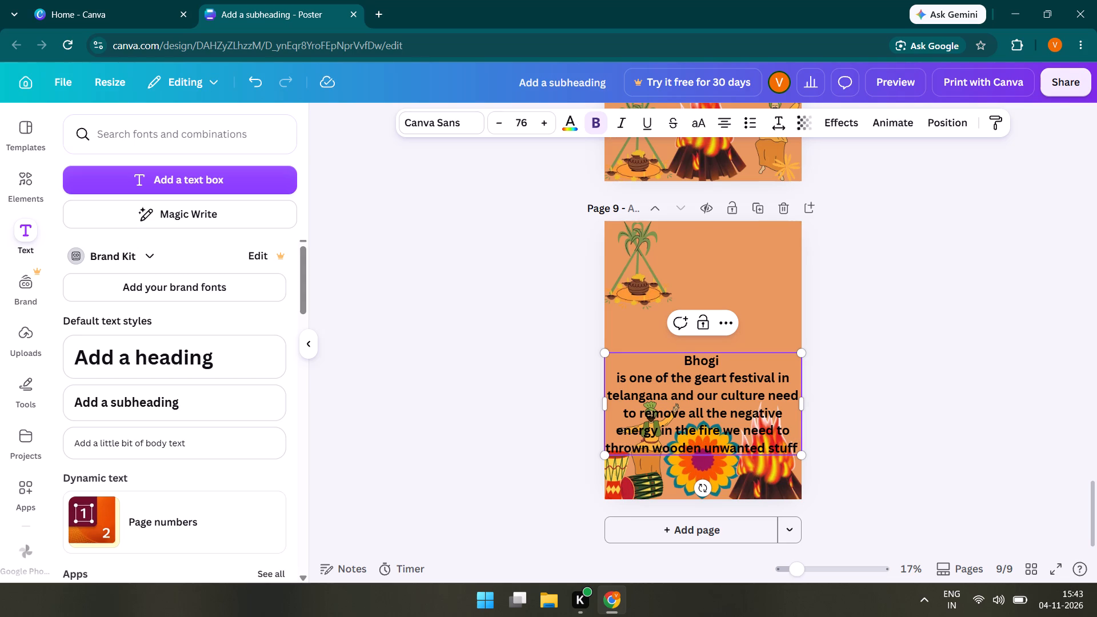
text(like wooden and)
key(space)
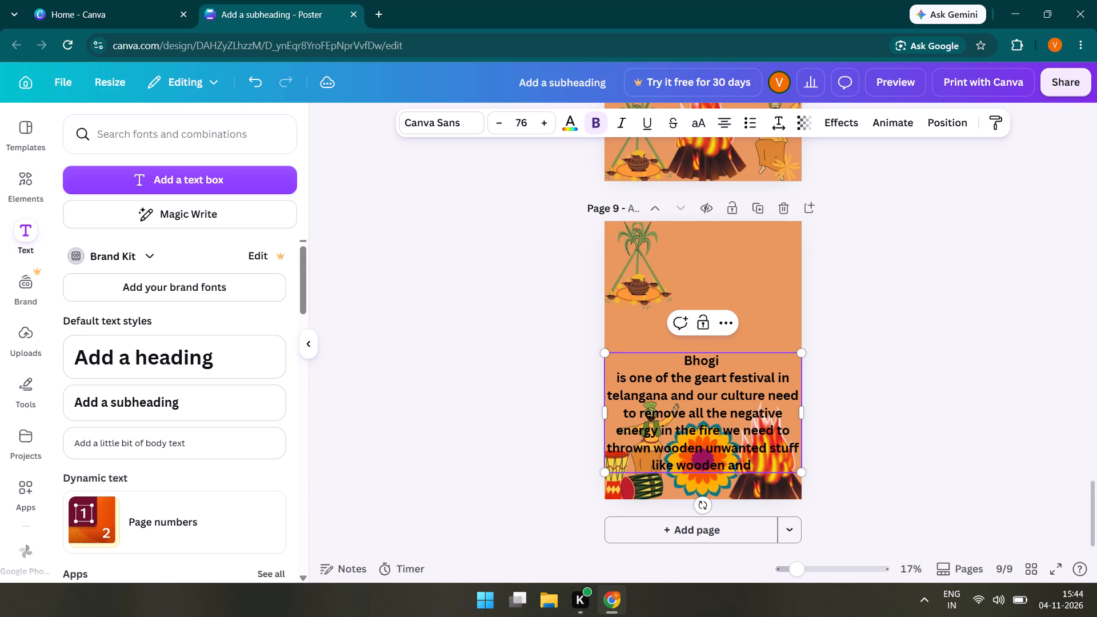
text(the negative should be)
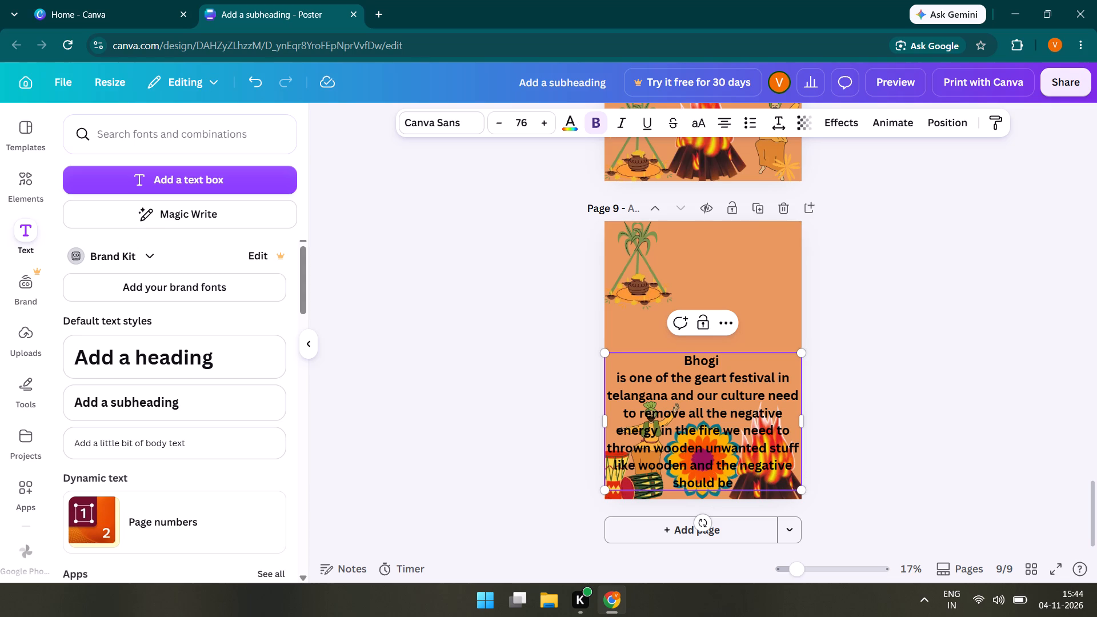
text(en)
key(space)
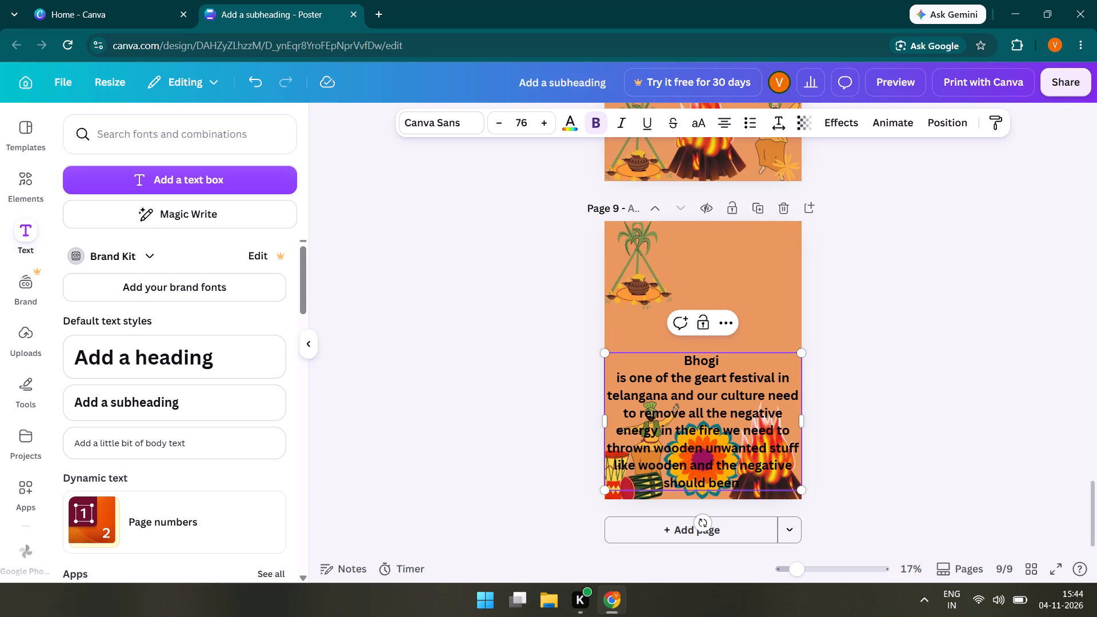
text(gone throe)
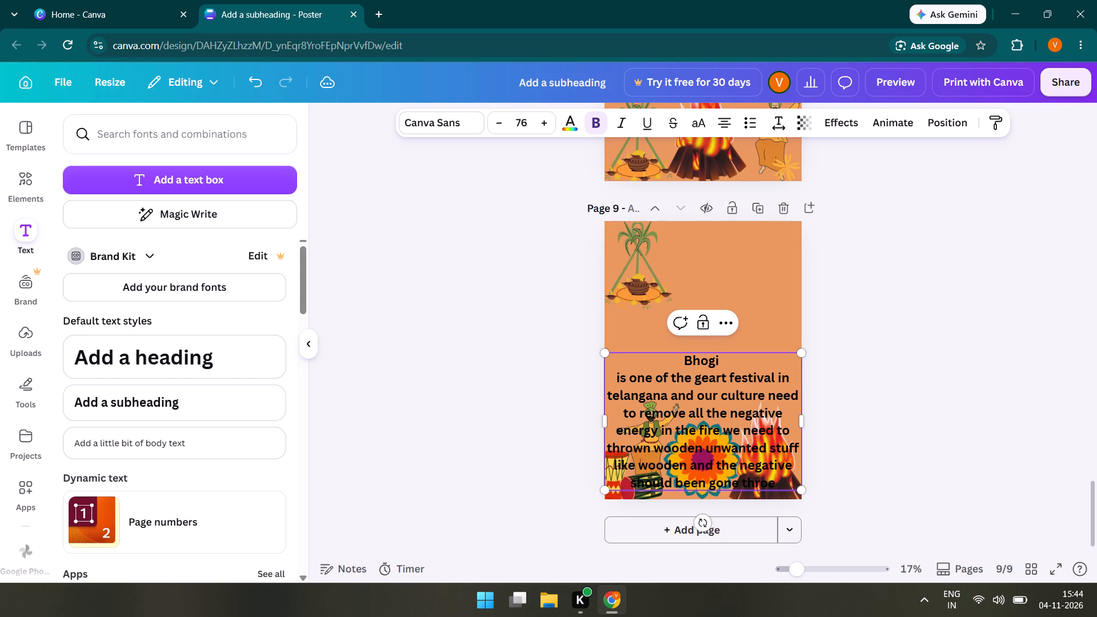
key(BackSpace)
text(w li)
text(ke that)
key(space)
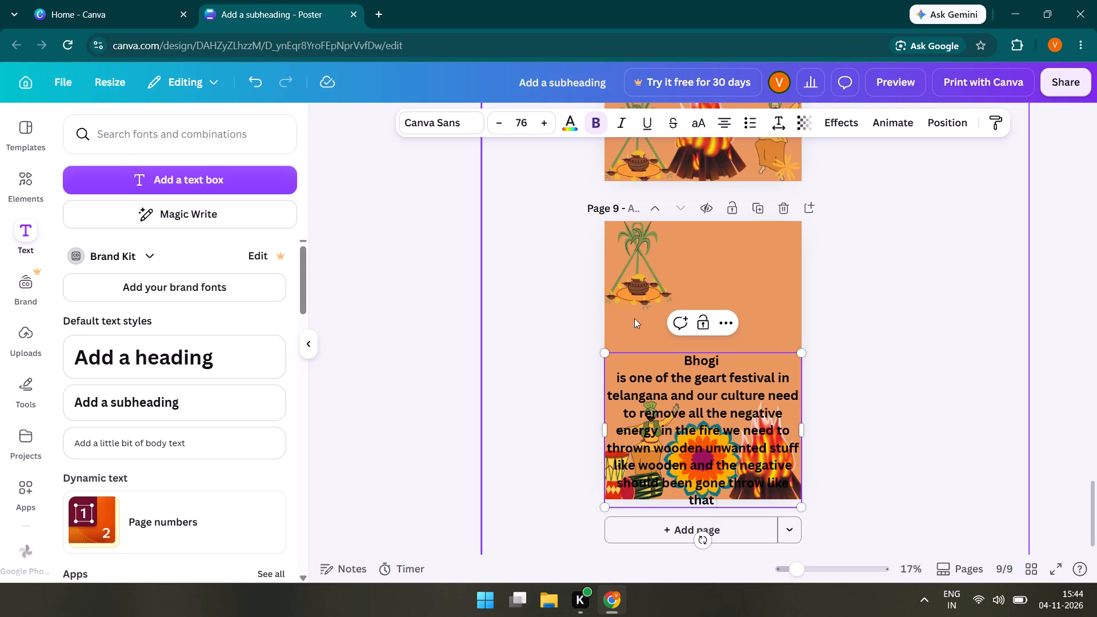
Scale the Bhogi paragraph down to about font size 53.9 and move it to page 9's upper part beside the pot graphic.
drag(670, 403, 688, 370)
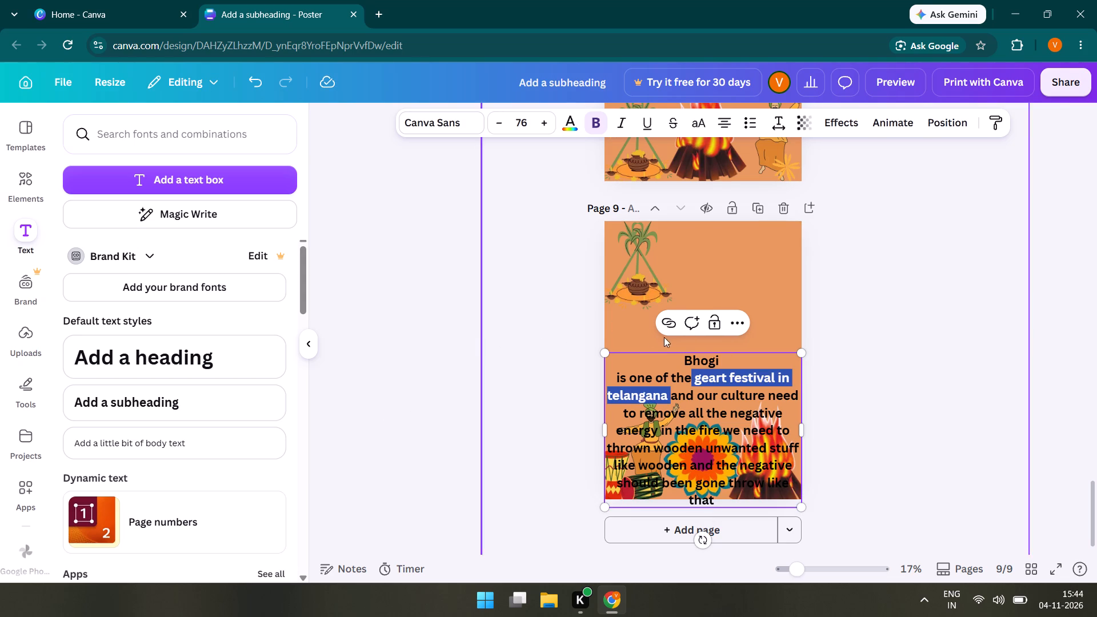
click(640, 334)
click(643, 371)
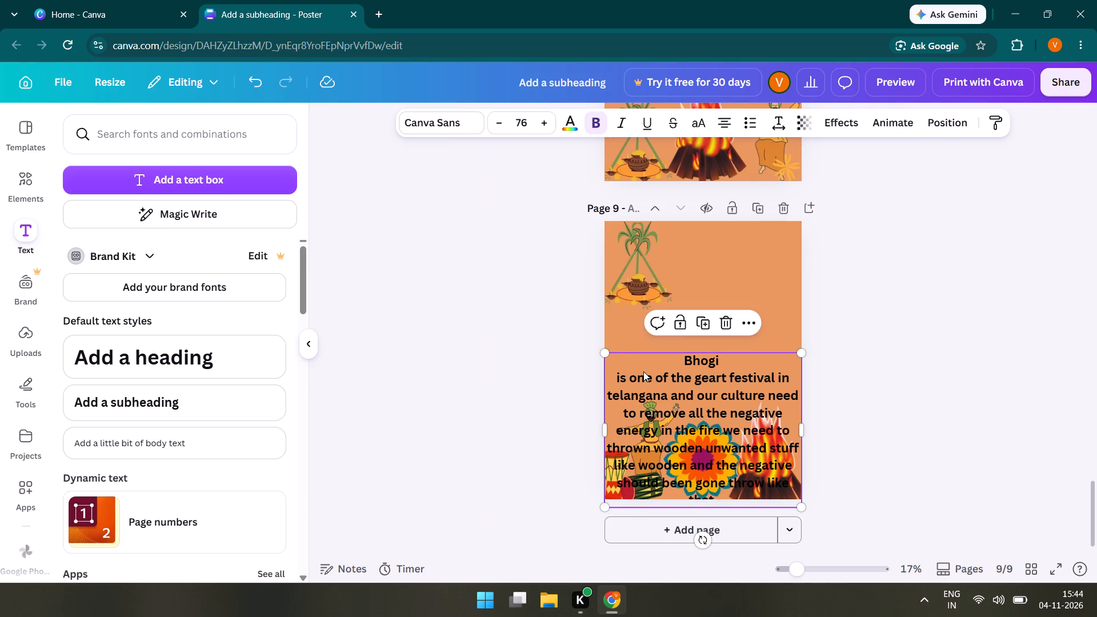
drag(605, 352, 654, 408)
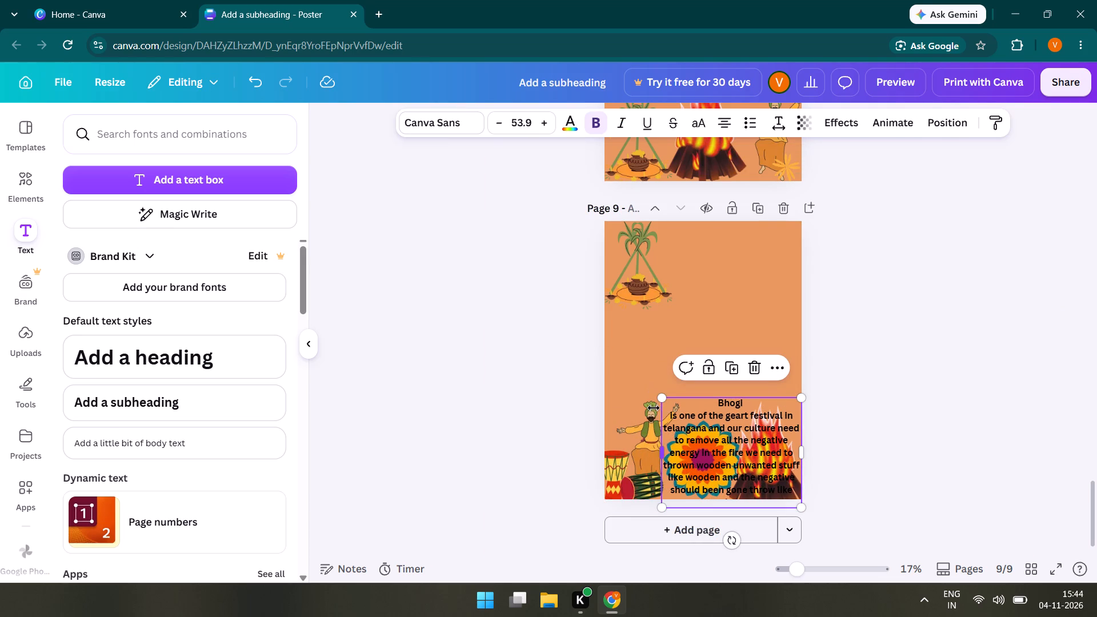
drag(714, 463, 709, 305)
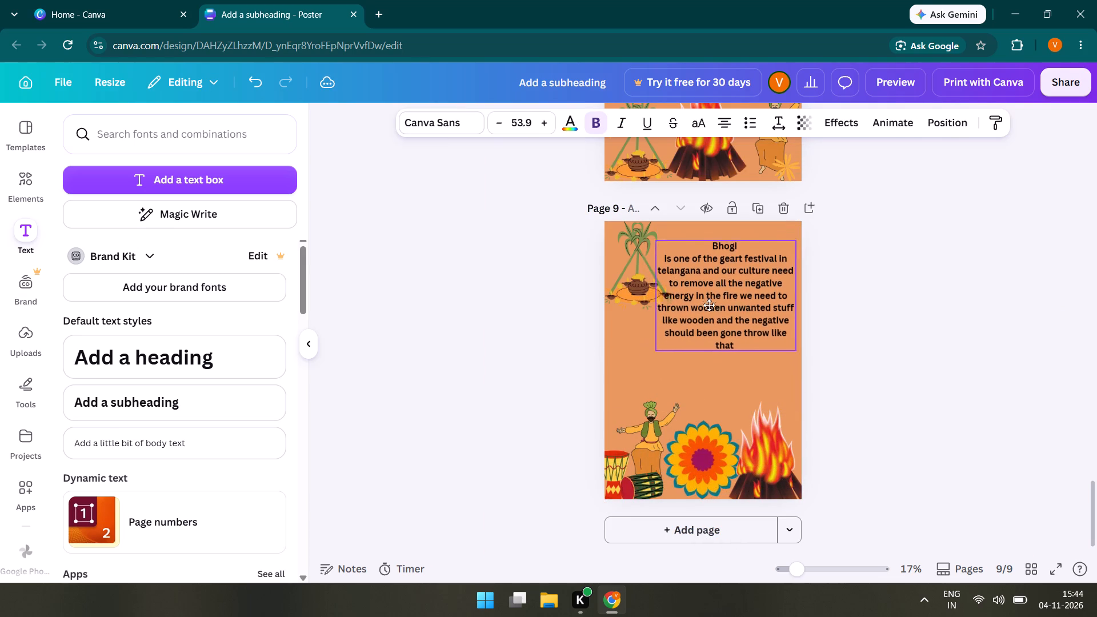
drag(709, 305, 710, 297)
Start a new line at the end of the Bhogi paragraph and write "only positive energy remains".
double_click(748, 327)
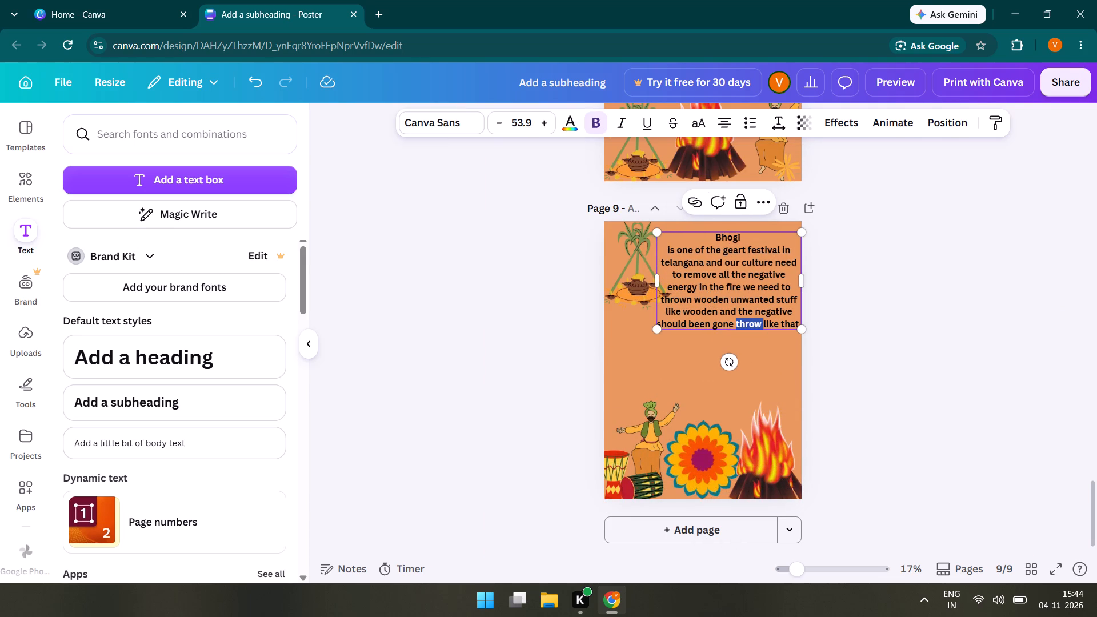
double_click(720, 312)
click(720, 312)
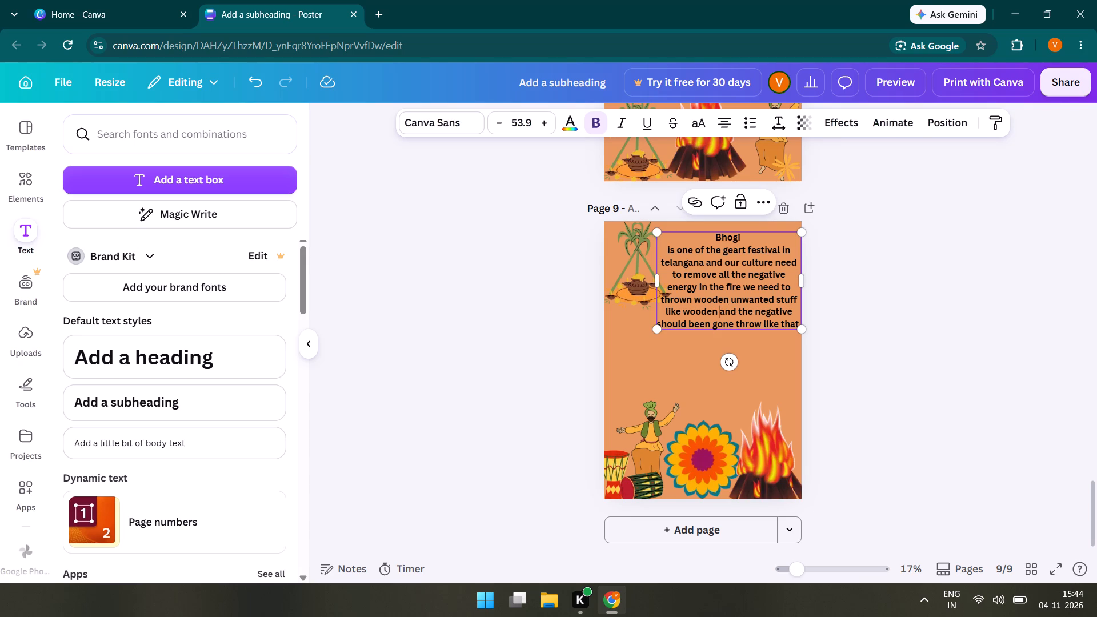
click(720, 312)
click(781, 326)
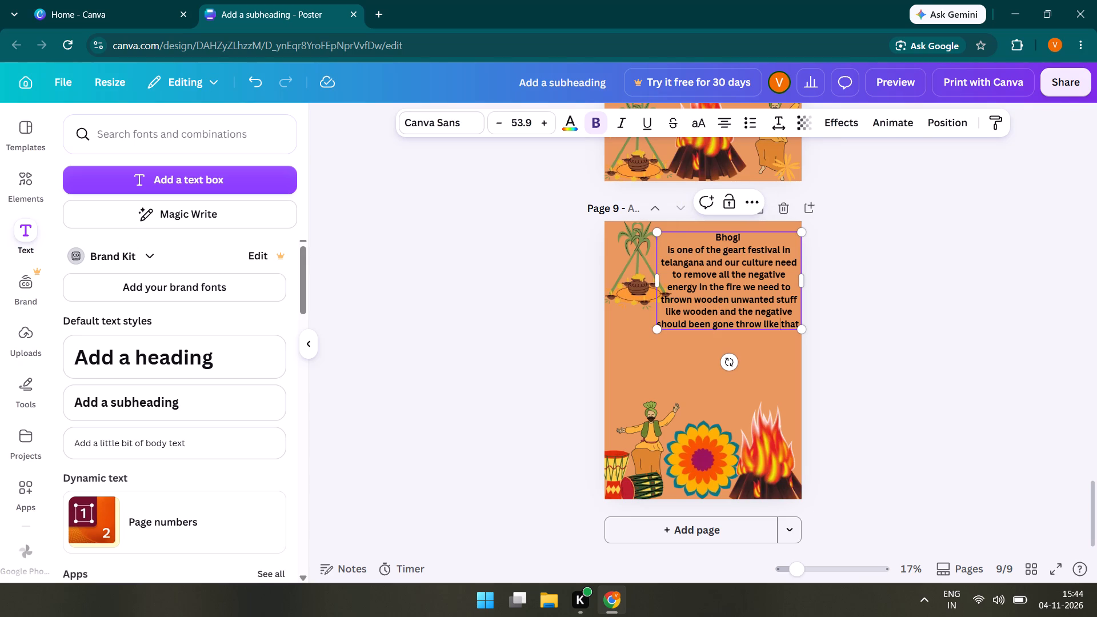
key(Right)
key(Right)
key(Right)
key(Right)
key(Return)
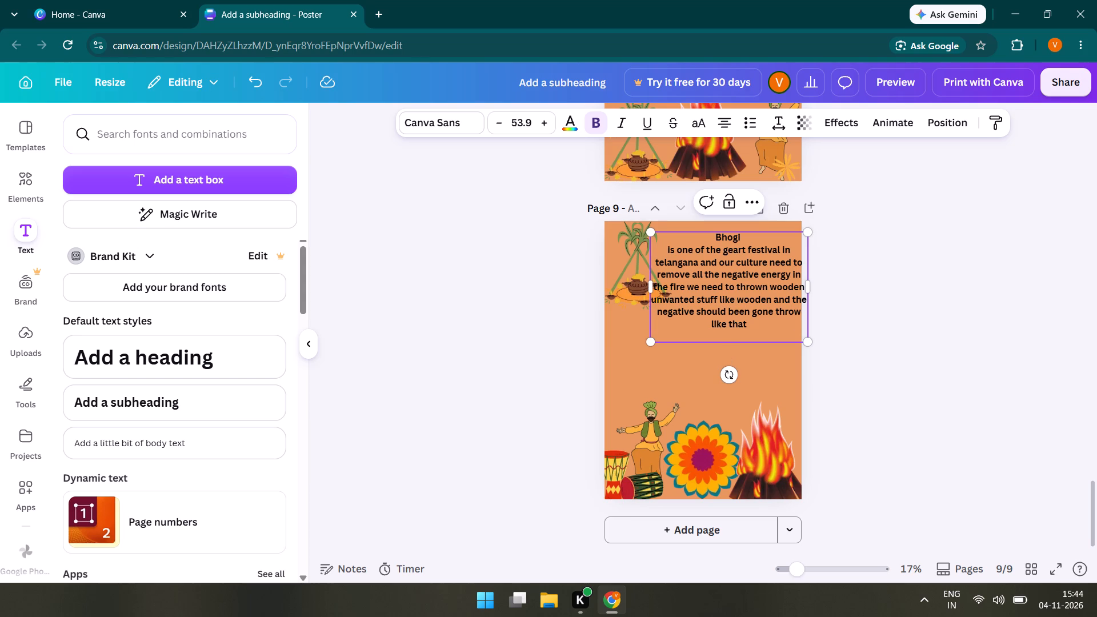
text(only)
key(space)
text(positi)
text(ve en)
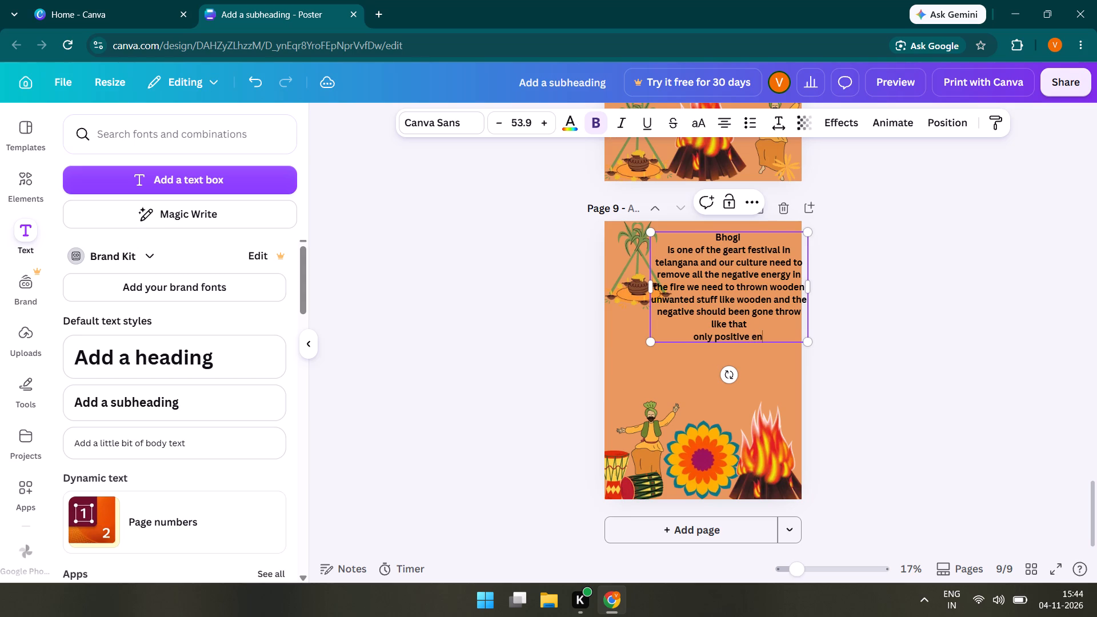
text(ergy remains)
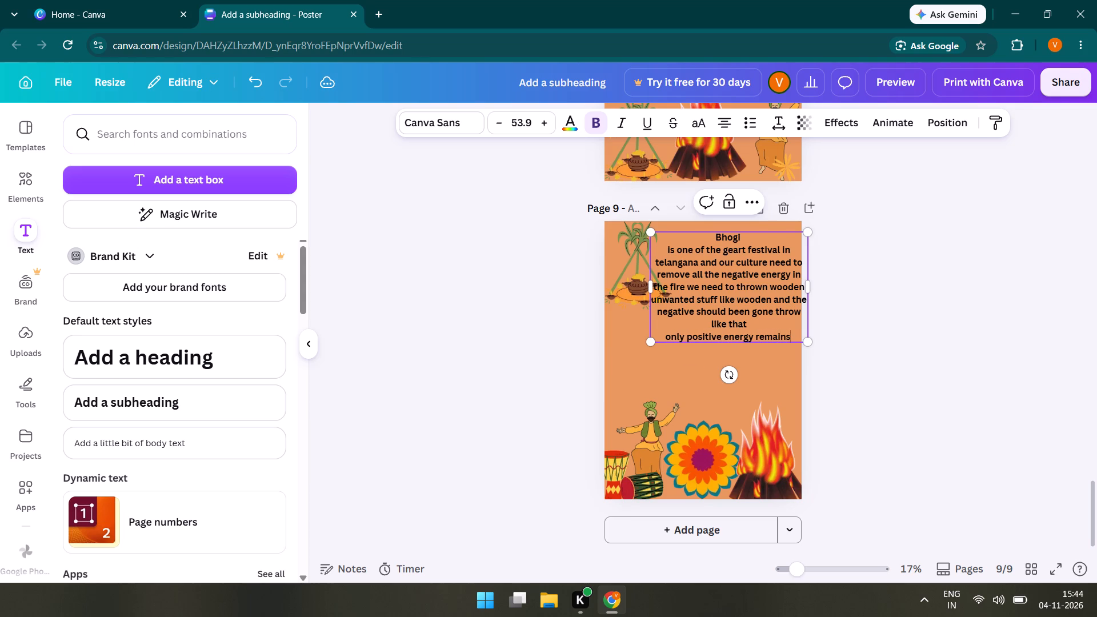
key(space)
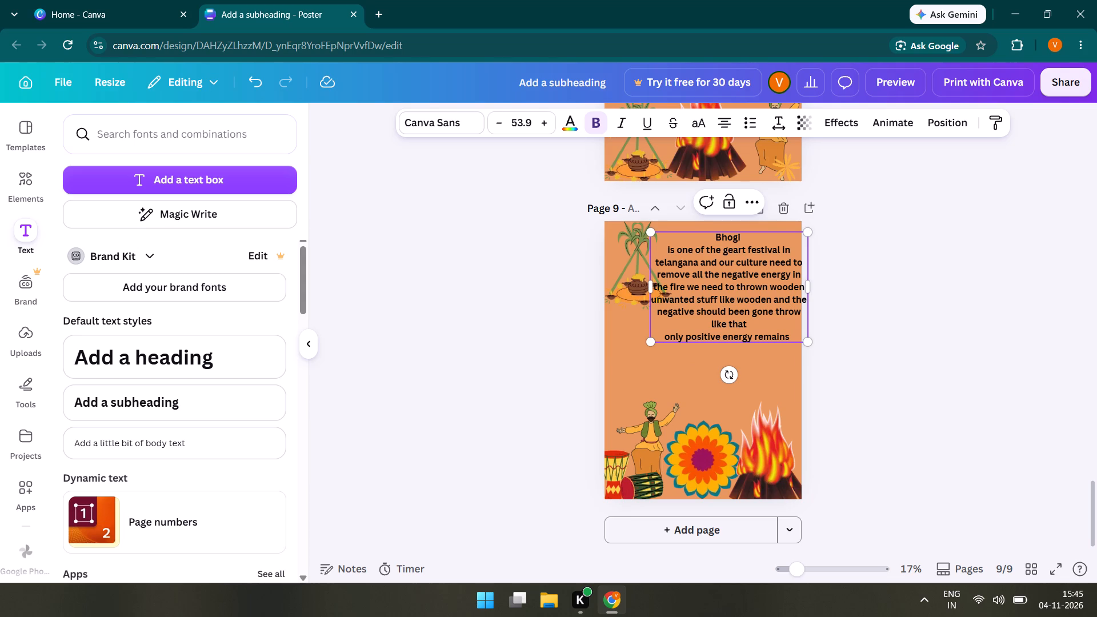
Continue the paragraph's last line with "its is bhogi specality".
text(its is bhogui)
key(BackSpace)
key(BackSpace)
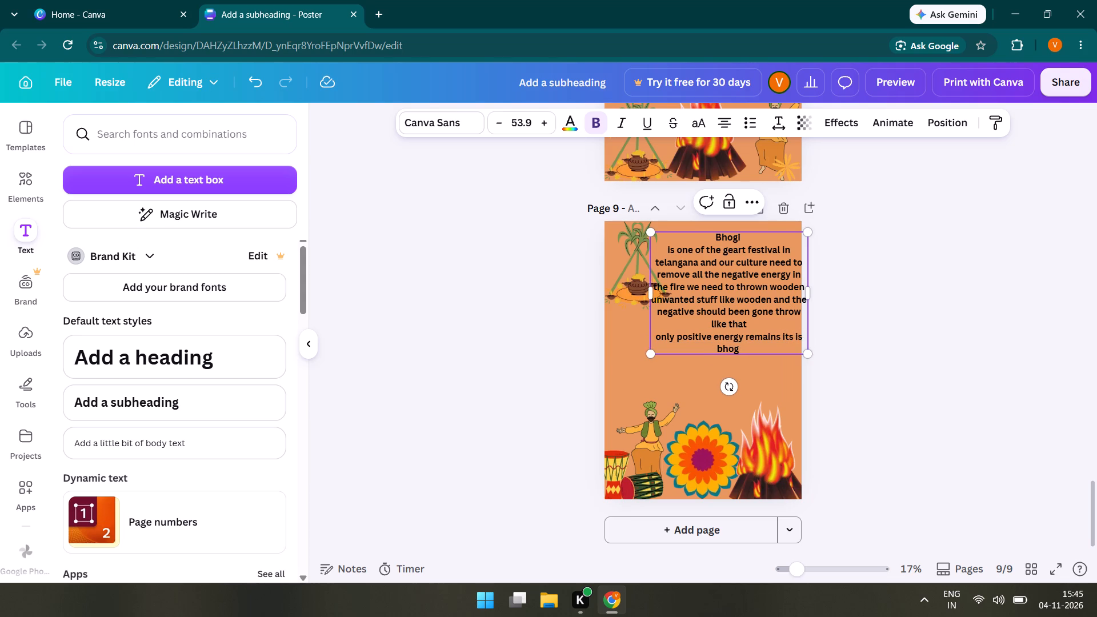
text(i specality)
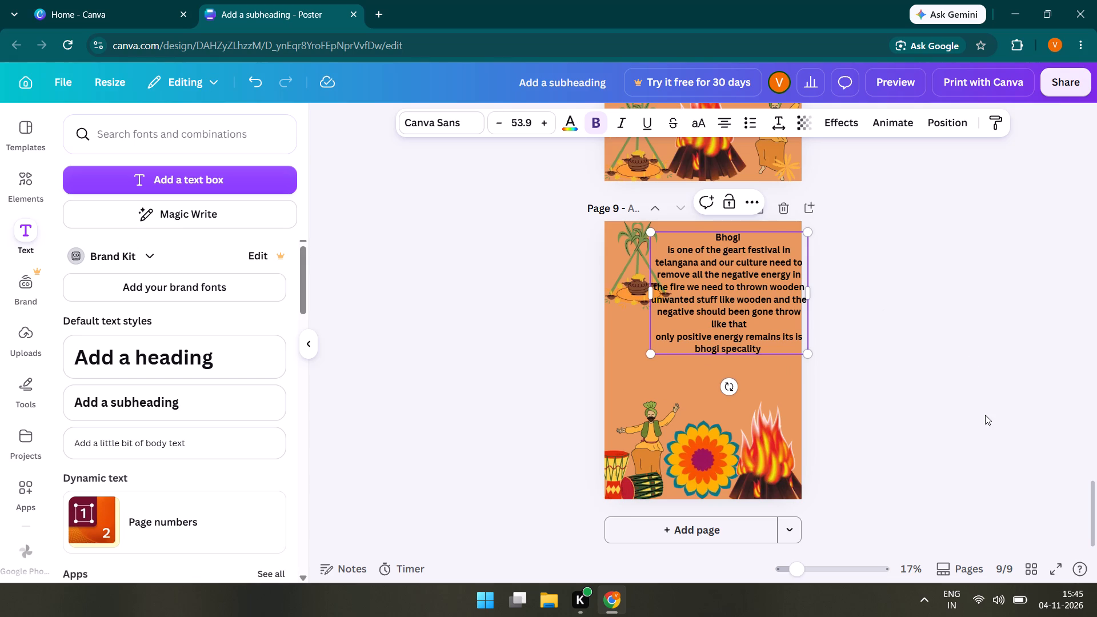
Narrow the Bhogi text box and position it against page 9's right edge, clear of the pot graphic and above the bonfire.
drag(807, 295, 808, 266)
click(808, 266)
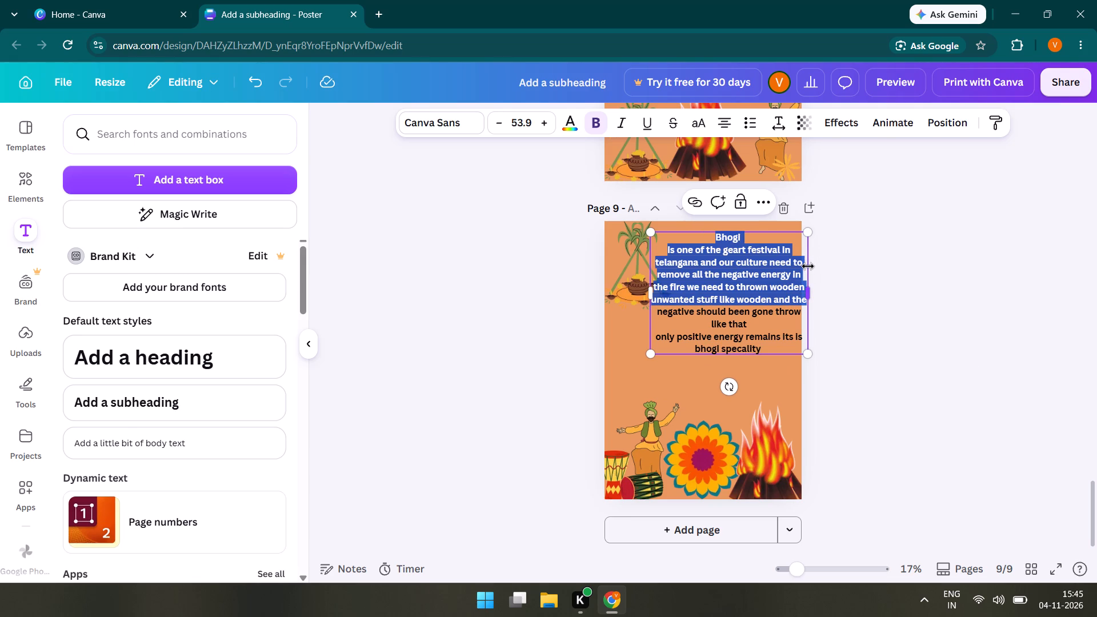
click(763, 292)
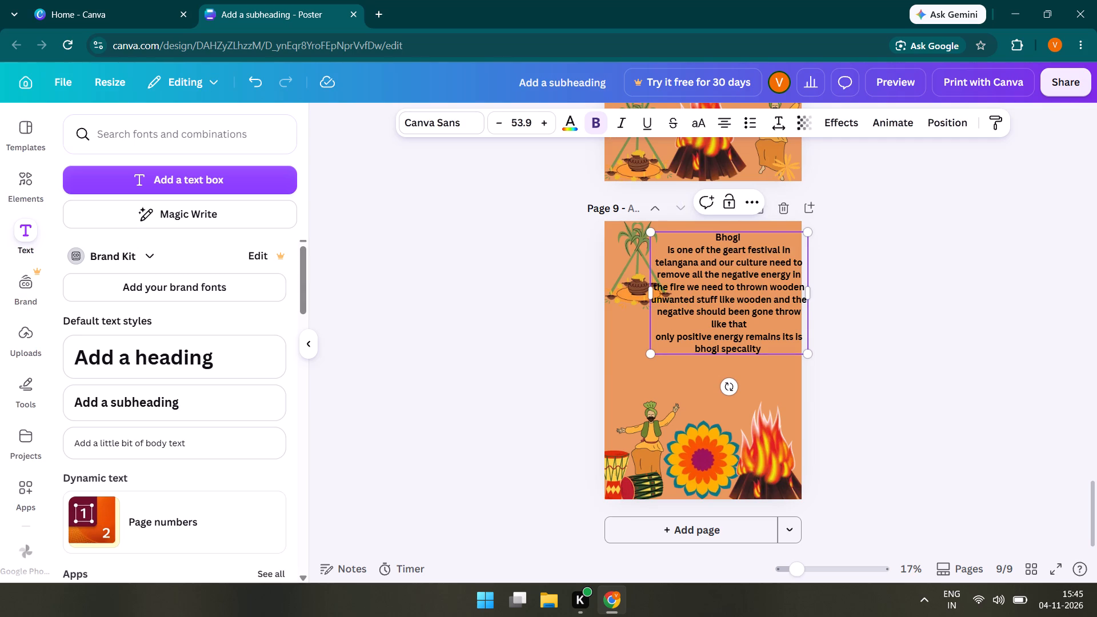
drag(810, 296, 786, 310)
click(846, 334)
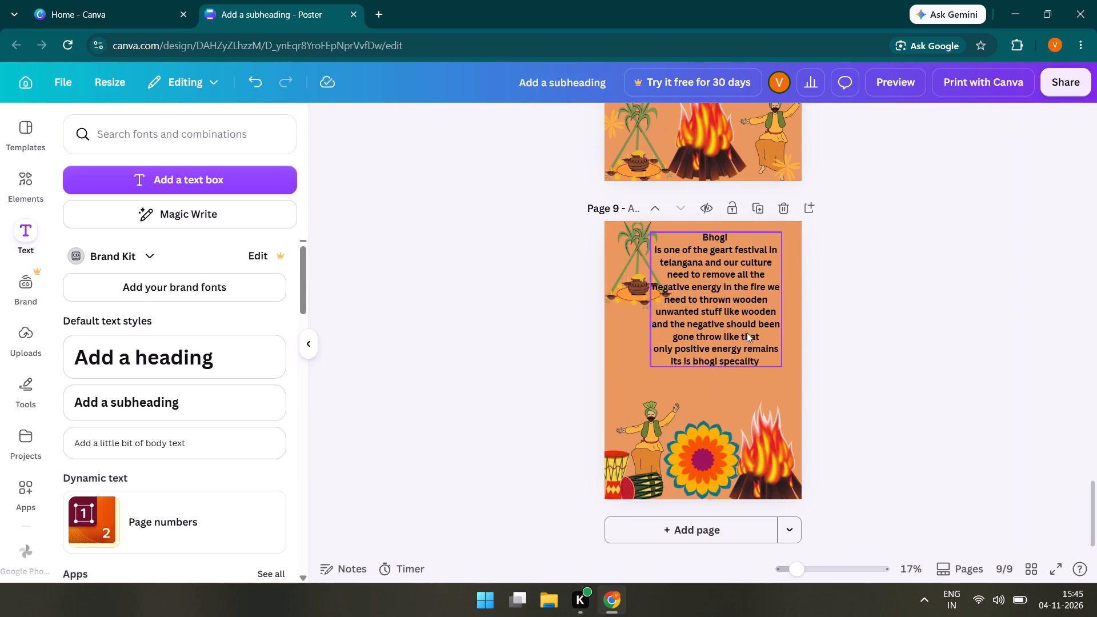
drag(744, 332, 763, 352)
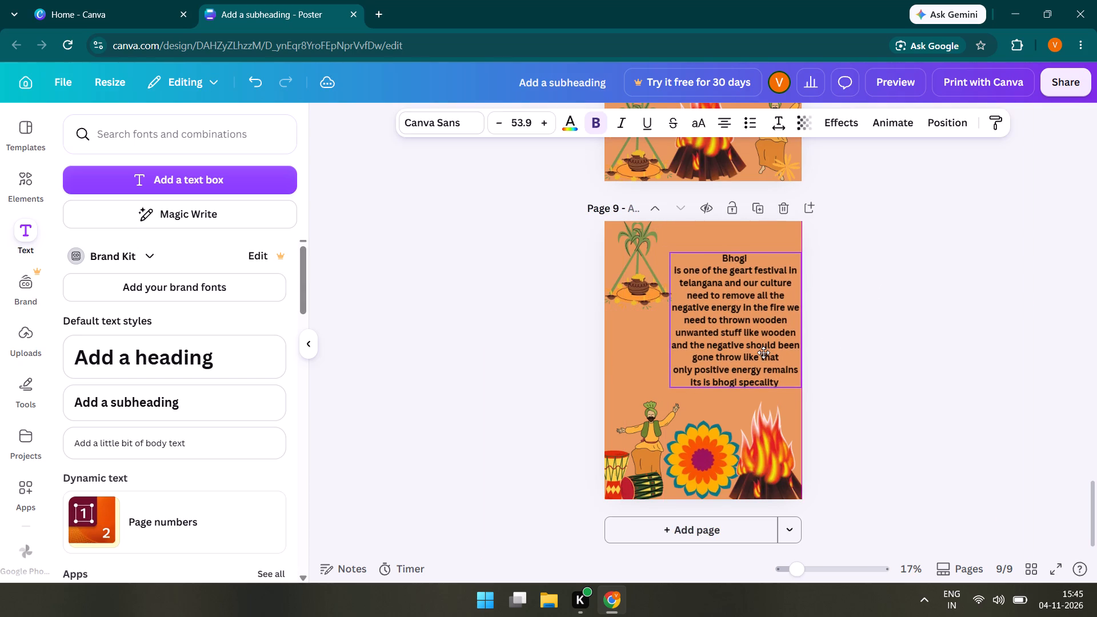
drag(763, 352, 763, 350)
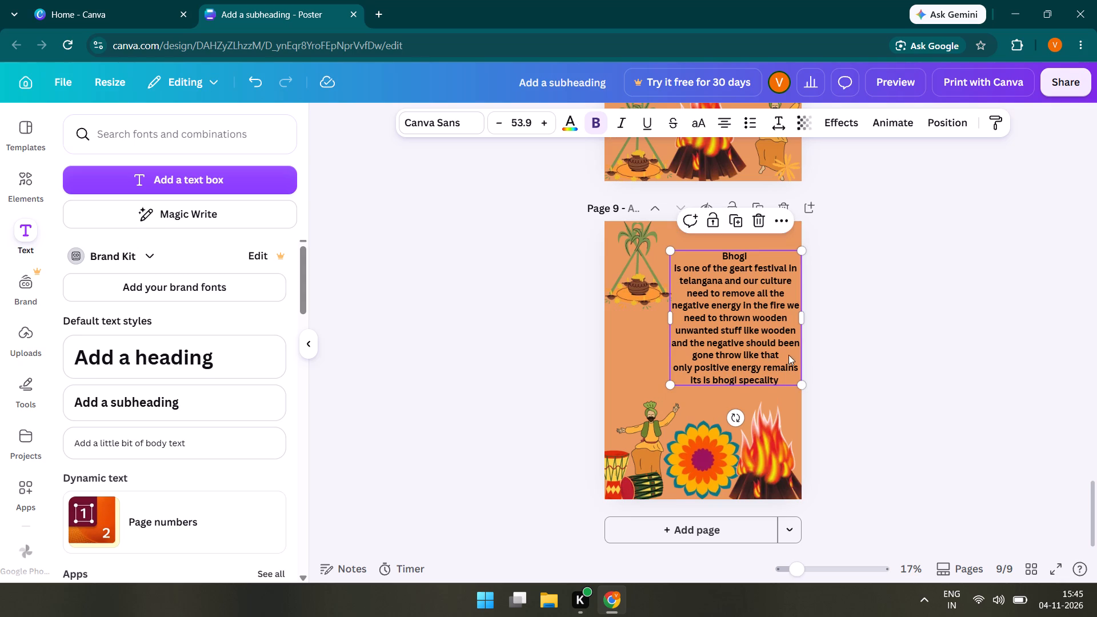
click(840, 375)
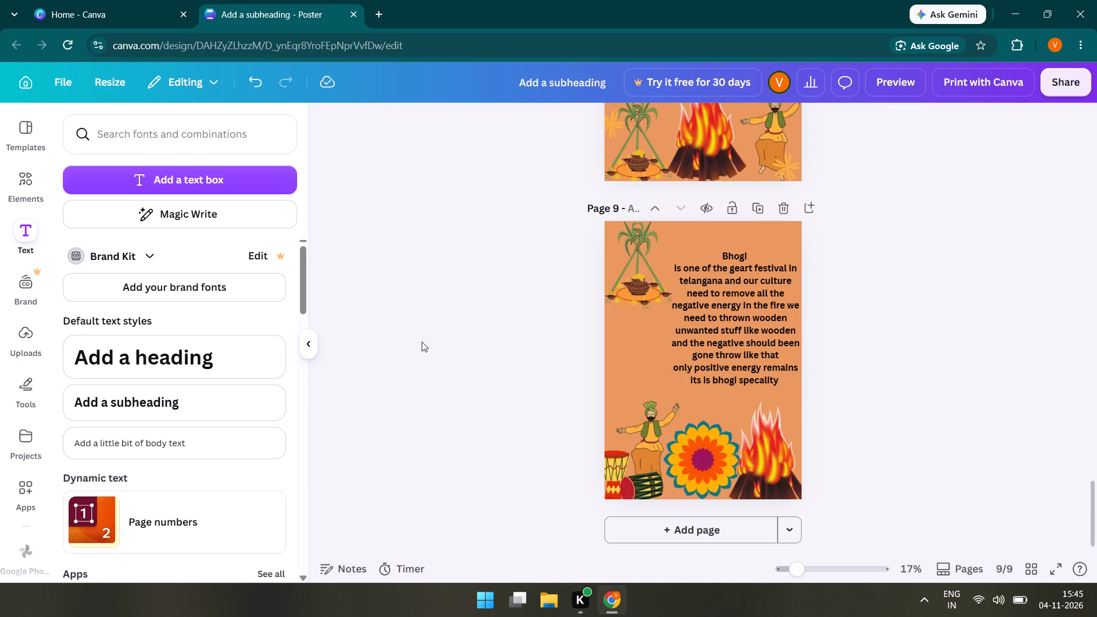
Search the elements library for "bhogi sankranthi".
click(31, 190)
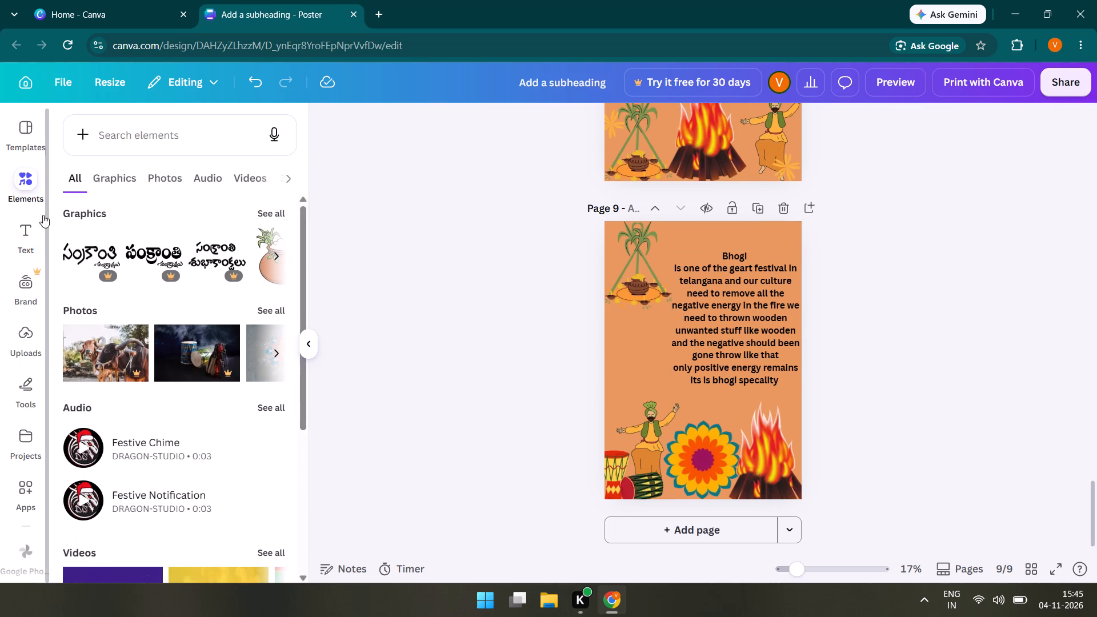
scroll(116, 387, down, 4)
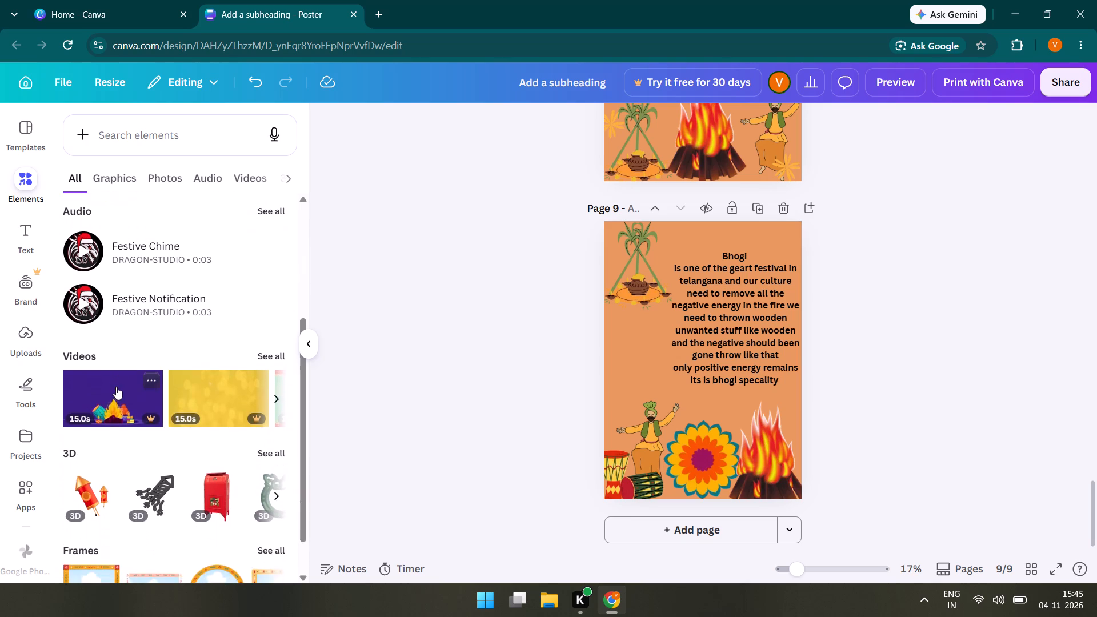
scroll(116, 387, down, 3)
scroll(116, 387, up, 7)
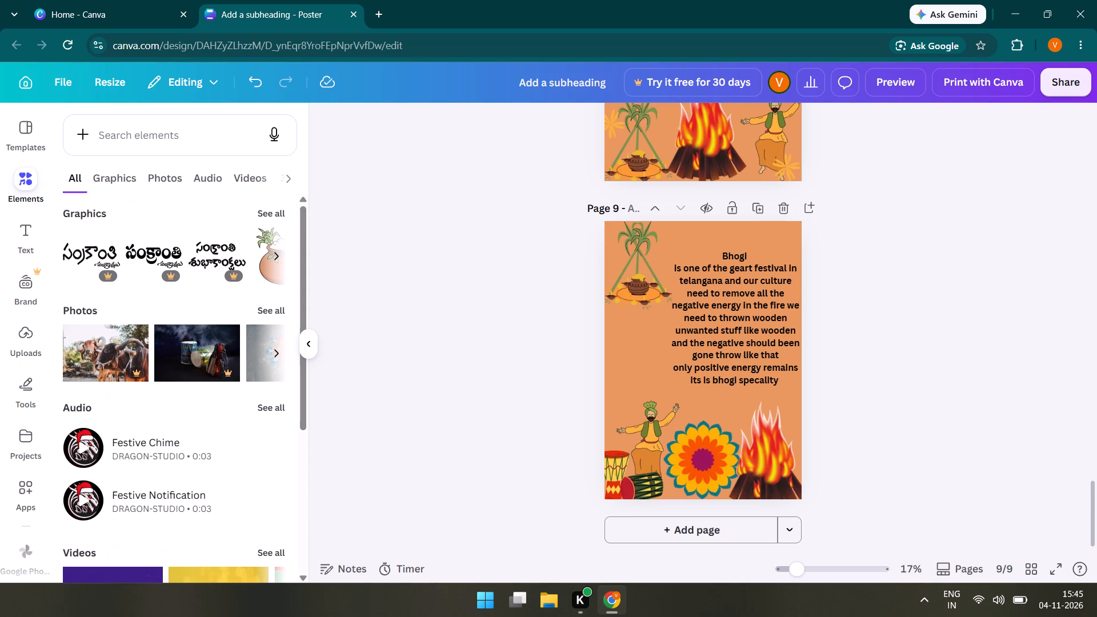
click(181, 123)
click(174, 141)
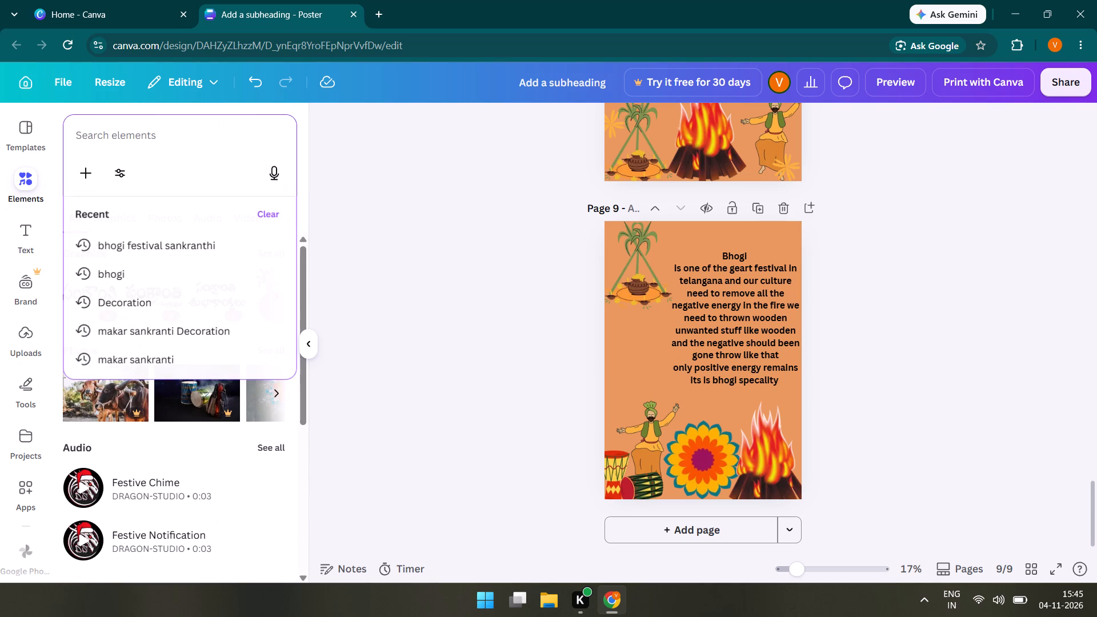
text(bhogi)
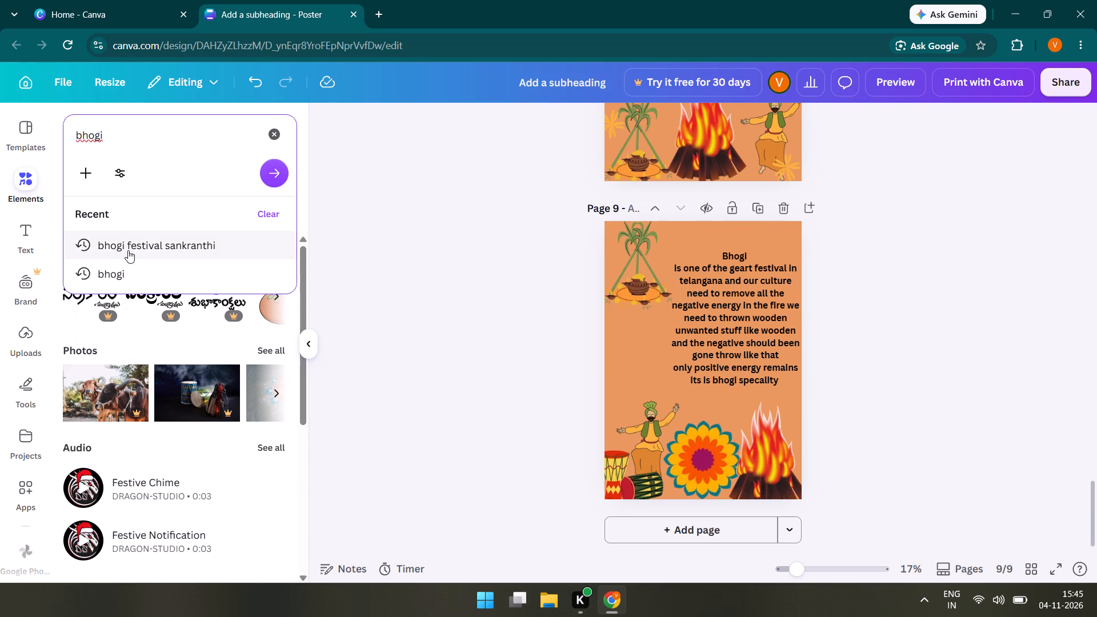
click(128, 250)
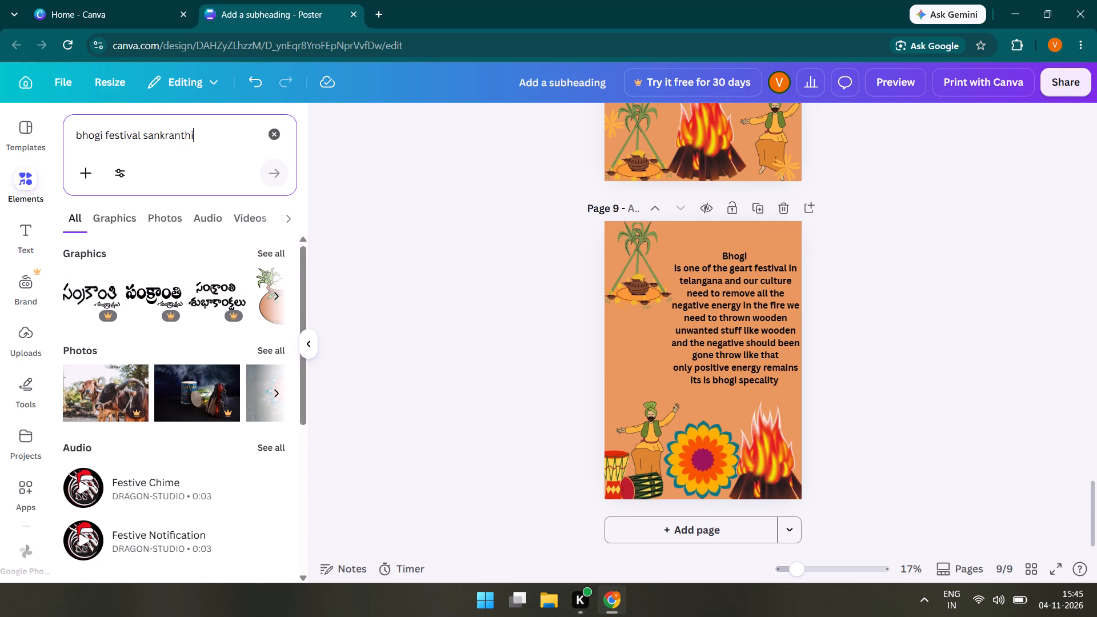
click(145, 140)
key(BackSpace)
key(BackSpace)
key(BackSpace)
key(BackSpace)
key(BackSpace)
key(BackSpace)
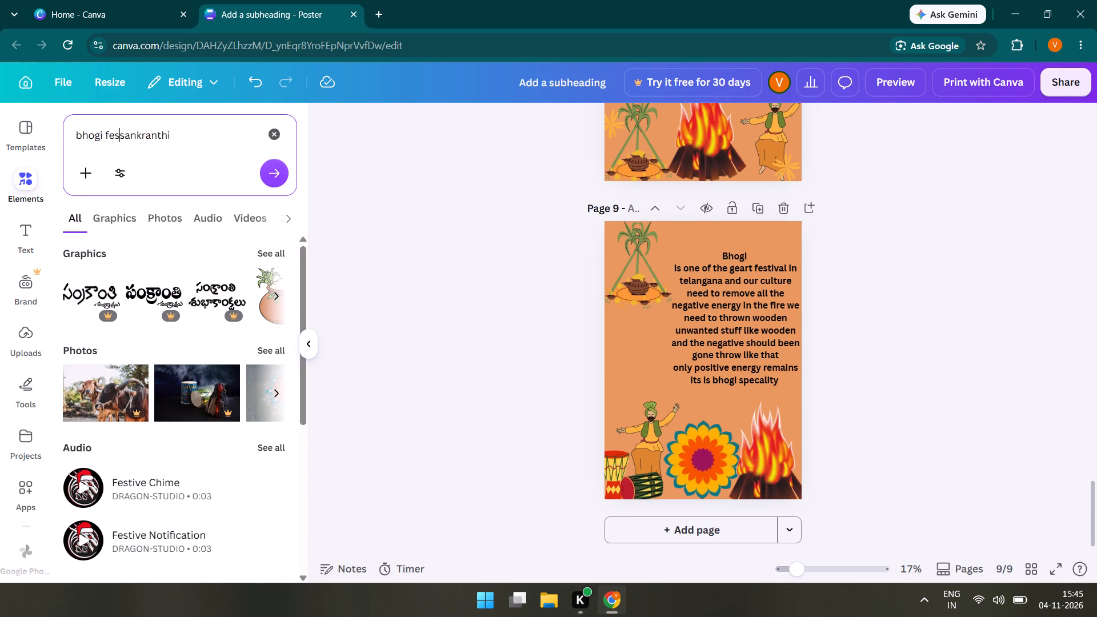
key(BackSpace)
key(BackSpace)
key(BackSpace)
key(Return)
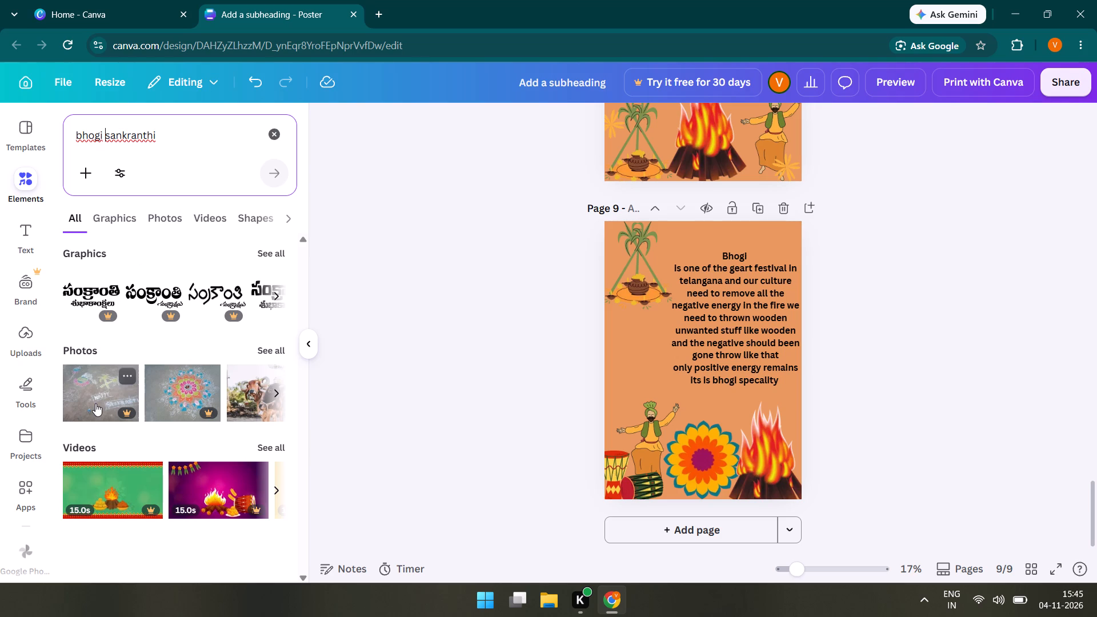
Browse the full set of photo results for "bhogi sankranthi" for an image that suits page 9.
scroll(95, 403, down, 3)
scroll(216, 468, down, 1)
click(274, 355)
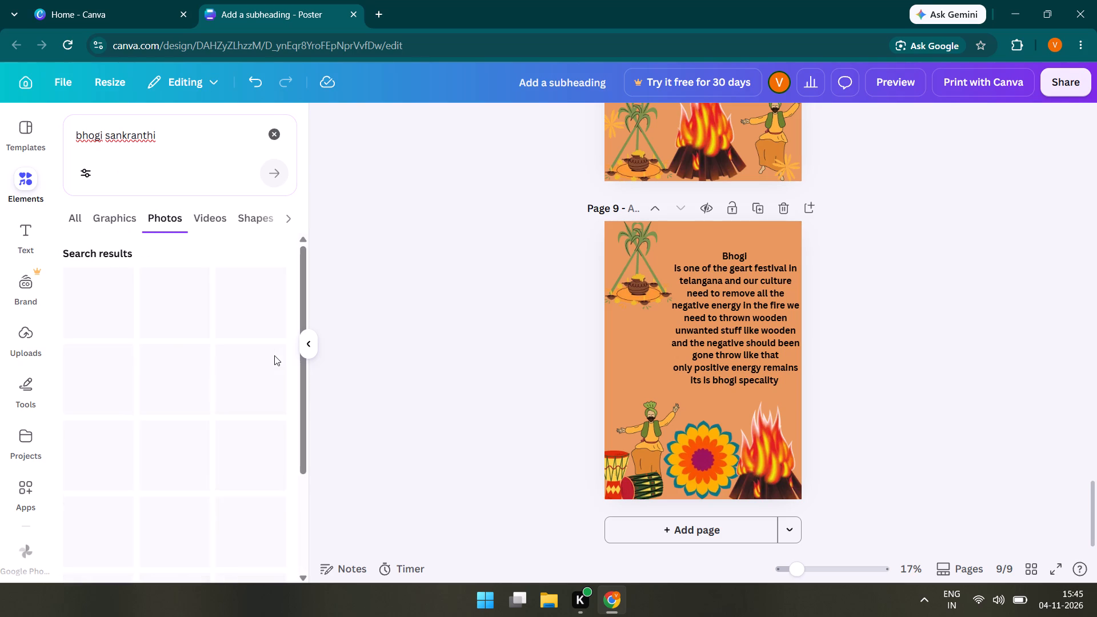
scroll(194, 471, down, 4)
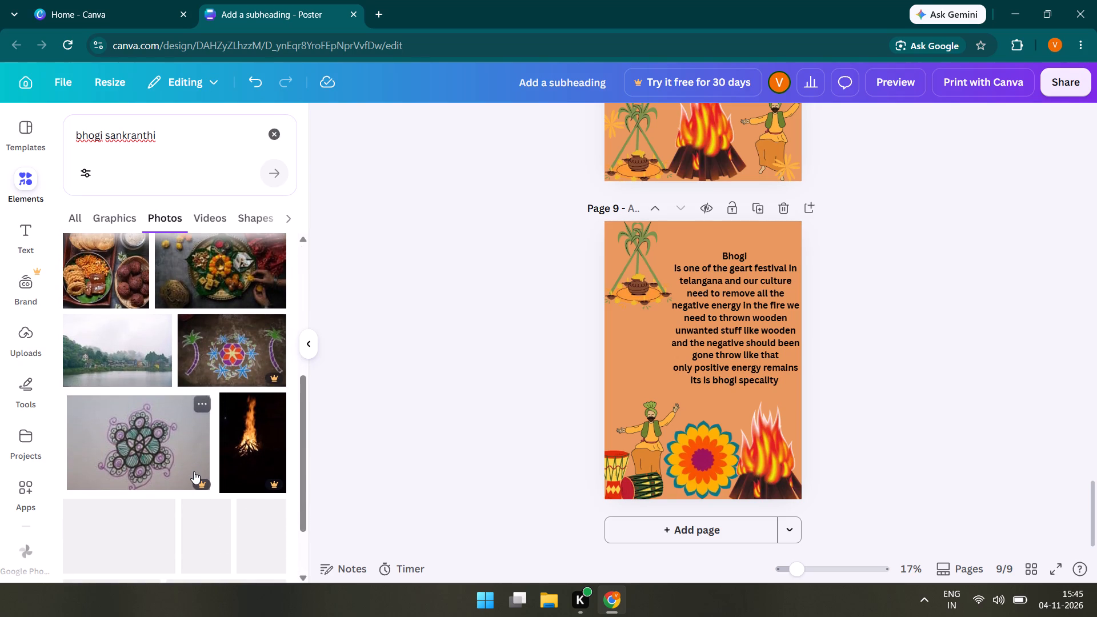
scroll(194, 471, down, 3)
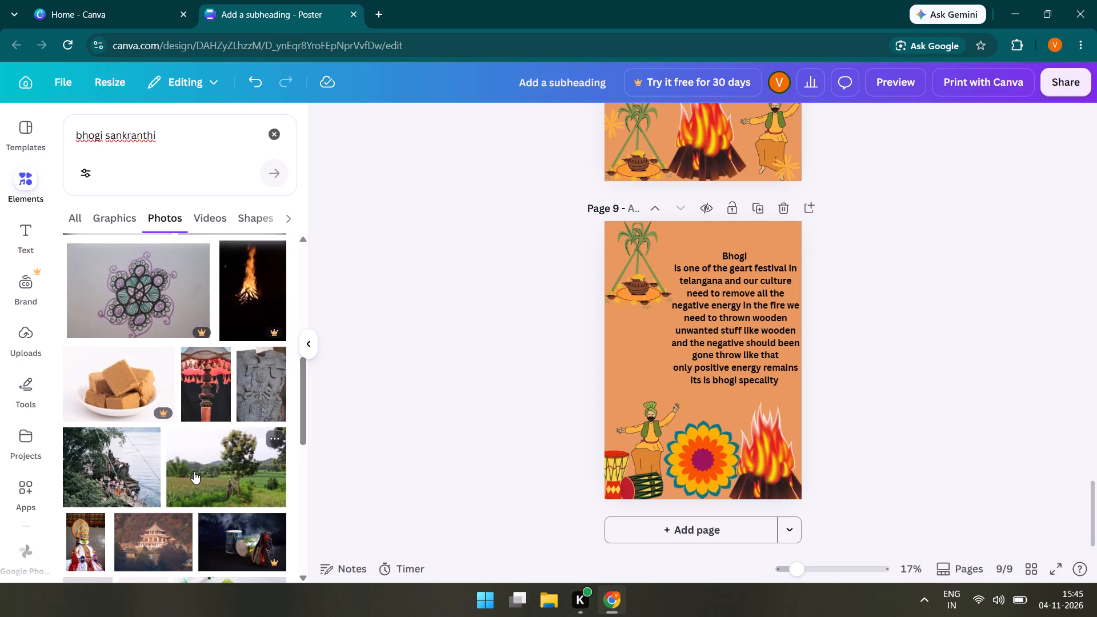
scroll(194, 471, down, 3)
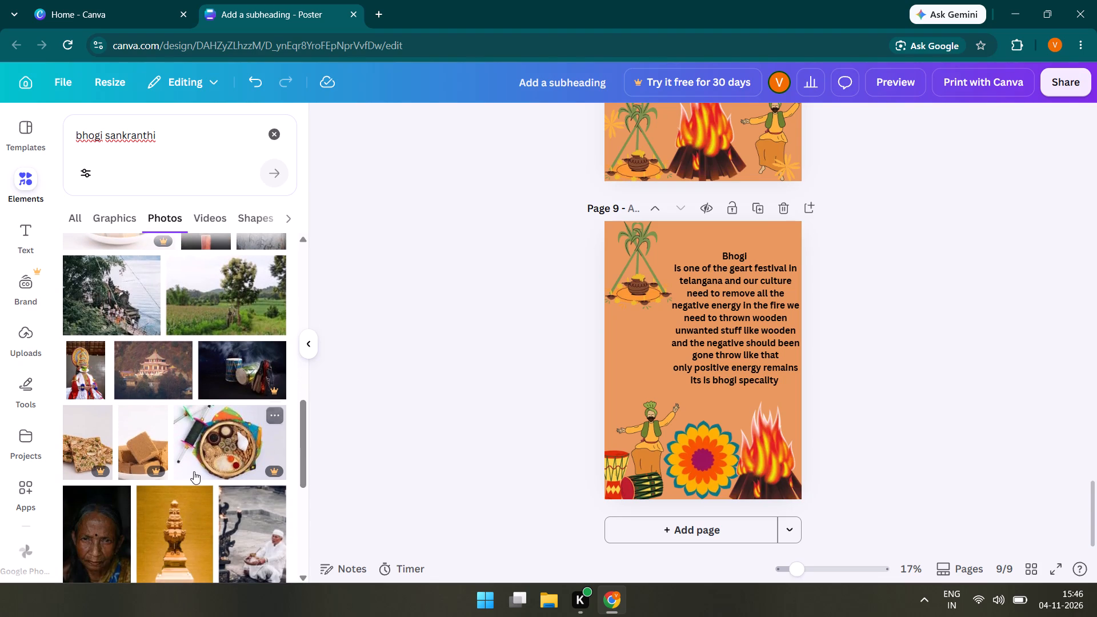
scroll(194, 471, down, 5)
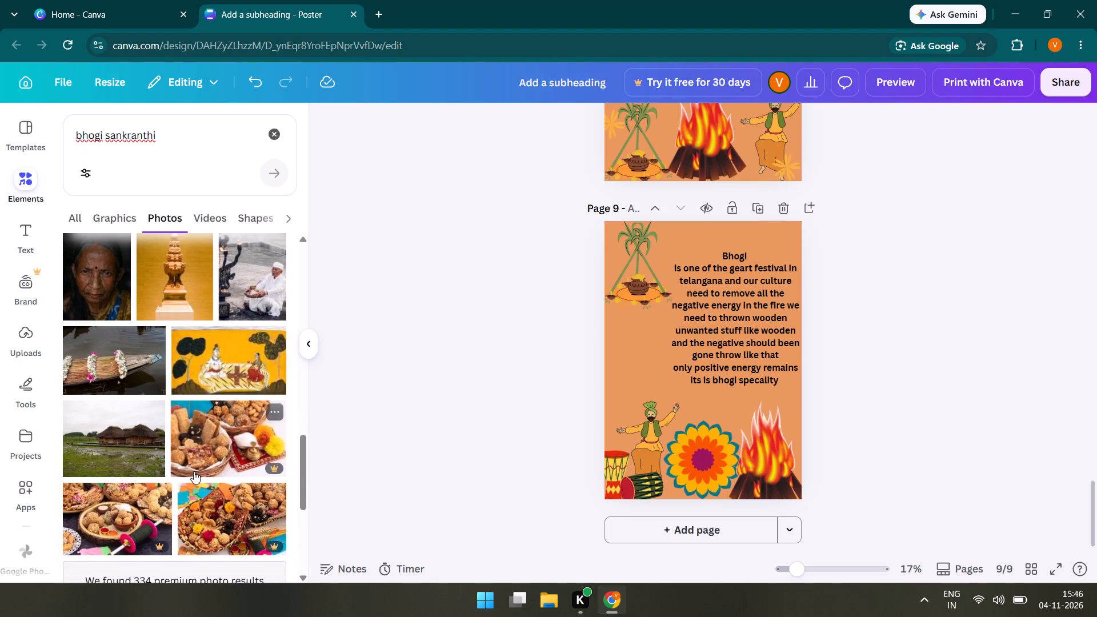
scroll(194, 471, down, 5)
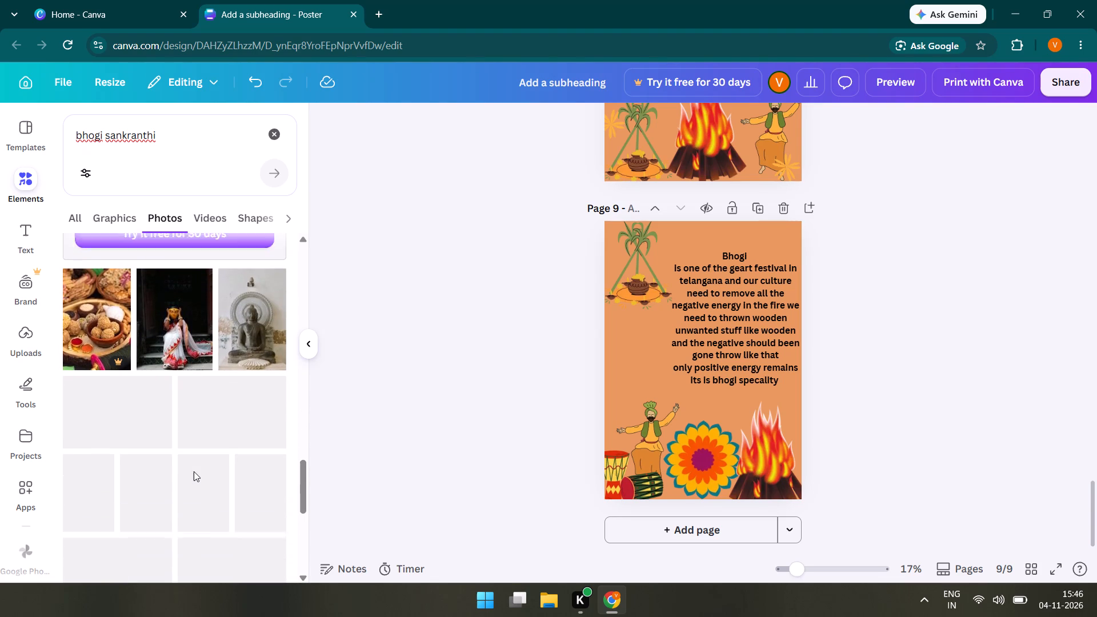
scroll(194, 471, down, 3)
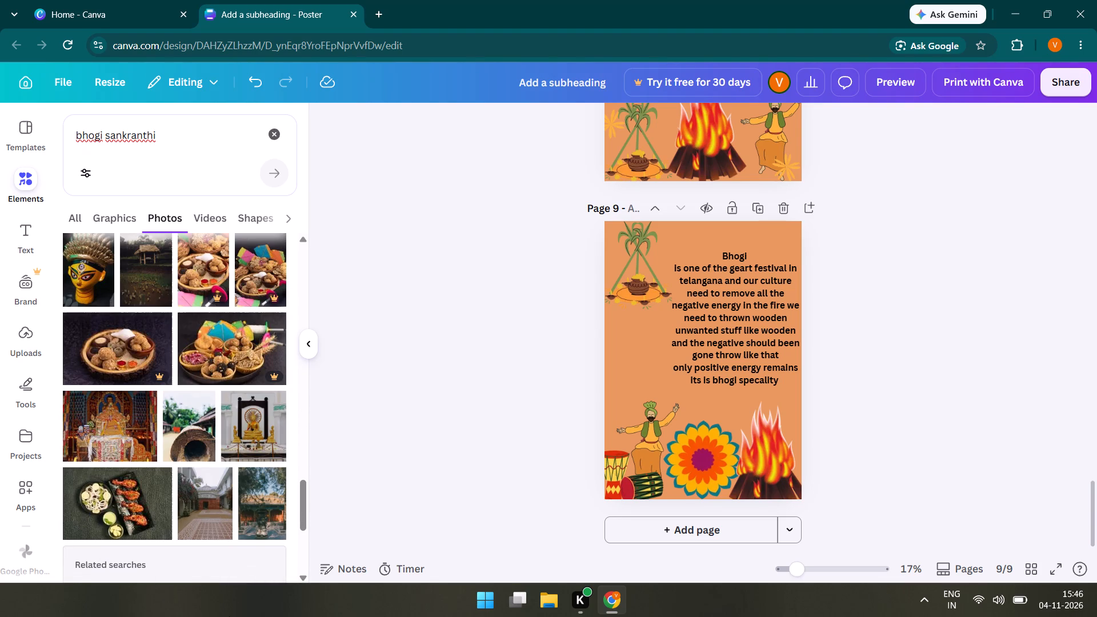
scroll(229, 616, down, 2)
scroll(247, 448, up, 10)
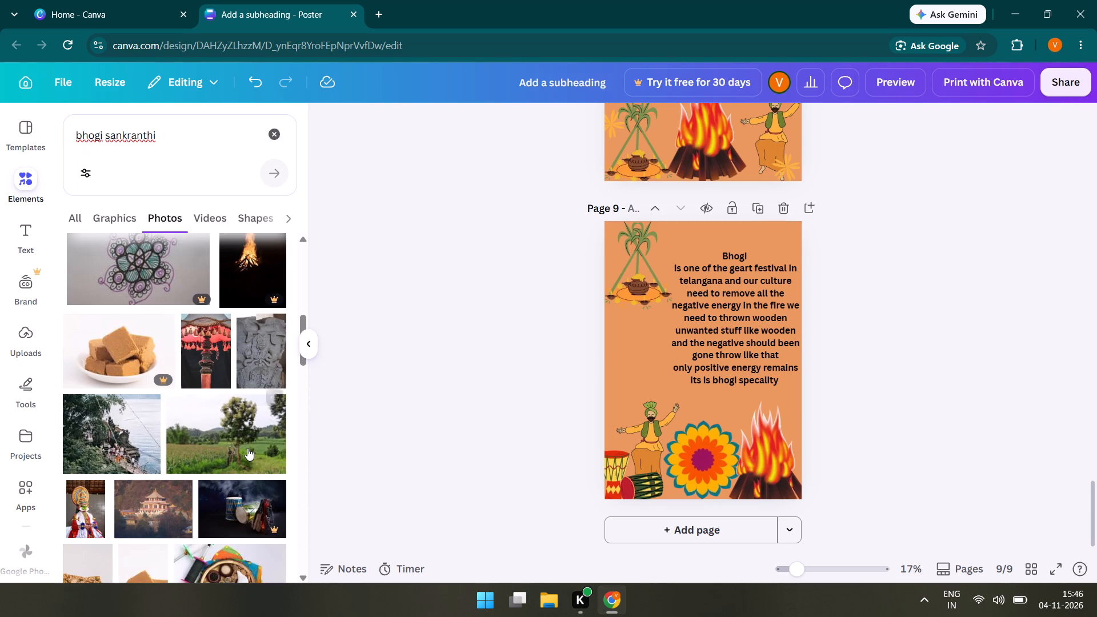
scroll(268, 364, up, 3)
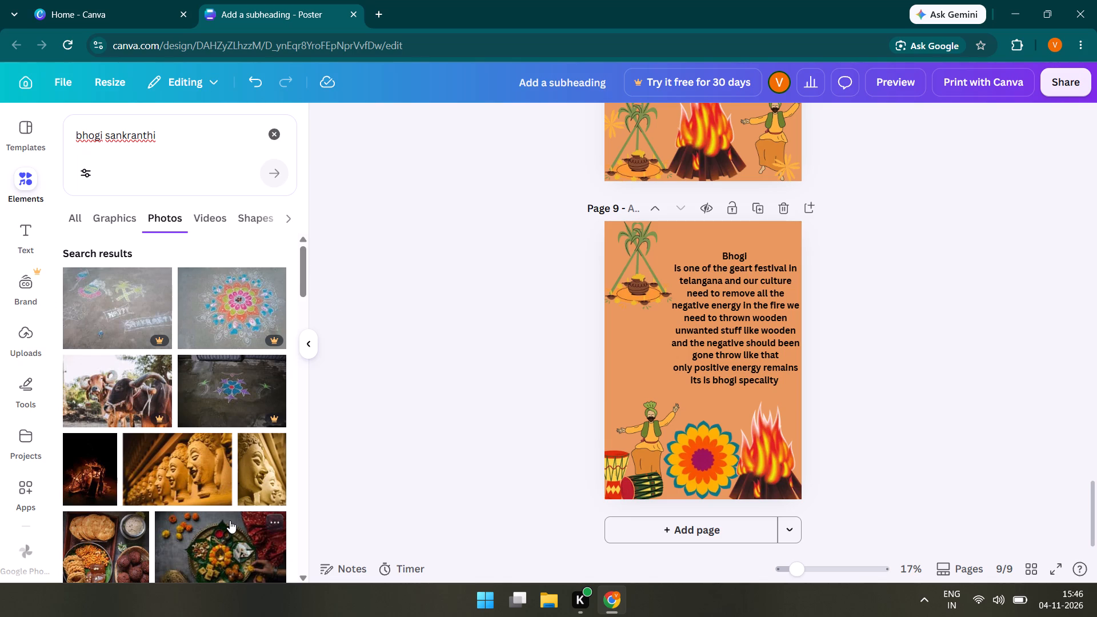
scroll(230, 520, down, 1)
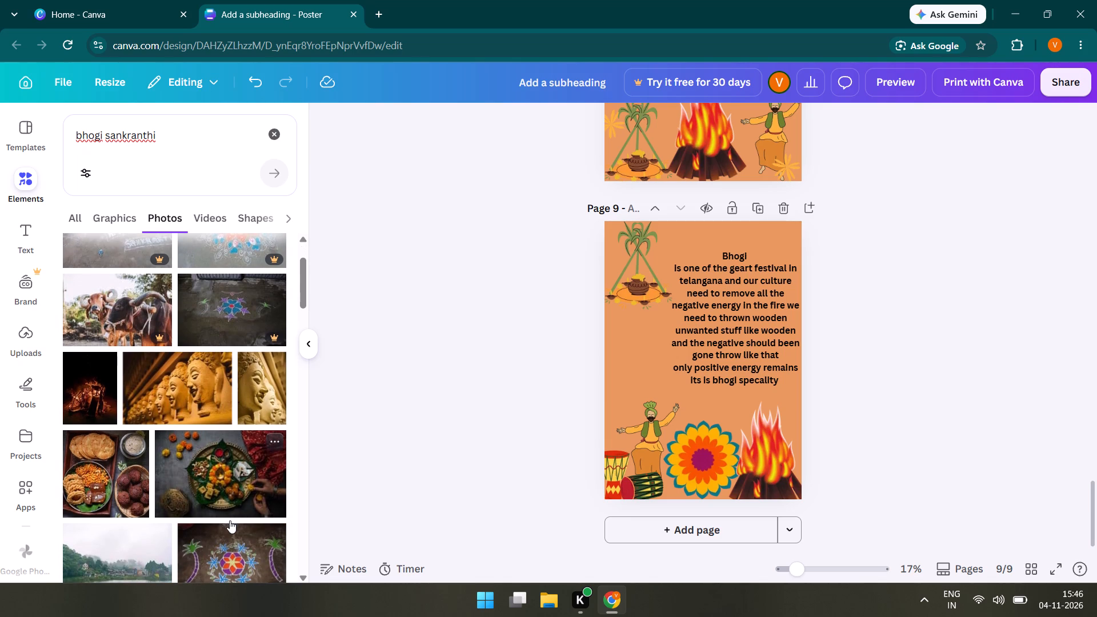
scroll(230, 520, down, 3)
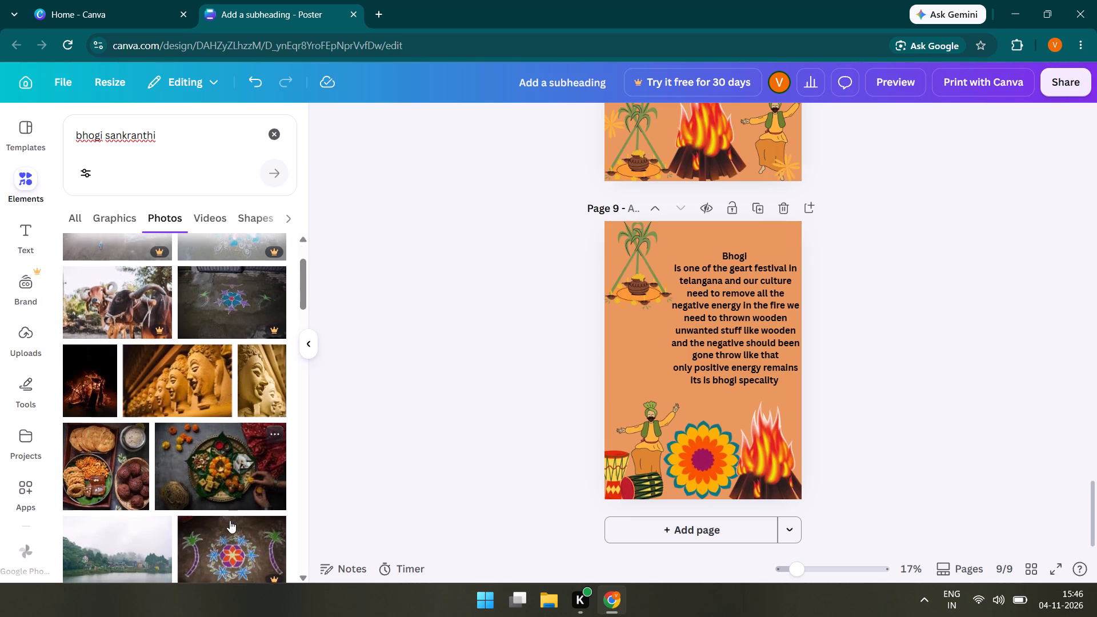
scroll(230, 520, down, 2)
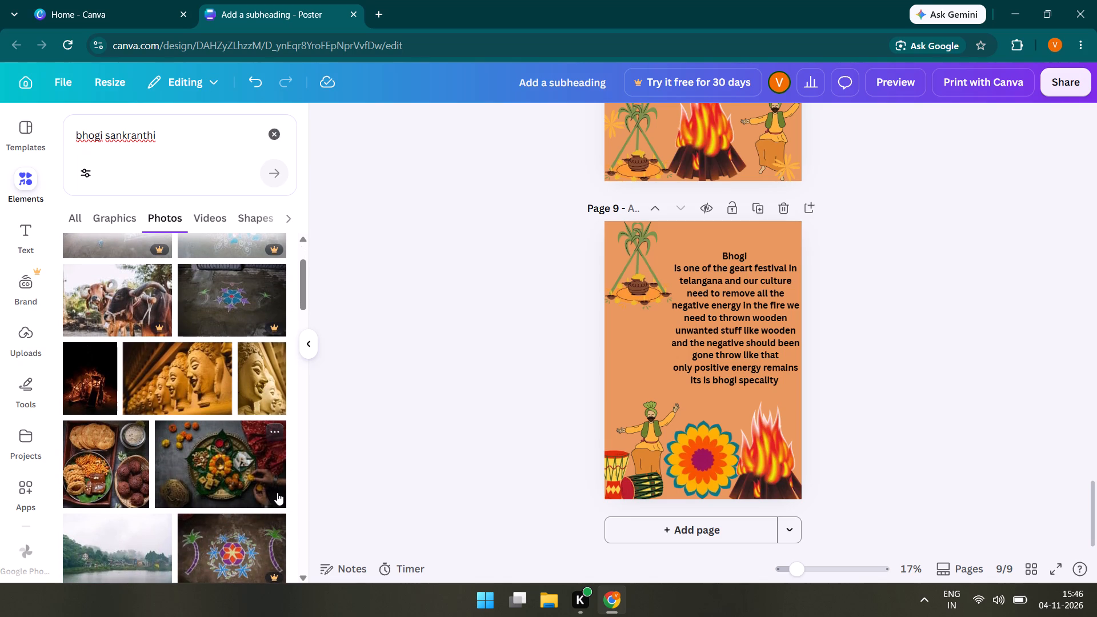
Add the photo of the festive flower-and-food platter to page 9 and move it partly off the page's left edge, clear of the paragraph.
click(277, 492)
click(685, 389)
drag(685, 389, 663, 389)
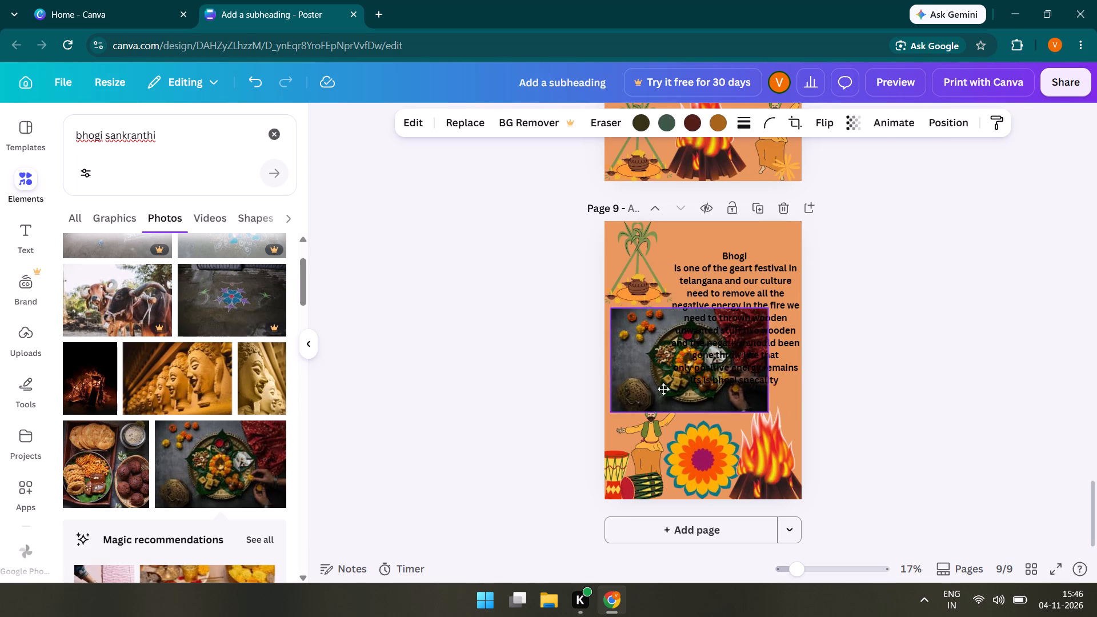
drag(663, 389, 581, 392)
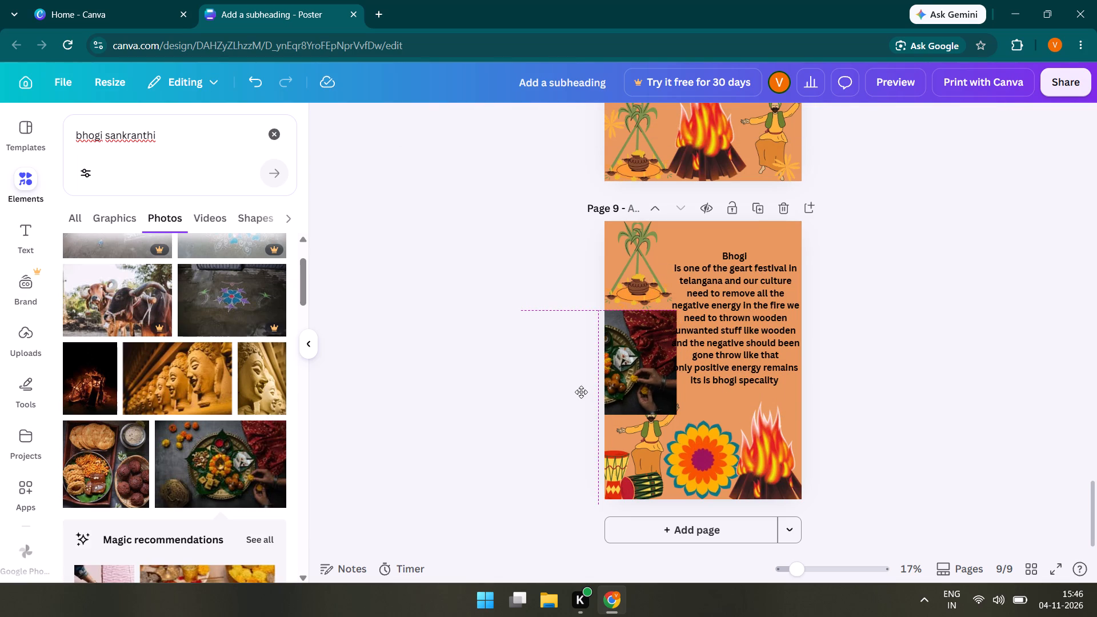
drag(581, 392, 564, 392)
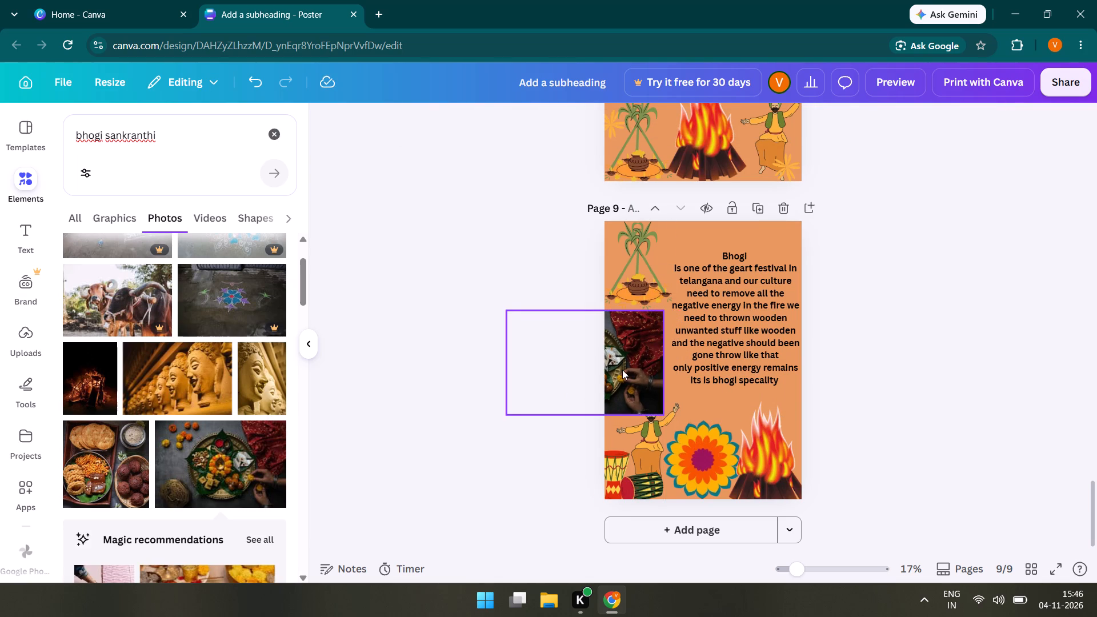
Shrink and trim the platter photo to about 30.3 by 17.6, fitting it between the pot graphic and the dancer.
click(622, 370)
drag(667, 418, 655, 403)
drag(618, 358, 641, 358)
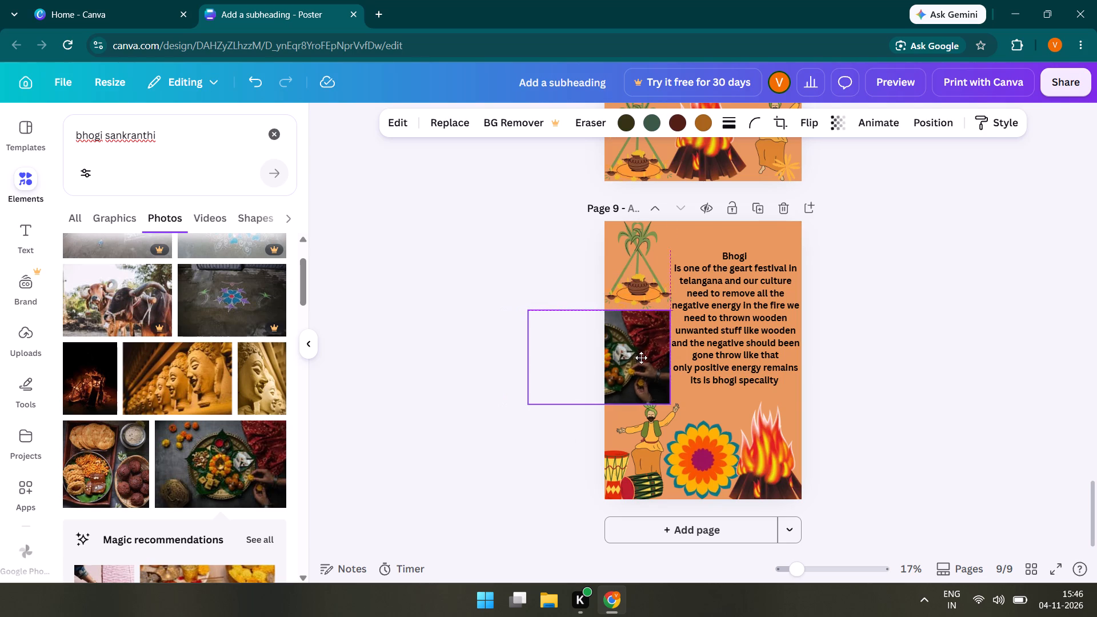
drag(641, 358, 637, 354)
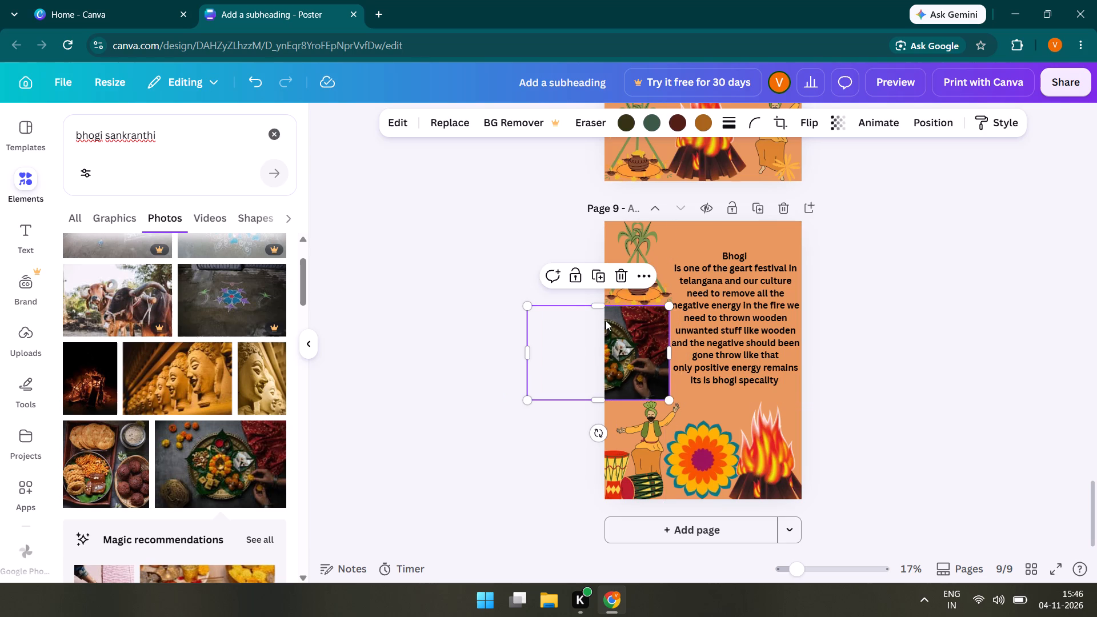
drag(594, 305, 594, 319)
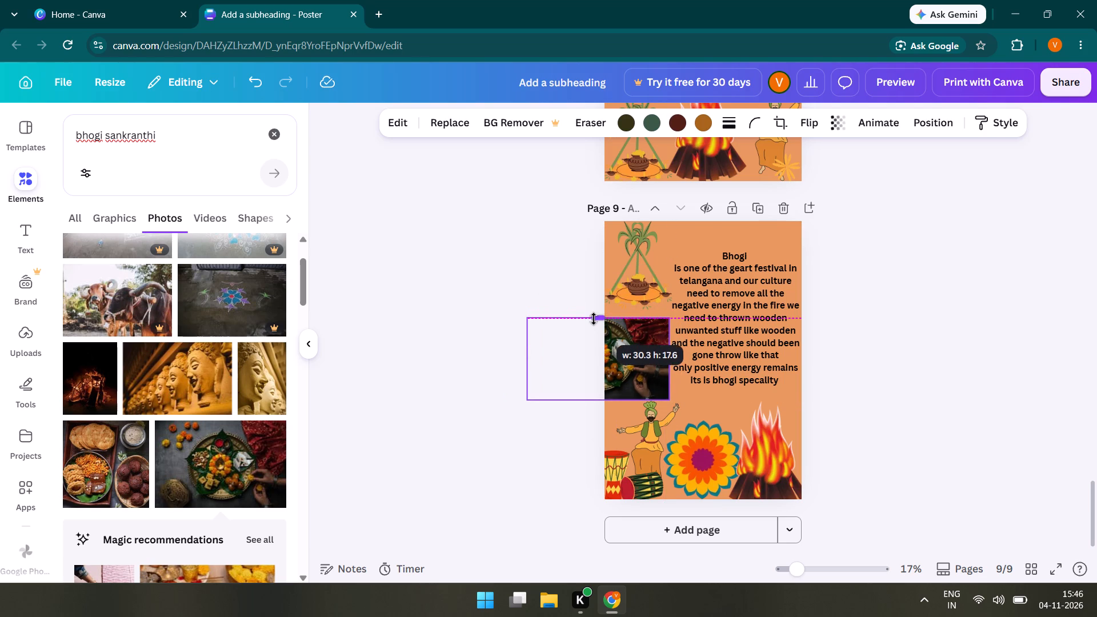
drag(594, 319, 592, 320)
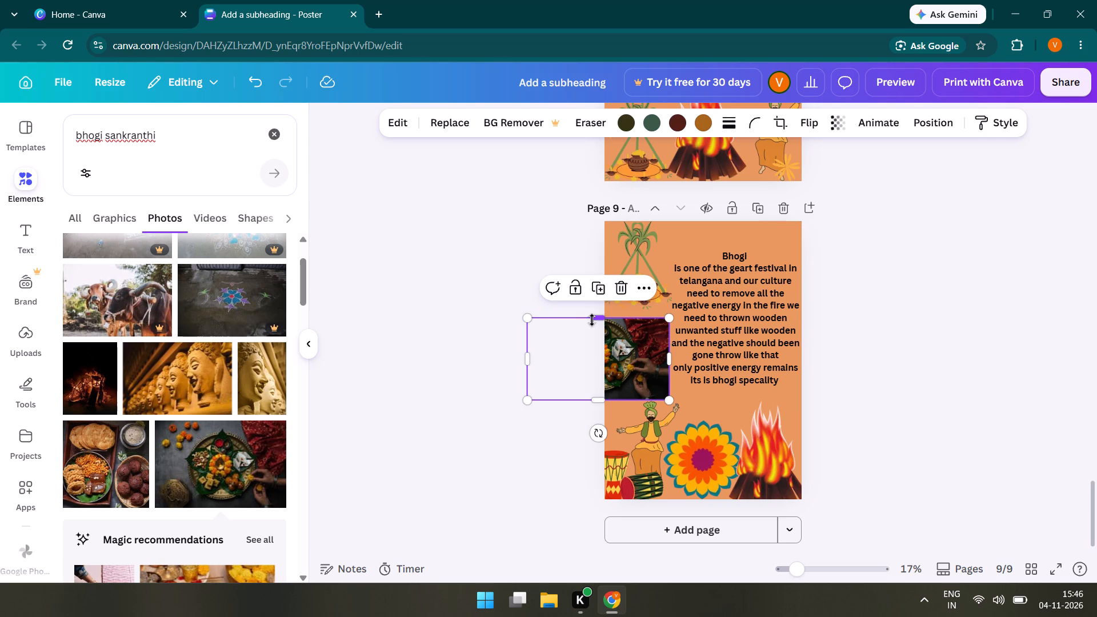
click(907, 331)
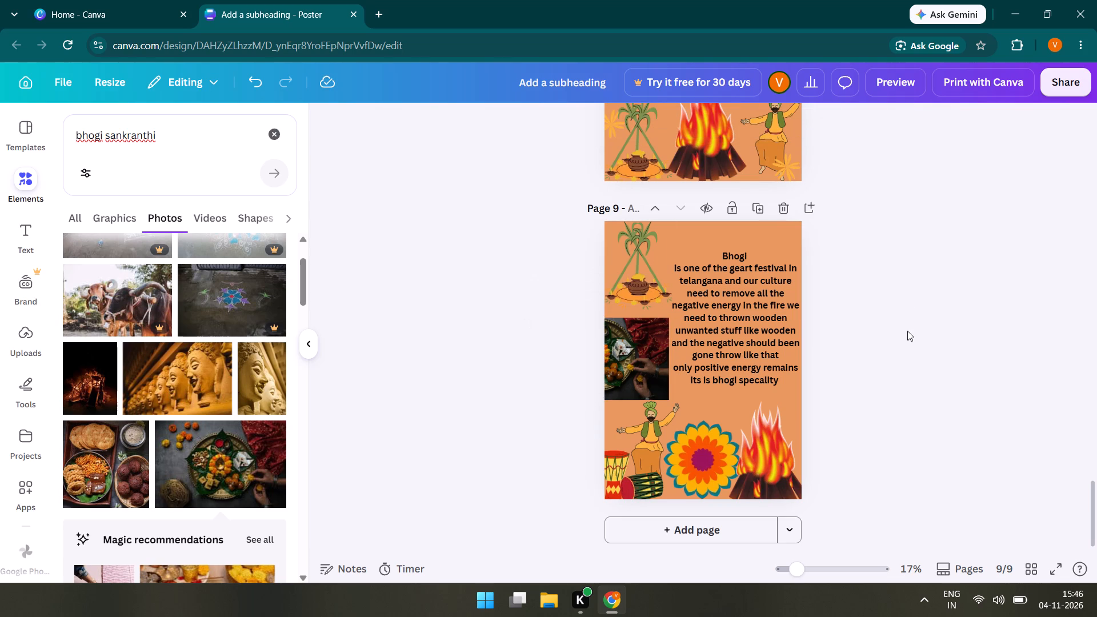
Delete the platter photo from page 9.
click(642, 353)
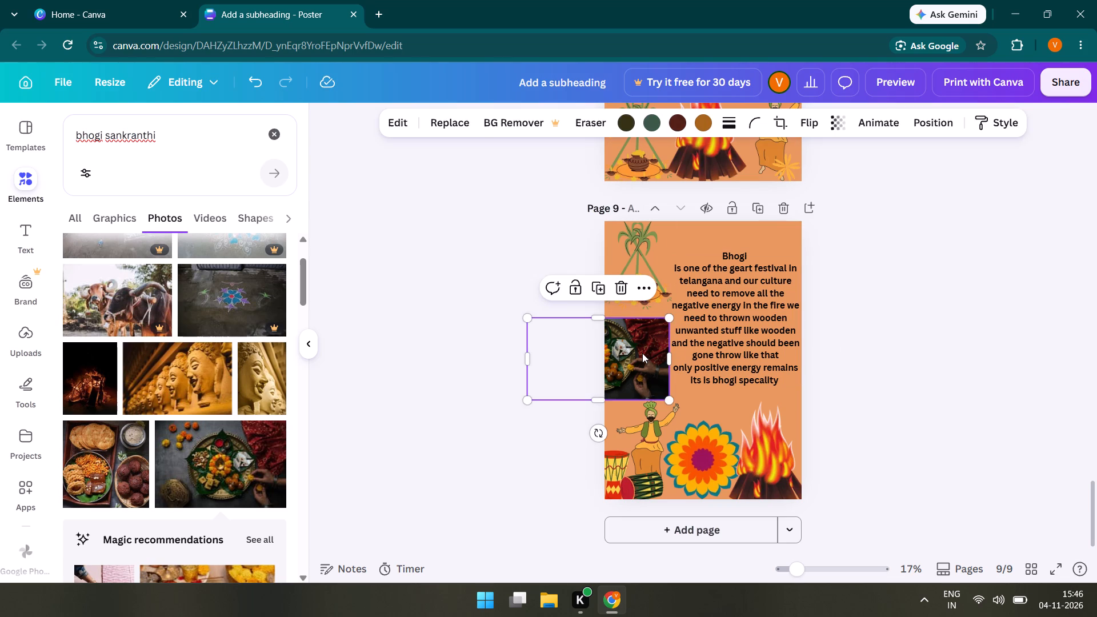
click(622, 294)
Duplicate the orange kite at page 8's top right corner and move the copy onto page 9.
scroll(779, 275, up, 4)
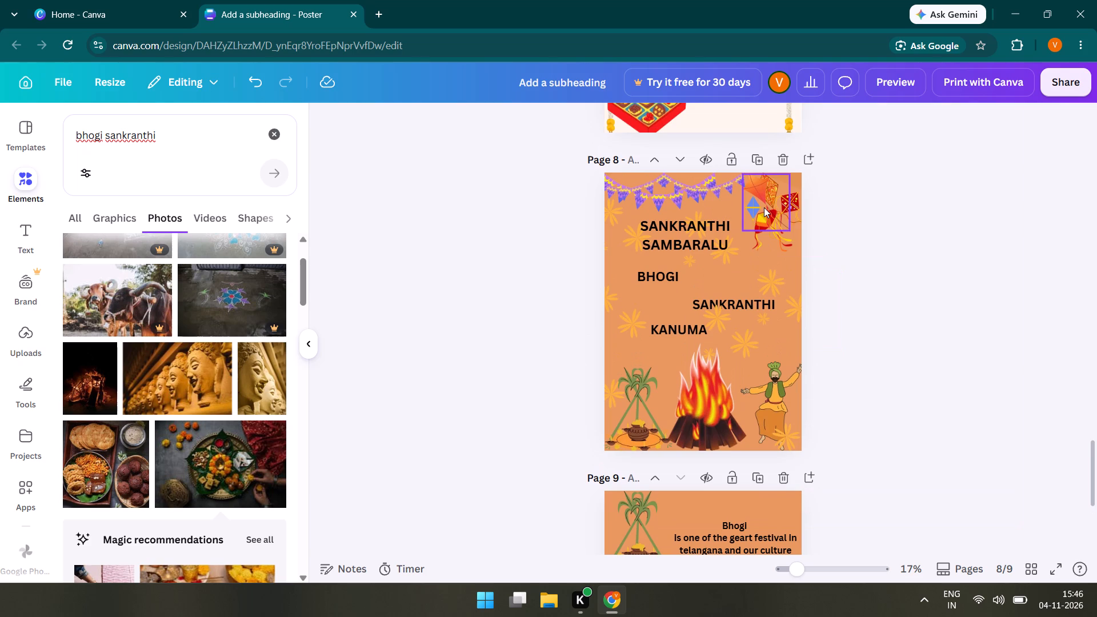
click(764, 207)
click(766, 265)
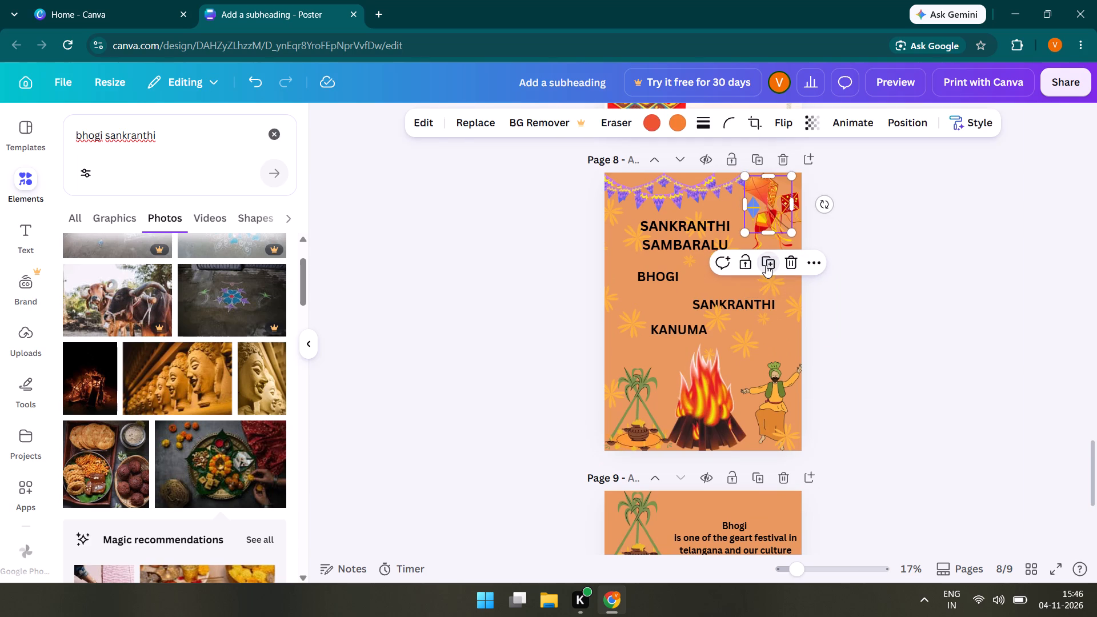
drag(763, 193, 682, 498)
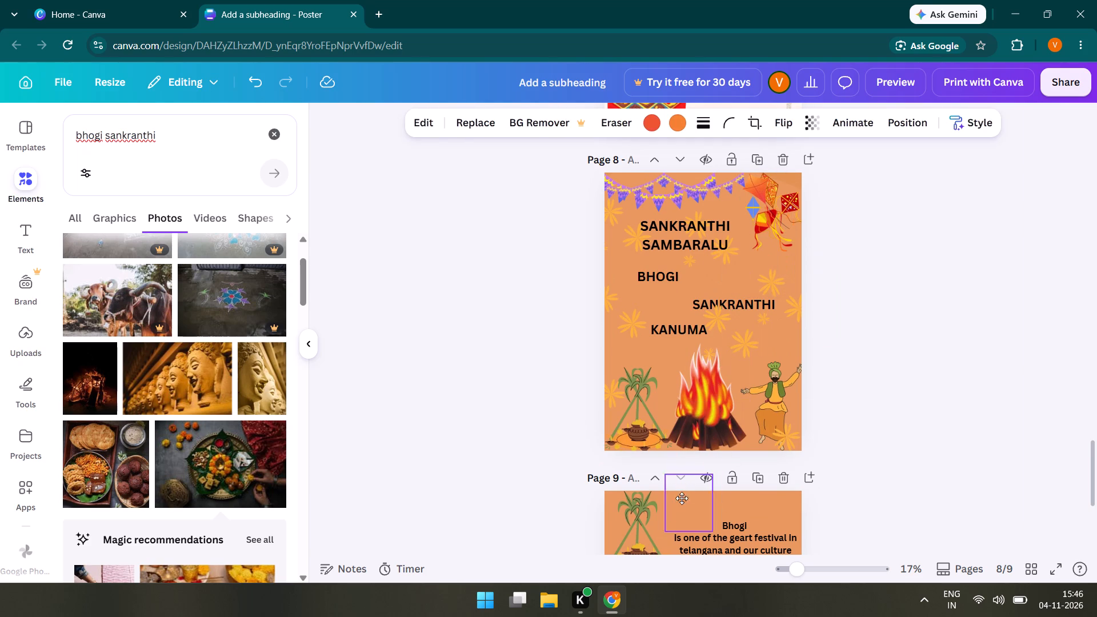
drag(682, 498, 672, 516)
scroll(672, 516, down, 6)
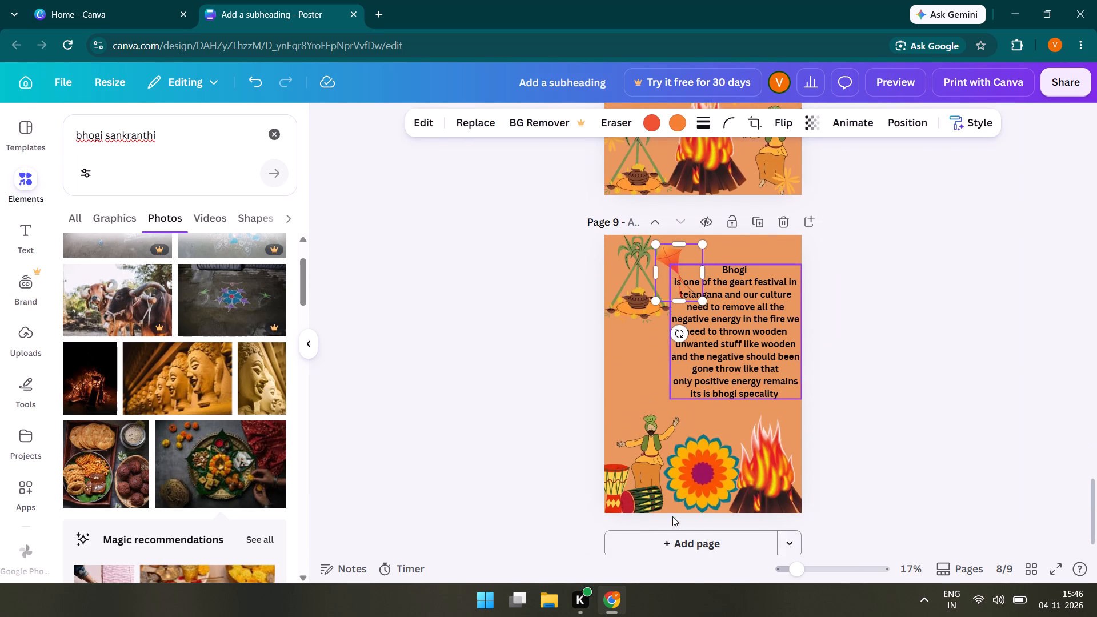
Position the kite against page 9's left edge, in the gap between the pot graphic and the dancer.
drag(663, 257, 608, 370)
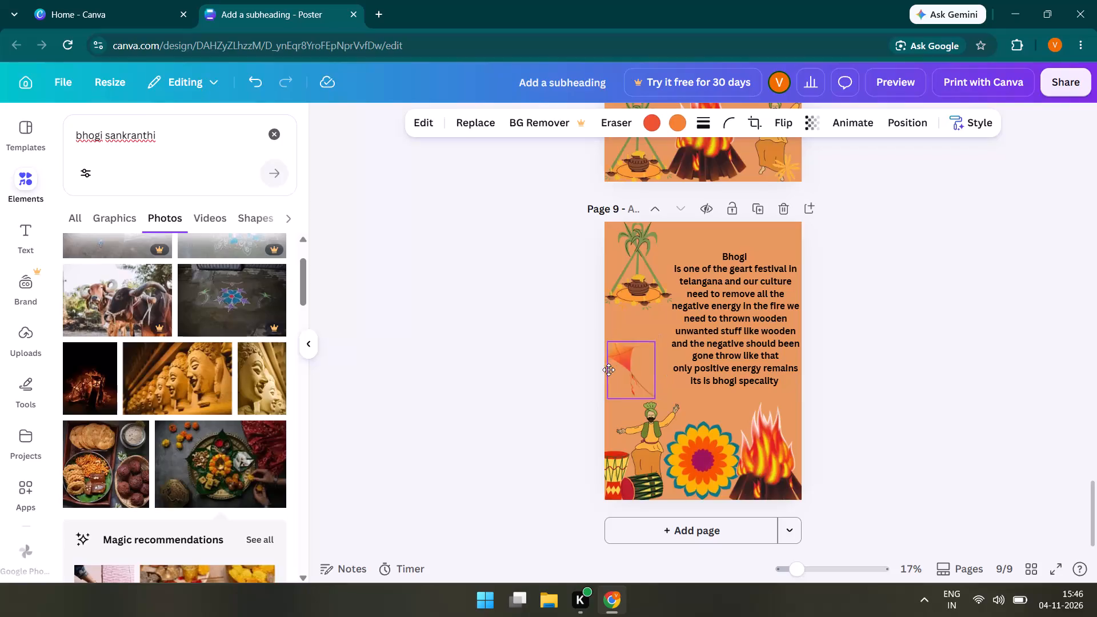
drag(608, 370, 621, 339)
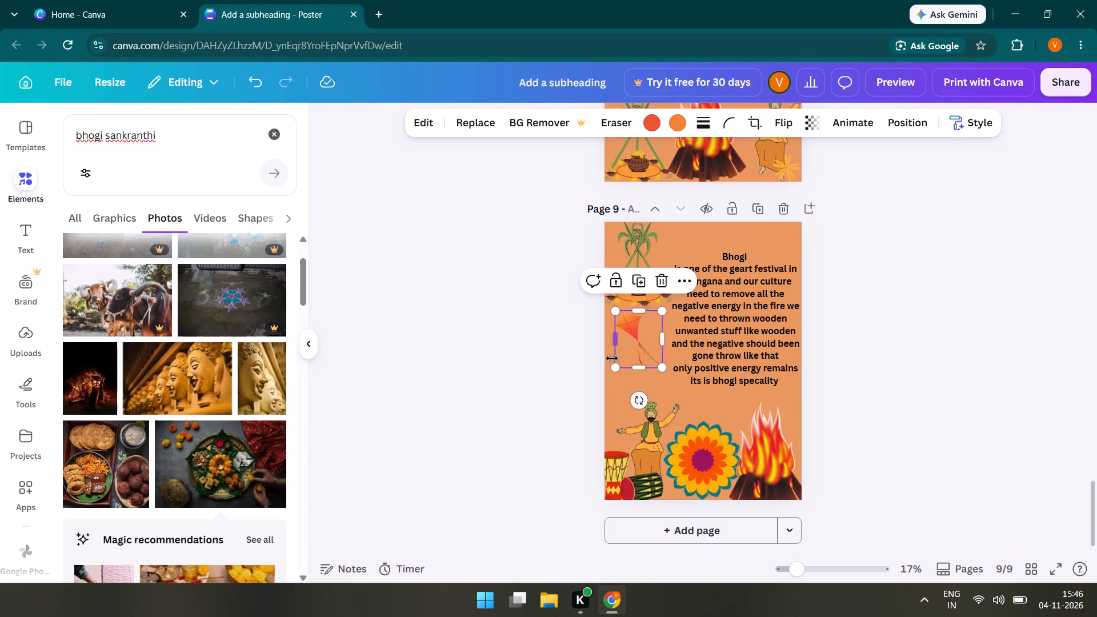
drag(631, 354, 621, 369)
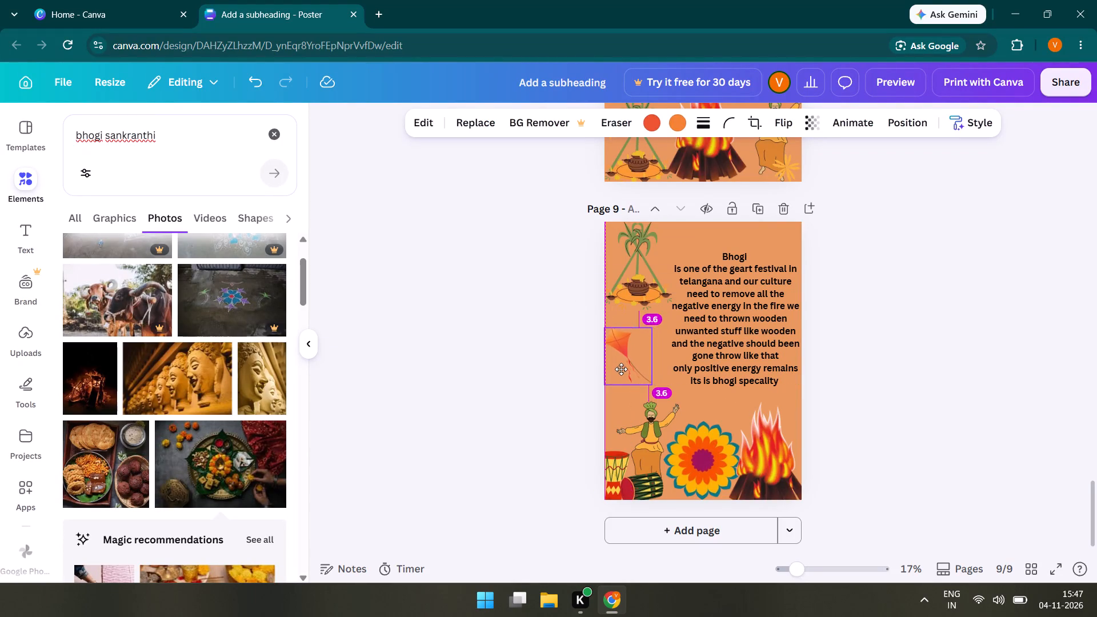
drag(621, 369, 620, 365)
click(620, 365)
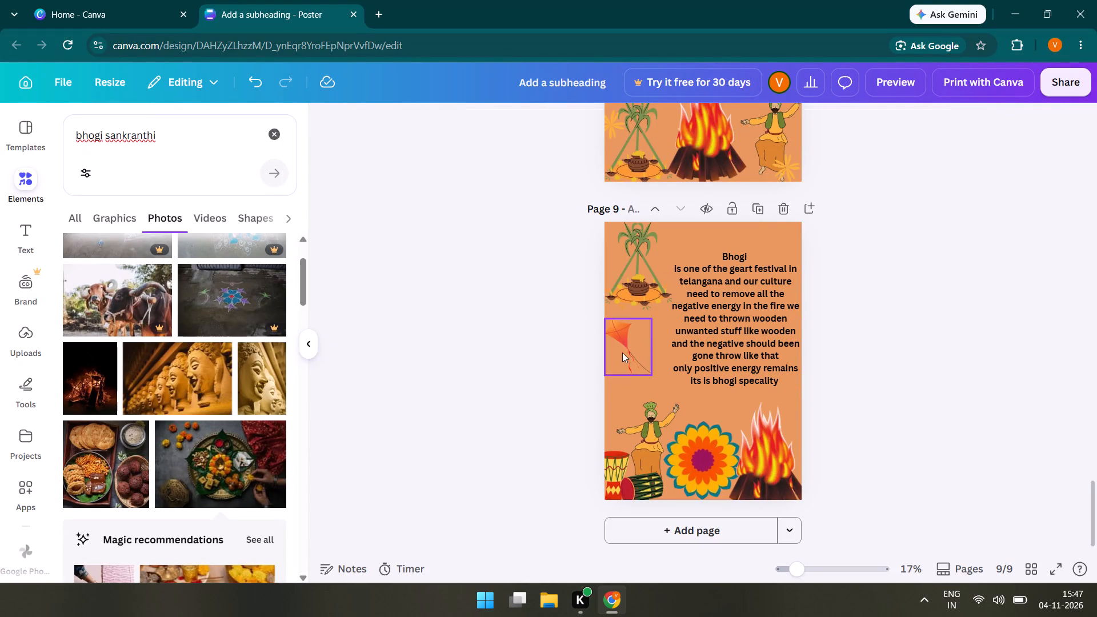
Duplicate page 9's kite and place the copy just below the first one along the left edge, above the dancer.
click(620, 367)
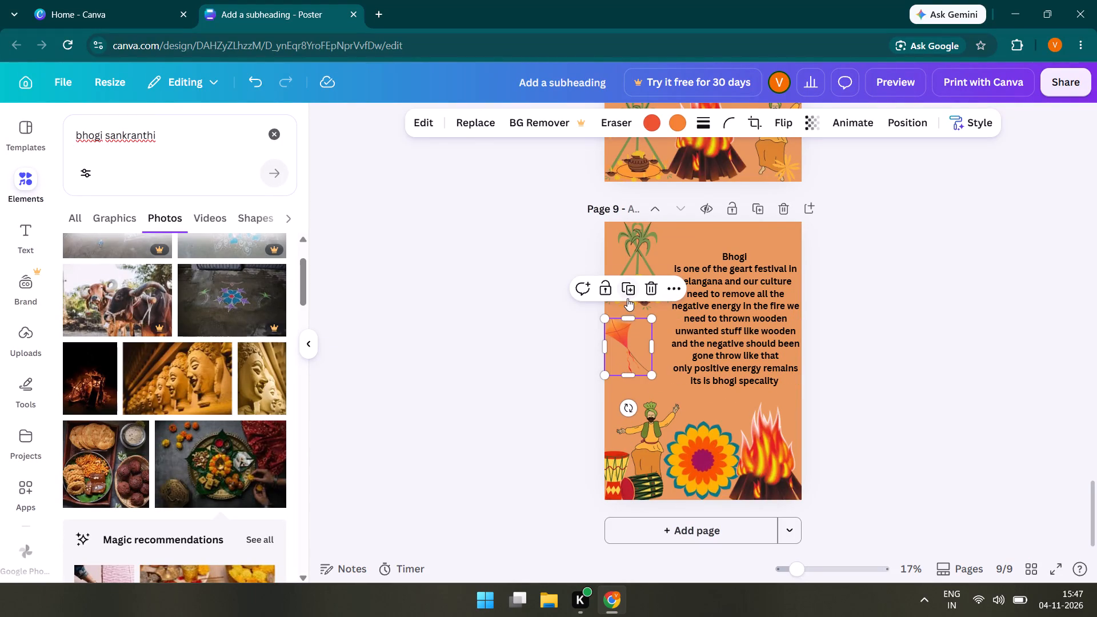
click(627, 298)
drag(623, 368, 615, 390)
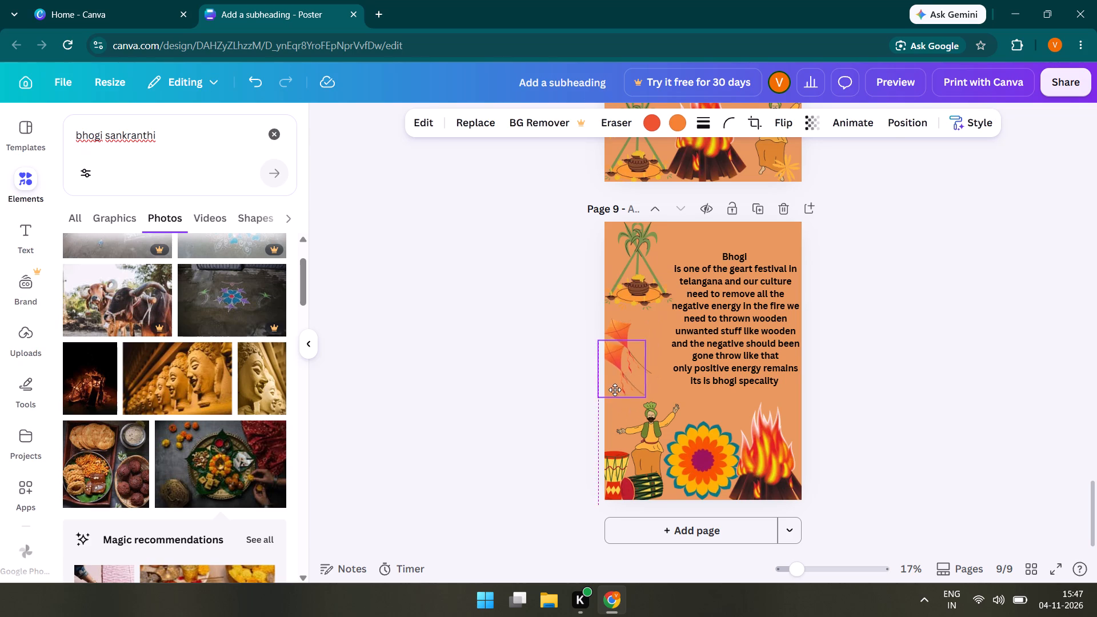
drag(615, 390, 648, 371)
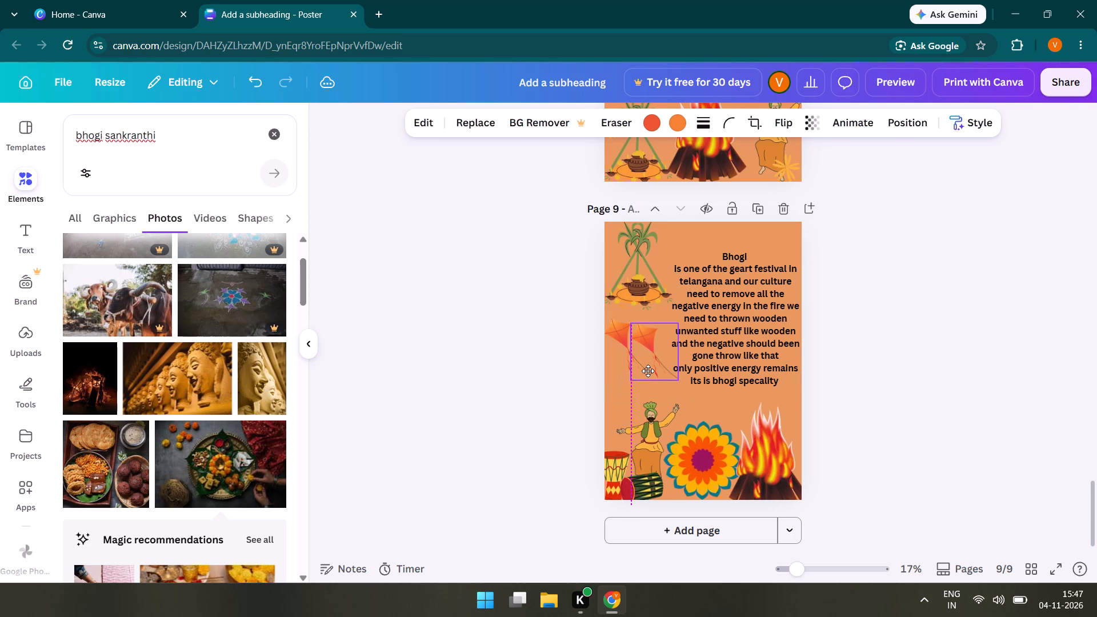
drag(648, 371, 622, 391)
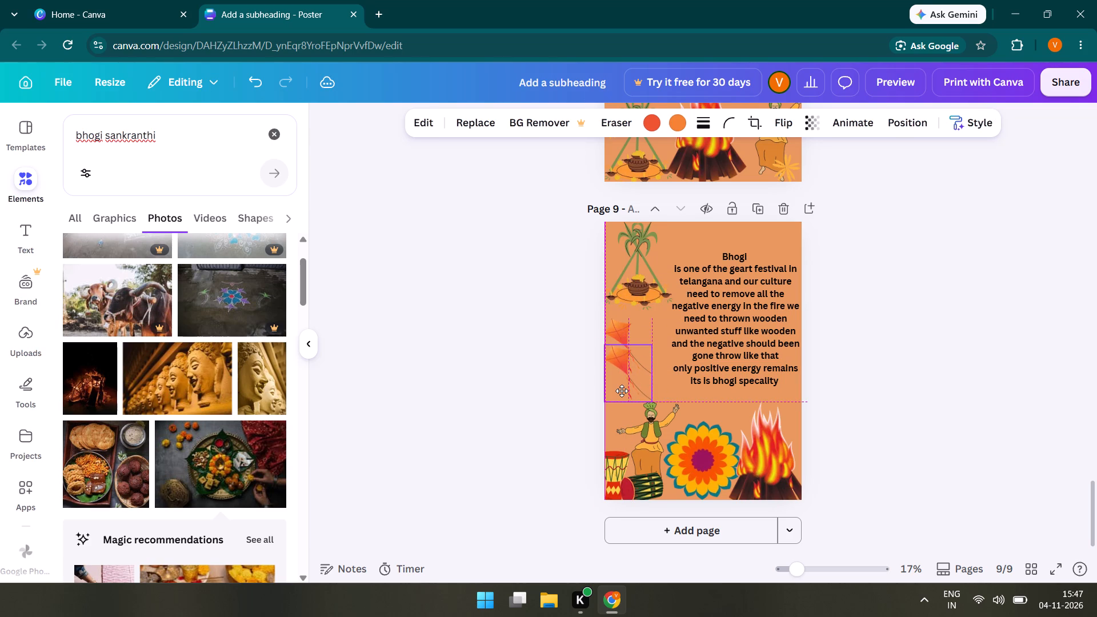
drag(622, 391, 622, 386)
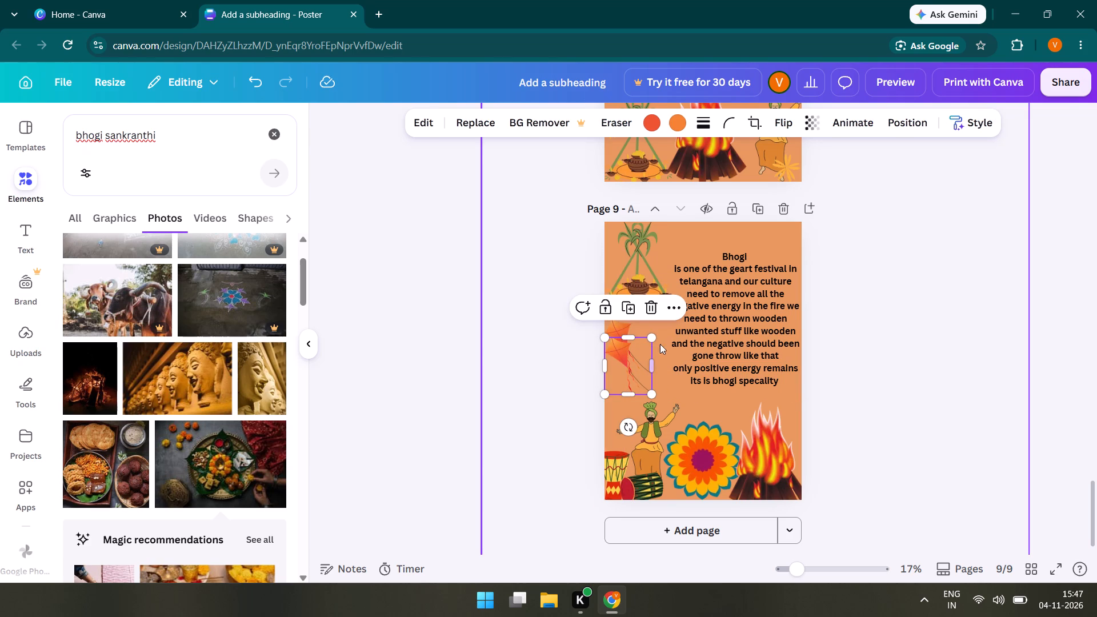
Duplicate the red square kite at page 8's top right corner and move the copy onto page 9.
click(842, 346)
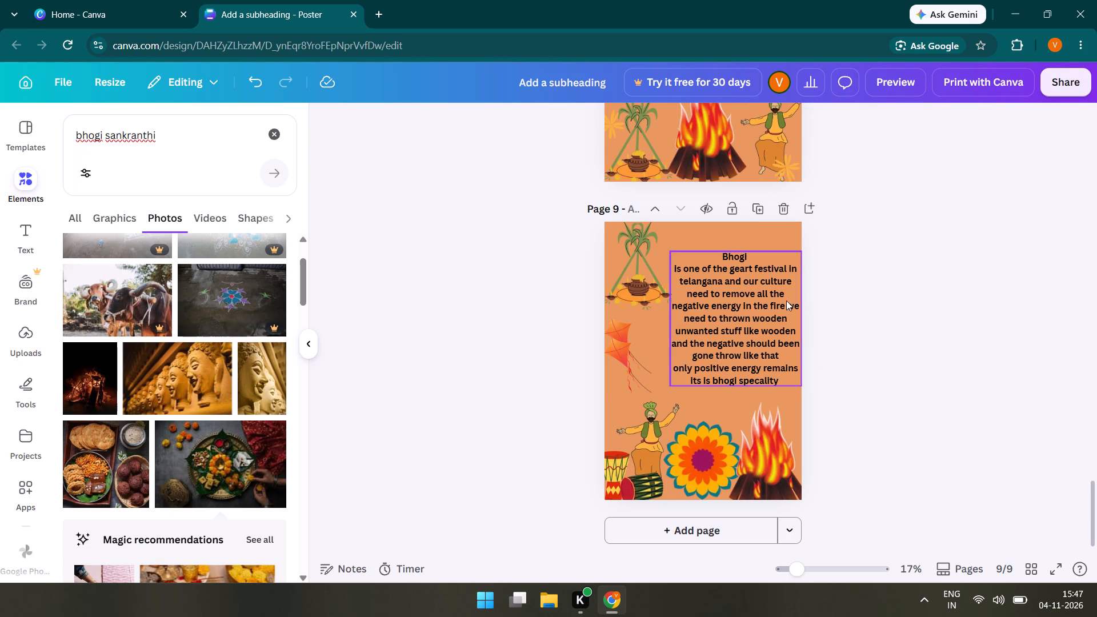
scroll(681, 211, up, 5)
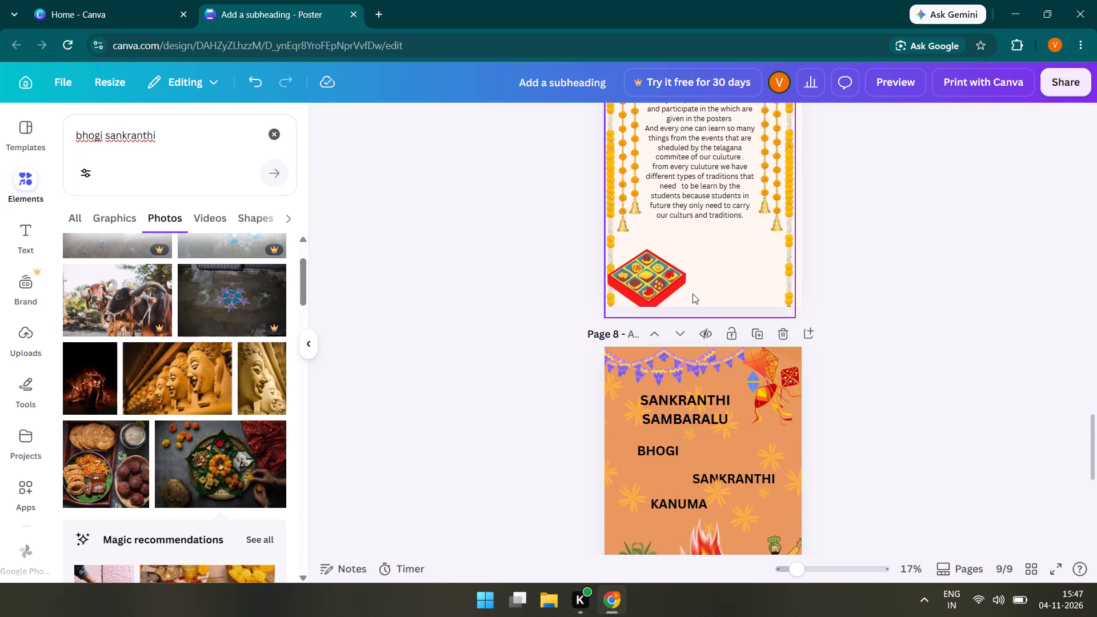
click(792, 378)
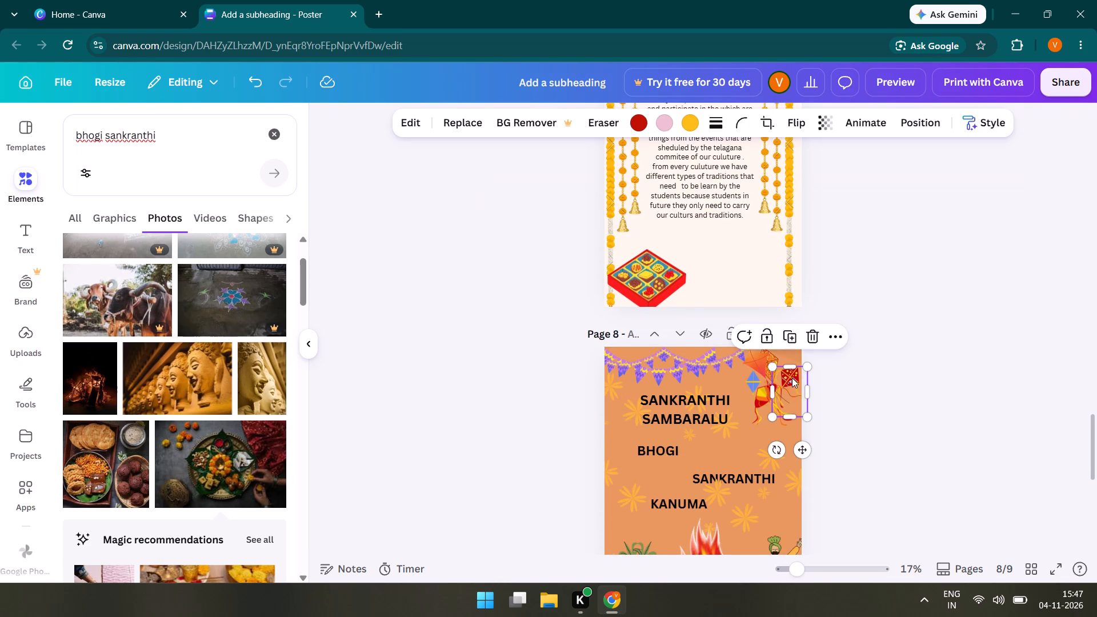
click(785, 331)
drag(798, 406, 754, 472)
scroll(754, 472, down, 5)
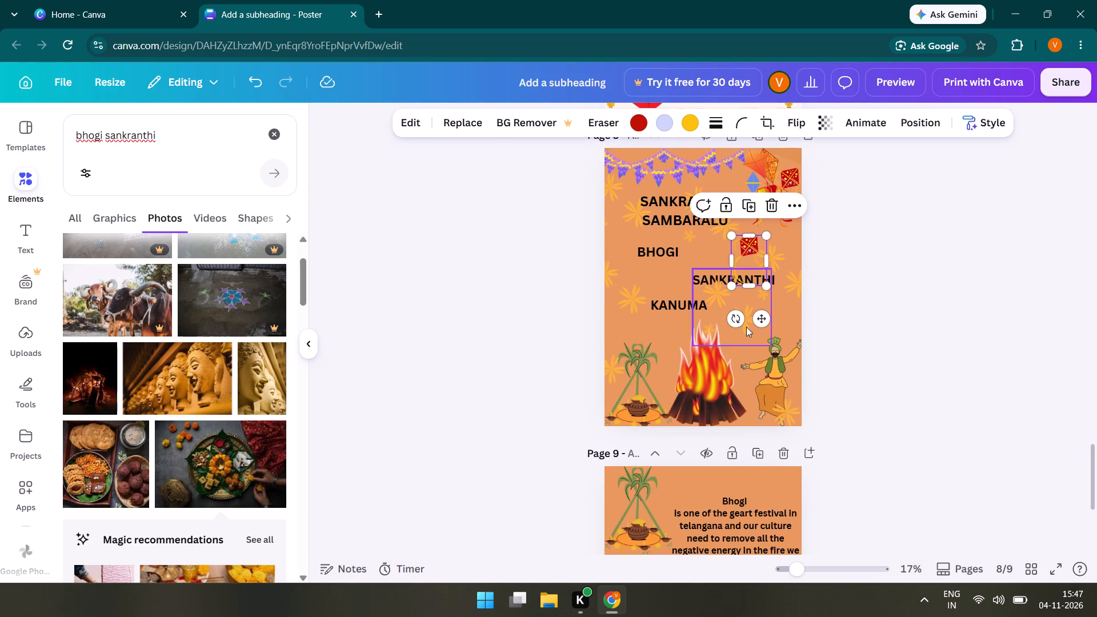
drag(743, 259, 684, 530)
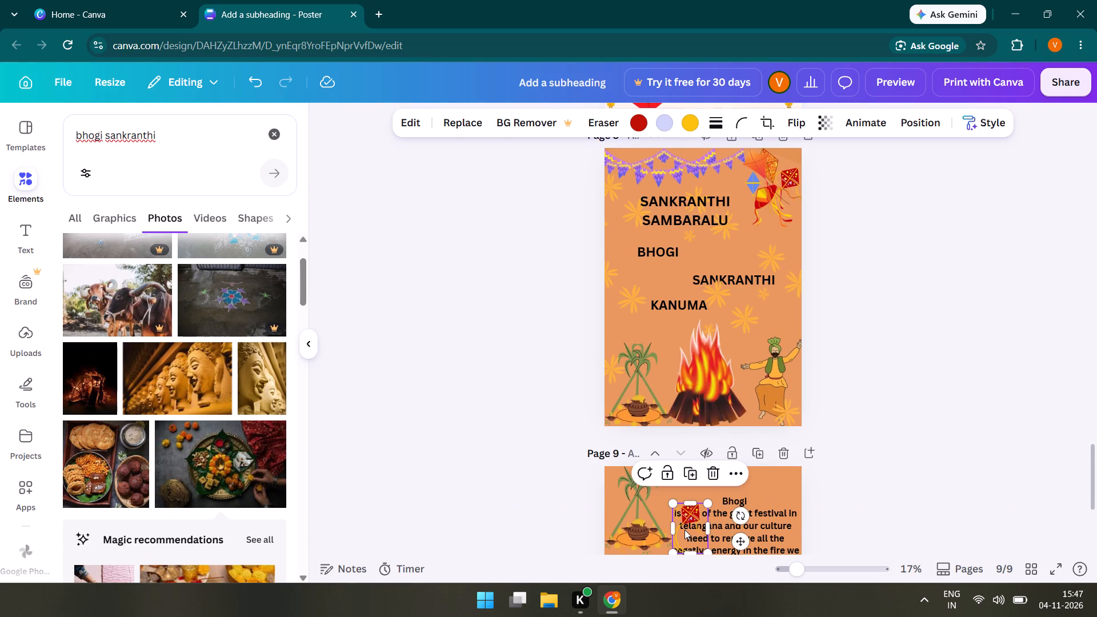
Position the red kite on page 9 beside the orange kites, in the gap between the pot graphic and the dancer.
scroll(684, 530, down, 5)
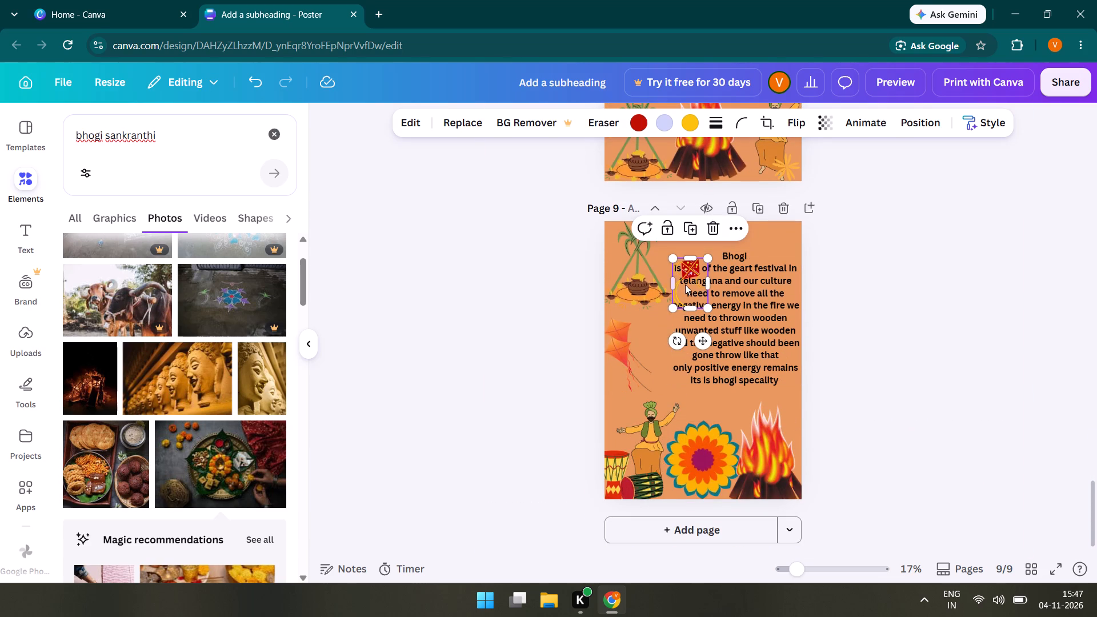
drag(685, 285, 630, 356)
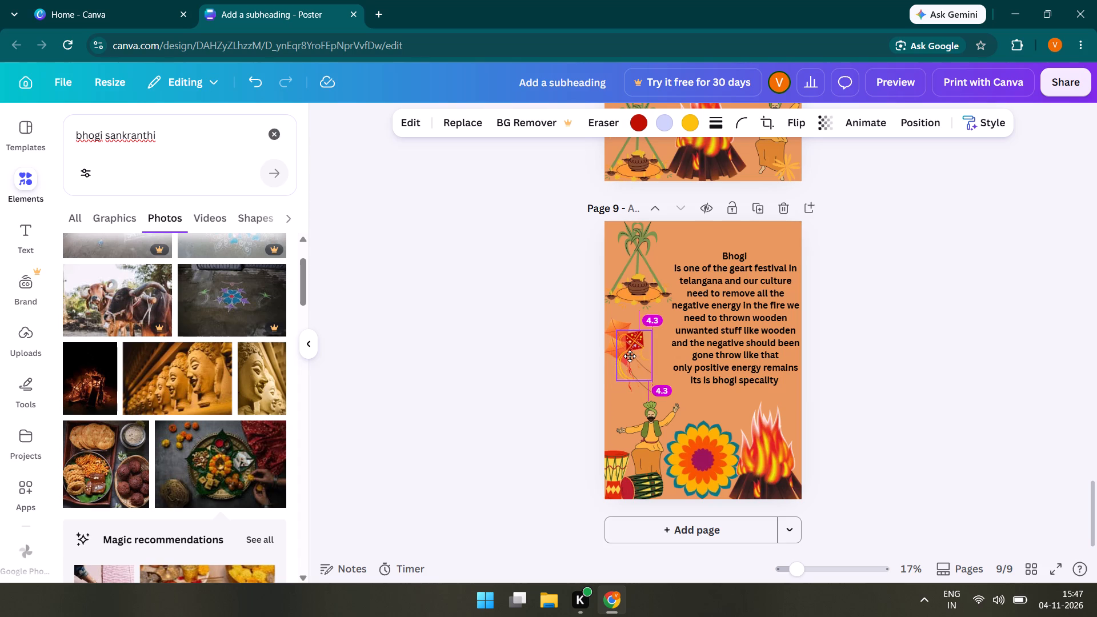
drag(630, 356, 636, 353)
Shift page 9's lower orange kite slightly down along the left edge, toward the dancer's head.
double_click(615, 354)
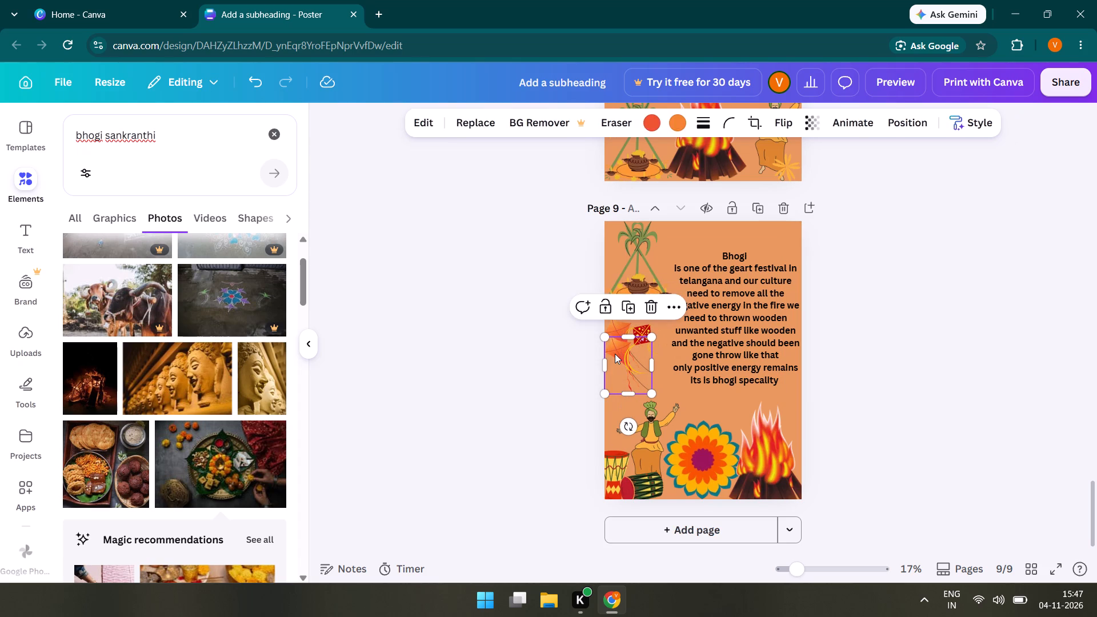
drag(616, 358, 619, 360)
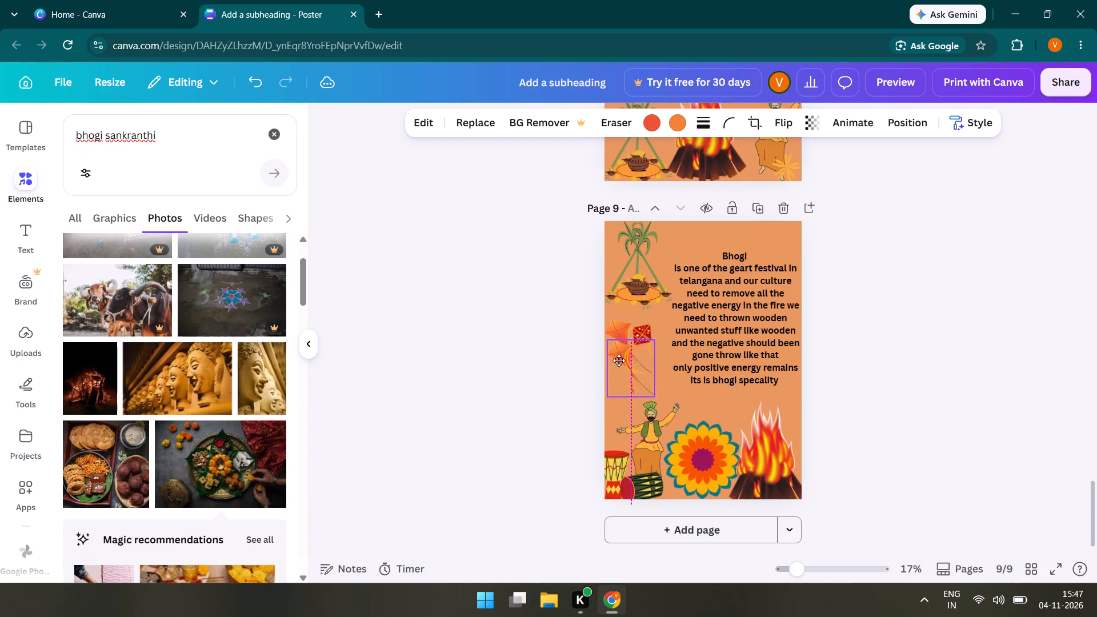
drag(619, 360, 617, 363)
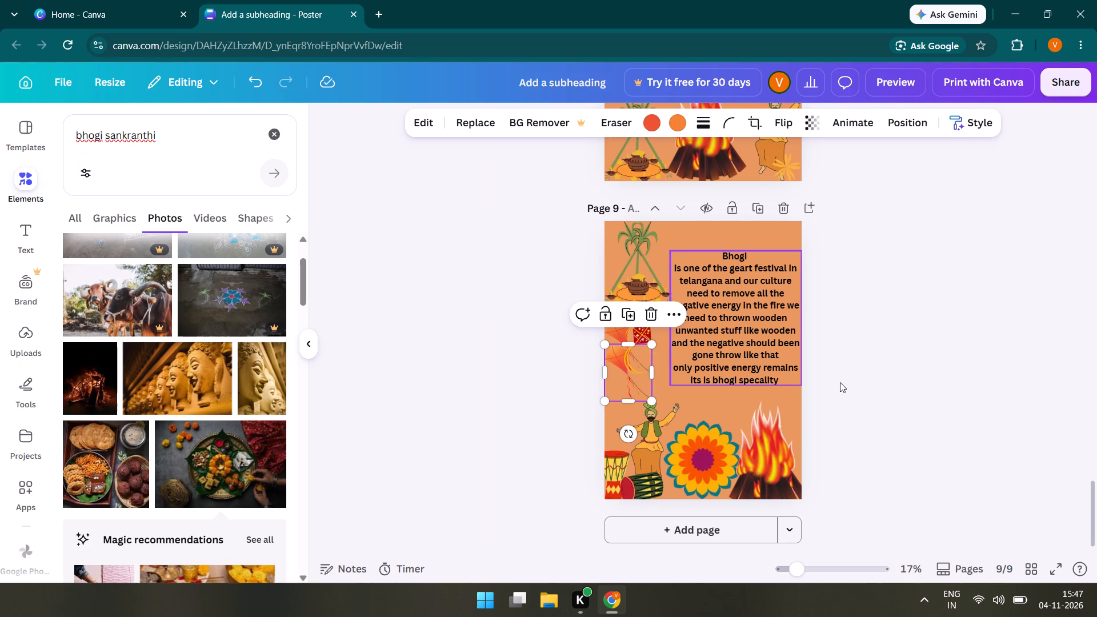
click(840, 382)
Add a blank page 10 after page 9.
scroll(840, 382, down, 3)
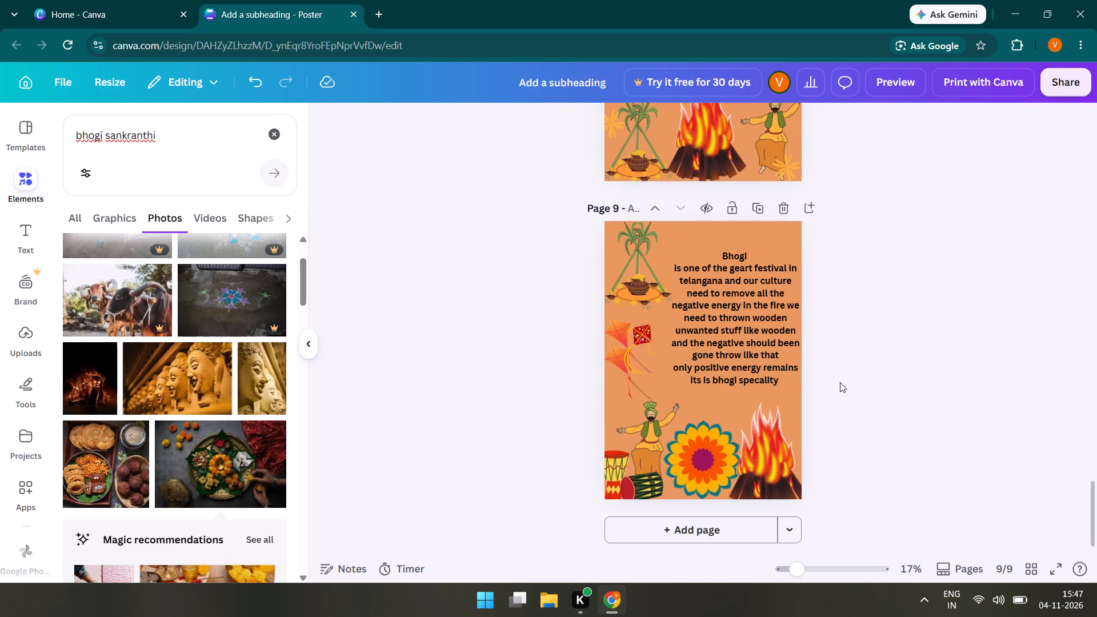
click(724, 527)
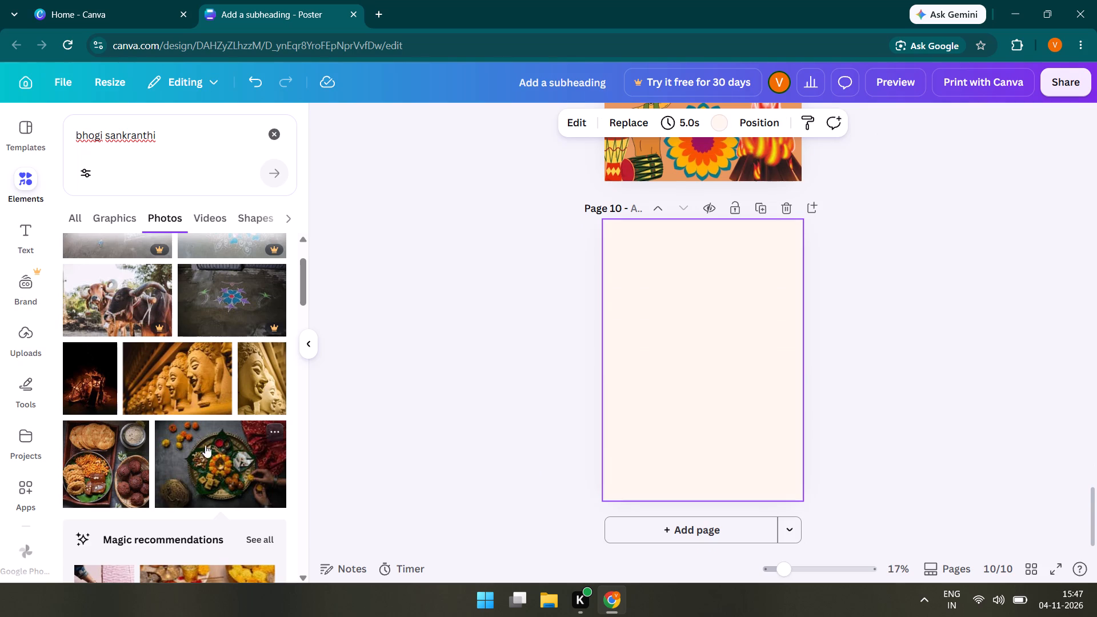
Clear the "bhogi sankranthi" element search and show all recently used elements.
scroll(182, 368, down, 1)
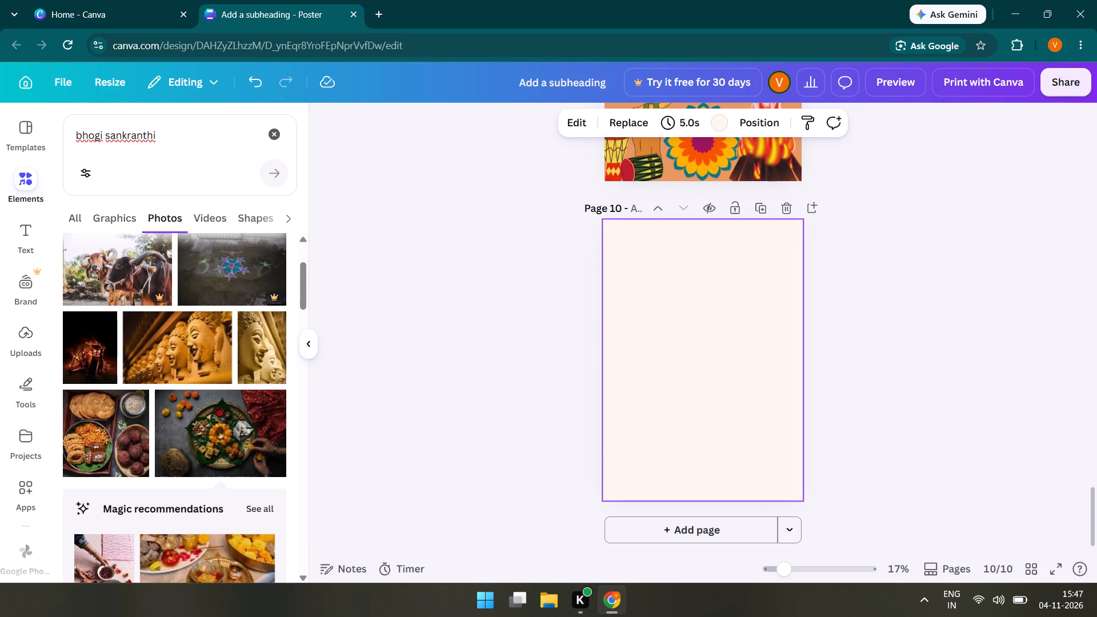
click(107, 131)
key(BackSpace)
key(BackSpace)
key(BackSpace)
key(BackSpace)
key(BackSpace)
key(BackSpace)
key(BackSpace)
key(BackSpace)
key(BackSpace)
key(BackSpace)
key(BackSpace)
key(BackSpace)
key(BackSpace)
key(BackSpace)
key(BackSpace)
key(BackSpace)
key(BackSpace)
key(BackSpace)
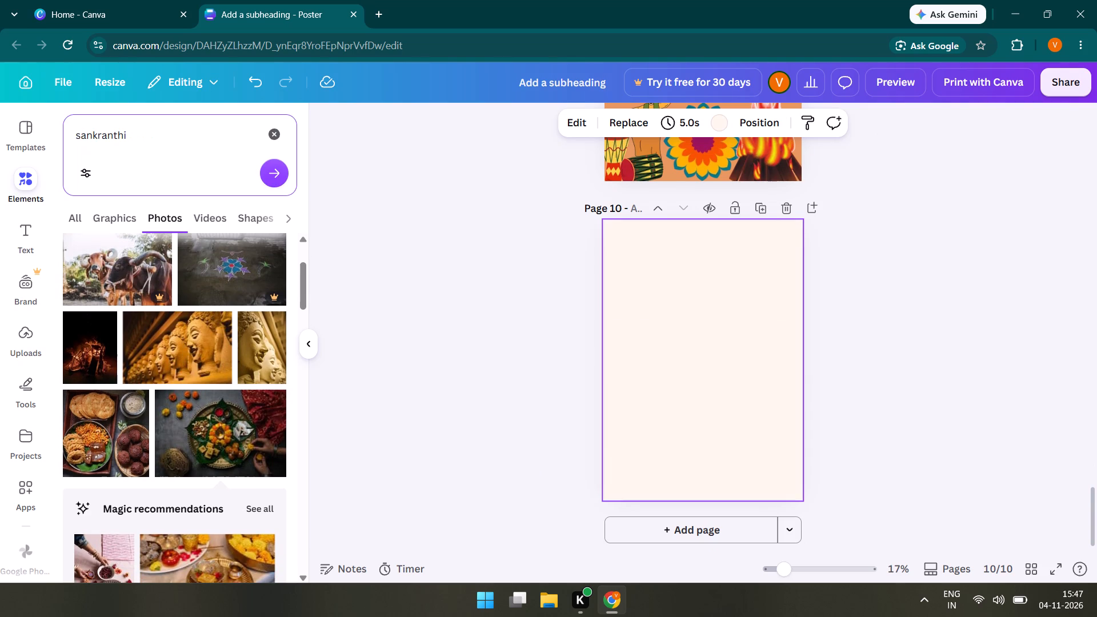
click(23, 171)
click(23, 171)
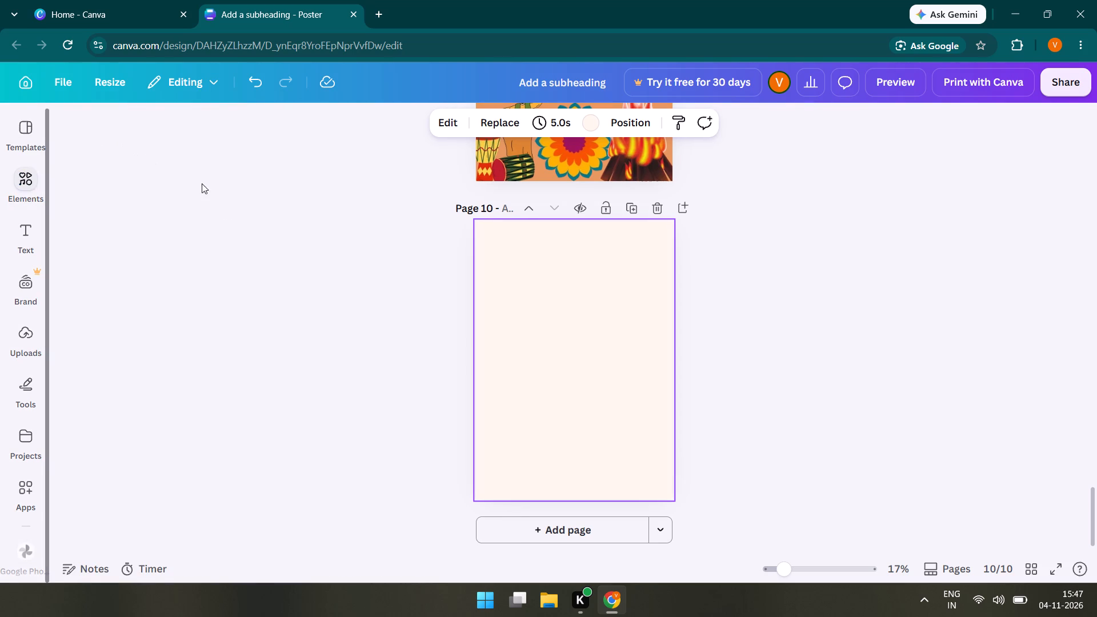
click(29, 175)
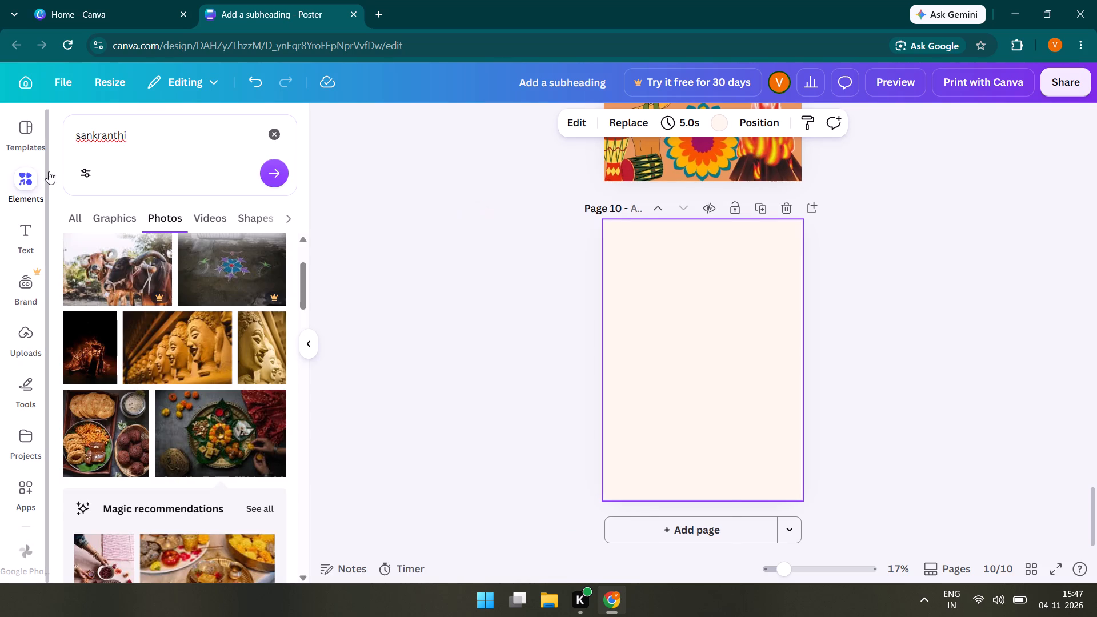
click(275, 137)
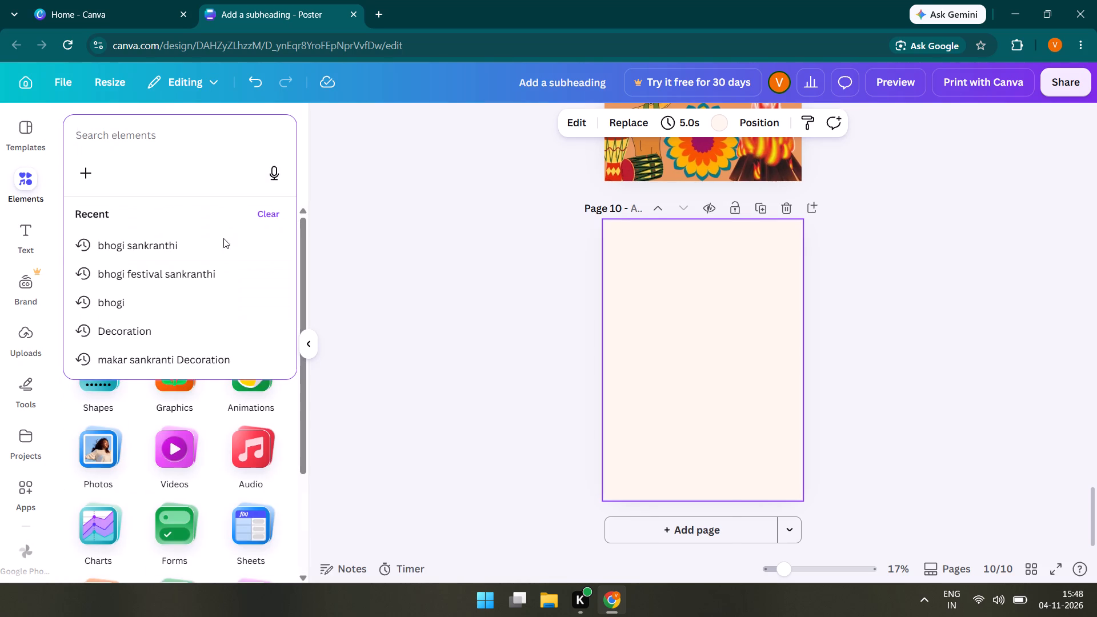
click(147, 462)
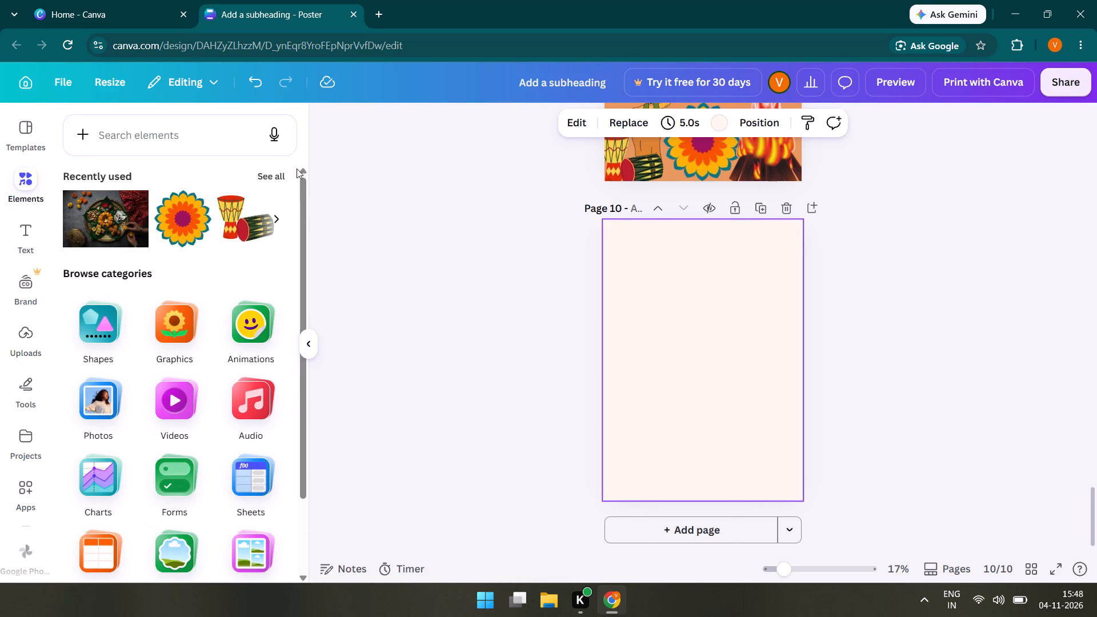
click(277, 183)
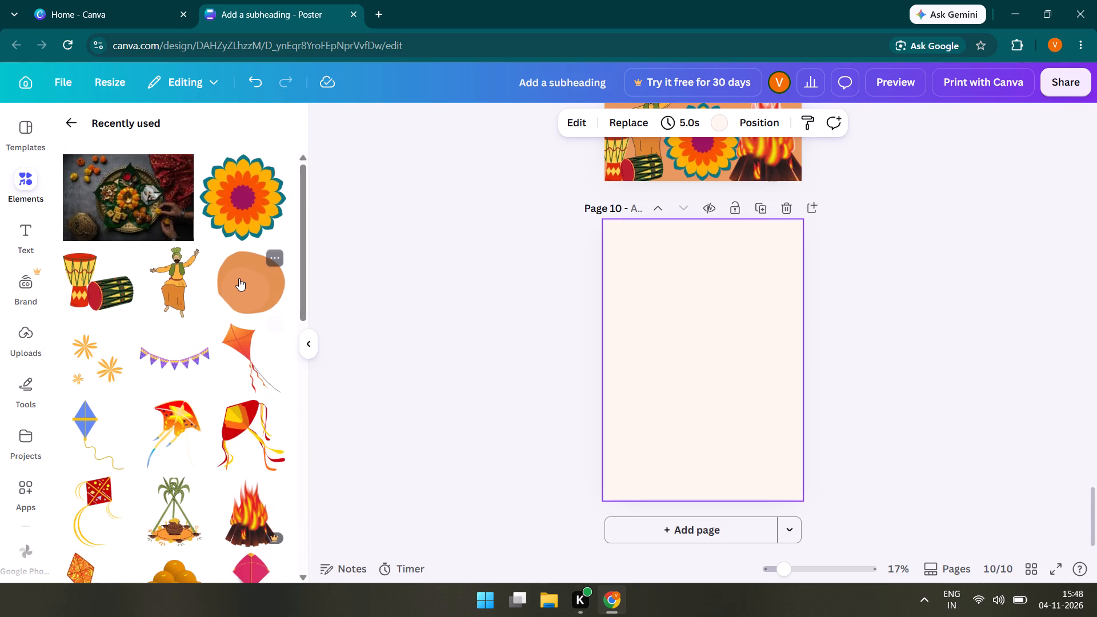
Add the recently used orange blob to page 10 and enlarge it beyond the page edges as an orange background.
click(239, 276)
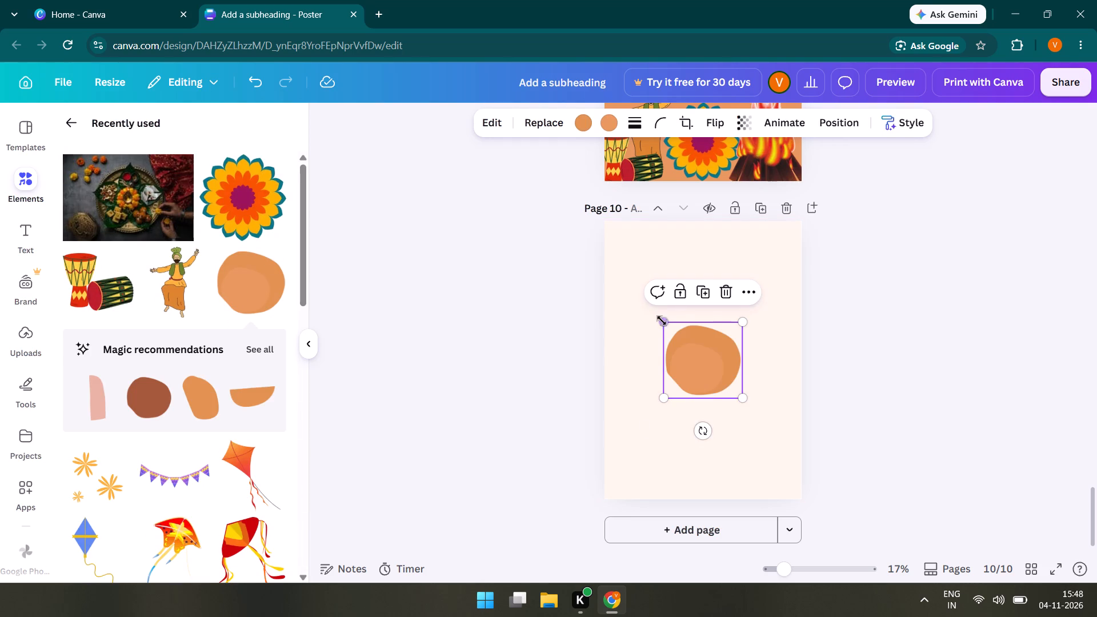
drag(662, 322, 580, 117)
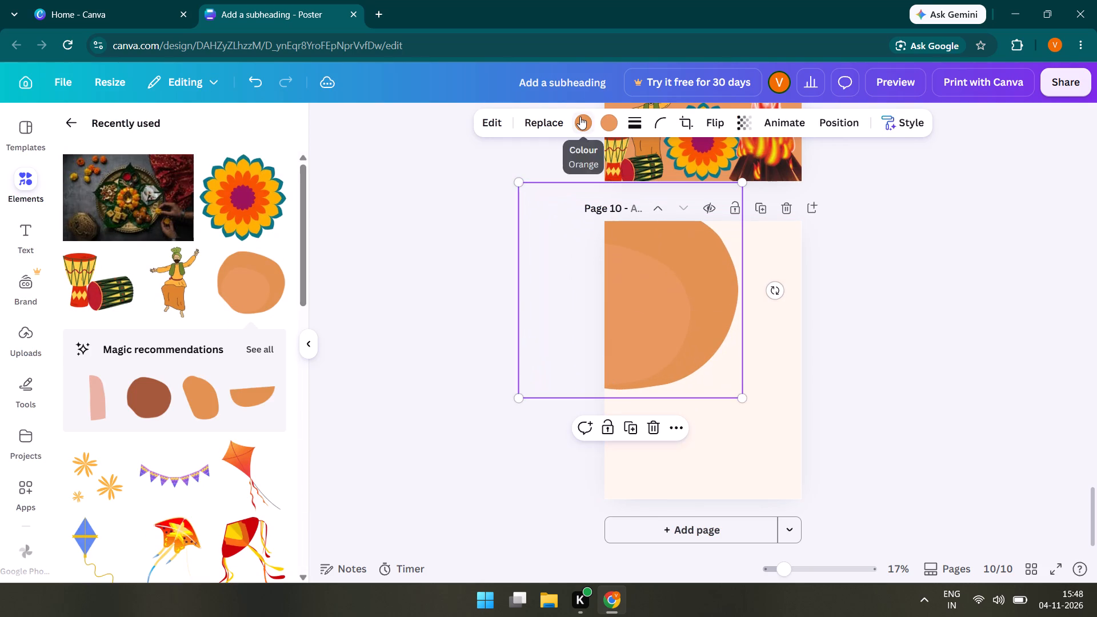
drag(742, 400, 850, 567)
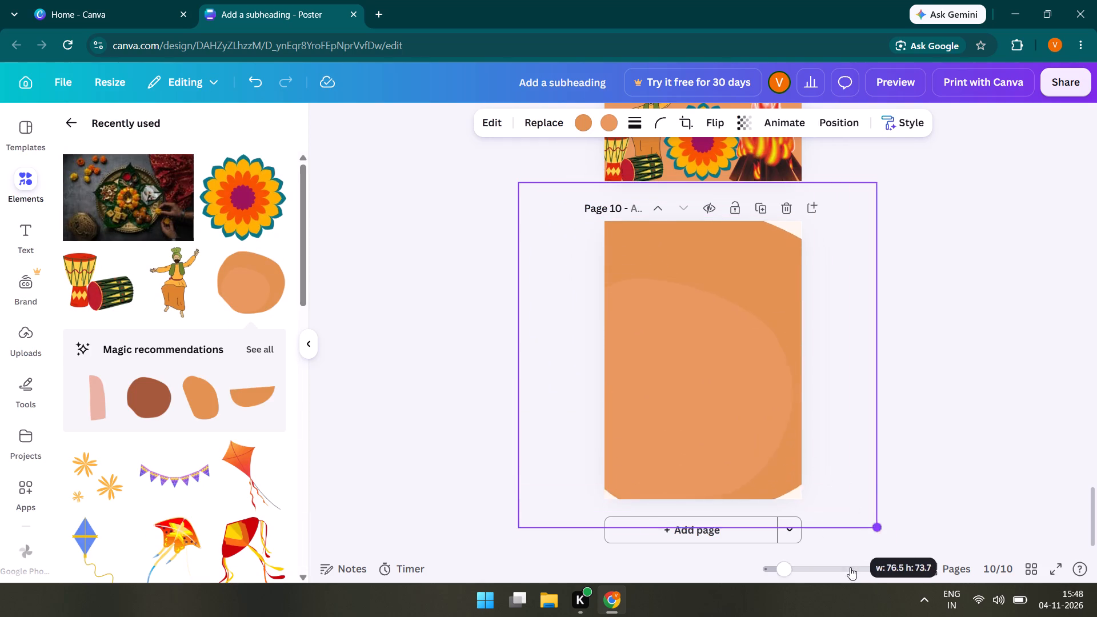
drag(850, 567, 881, 616)
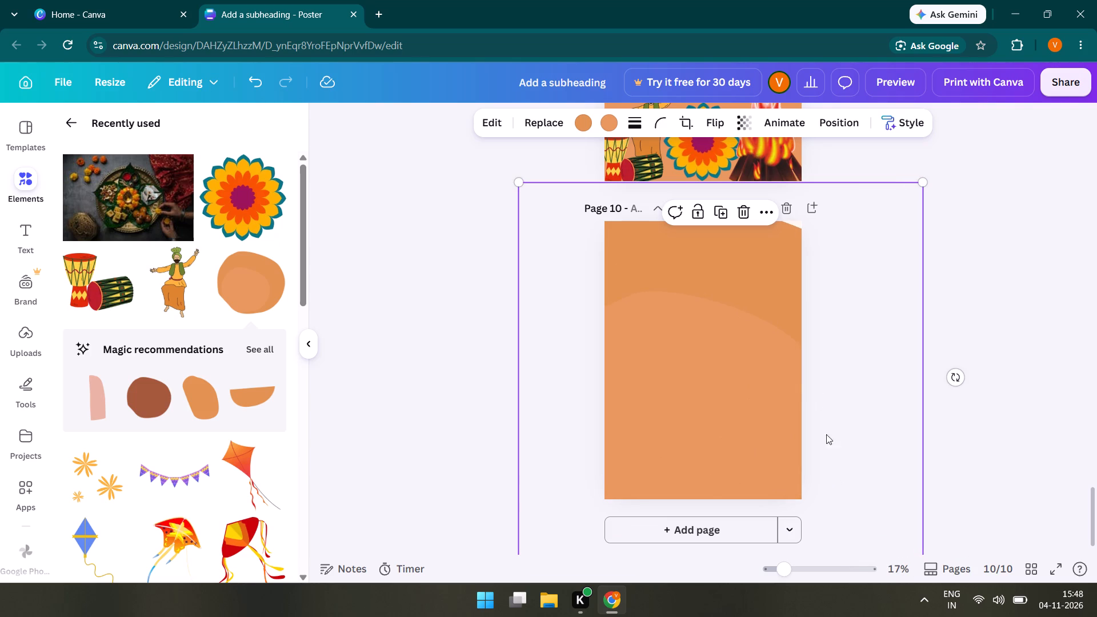
Enlarge page 10's orange blob further until its lighter orange area covers the whole page, including the lower corner.
drag(924, 182, 934, 0)
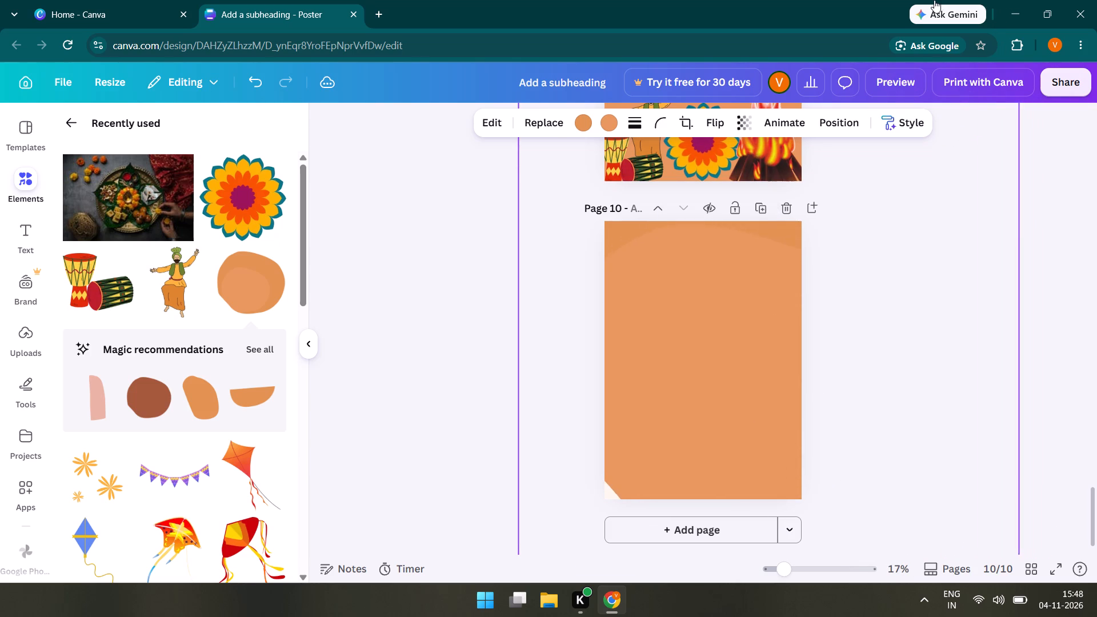
drag(934, 0, 1096, 0)
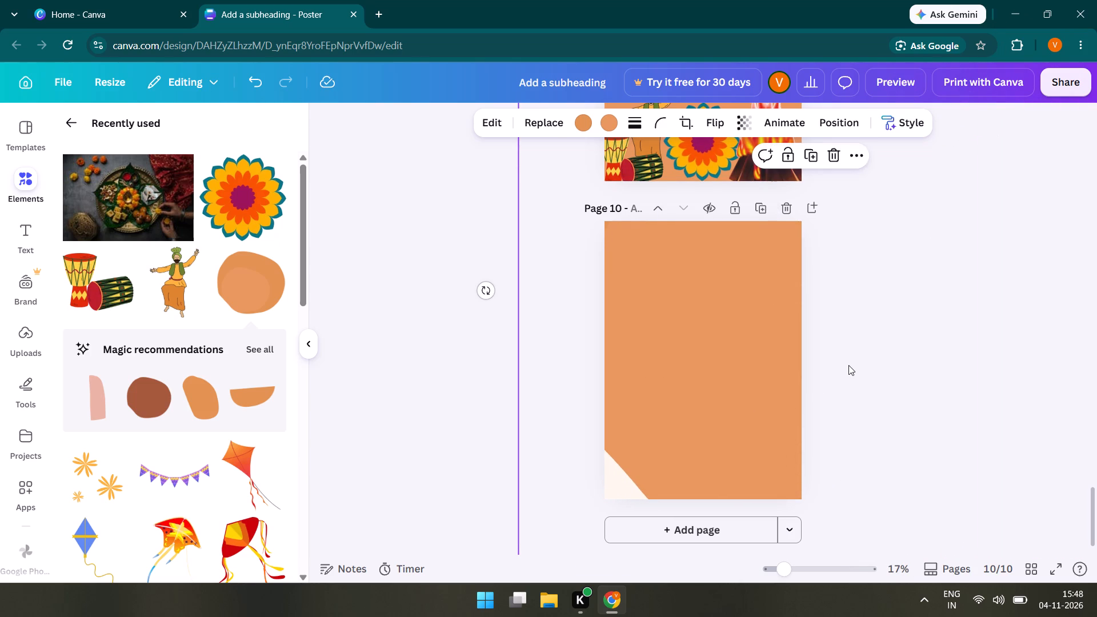
scroll(848, 365, down, 4)
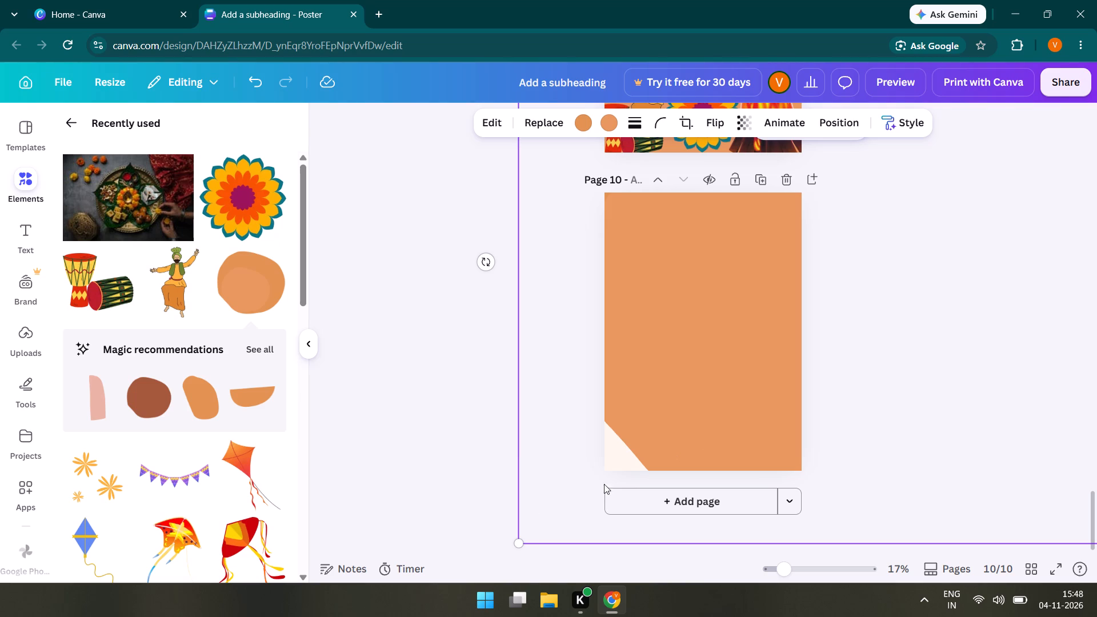
drag(519, 544, 463, 591)
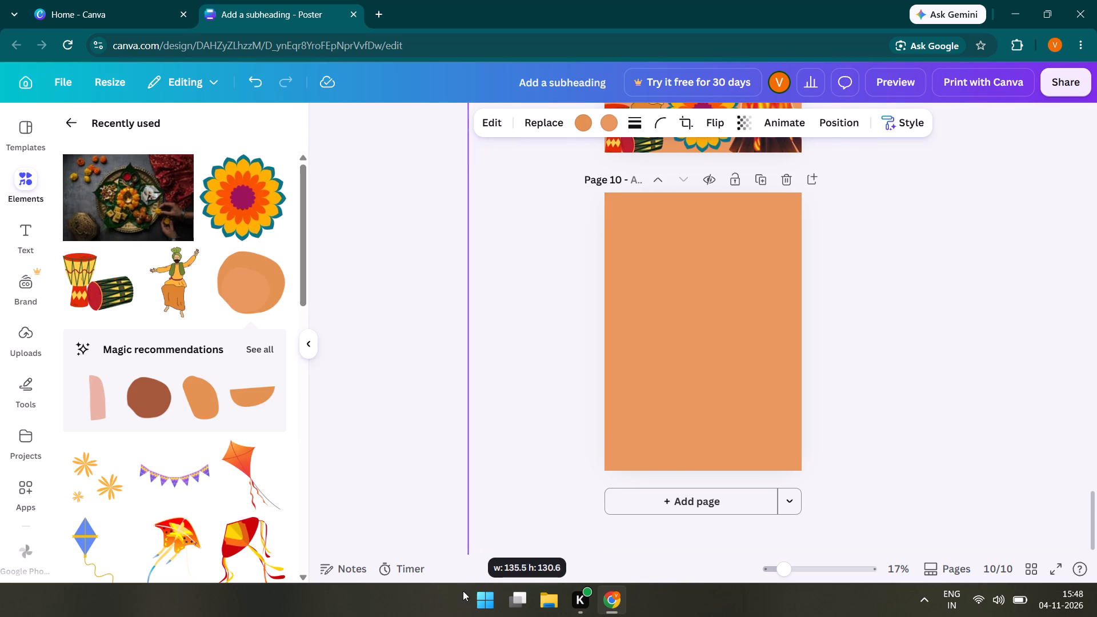
drag(463, 591, 462, 591)
click(670, 422)
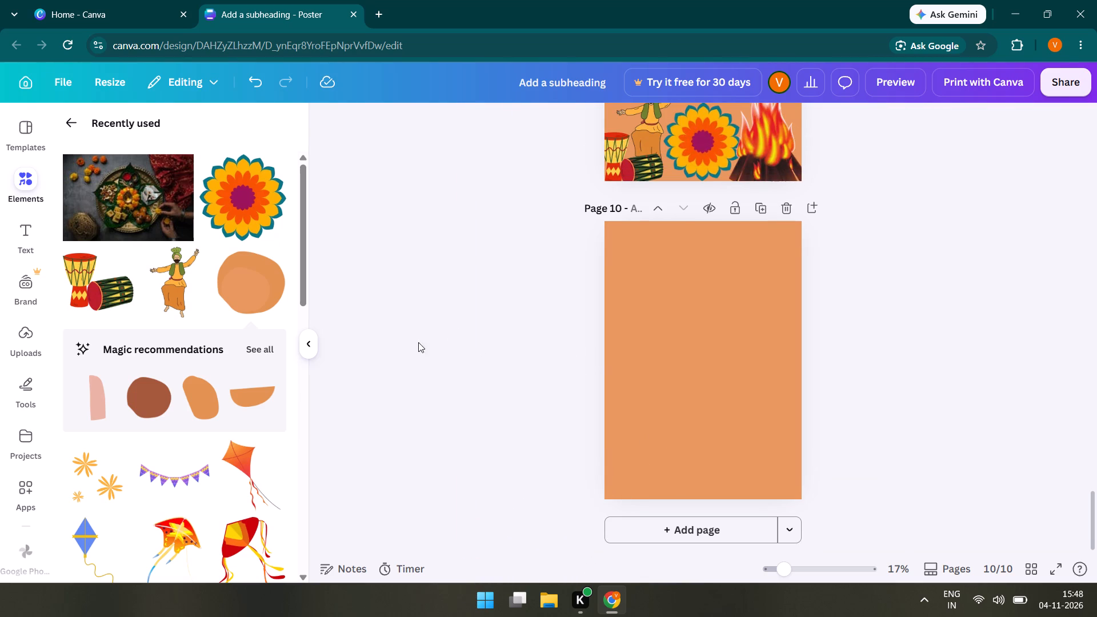
scroll(491, 201, up, 4)
click(491, 201)
Add four copies of the recently used purple bunting garland to page 10.
scroll(491, 201, down, 3)
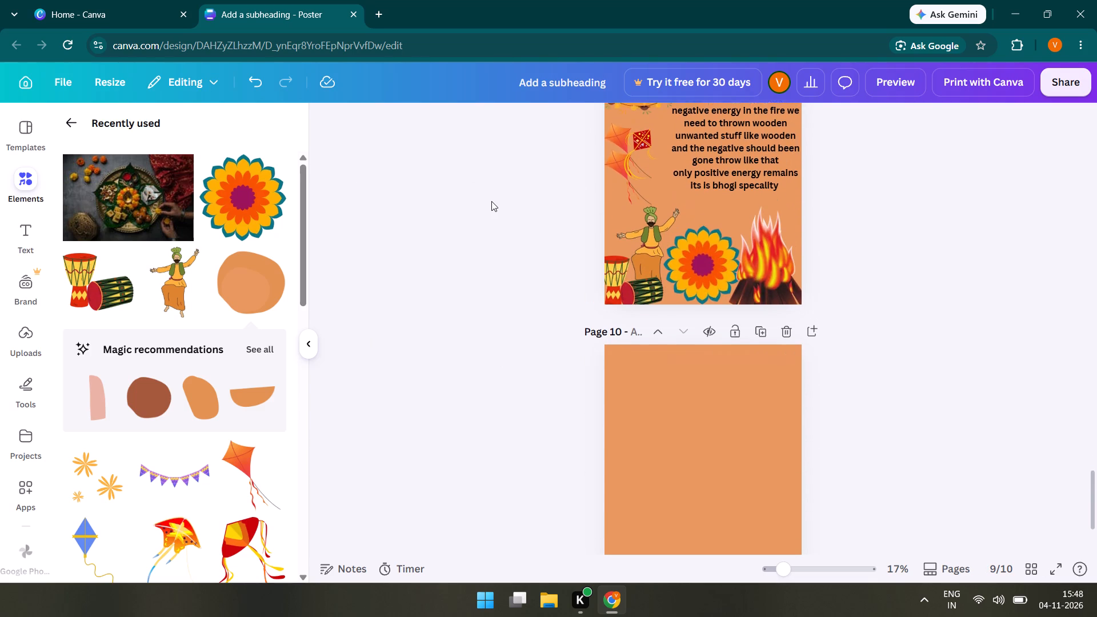
scroll(491, 201, down, 2)
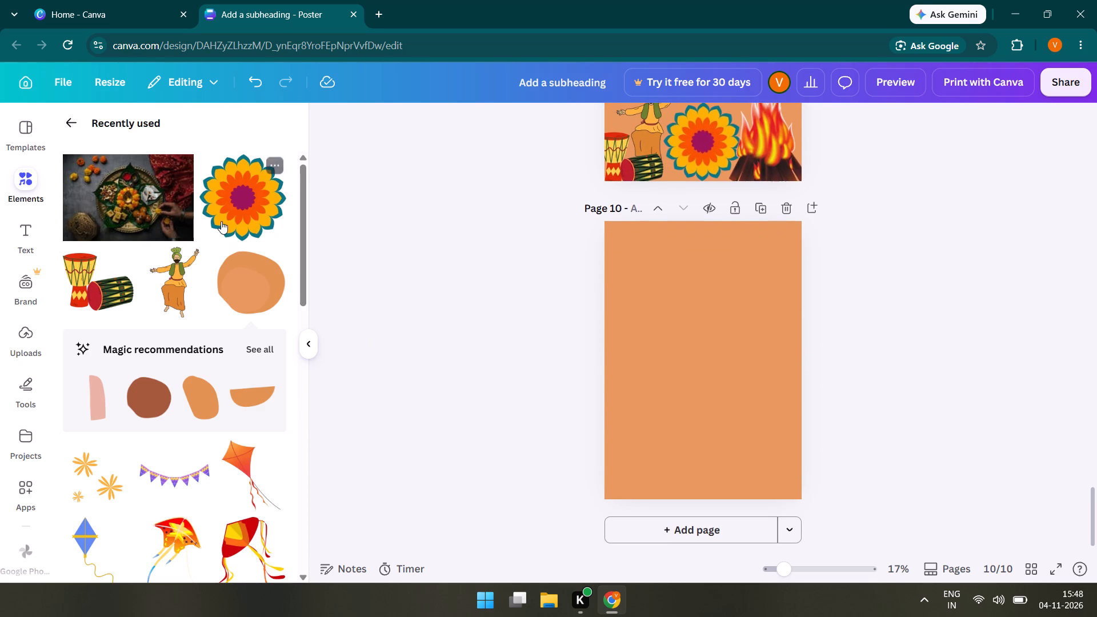
click(168, 484)
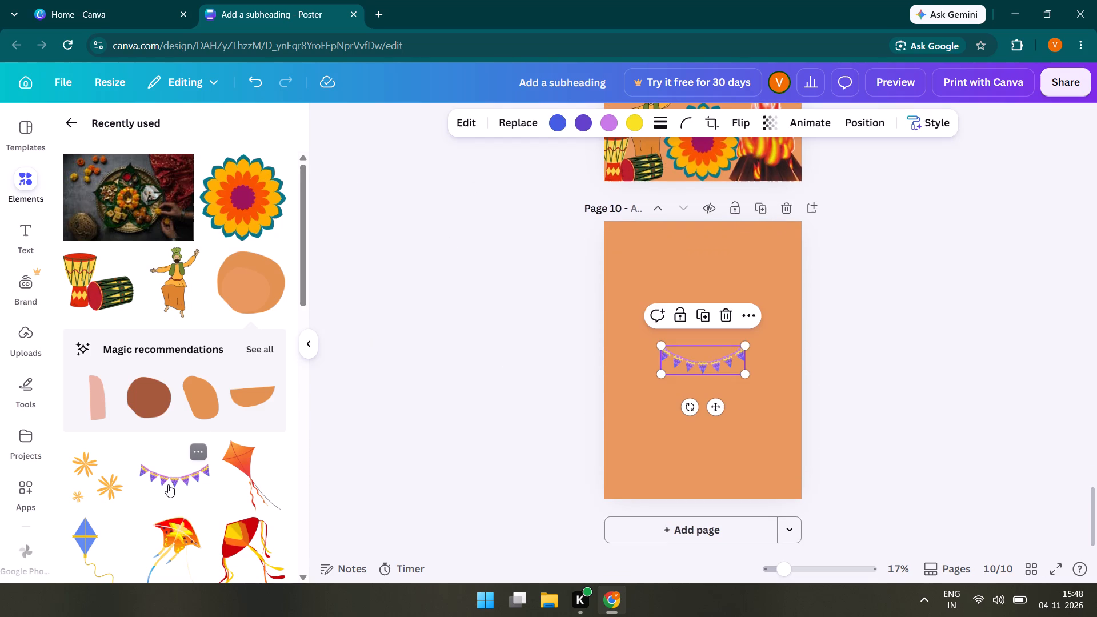
scroll(183, 367, up, 1)
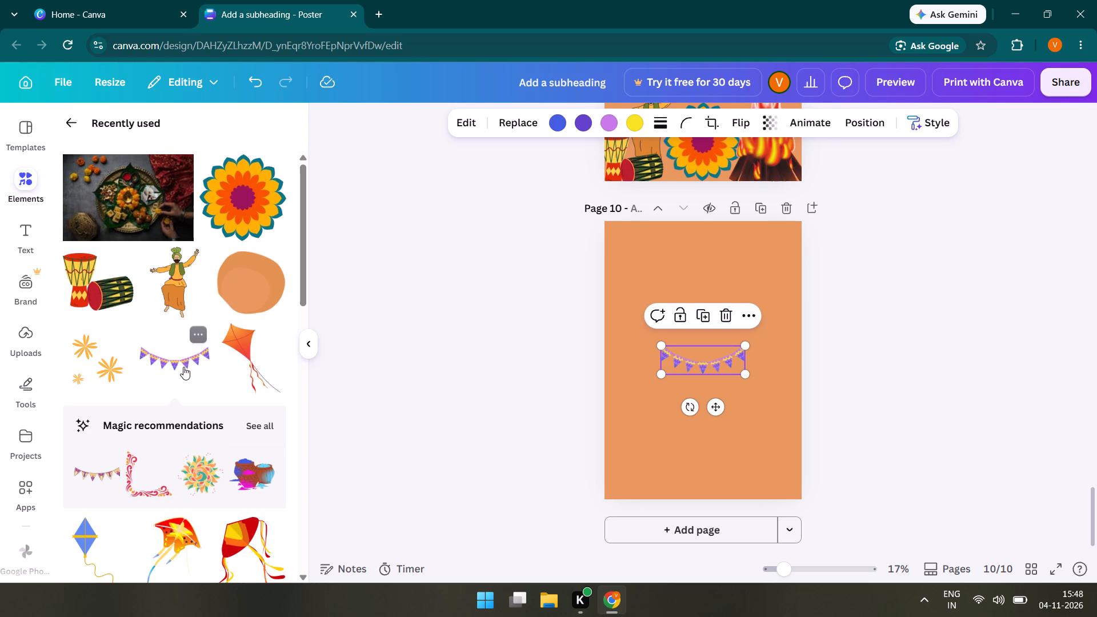
scroll(183, 367, up, 2)
click(191, 351)
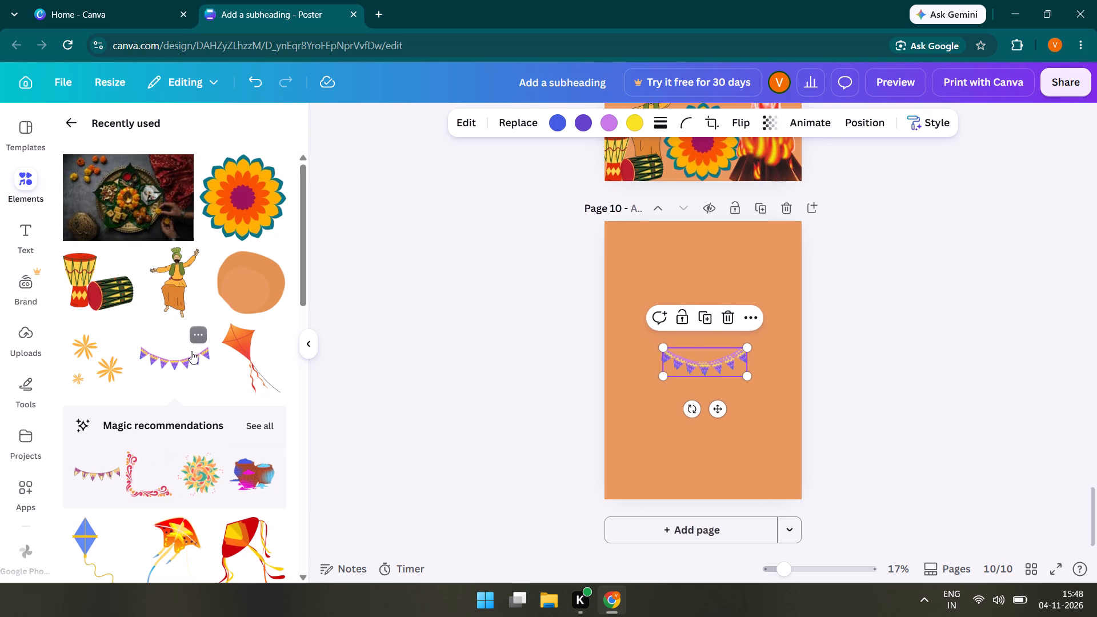
click(191, 351)
click(191, 351)
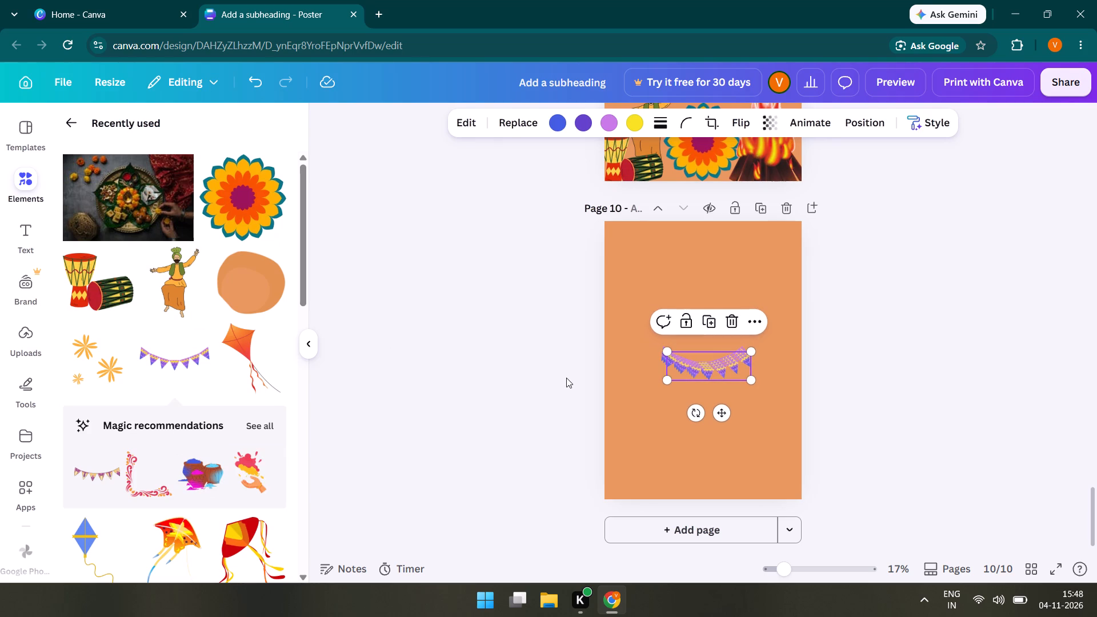
Arrange the four purple buntings along page 10's top edge, one in each corner and two overlapping them in between.
drag(700, 369, 640, 235)
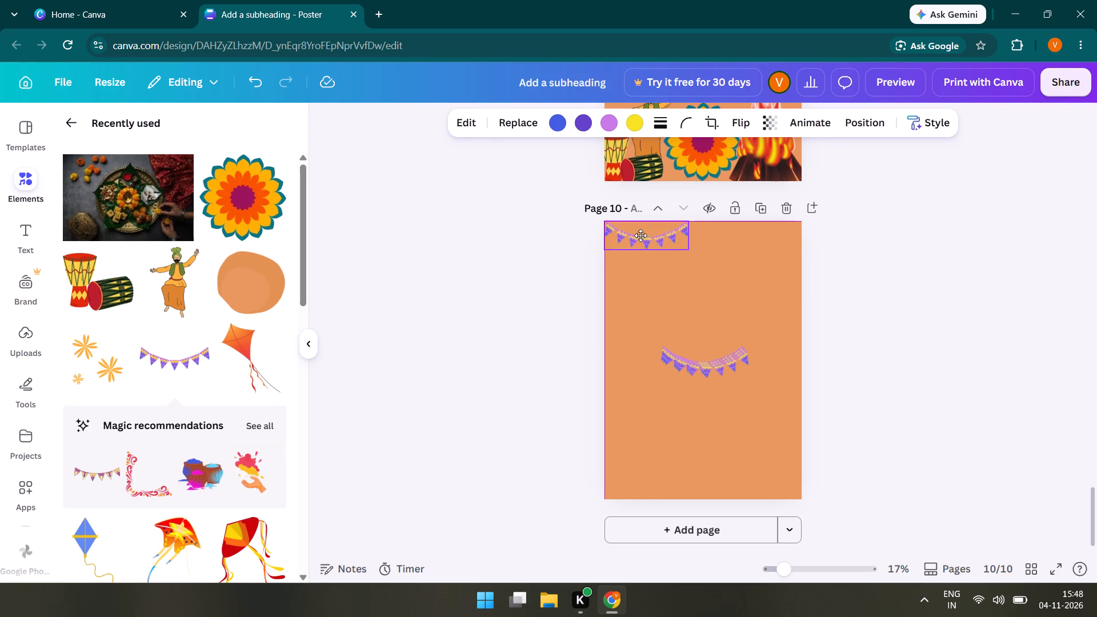
drag(640, 235, 639, 235)
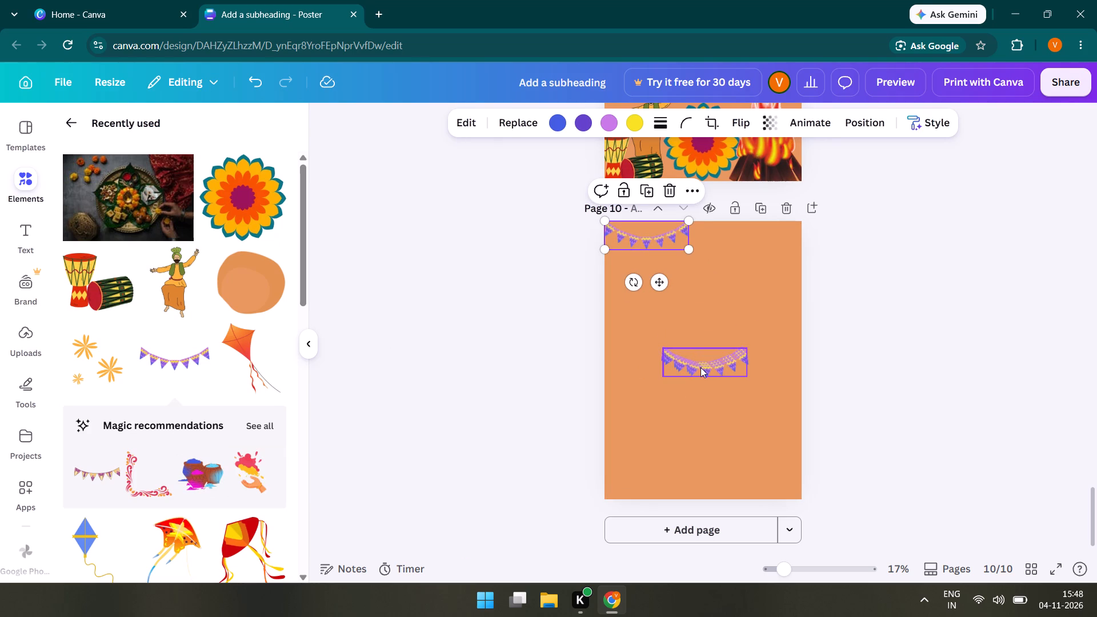
drag(700, 367, 753, 235)
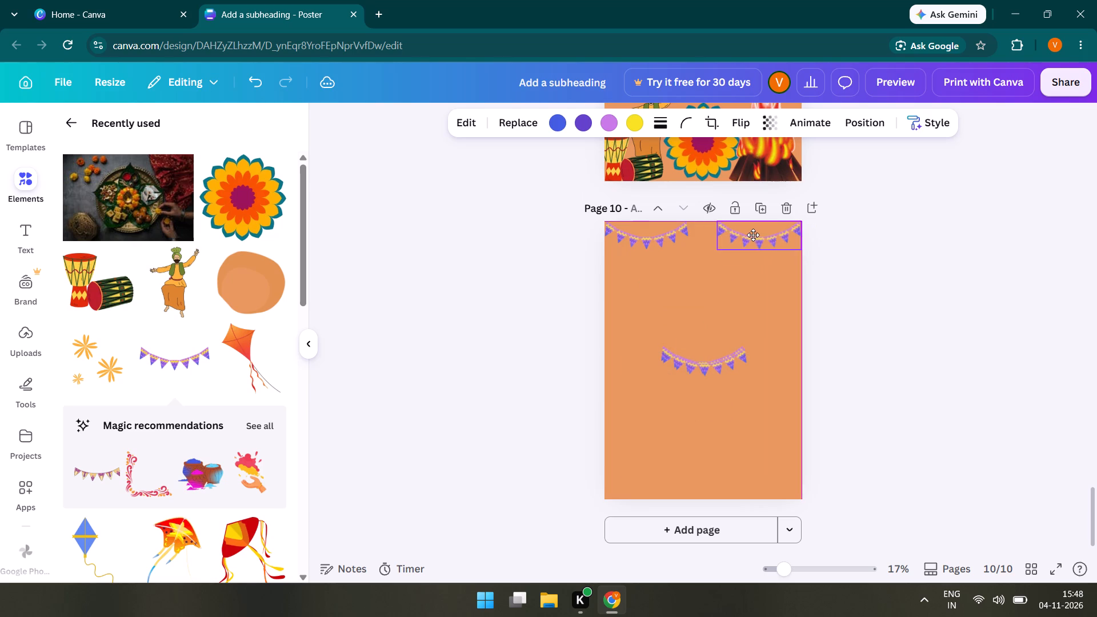
drag(753, 235, 752, 235)
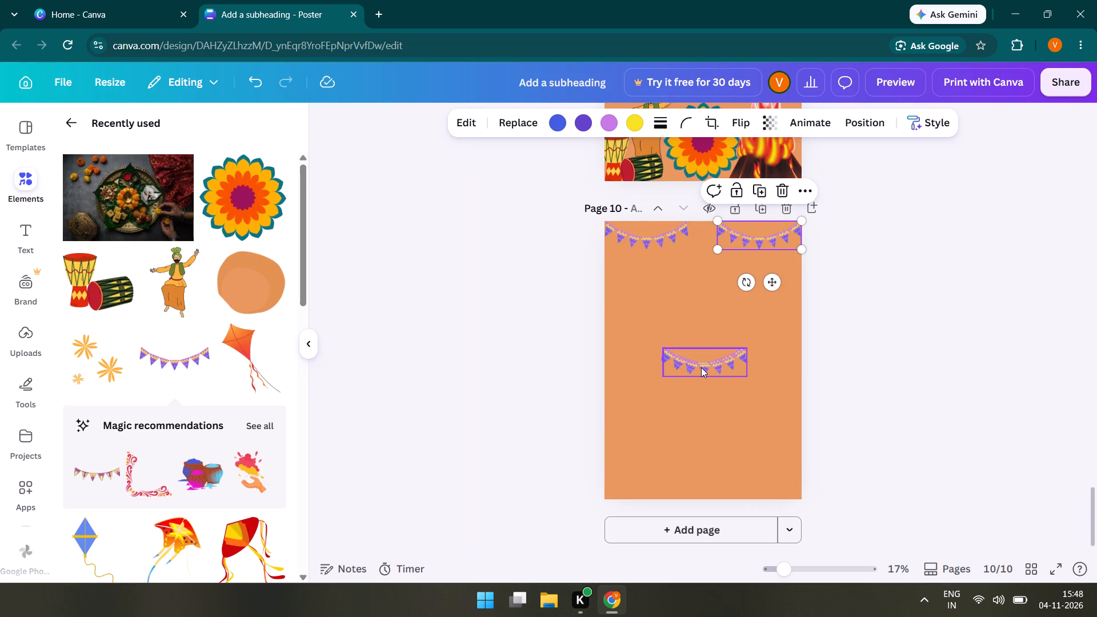
drag(701, 367, 672, 238)
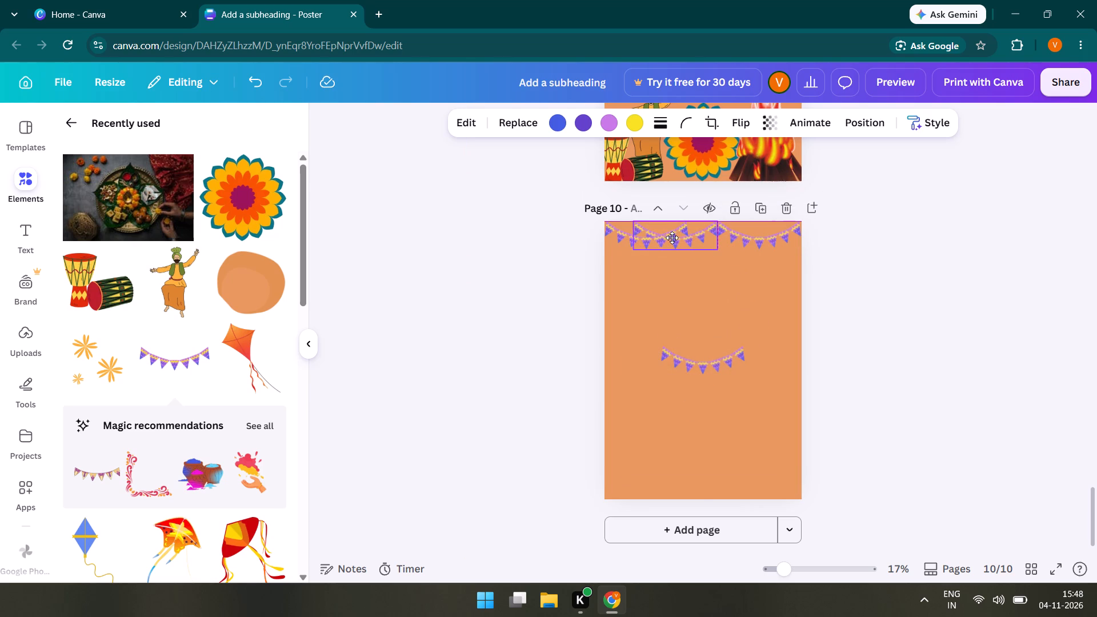
drag(672, 238, 672, 241)
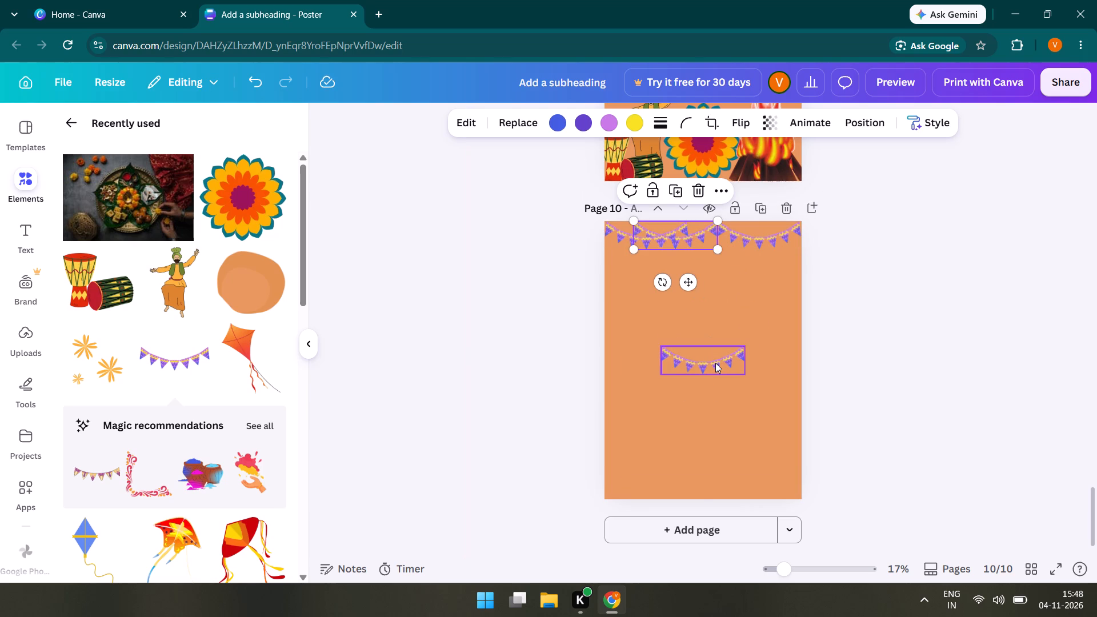
drag(715, 363, 741, 241)
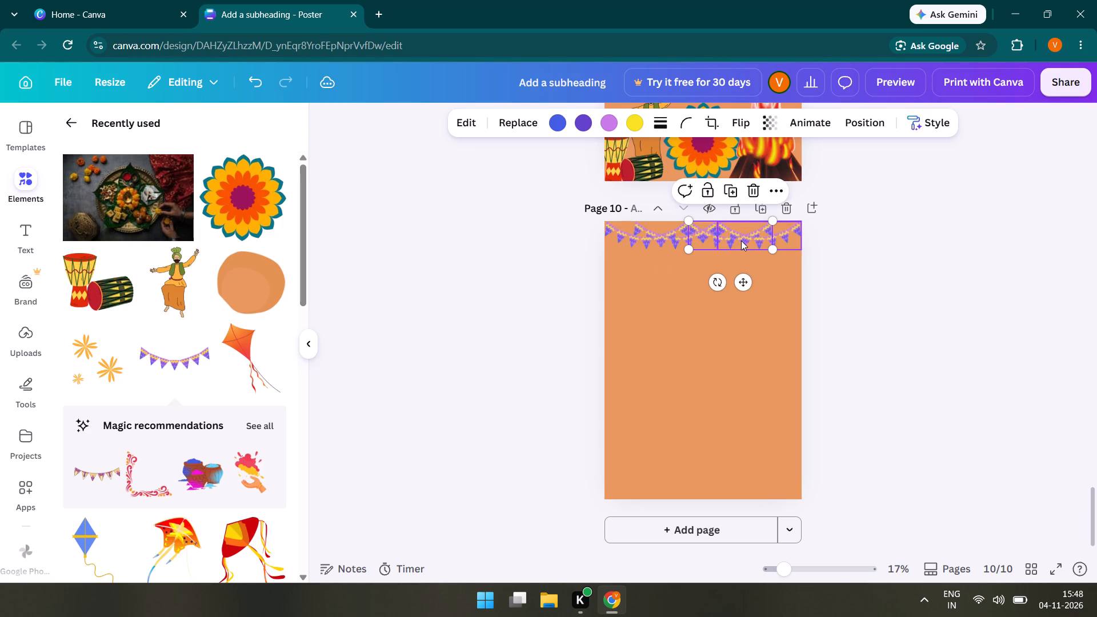
click(721, 335)
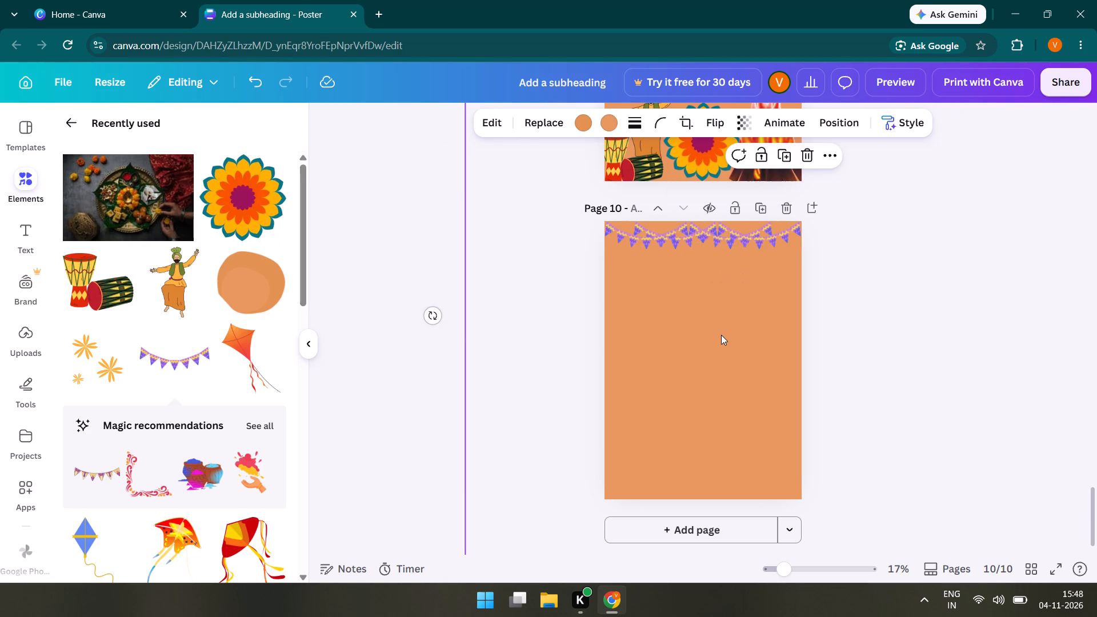
Add the gold line-art mandala from the purple bunting's full magic recommendations to page 10.
scroll(183, 325, up, 6)
scroll(167, 357, down, 4)
click(254, 214)
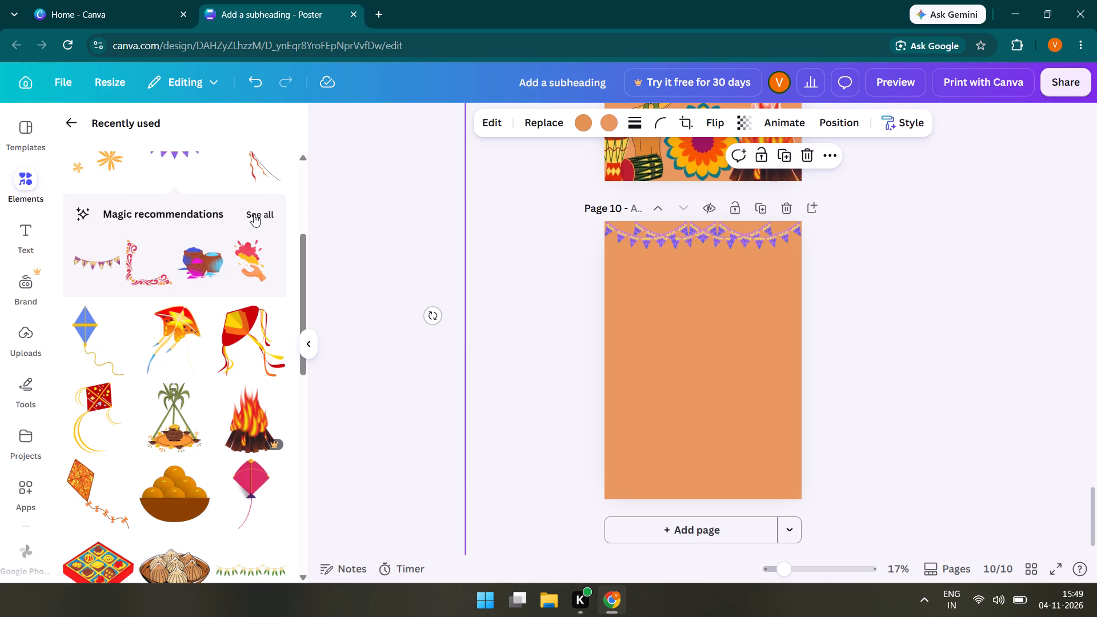
scroll(185, 435, down, 4)
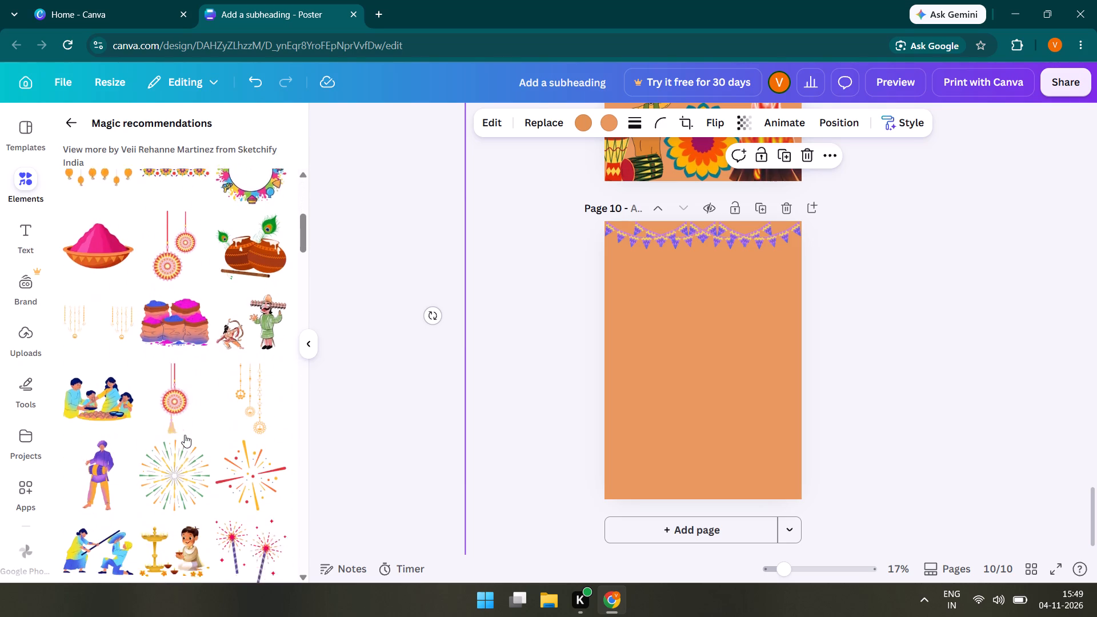
scroll(185, 435, down, 2)
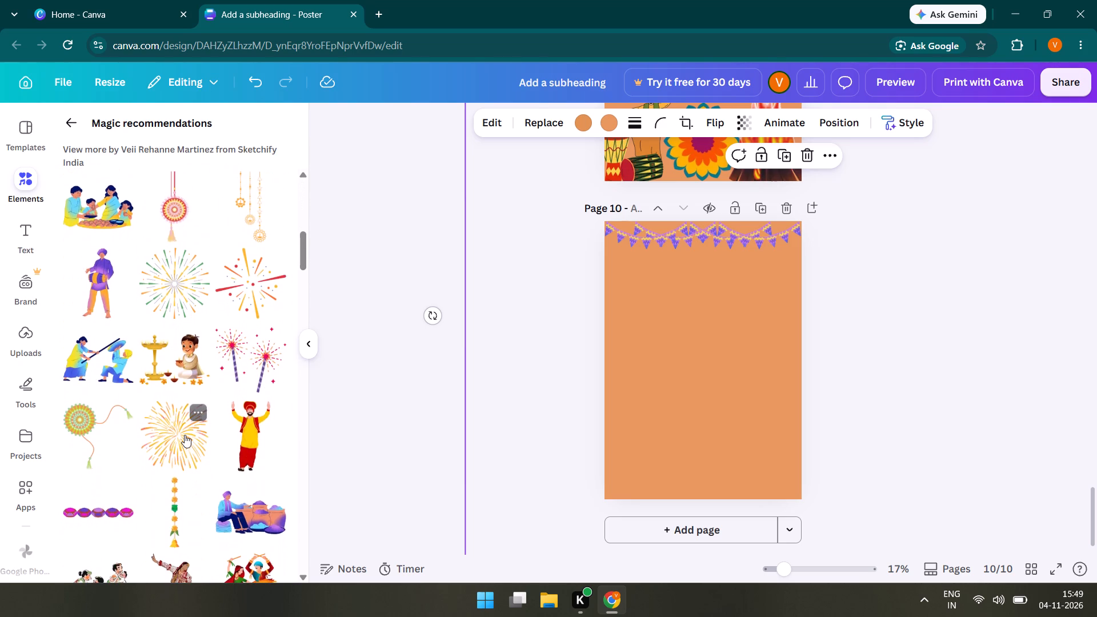
scroll(185, 435, down, 3)
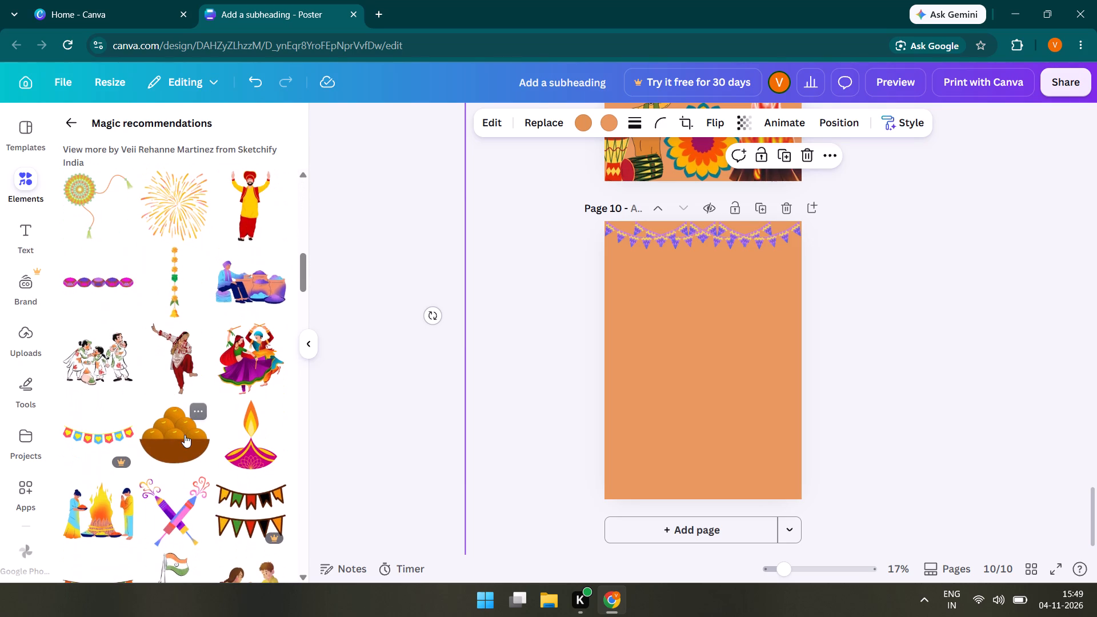
scroll(185, 435, down, 3)
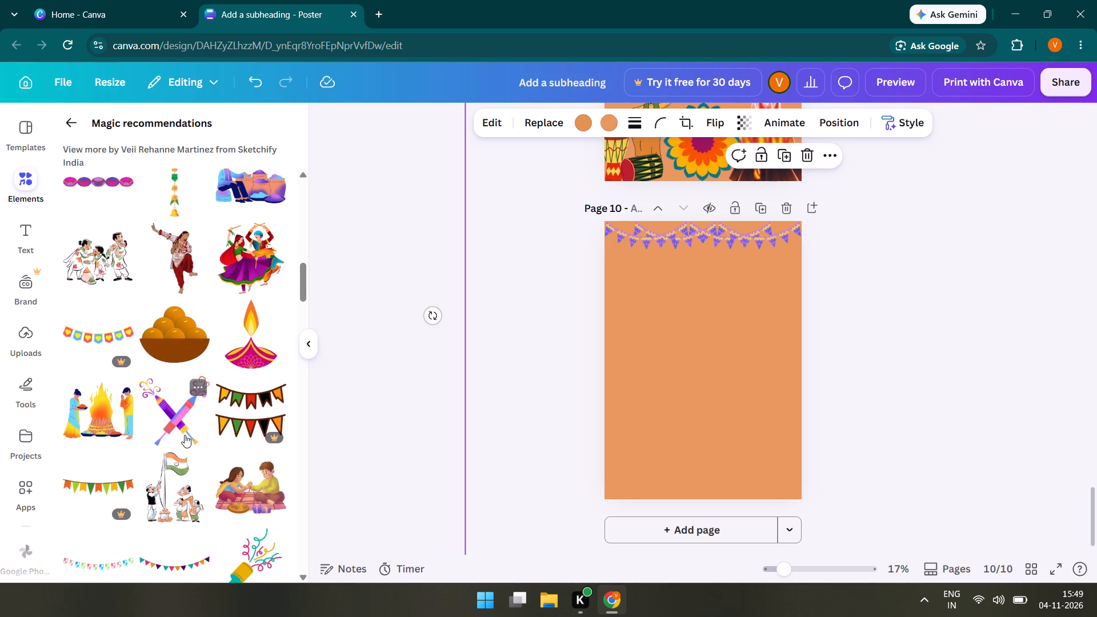
scroll(185, 435, down, 5)
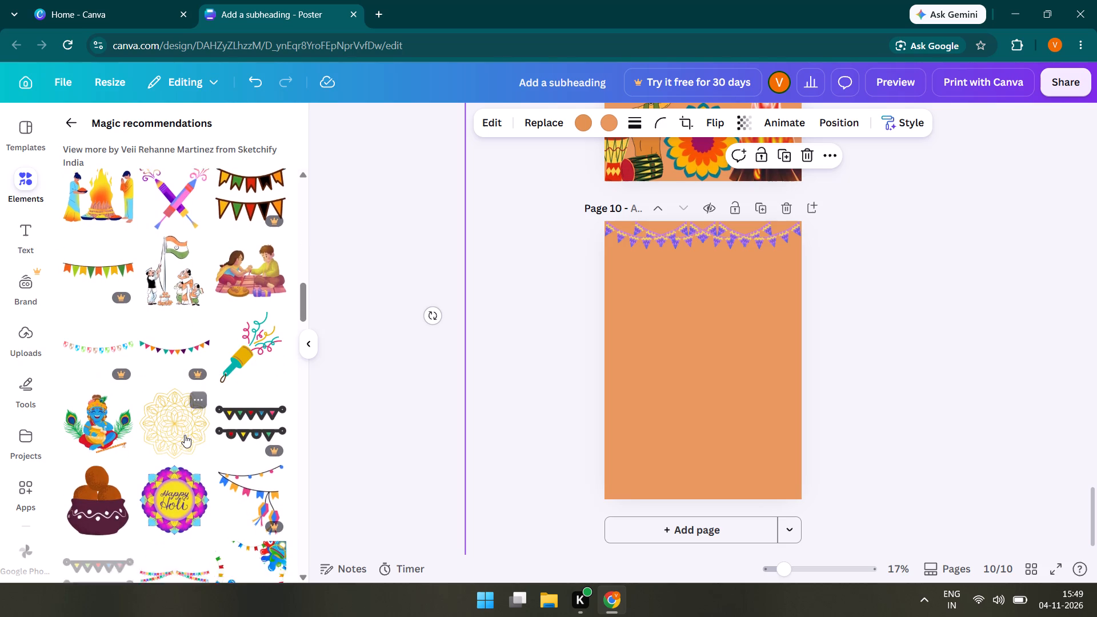
scroll(185, 435, down, 1)
click(182, 343)
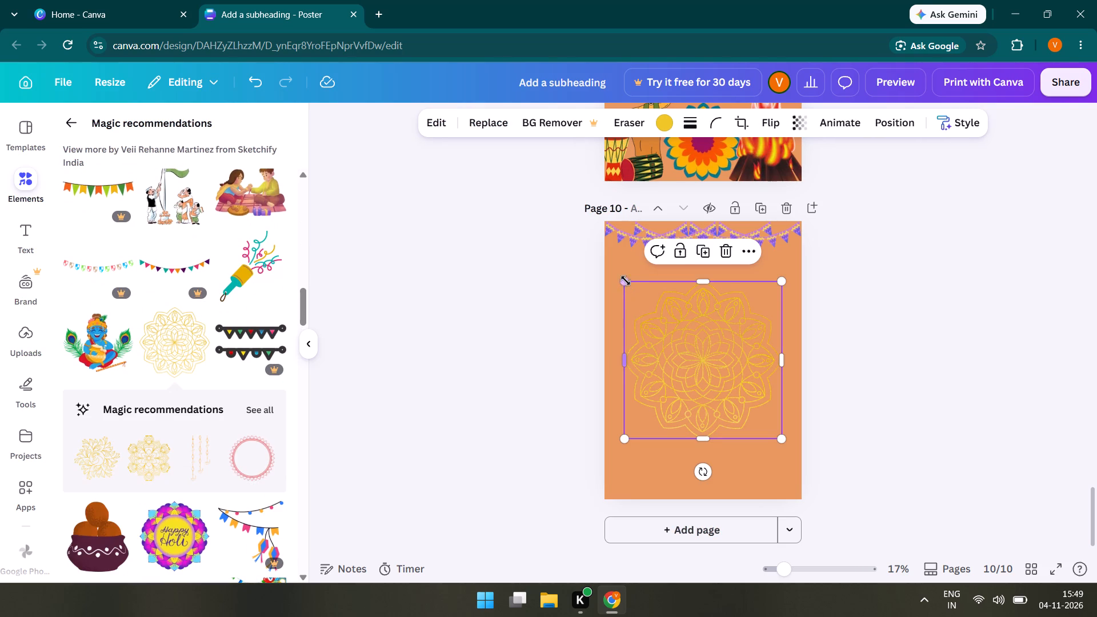
Enlarge the gold mandala to about 36.2 by 36.2 and centre it horizontally below the buntings on page 10.
drag(626, 278, 623, 257)
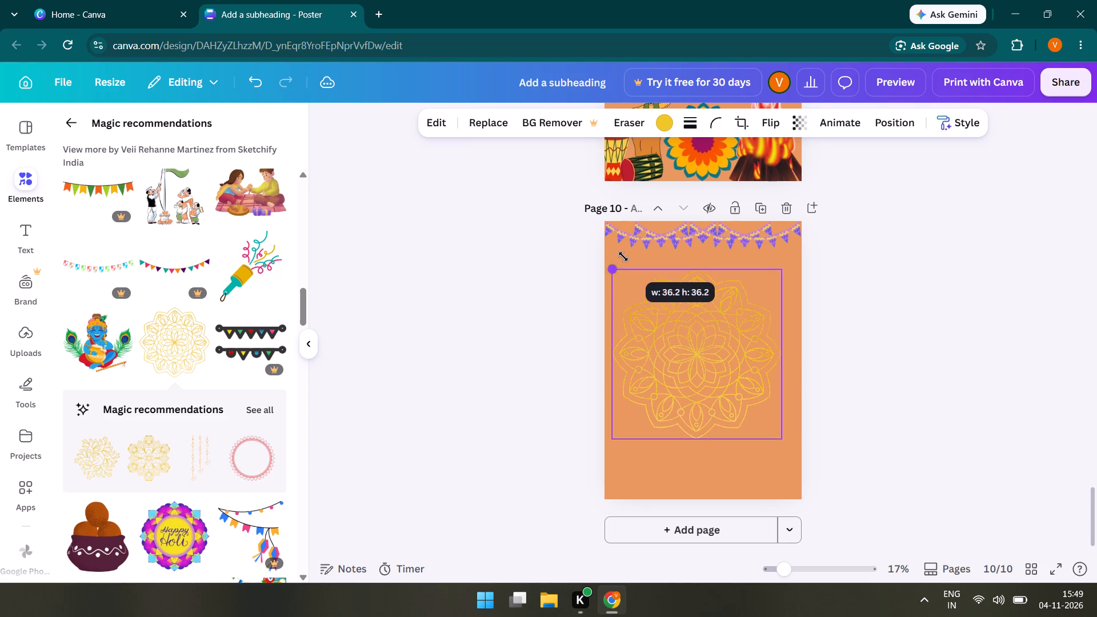
drag(623, 257, 622, 256)
drag(685, 344, 695, 337)
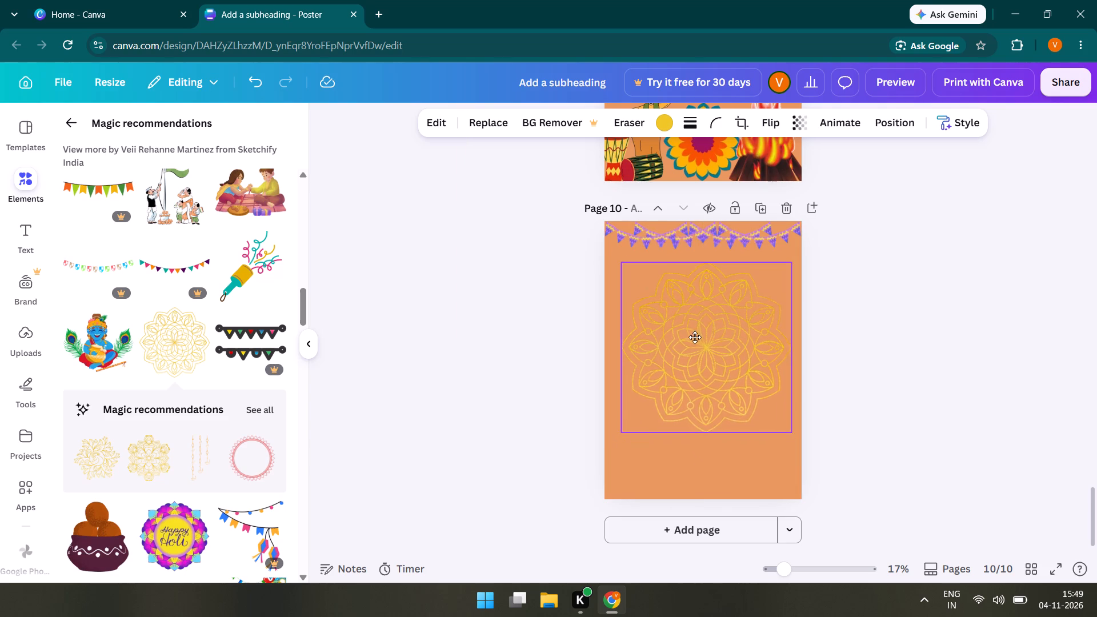
drag(695, 337, 692, 336)
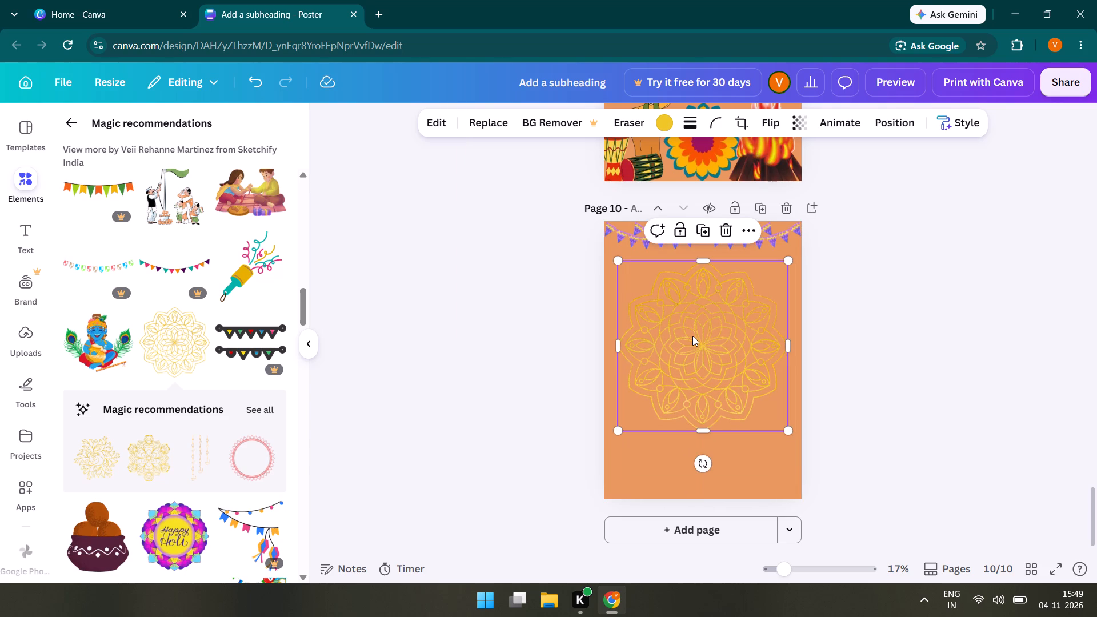
click(537, 362)
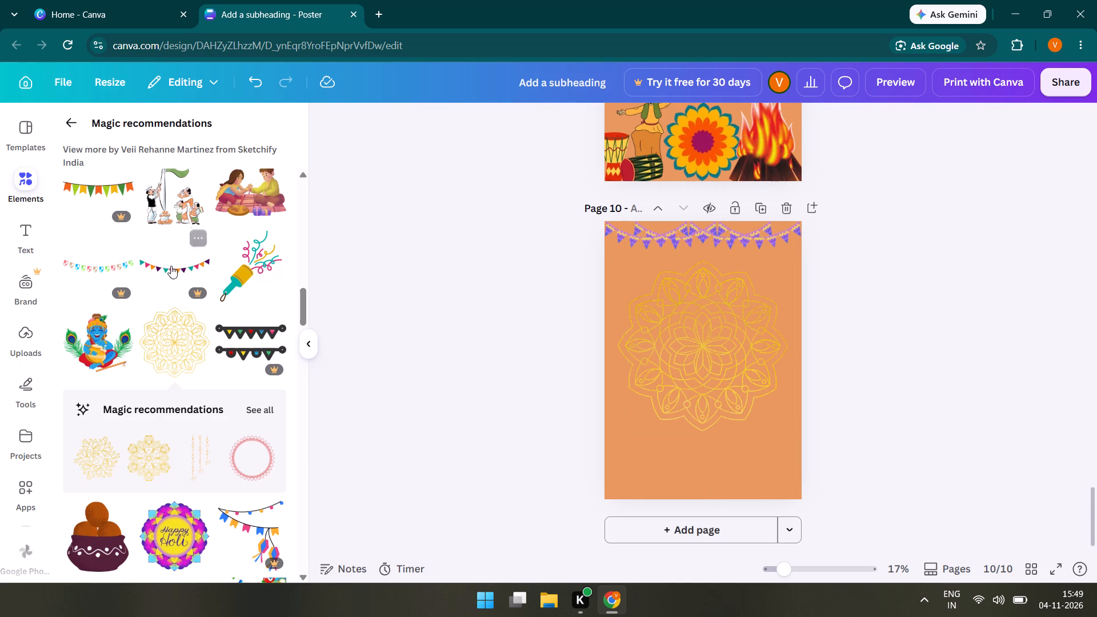
Look through the rest of the magic recommendations for more page 10 decorations, and leave the list.
scroll(141, 424, down, 6)
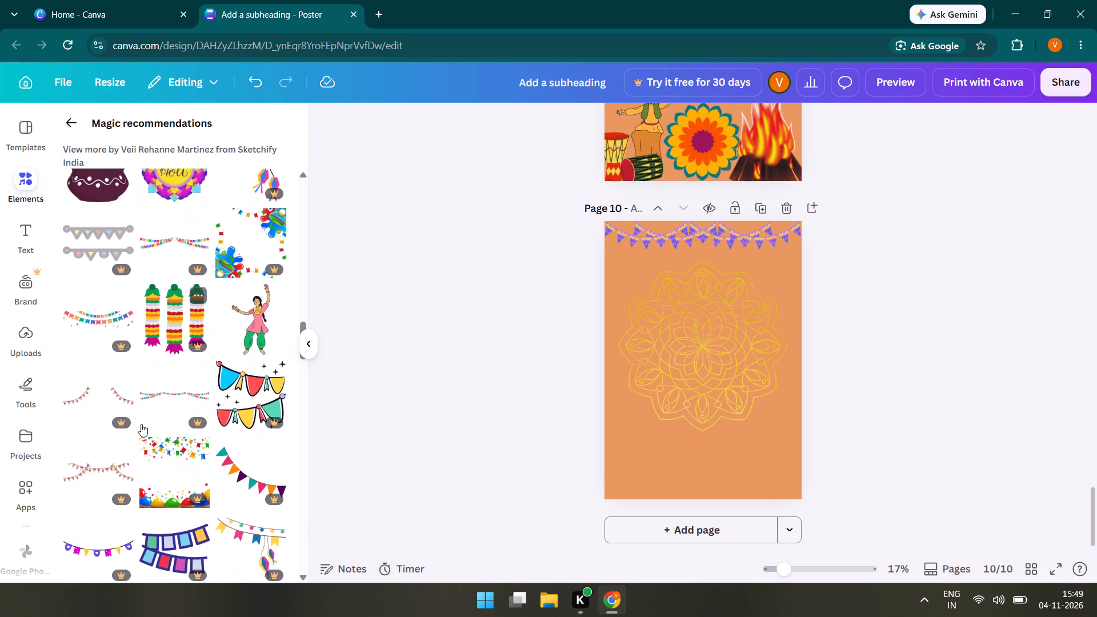
scroll(141, 424, down, 5)
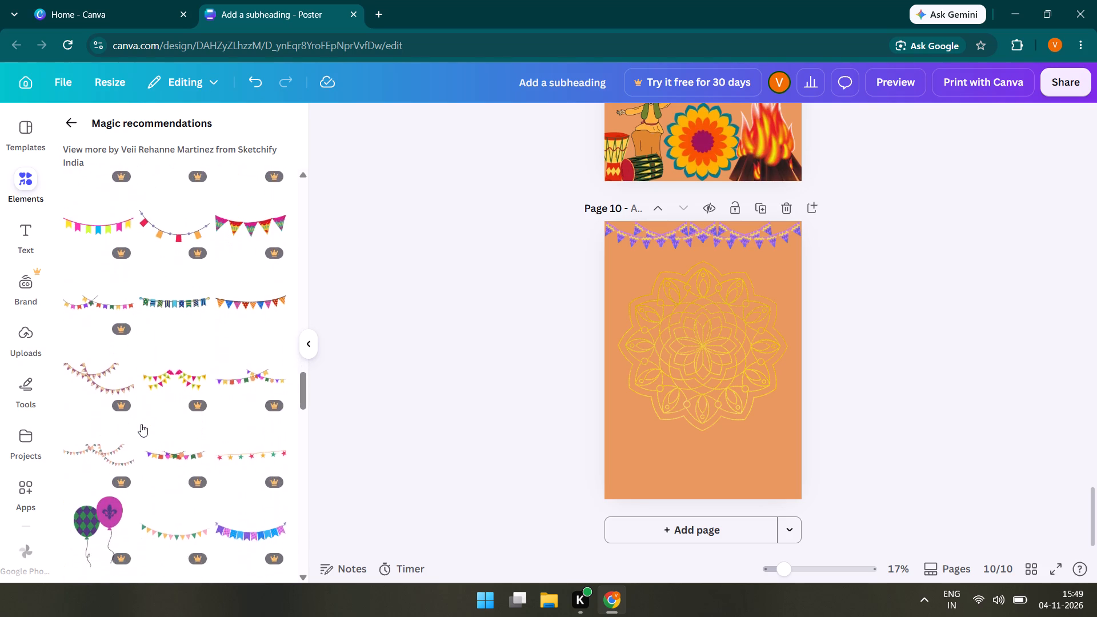
scroll(141, 424, up, 10)
click(77, 131)
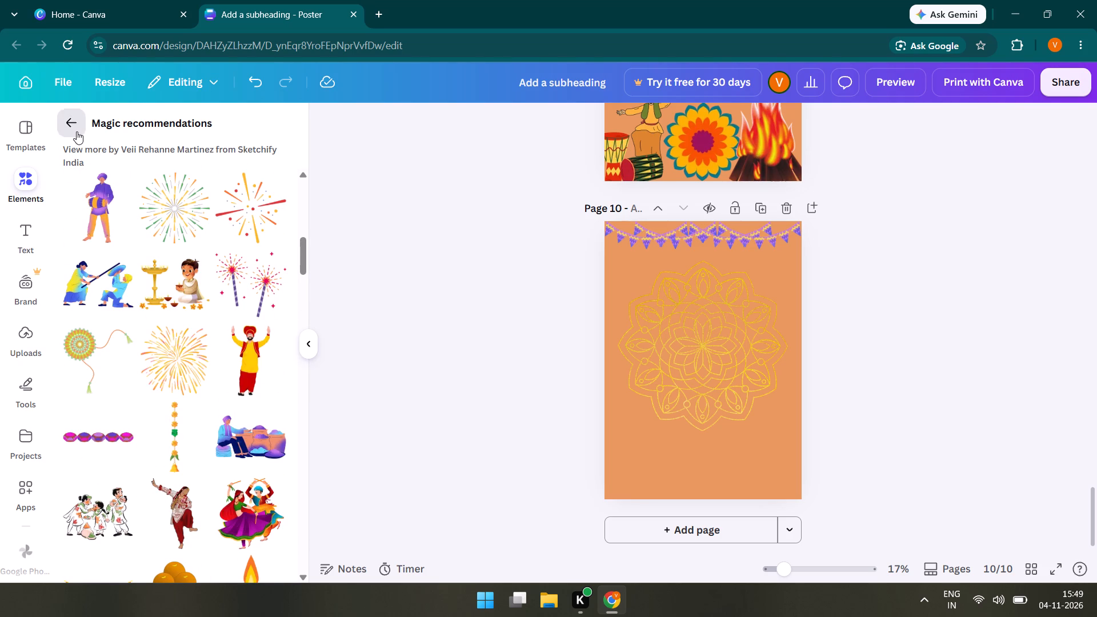
Search the elements for "bhogi festival sankranthi" and look through all the photo results for page 10 imagery.
click(65, 118)
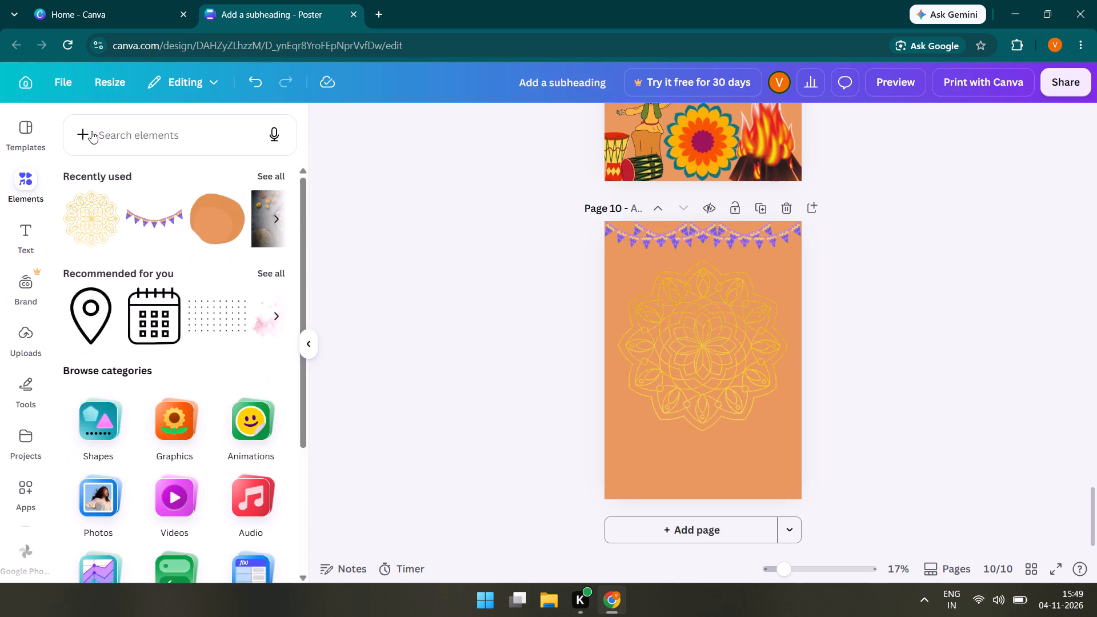
click(117, 136)
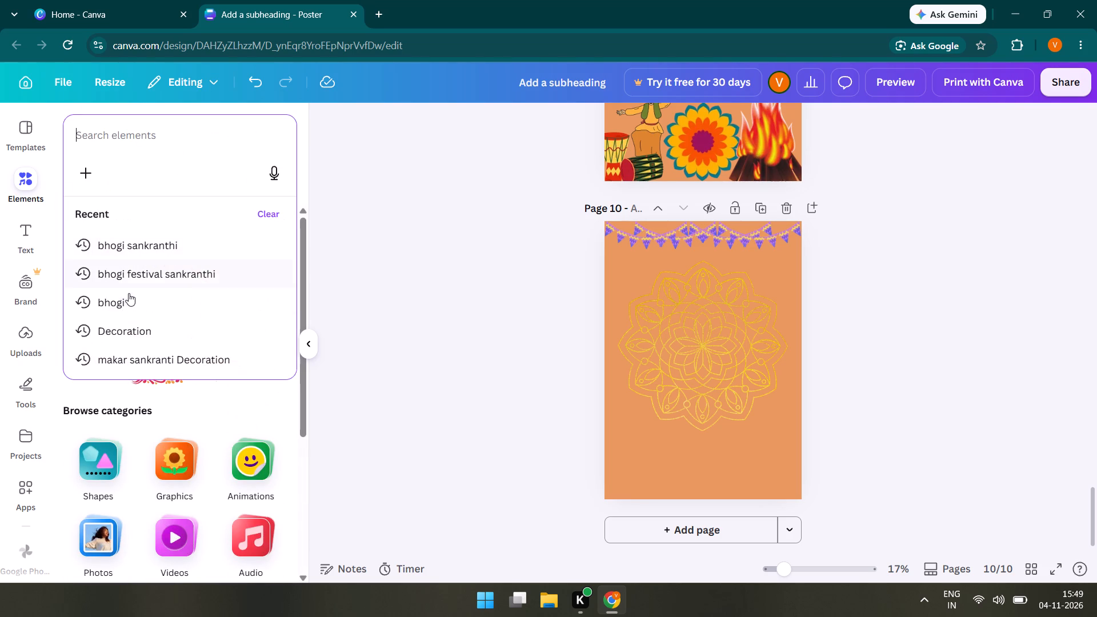
click(140, 282)
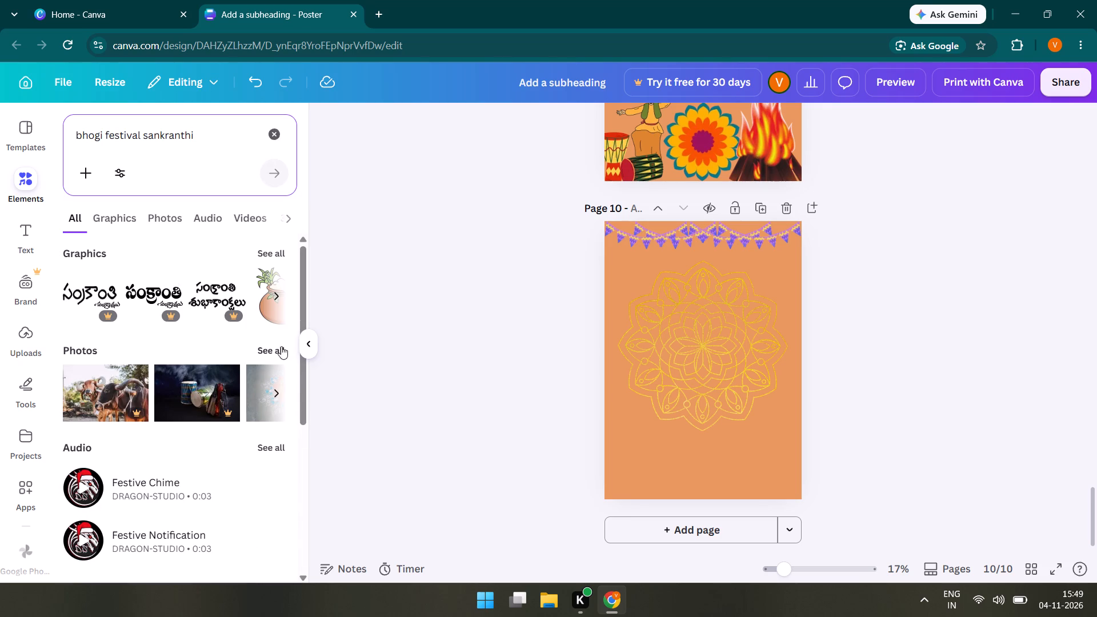
click(259, 350)
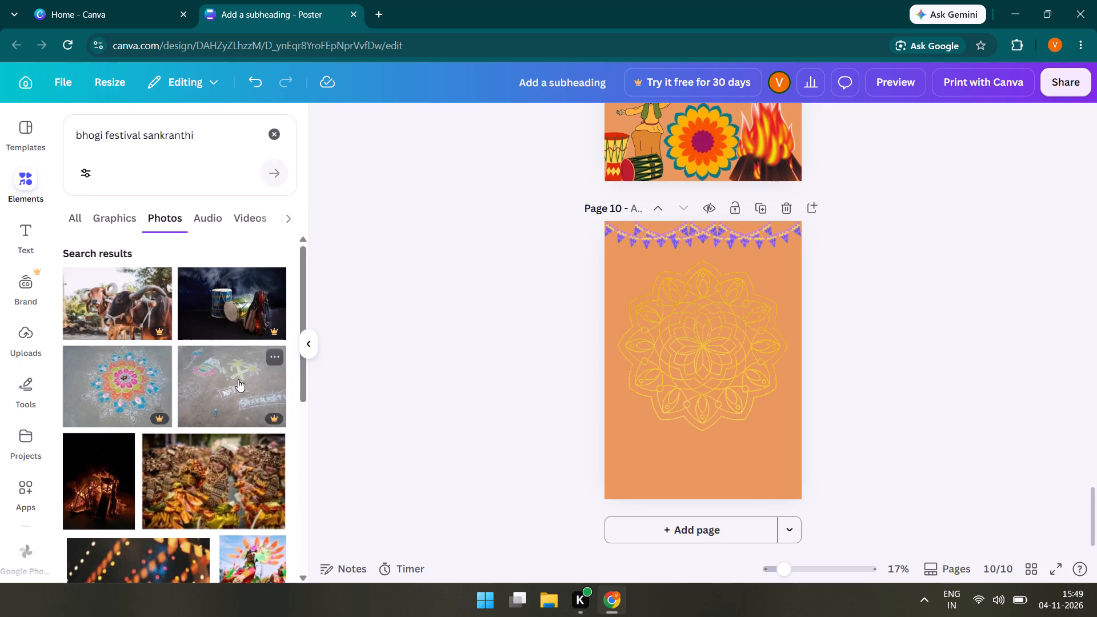
scroll(170, 467, down, 6)
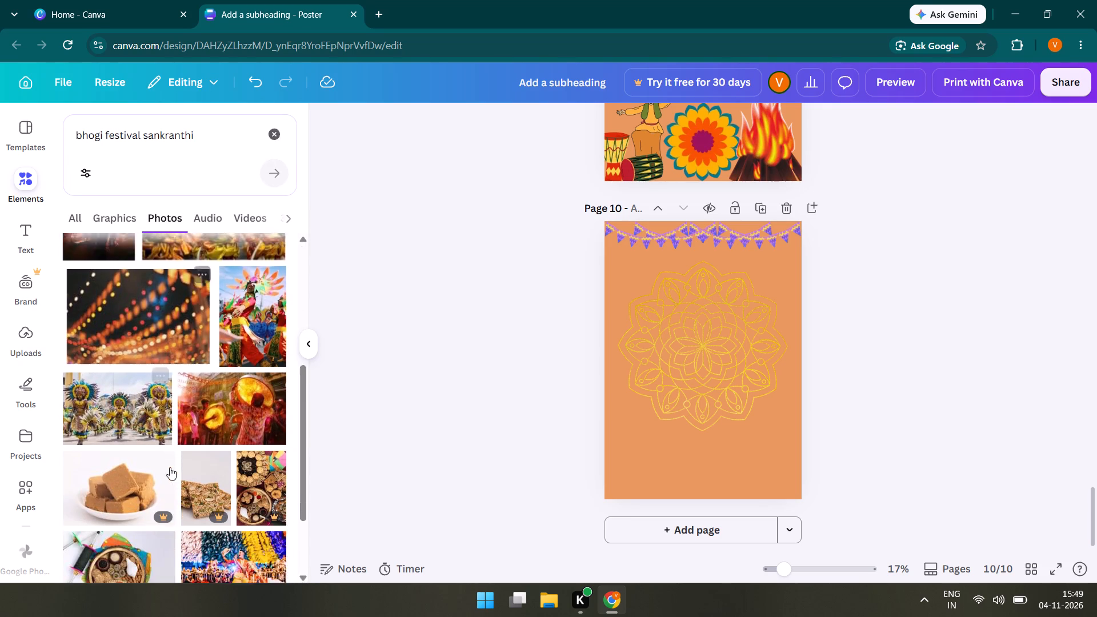
scroll(170, 467, down, 3)
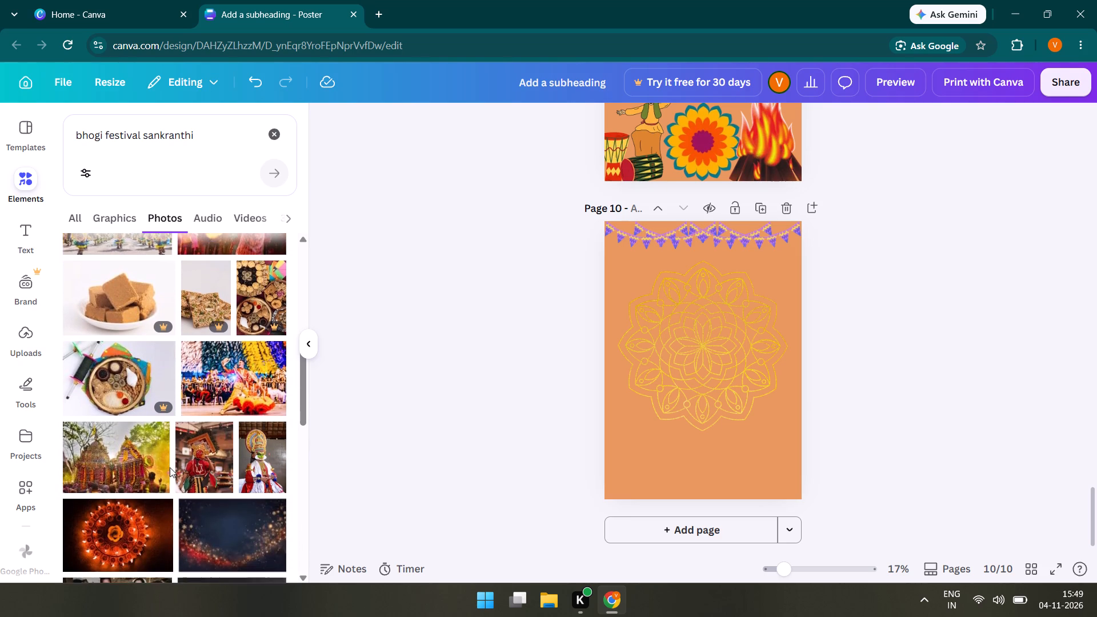
scroll(170, 467, down, 5)
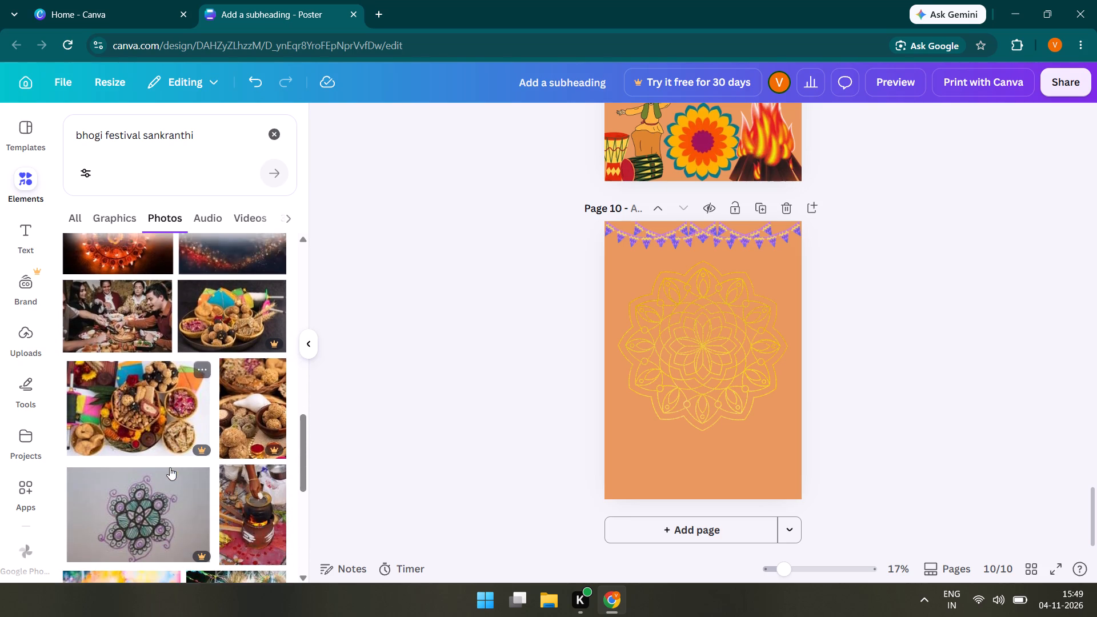
scroll(170, 467, down, 6)
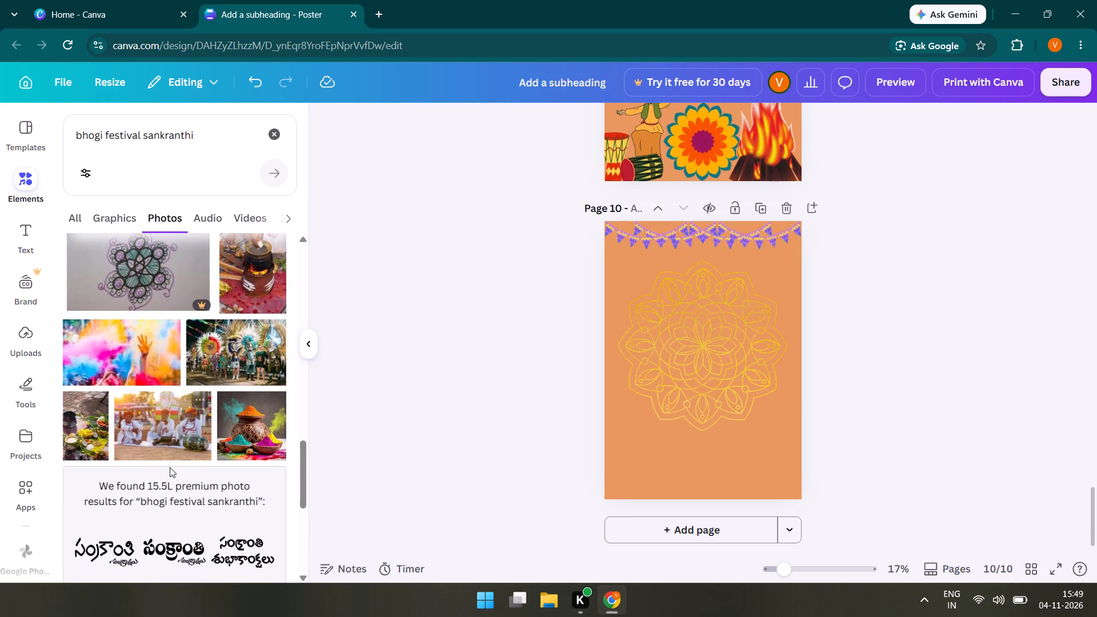
scroll(170, 467, down, 1)
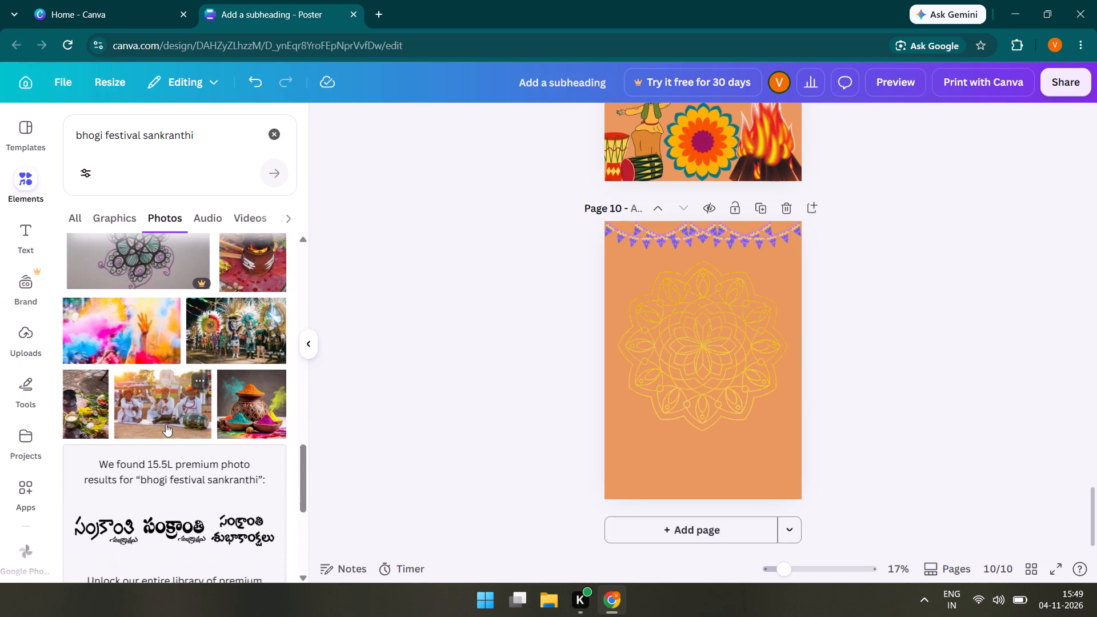
scroll(166, 424, down, 7)
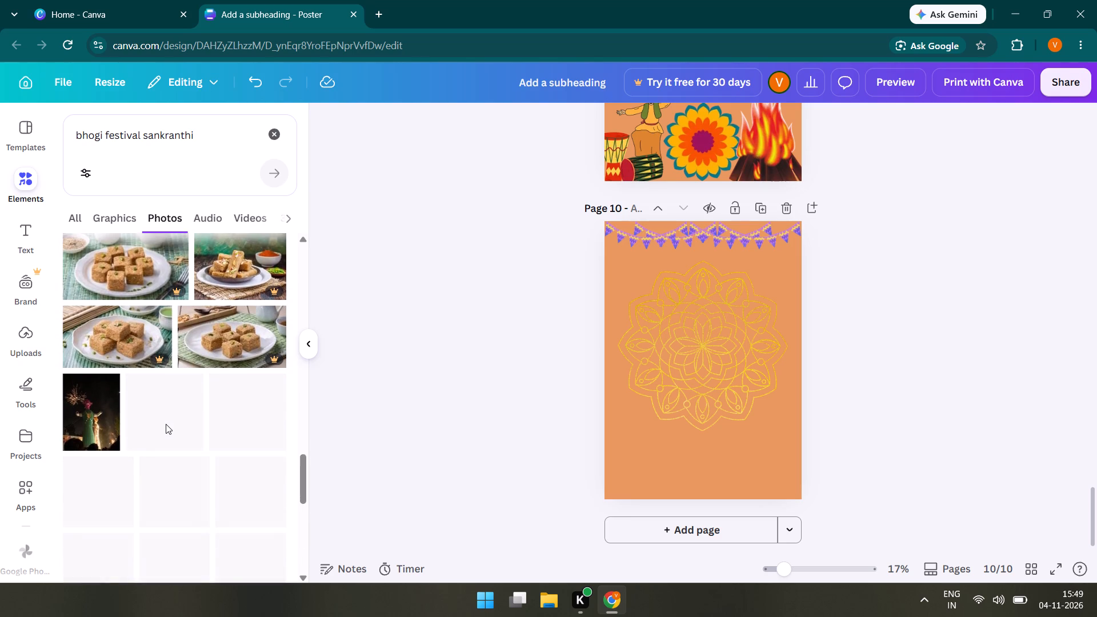
scroll(166, 424, down, 4)
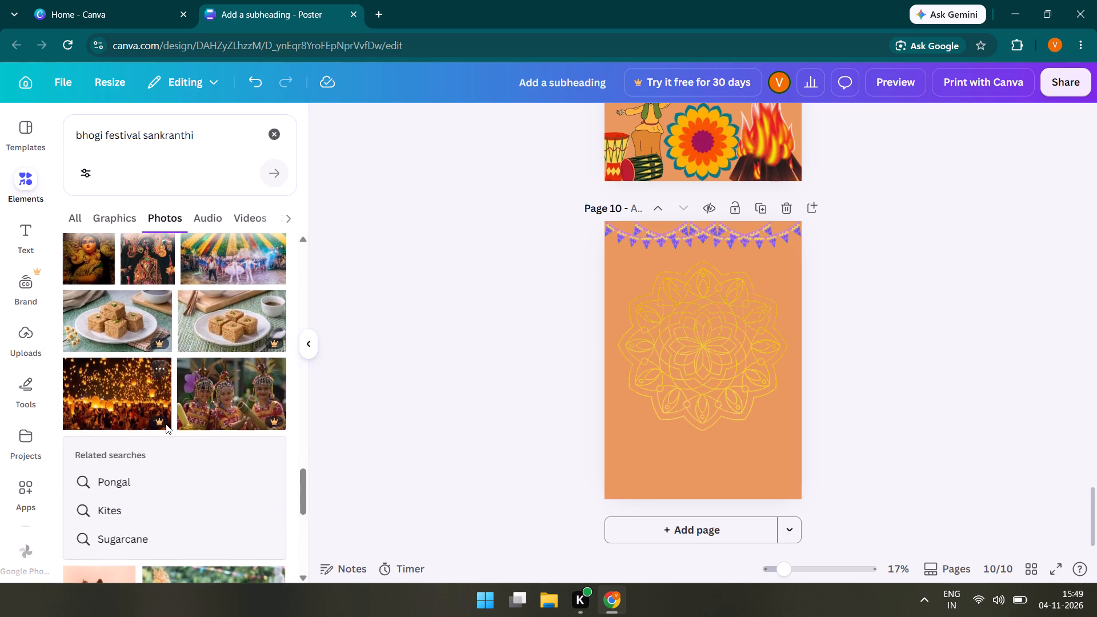
Look through the photos for the related search "Pongal".
click(130, 474)
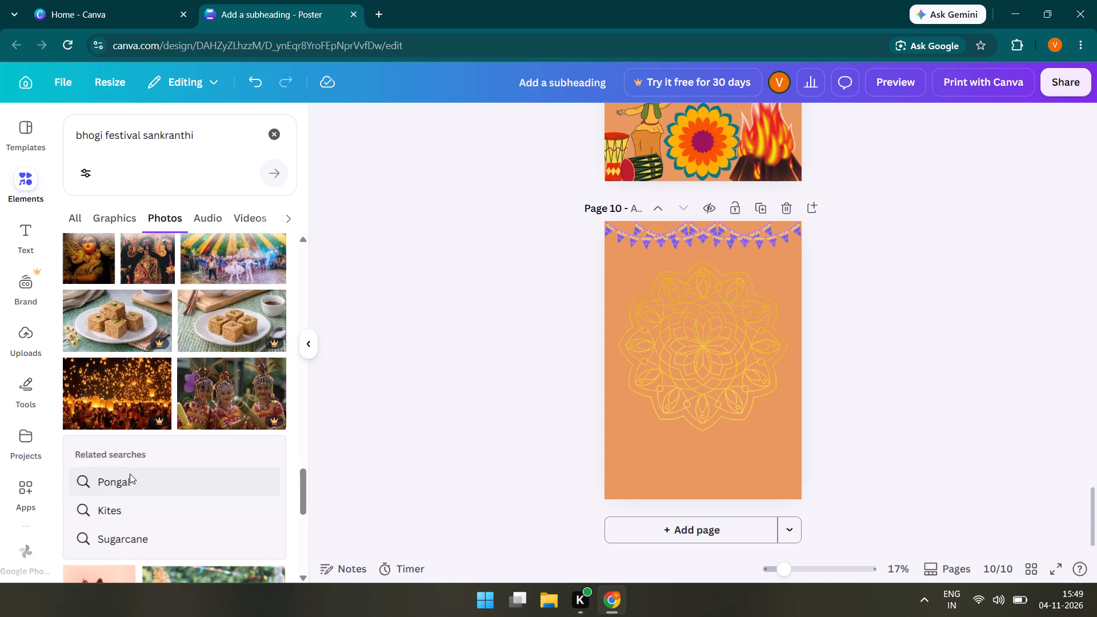
scroll(130, 474, down, 2)
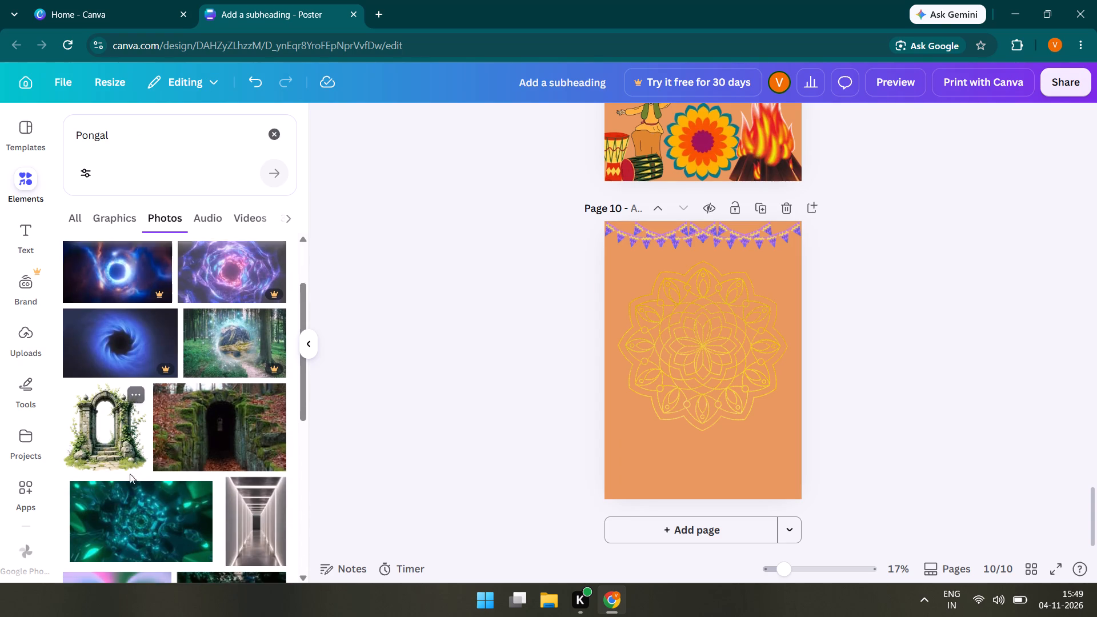
scroll(130, 474, down, 3)
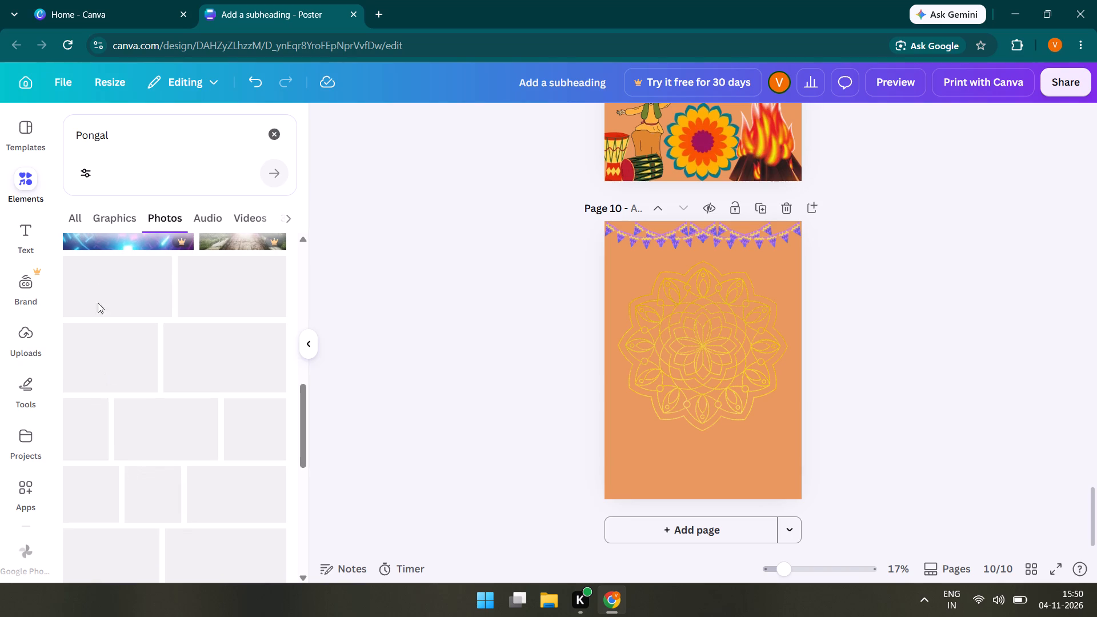
Search the element photos for "kites" and look through the results for a picture suited to page 10.
double_click(143, 137)
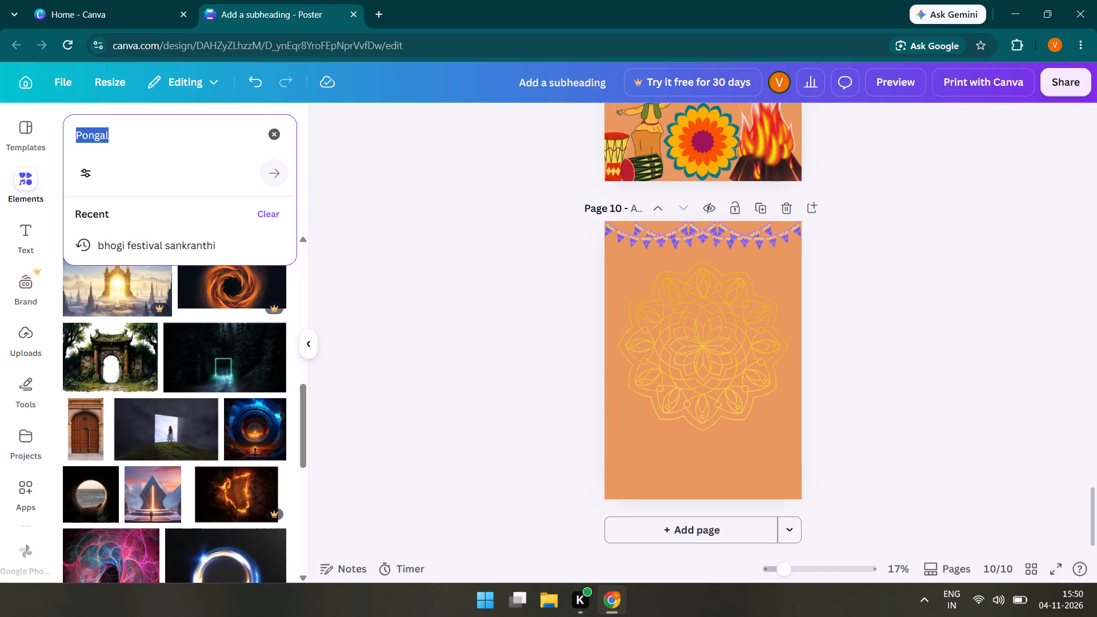
key(BackSpace)
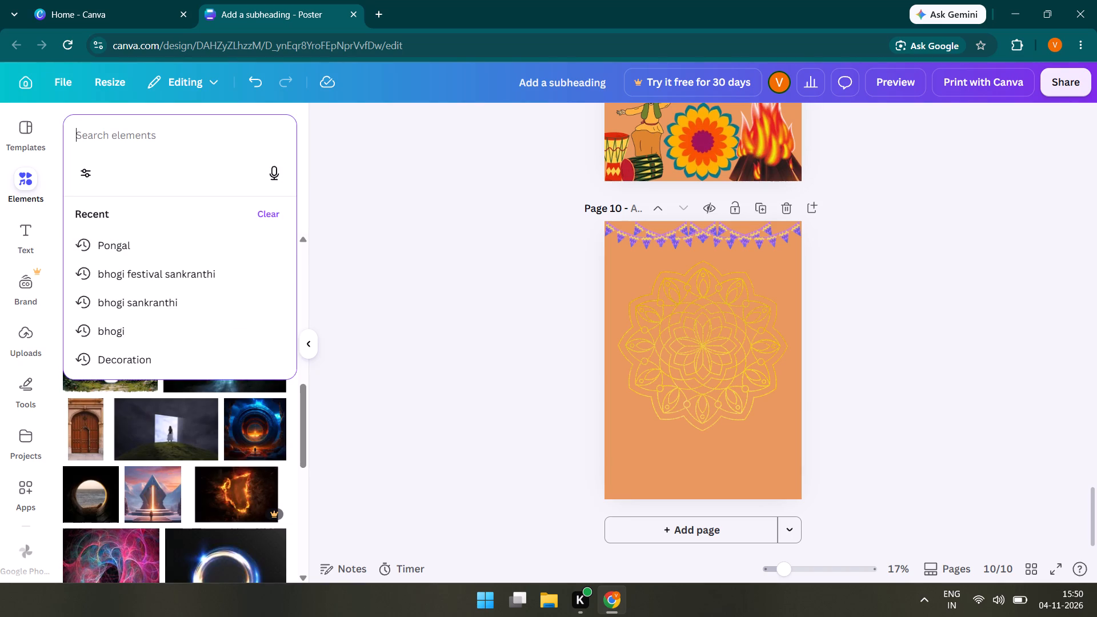
text(kites)
key(Return)
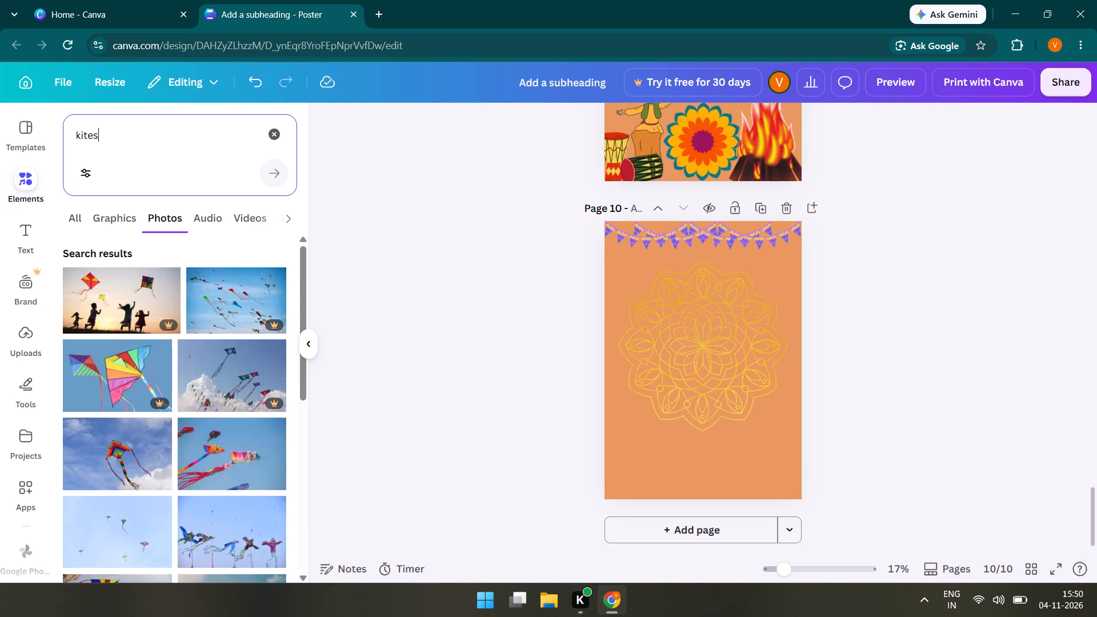
scroll(115, 327, down, 4)
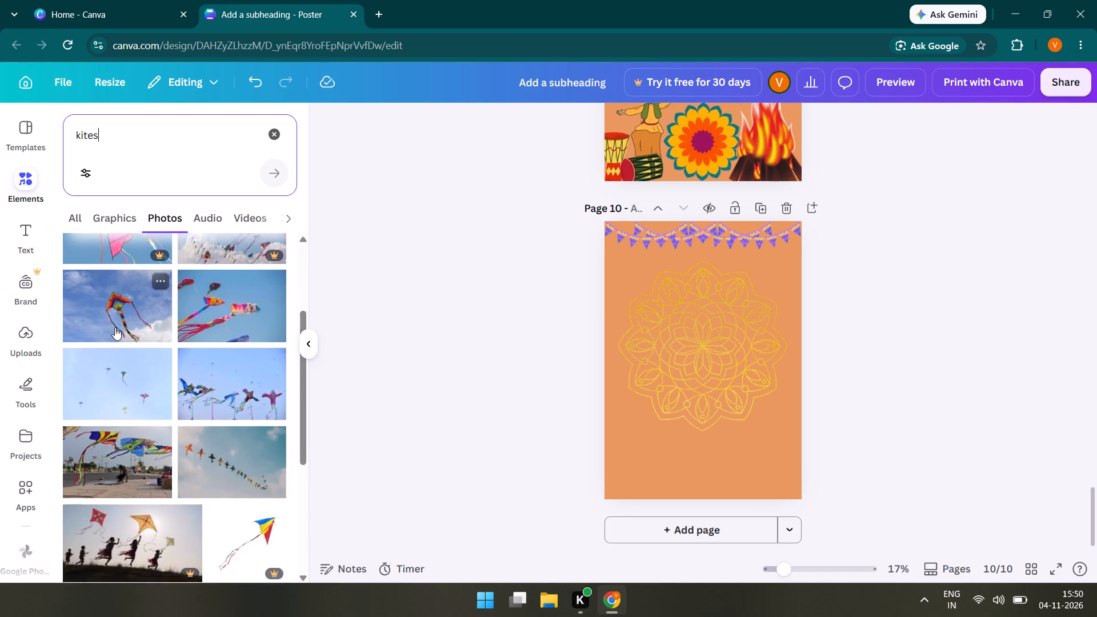
scroll(115, 327, down, 5)
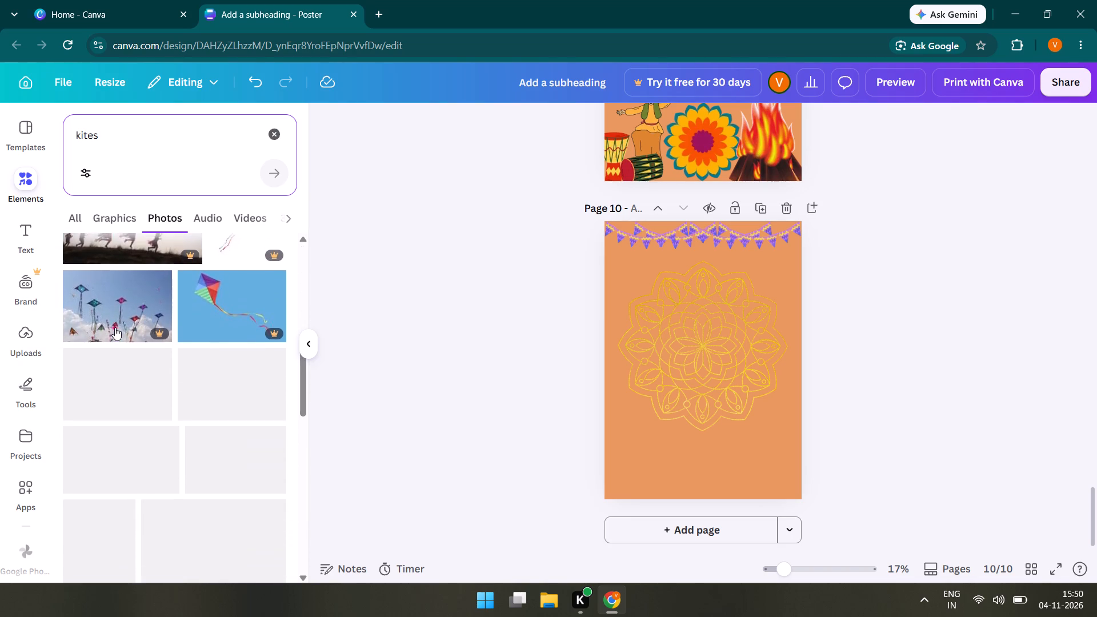
scroll(115, 327, up, 3)
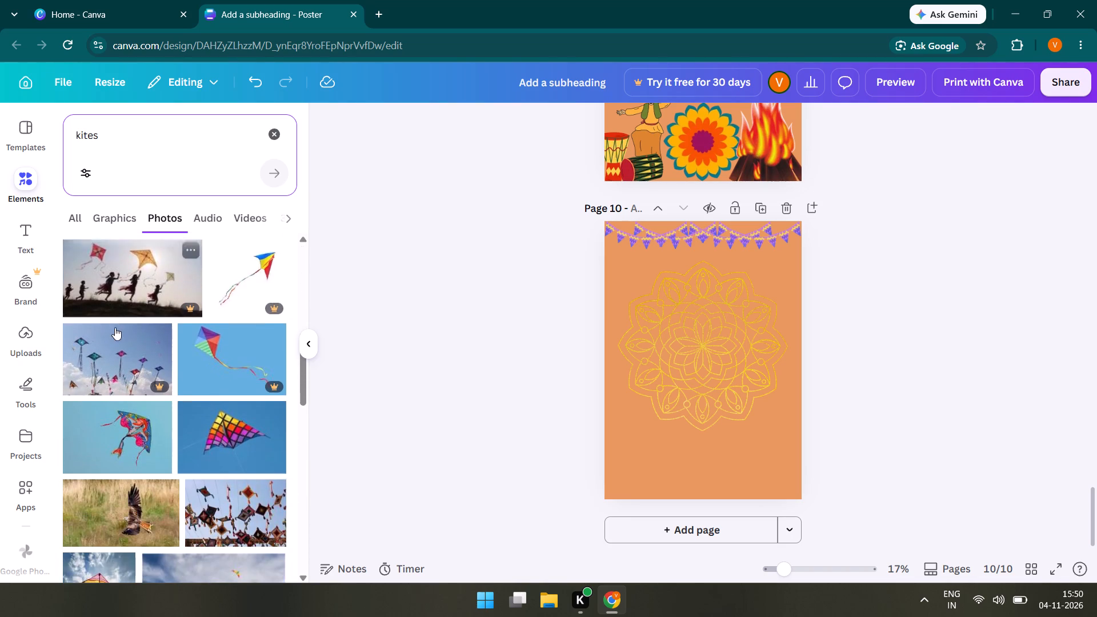
scroll(115, 327, down, 2)
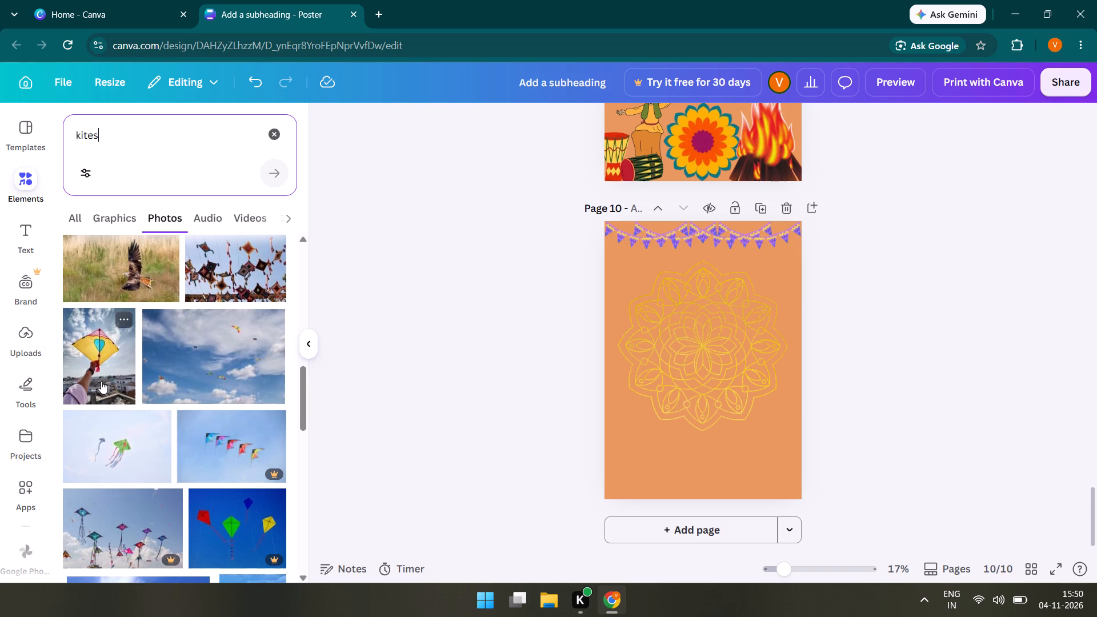
scroll(101, 381, down, 2)
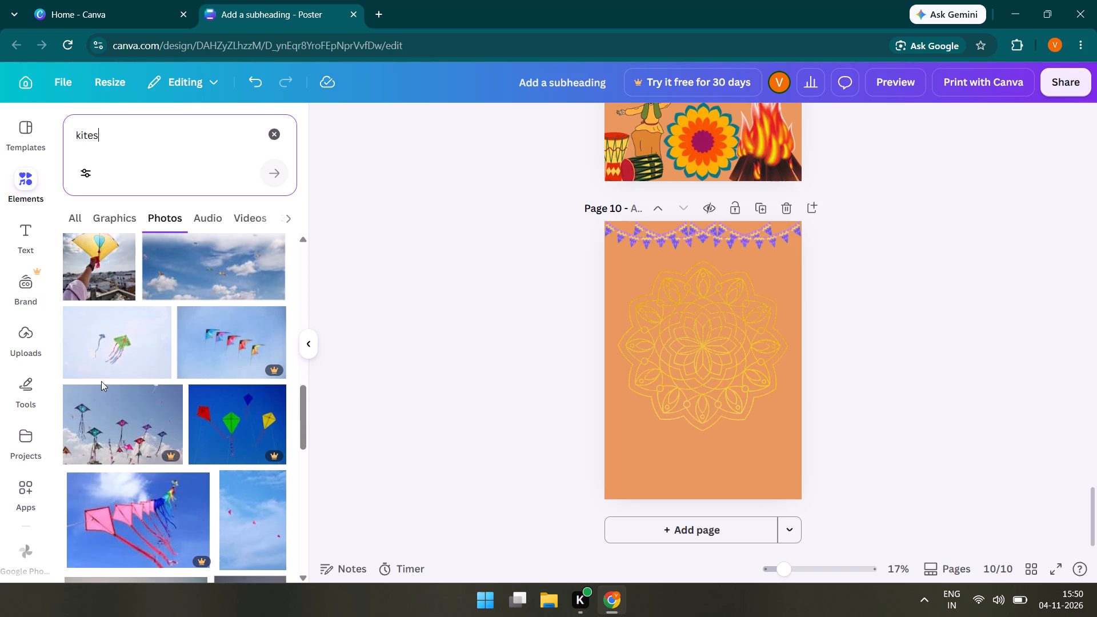
scroll(101, 381, down, 8)
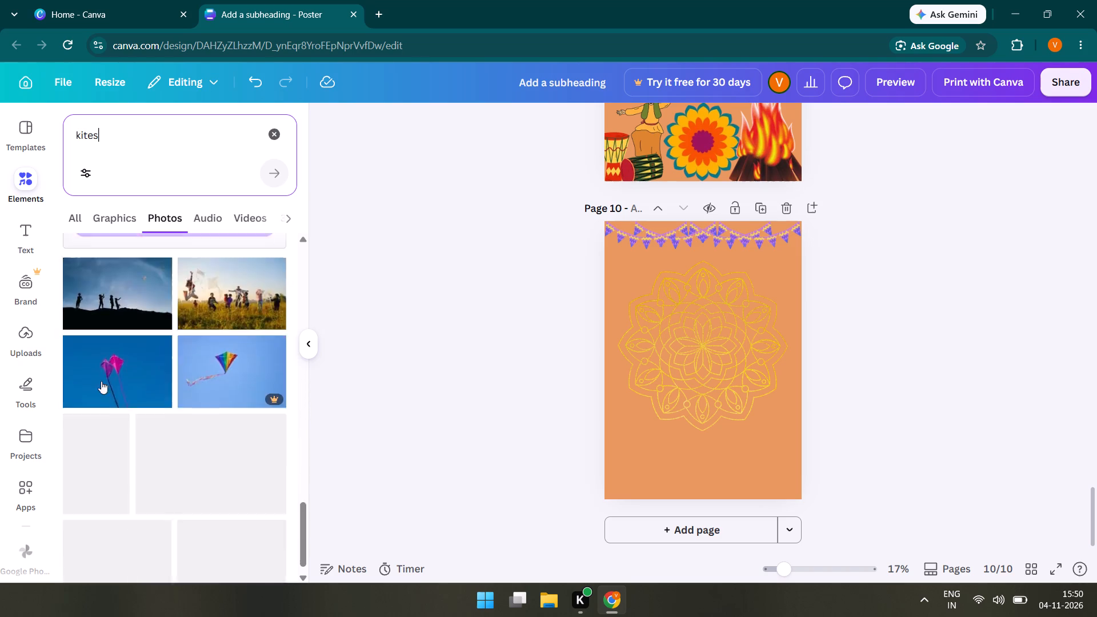
scroll(101, 381, up, 2)
scroll(101, 381, down, 4)
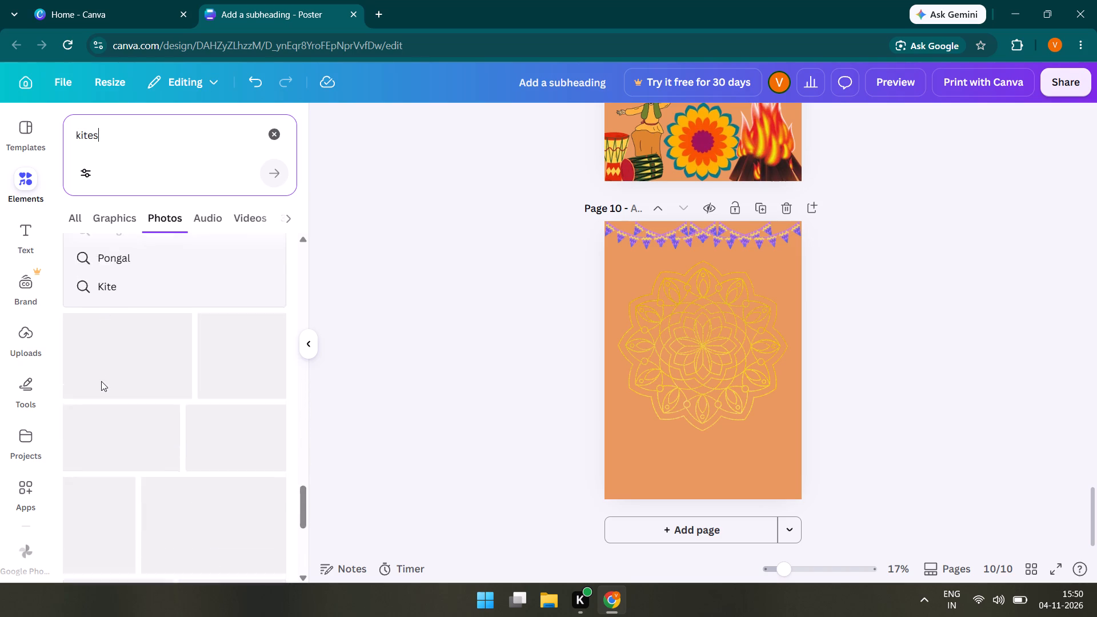
scroll(101, 381, up, 1)
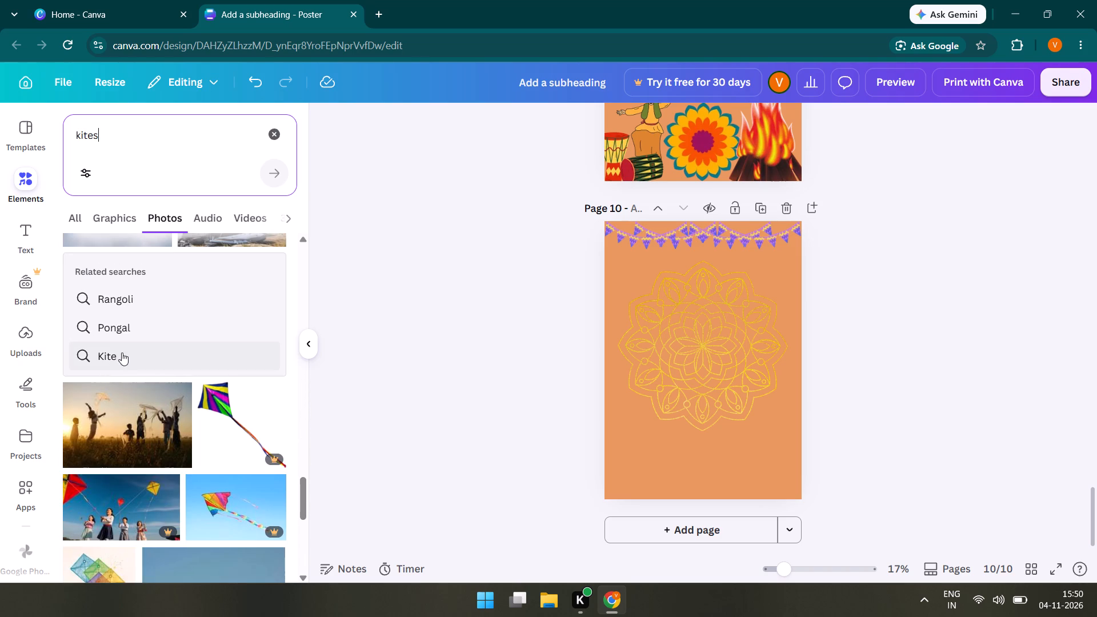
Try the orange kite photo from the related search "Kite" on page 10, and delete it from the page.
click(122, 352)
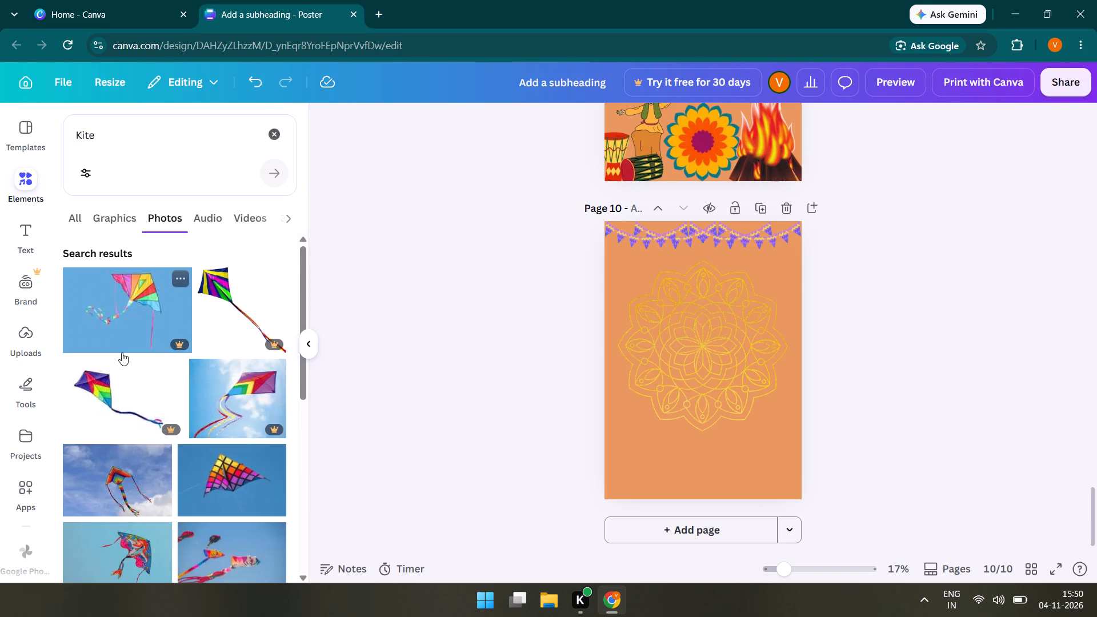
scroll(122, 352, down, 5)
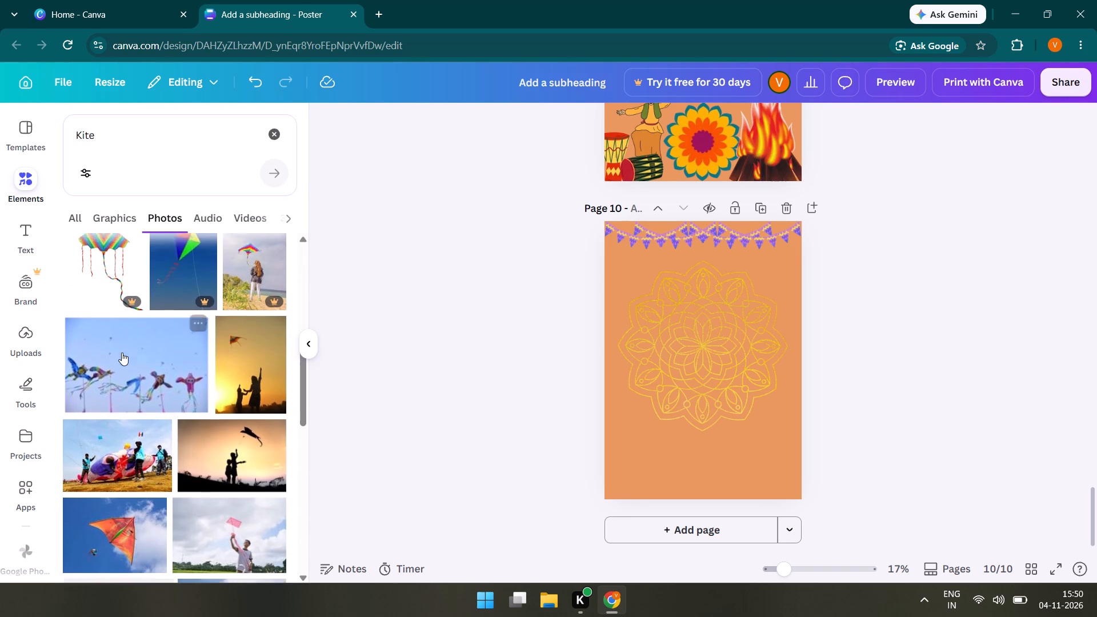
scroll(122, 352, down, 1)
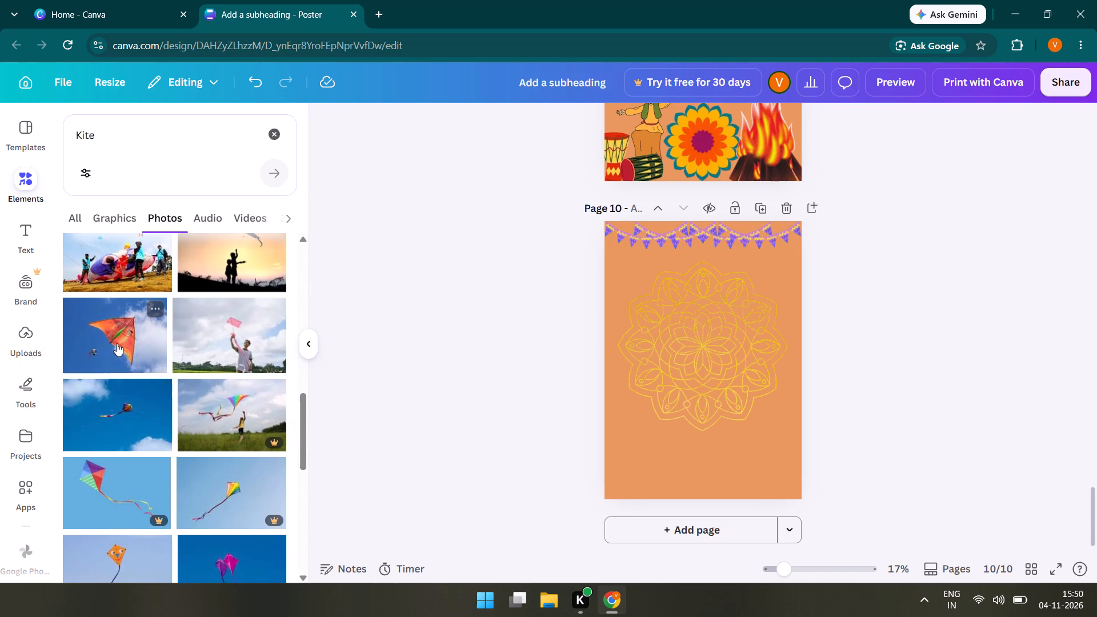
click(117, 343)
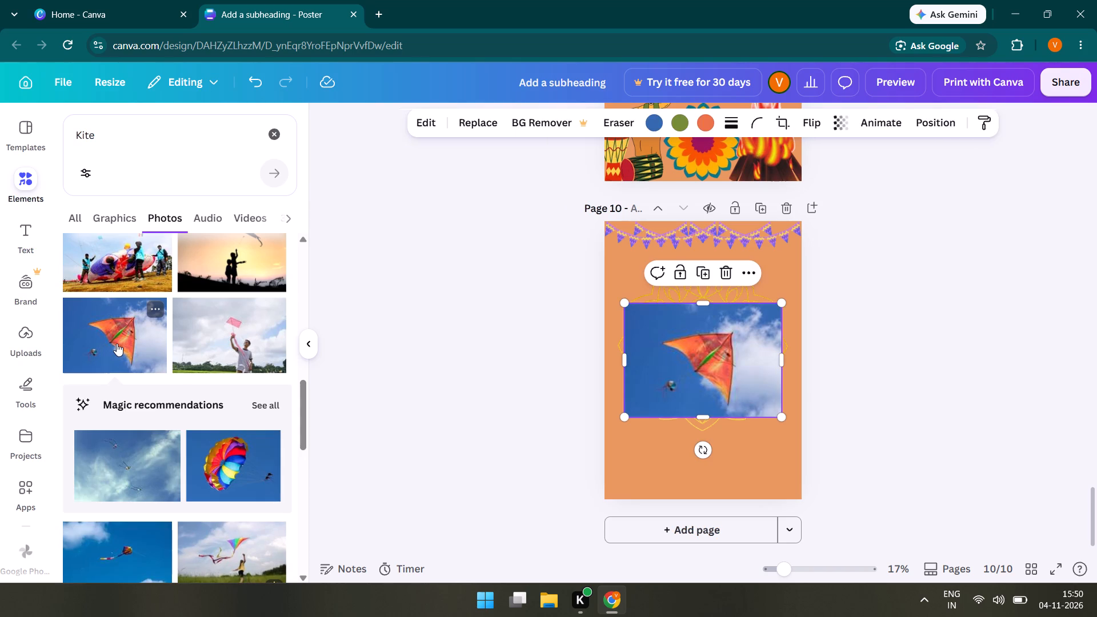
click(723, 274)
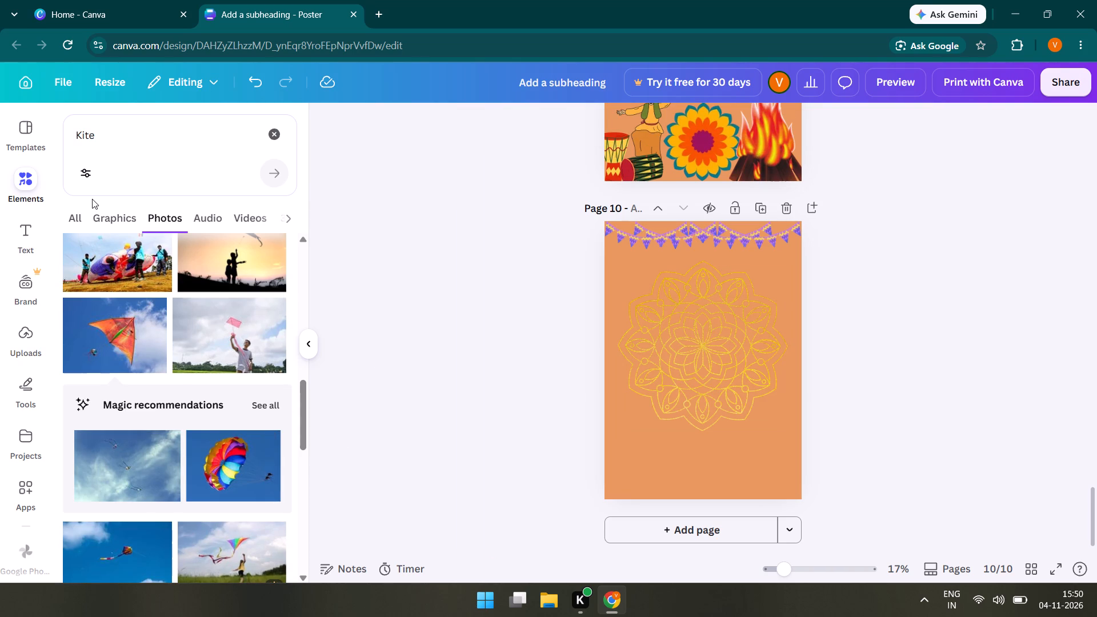
Clear the element search text and add the multicoloured parachute photo from the magic recommendations to page 10.
click(22, 139)
click(25, 178)
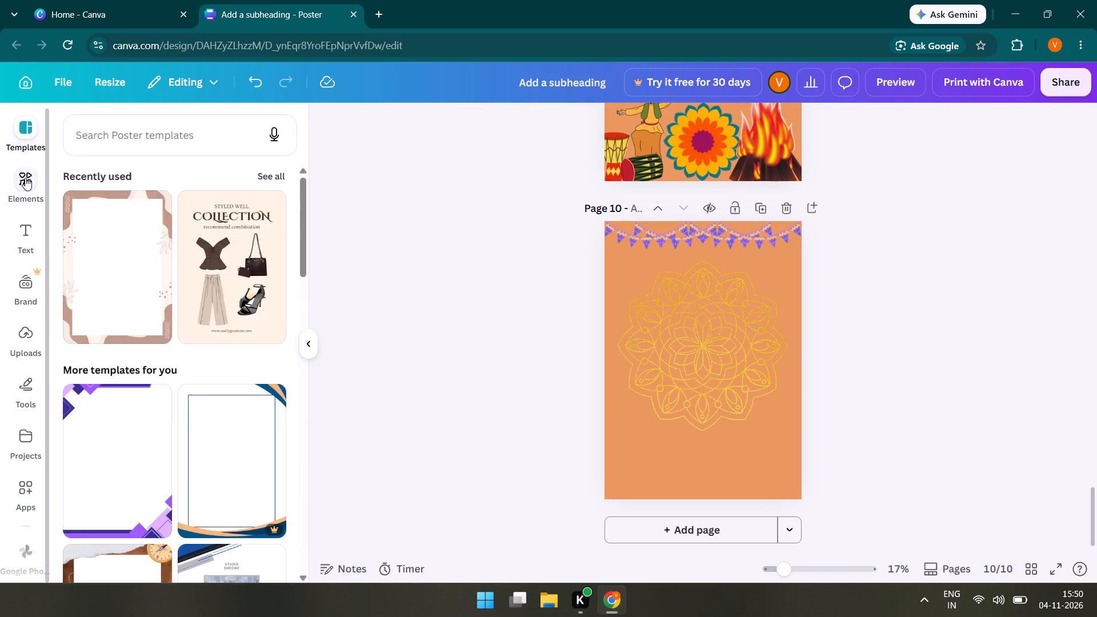
triple_click(135, 142)
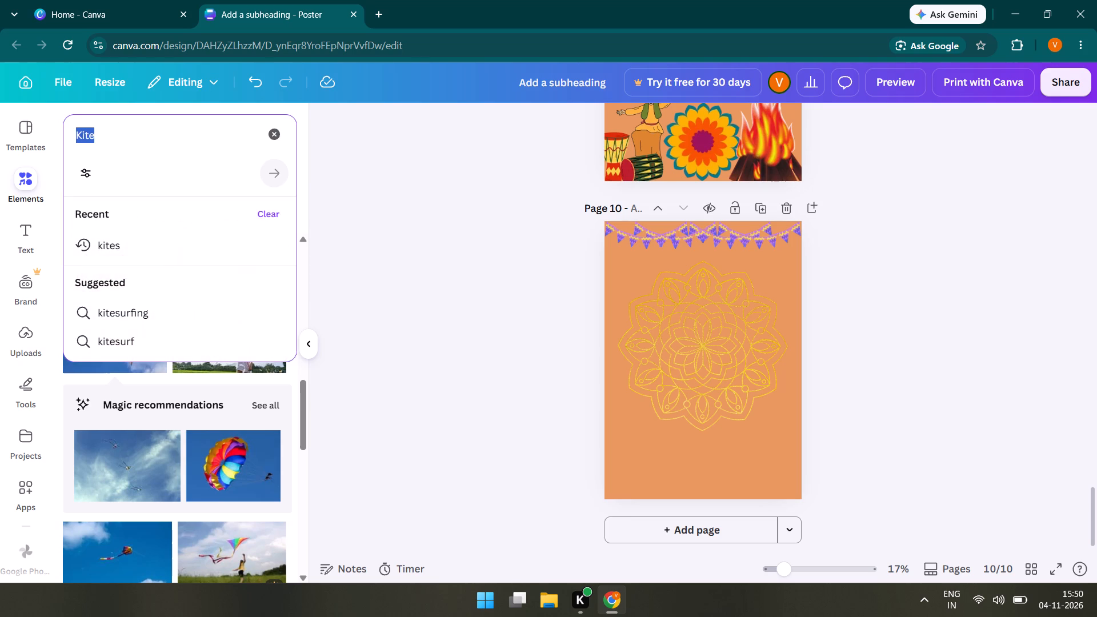
key(BackSpace)
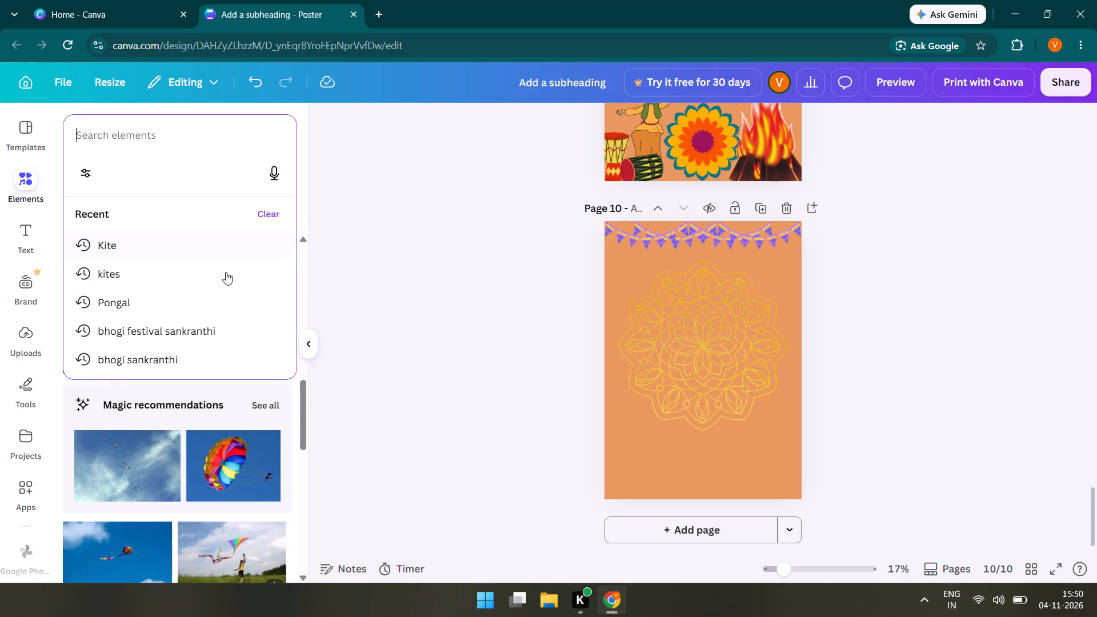
click(194, 451)
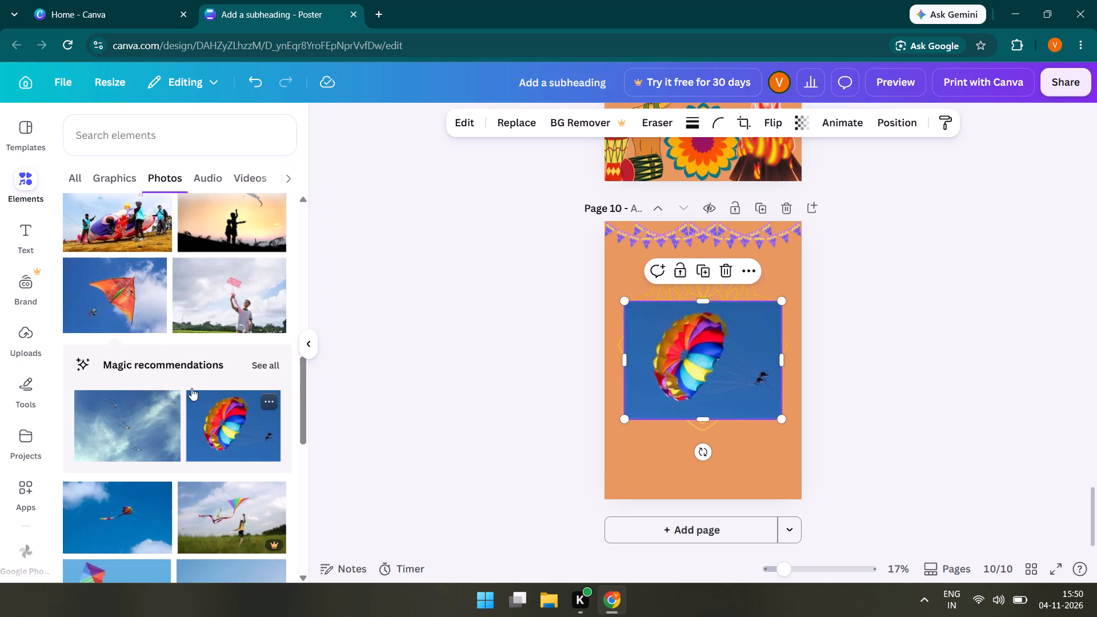
Find a pink kite among the kite graphics, add it to page 10 and place it in the page's lower-left area.
click(71, 175)
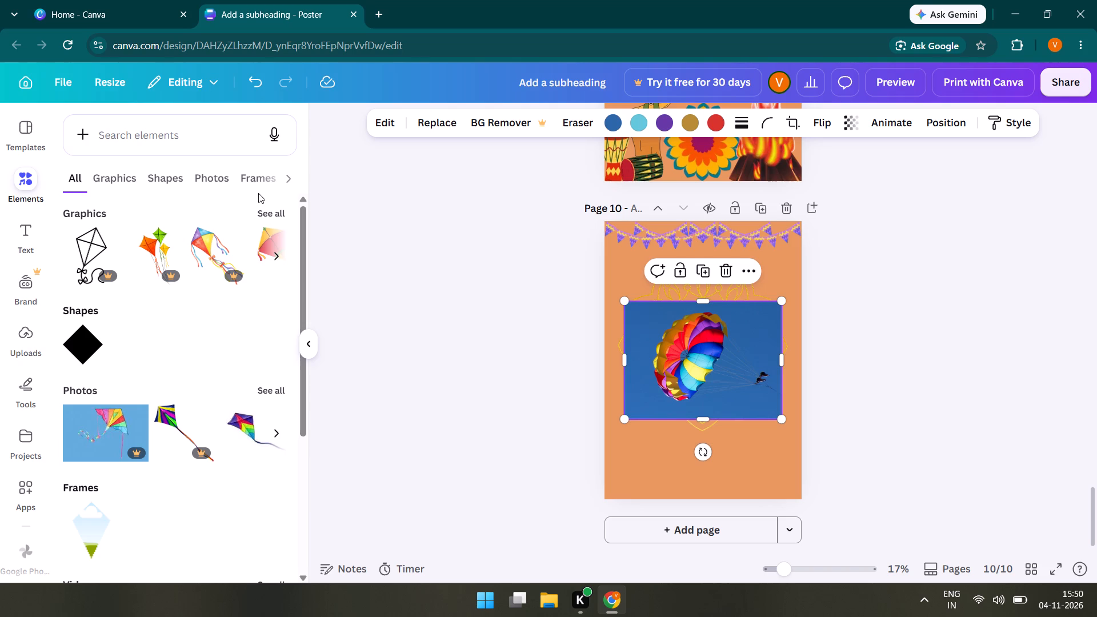
click(263, 210)
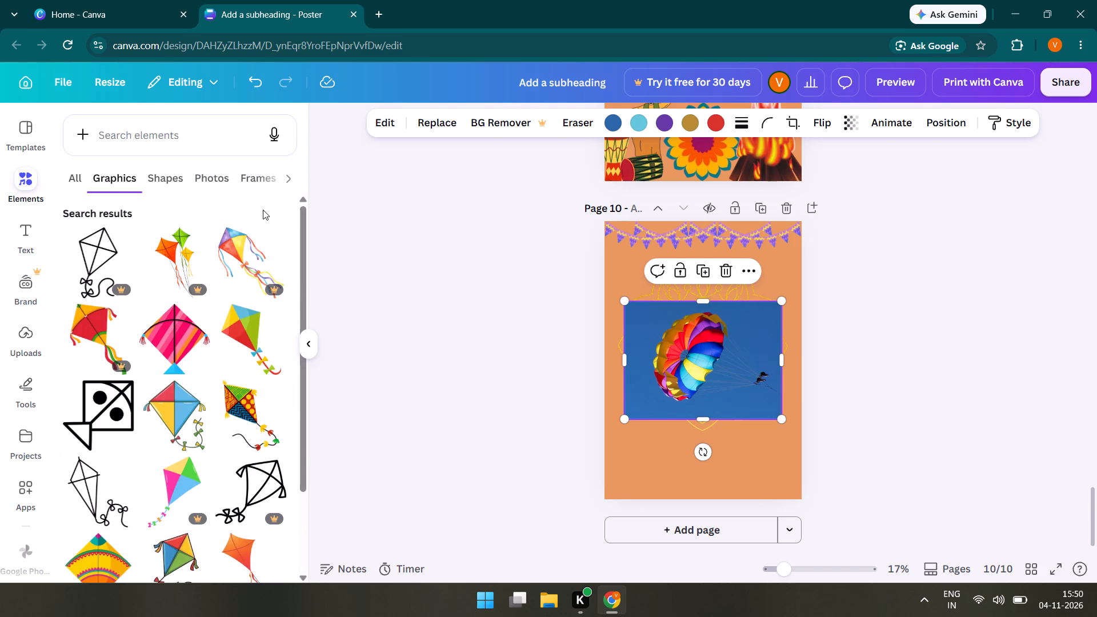
scroll(167, 406, down, 4)
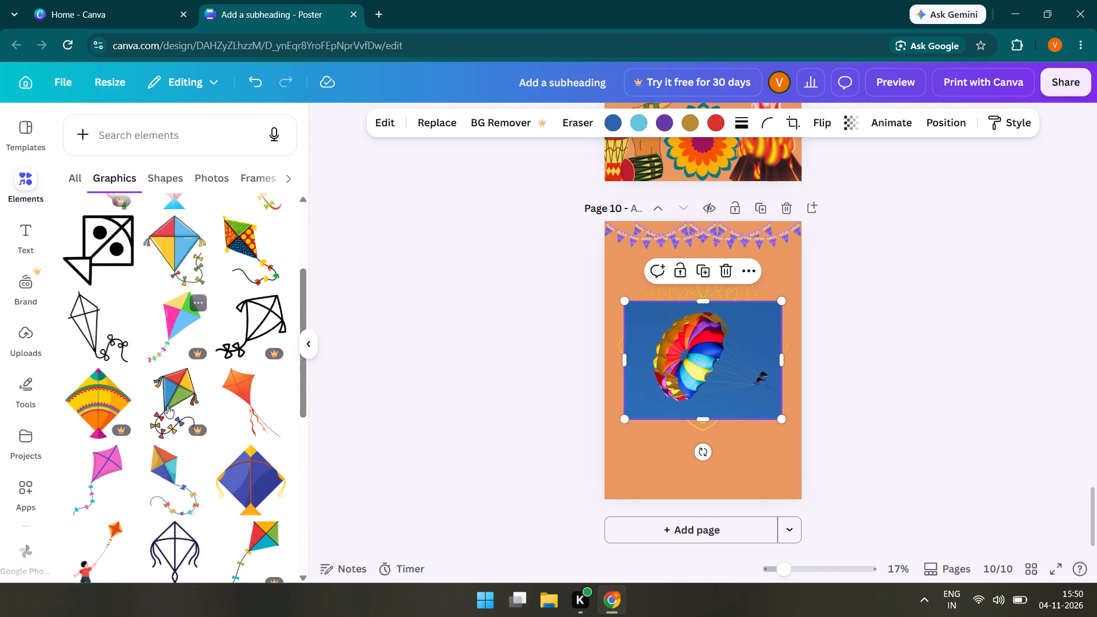
scroll(167, 406, down, 1)
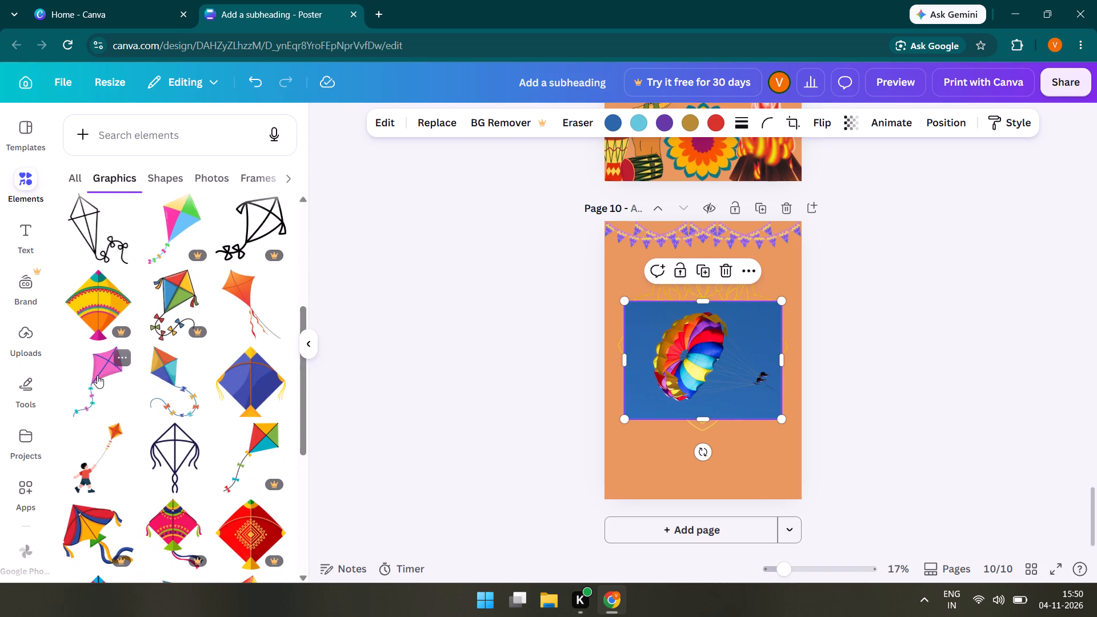
click(97, 375)
drag(702, 379, 666, 471)
Delete the multicoloured parachute photo from page 10.
click(762, 377)
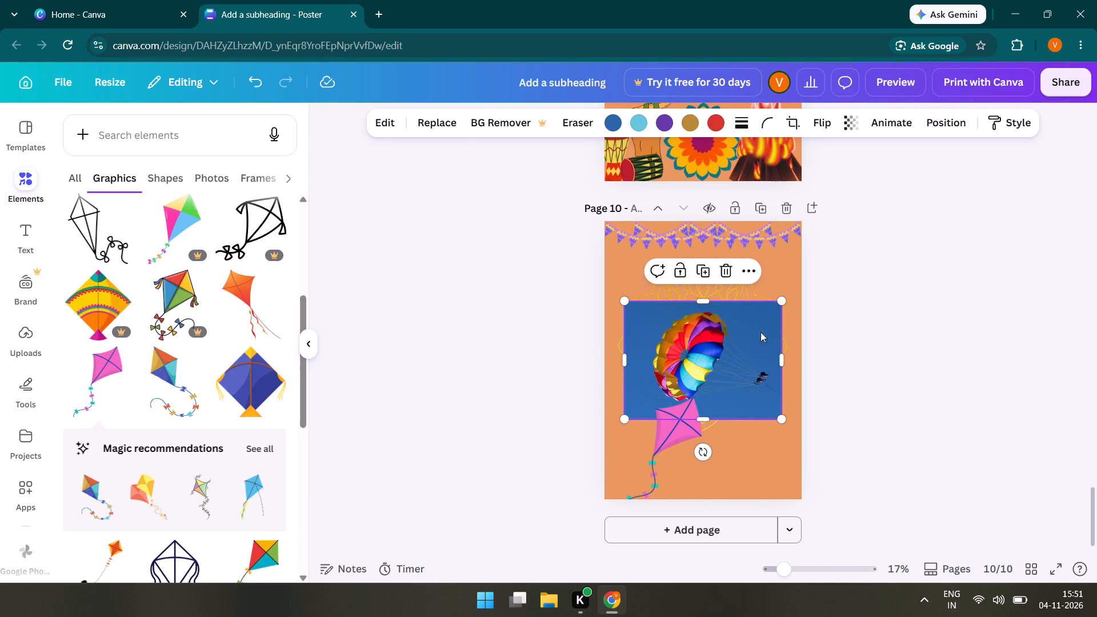
click(725, 273)
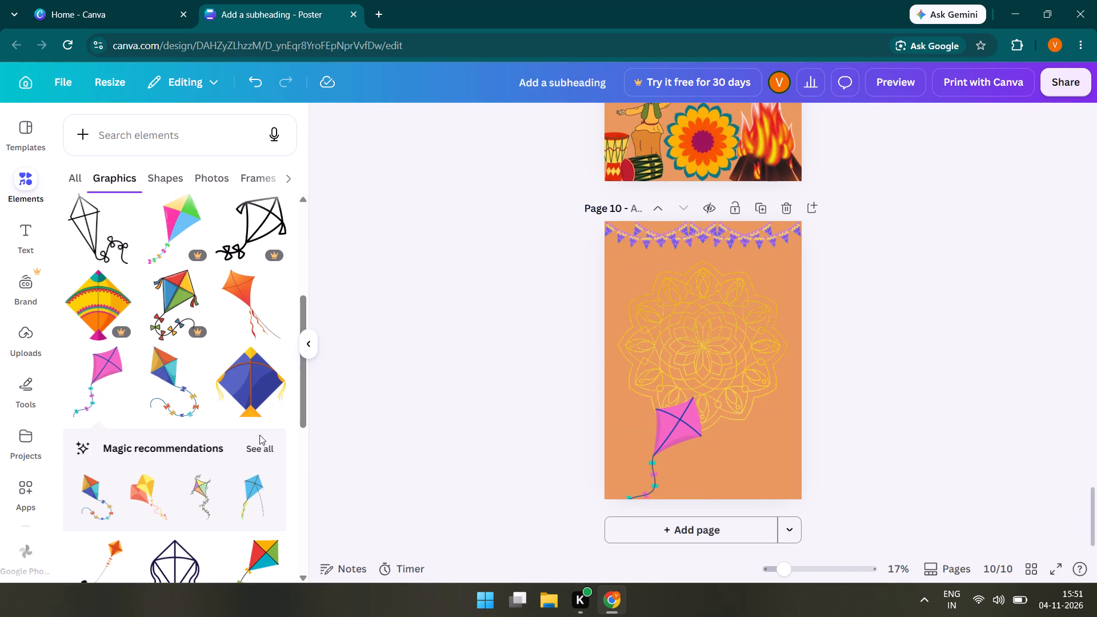
Add more kite graphics to page 10: two multicoloured kites, an orange one, a second pink one and a yellow-and-red pair.
click(155, 378)
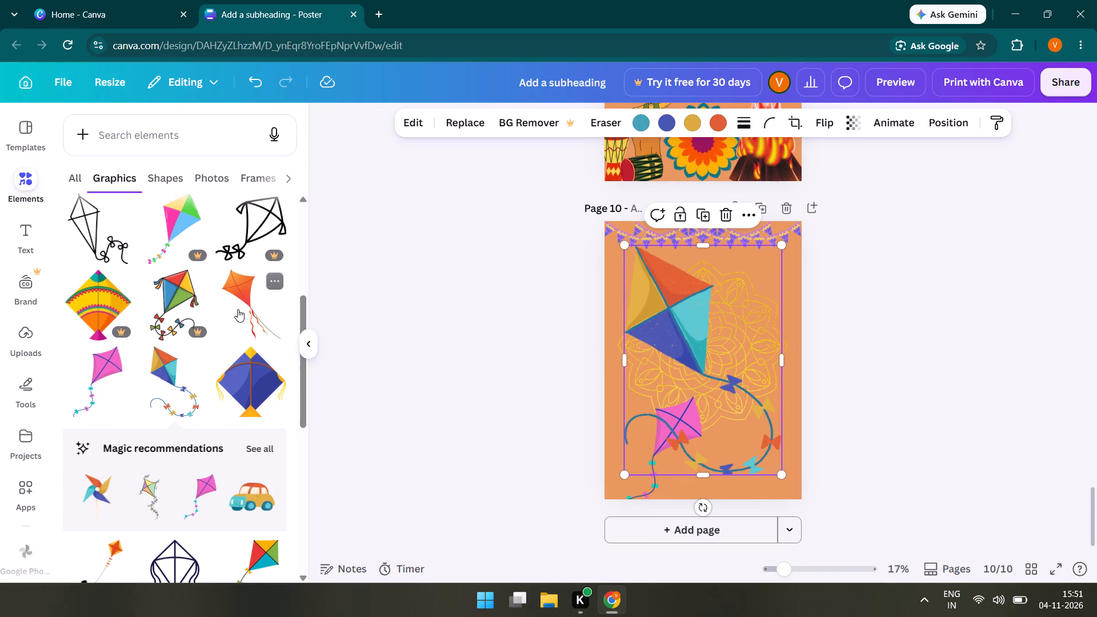
click(241, 319)
scroll(162, 433, down, 1)
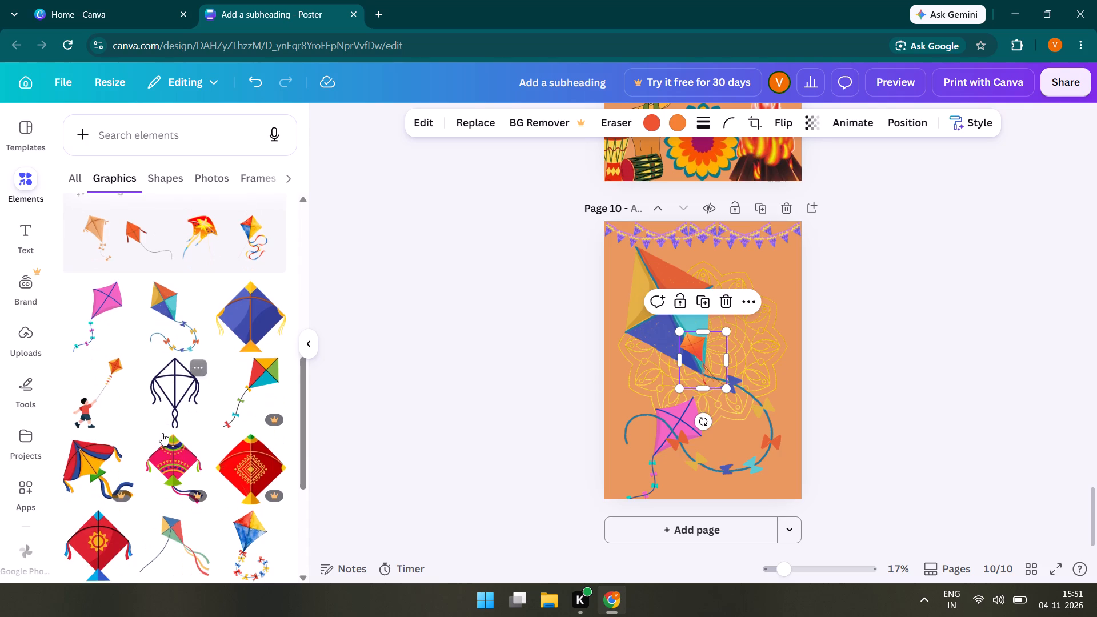
scroll(162, 433, down, 1)
click(102, 320)
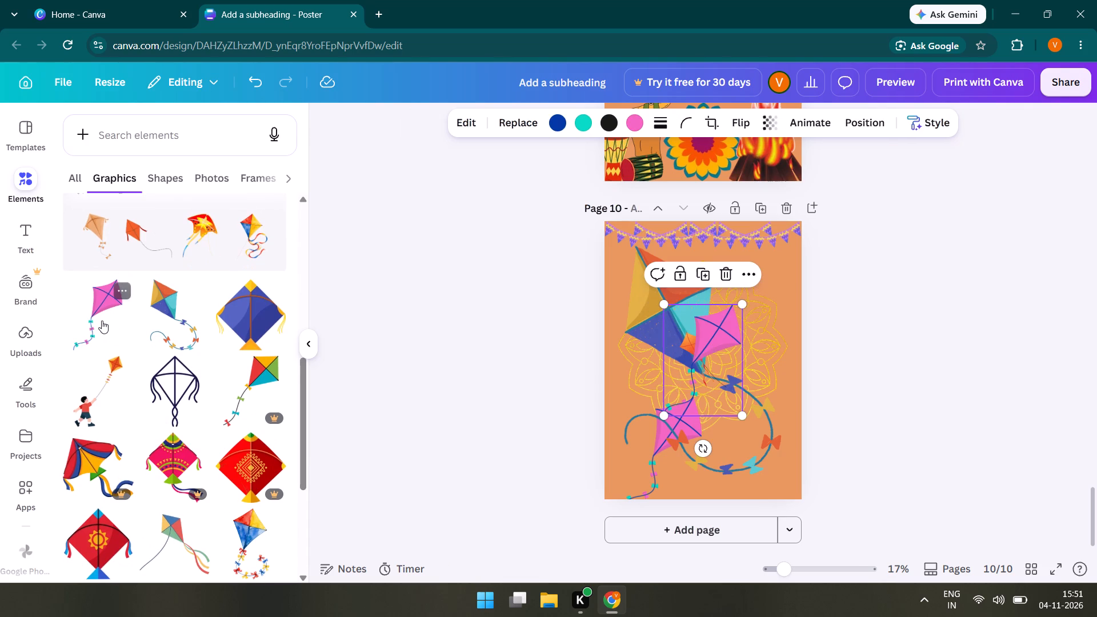
click(101, 326)
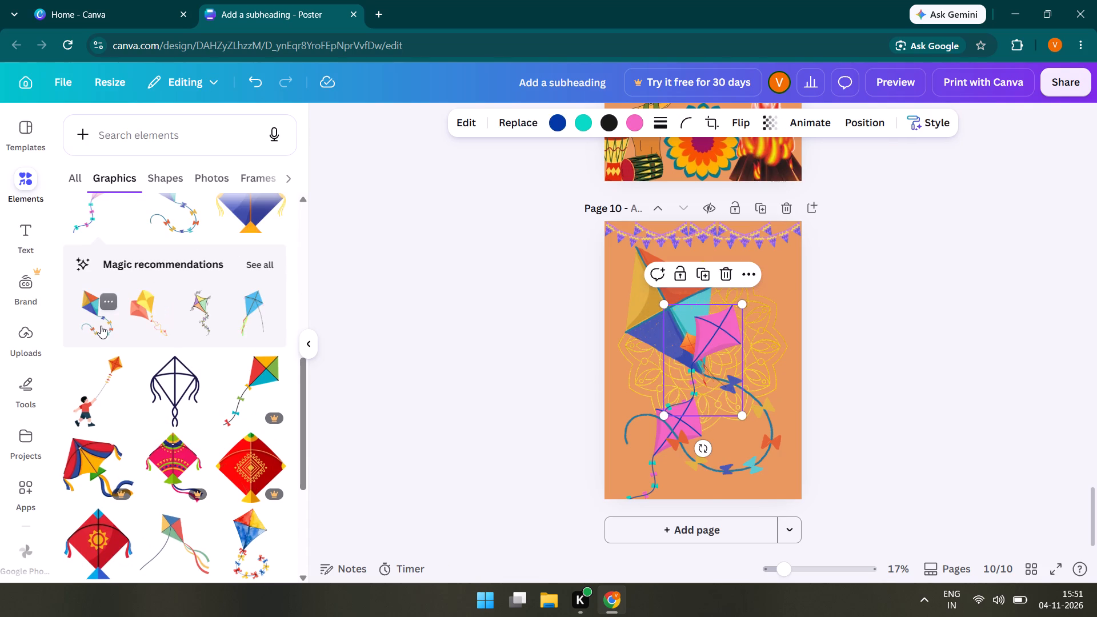
click(161, 330)
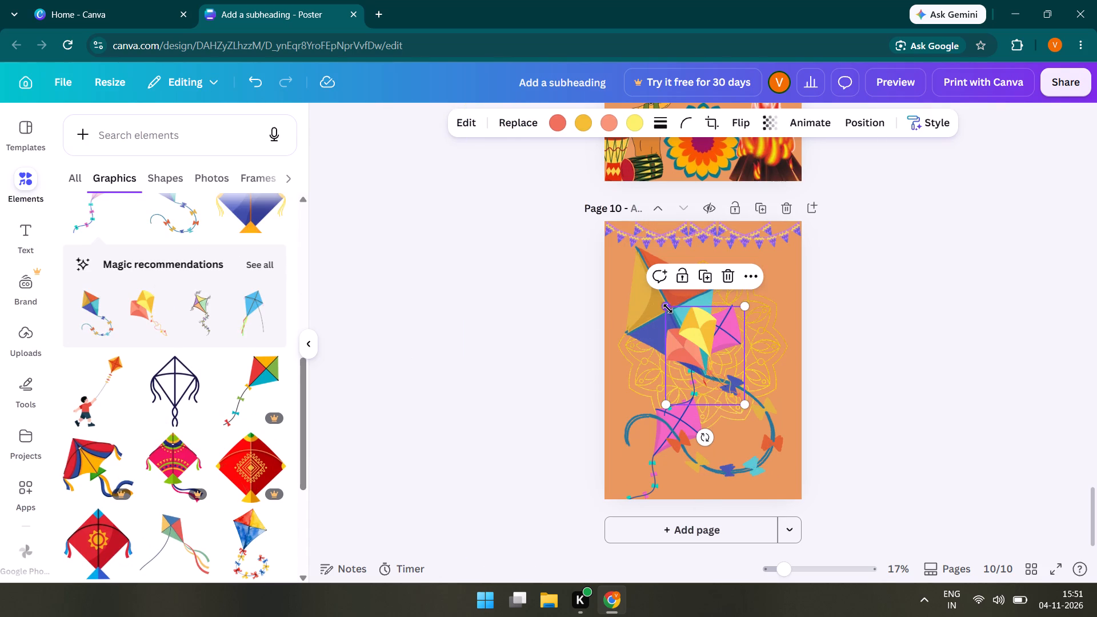
Shrink the yellow-and-red kite pair and move it to the bottom-right corner of page 10.
drag(666, 306, 673, 346)
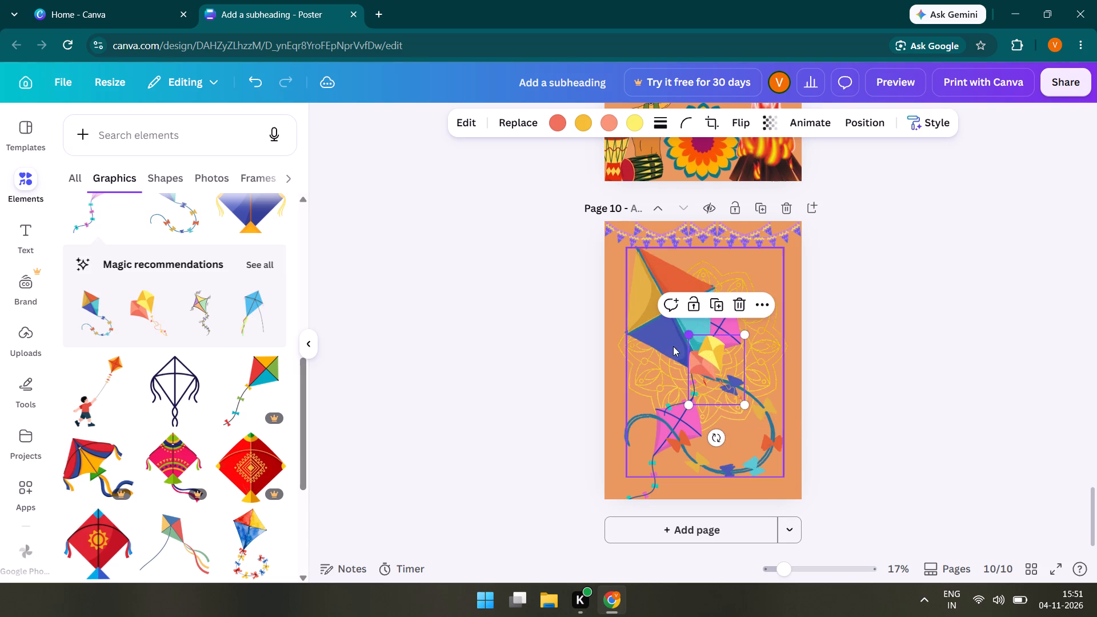
drag(702, 370, 774, 481)
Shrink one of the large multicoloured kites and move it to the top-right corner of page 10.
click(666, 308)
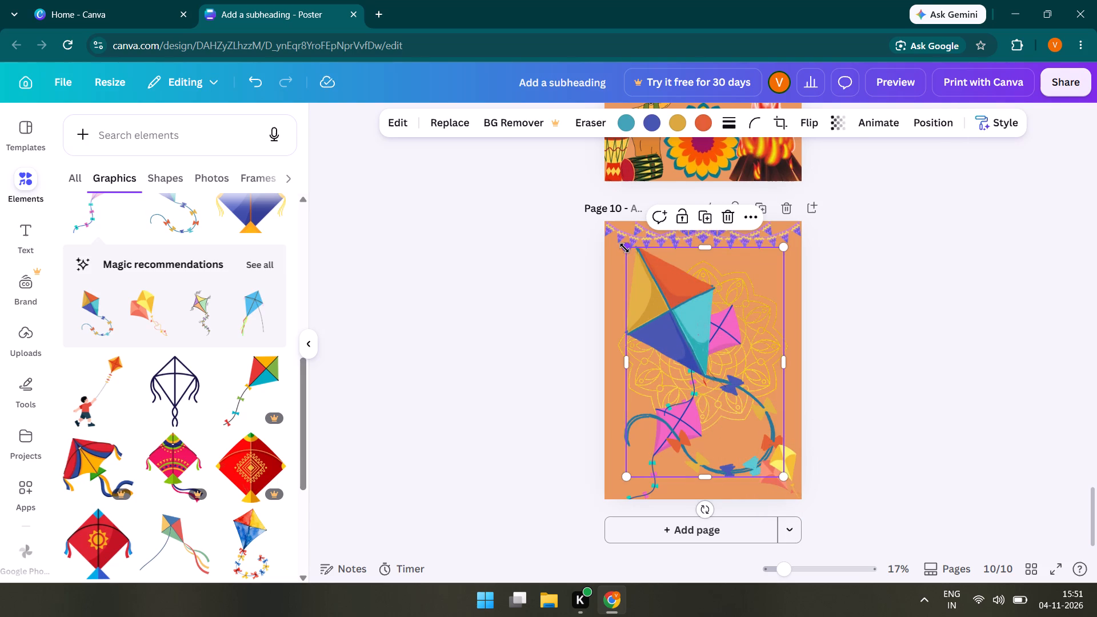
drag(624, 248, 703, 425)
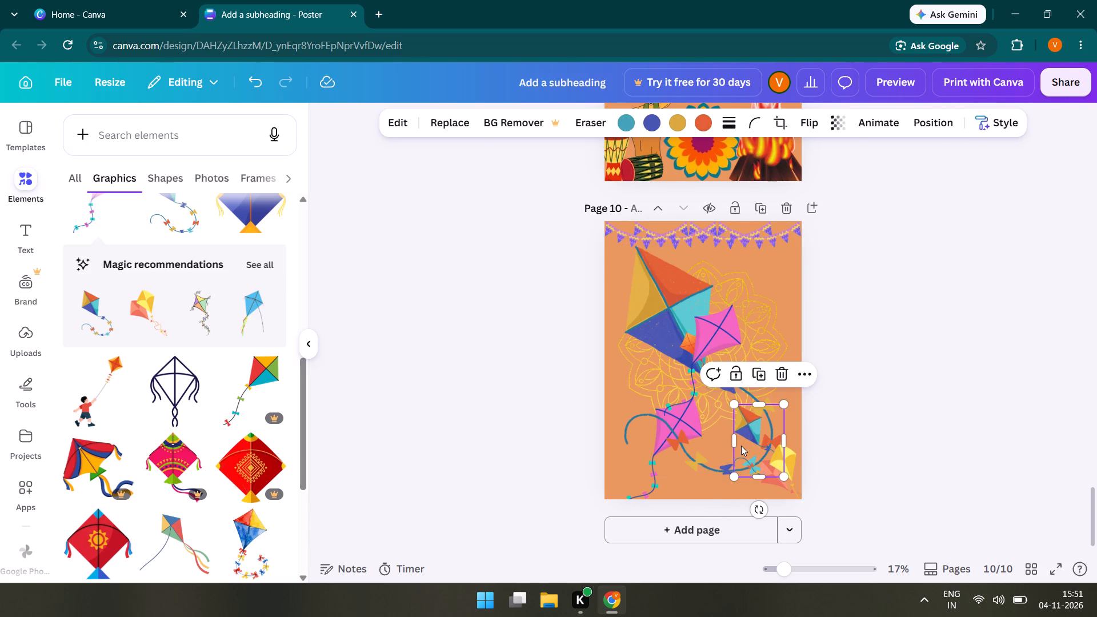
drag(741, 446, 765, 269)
Shrink the pink kite over the mandala and move it to the bottom-left corner of page 10.
click(710, 344)
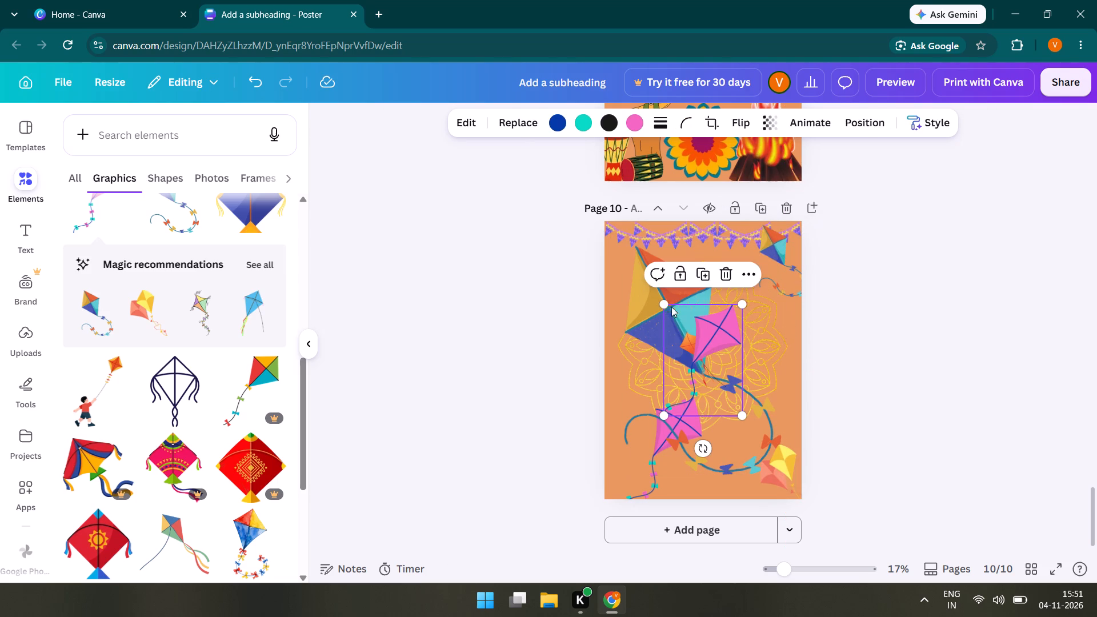
drag(662, 301, 693, 362)
drag(724, 406, 626, 491)
Shrink the remaining large multicoloured kite and place it in the top-left corner of page 10.
click(674, 438)
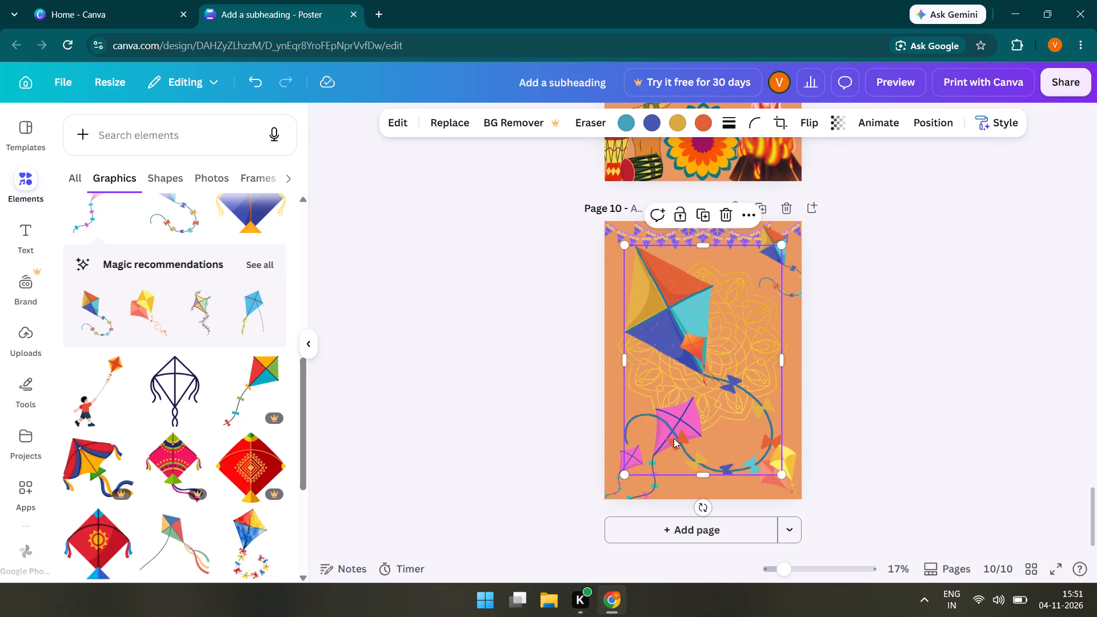
drag(626, 243, 688, 332)
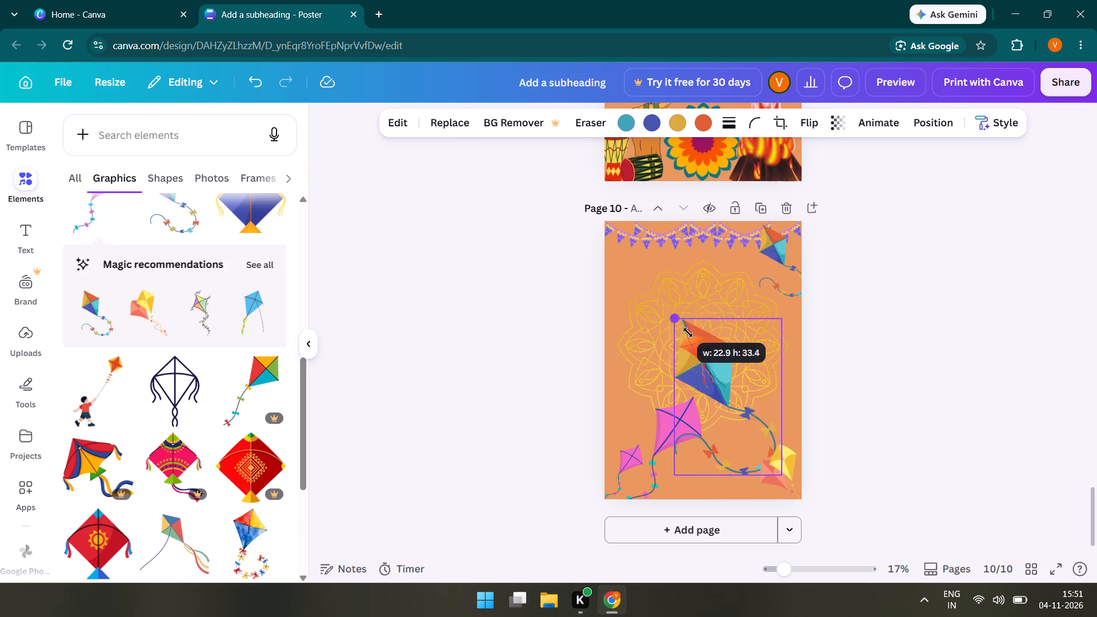
drag(688, 332, 719, 388)
drag(751, 438, 686, 258)
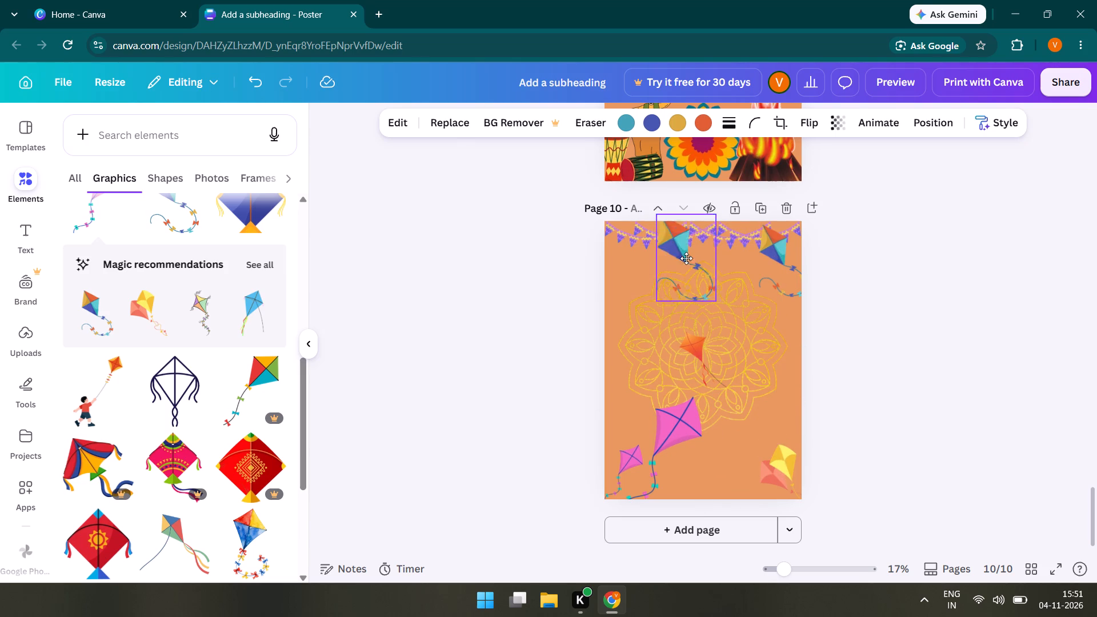
drag(686, 258, 633, 259)
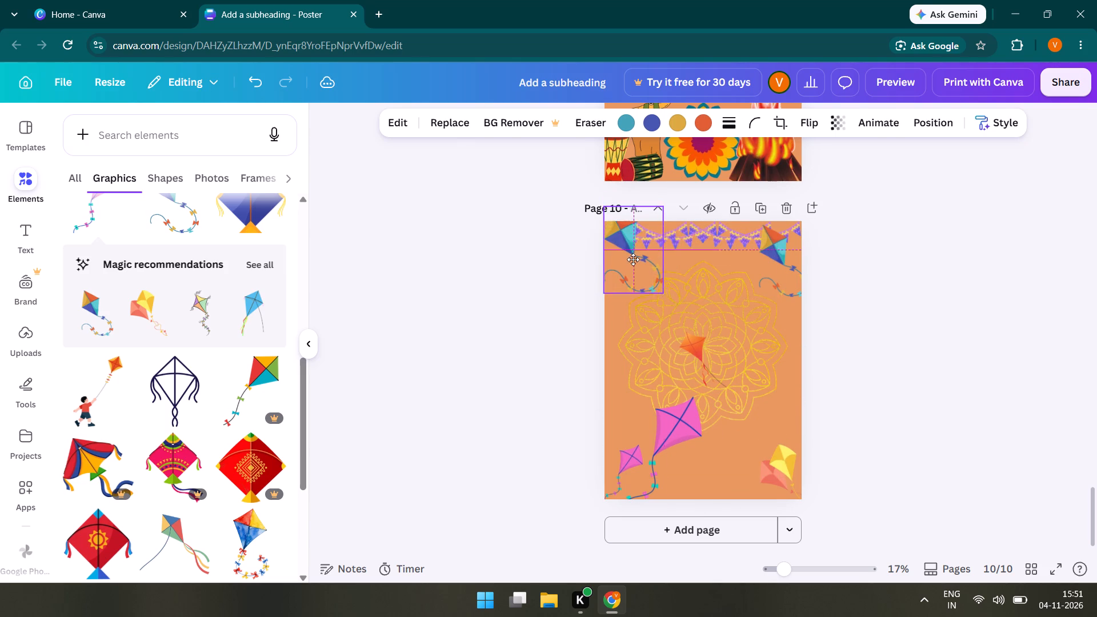
drag(633, 259, 634, 266)
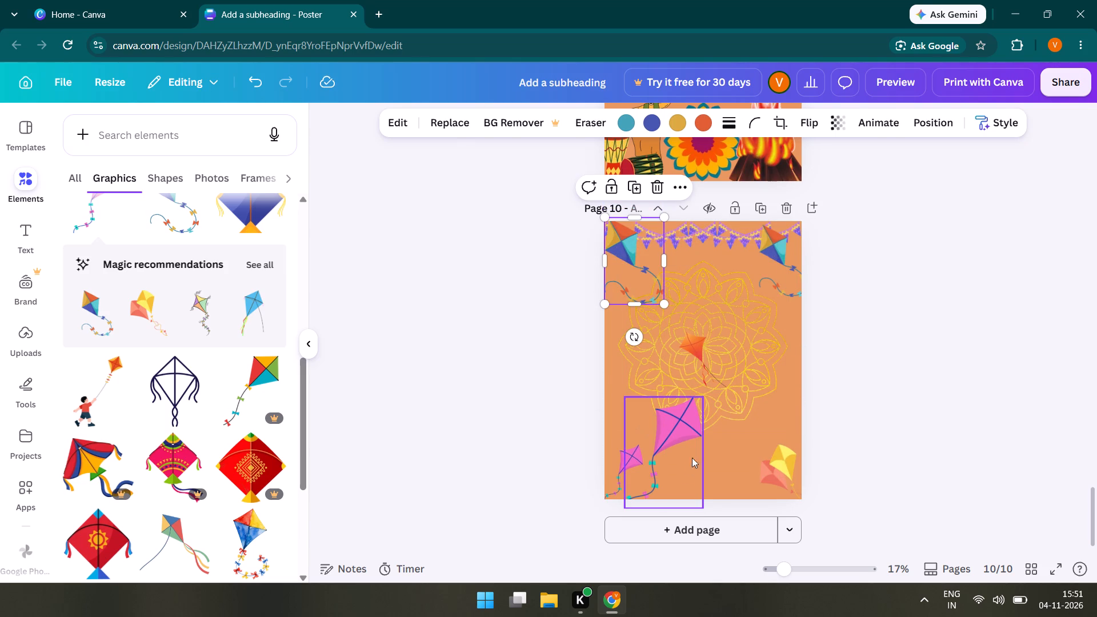
Shrink the larger pink kite and move it just above the yellow-and-red kites in page 10's bottom-right corner.
click(692, 447)
drag(623, 393, 658, 431)
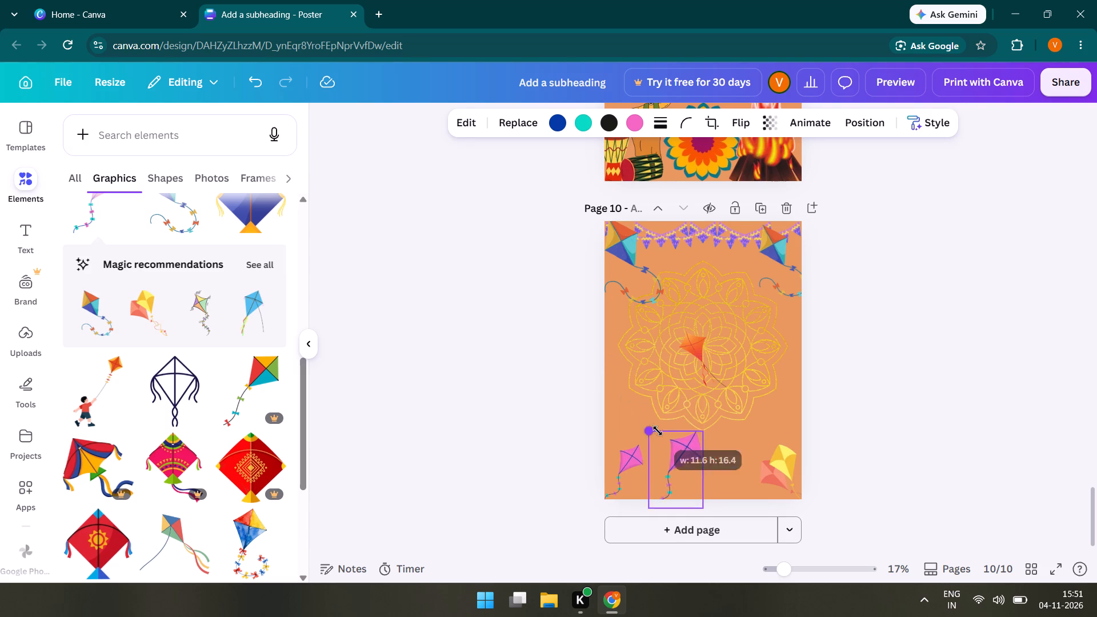
drag(658, 431, 664, 442)
drag(683, 472, 803, 468)
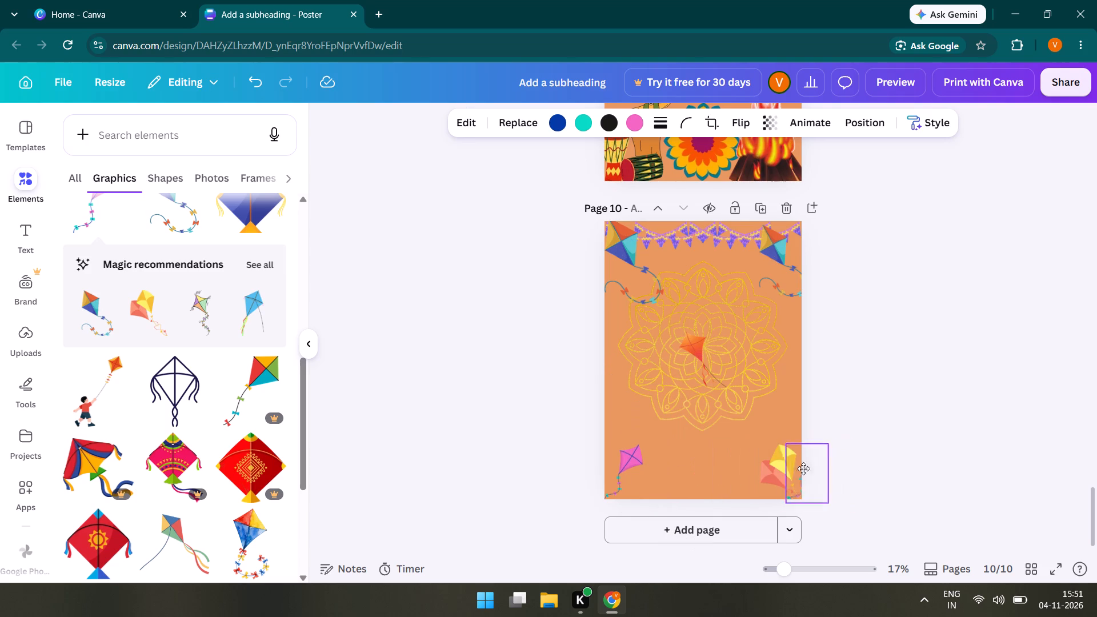
drag(803, 468, 775, 438)
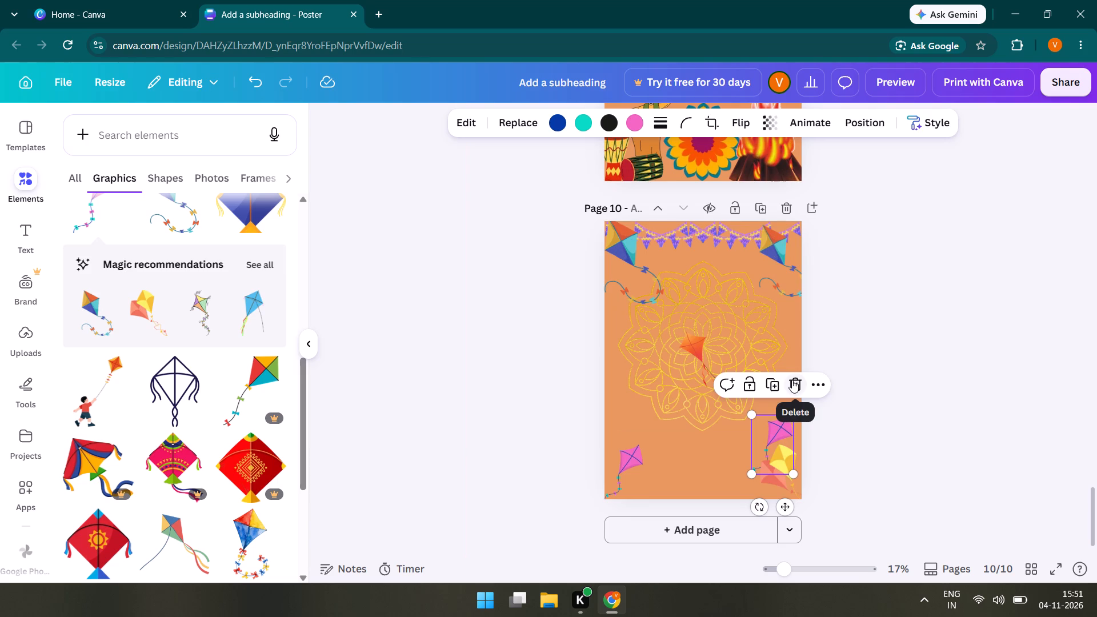
Replace the multicoloured kite in page 10's top-right corner with the pink kite from the bottom right, slightly enlarged.
click(785, 257)
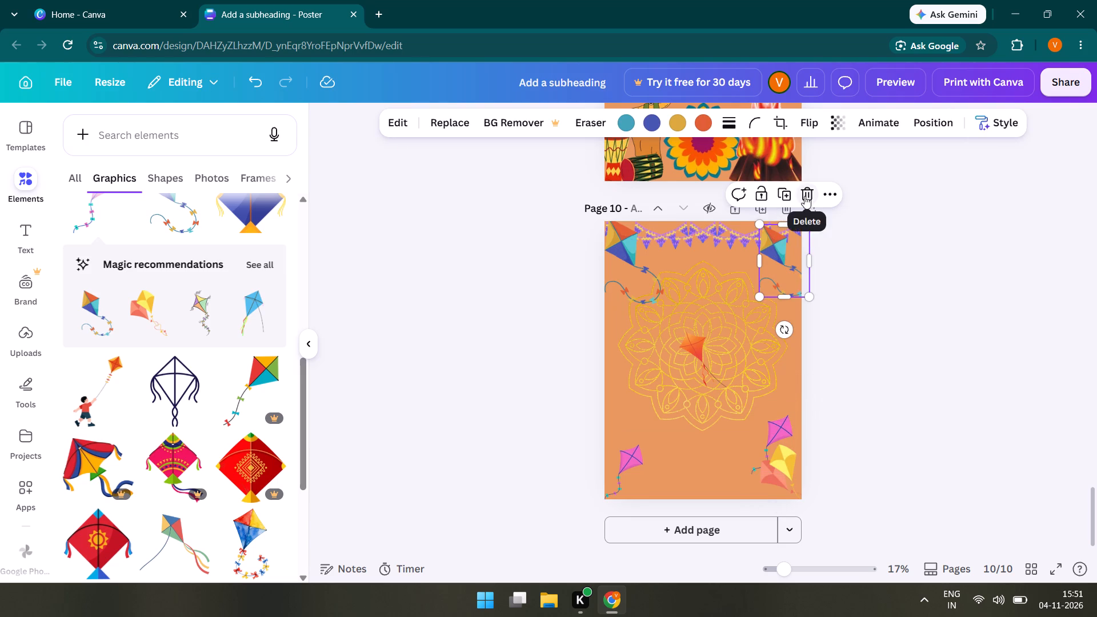
click(804, 196)
drag(778, 427, 788, 257)
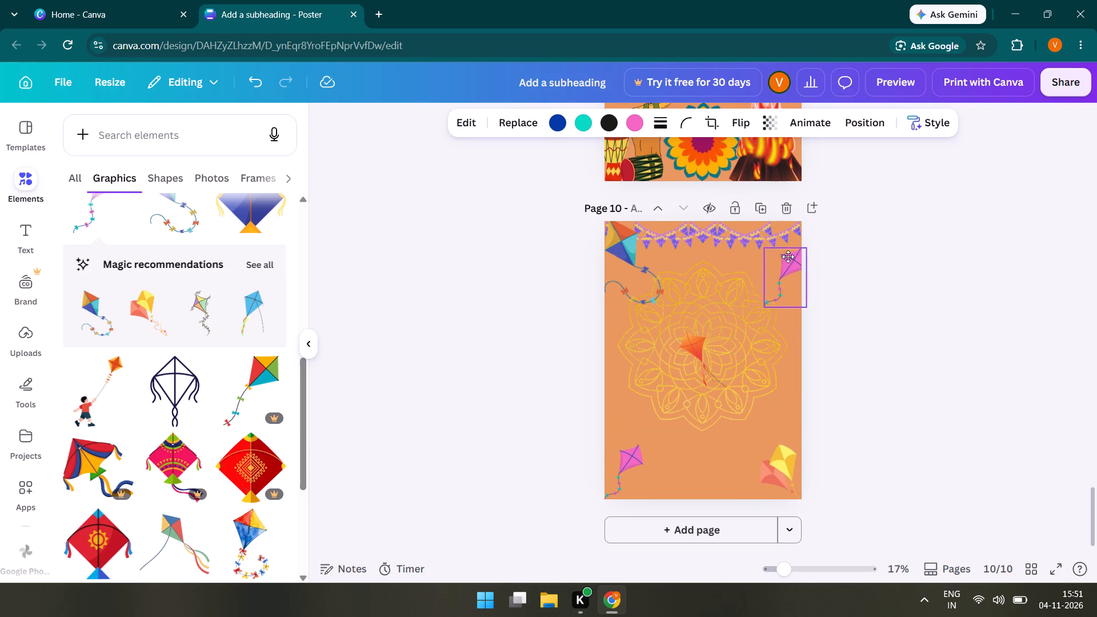
drag(788, 257, 785, 231)
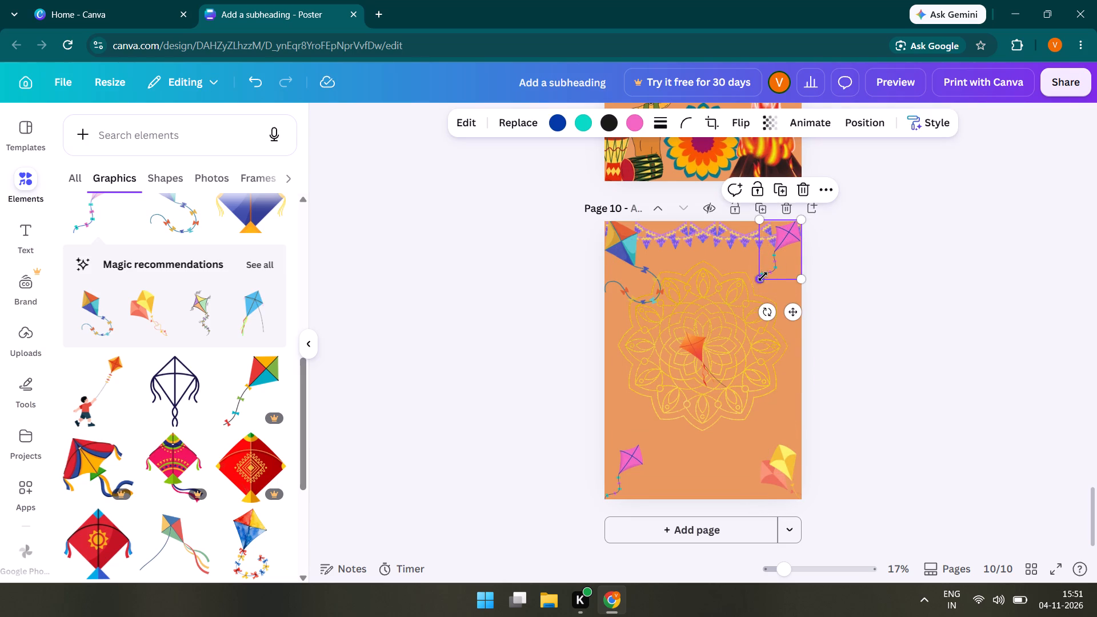
drag(760, 277, 751, 287)
click(837, 334)
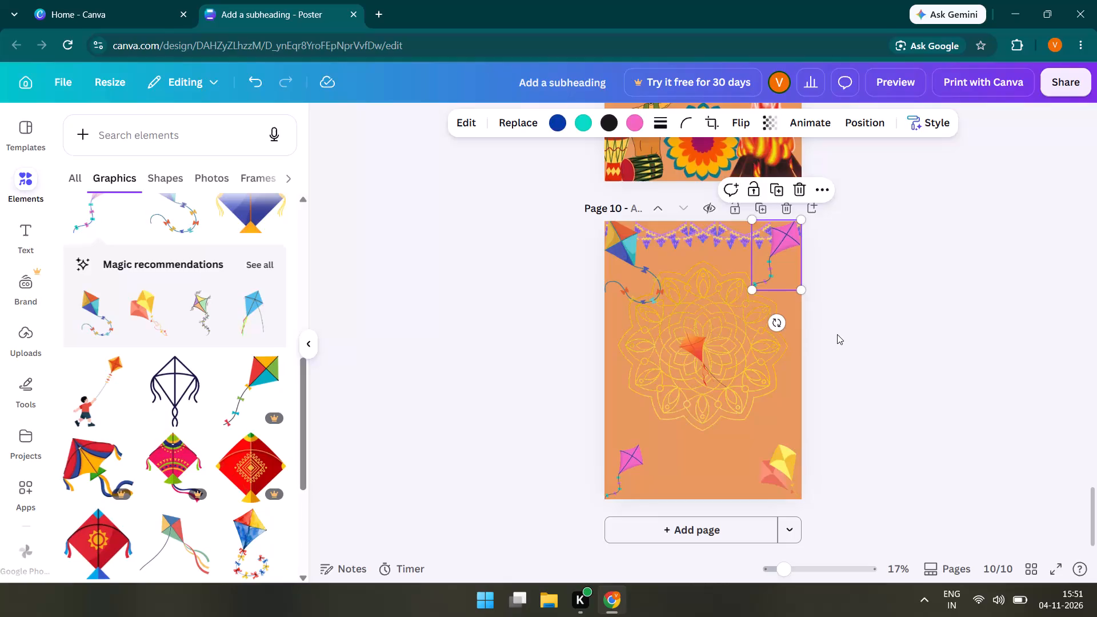
Enlarge the orange kite in the mandala's centre and move it above the pink kite in page 10's bottom-left corner.
click(698, 351)
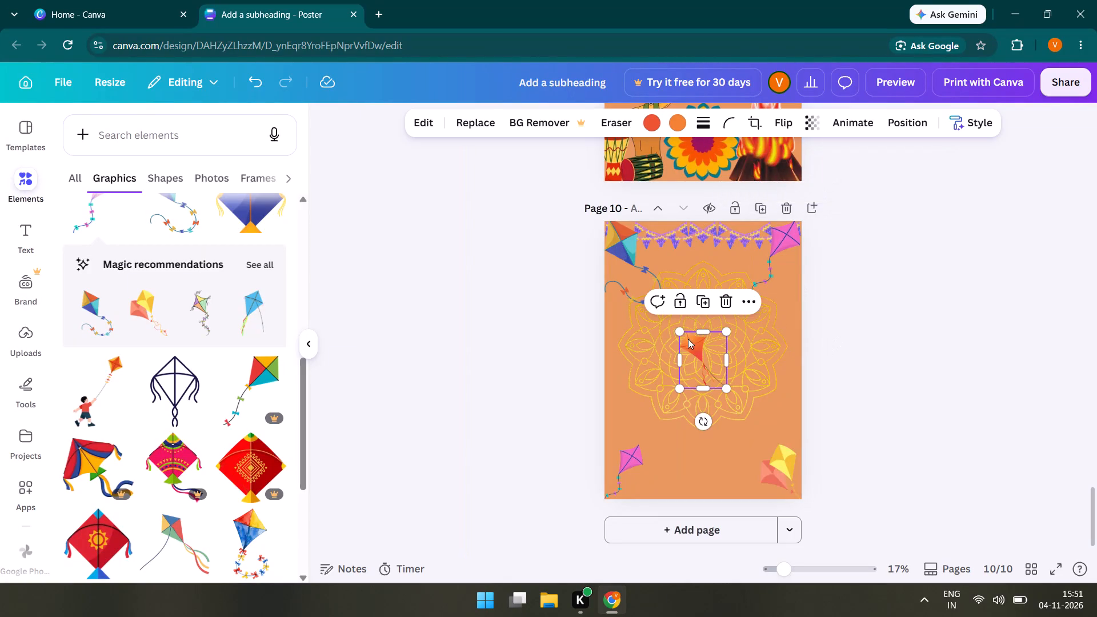
drag(680, 331, 652, 319)
drag(694, 362, 694, 363)
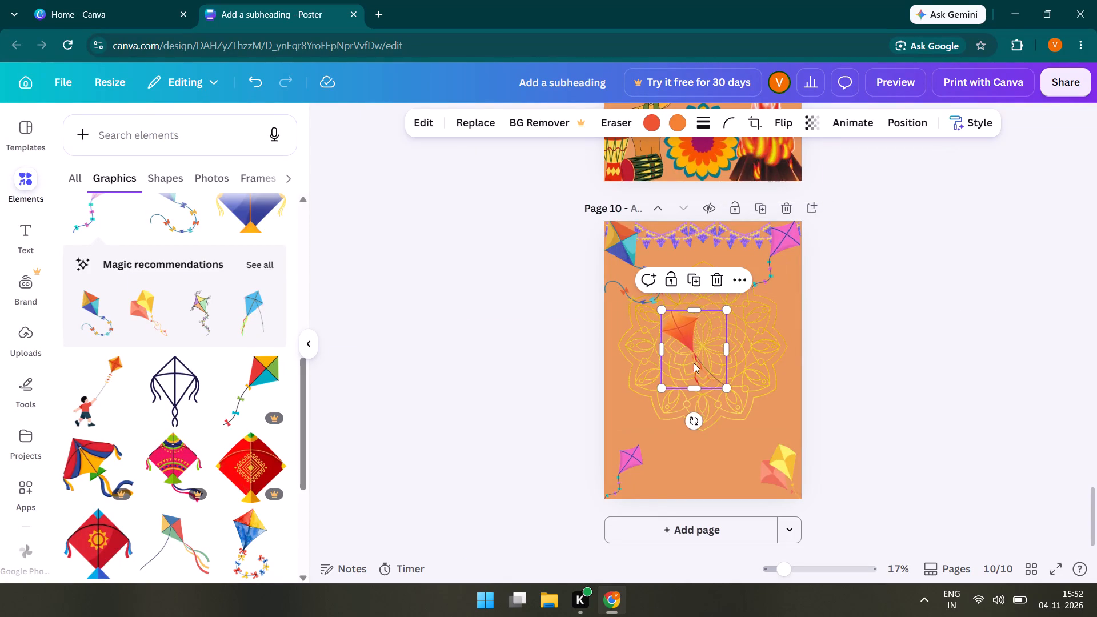
drag(694, 363, 630, 459)
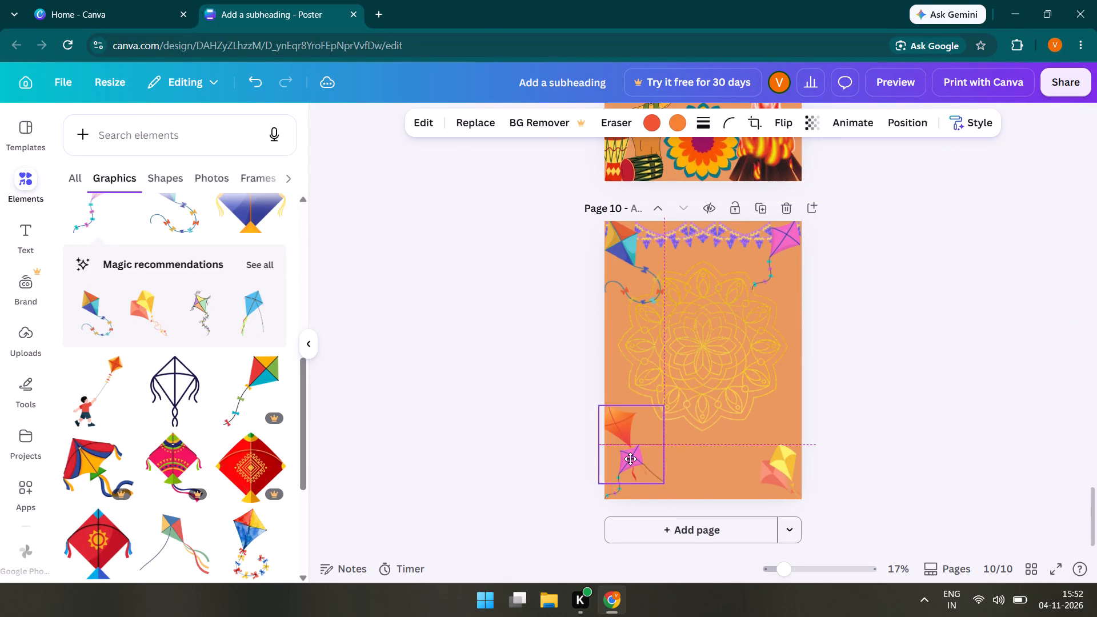
drag(630, 459, 634, 463)
Move the yellow-and-red kite pair next to the pink kite in the bottom-left corner of page 10.
drag(784, 485, 658, 498)
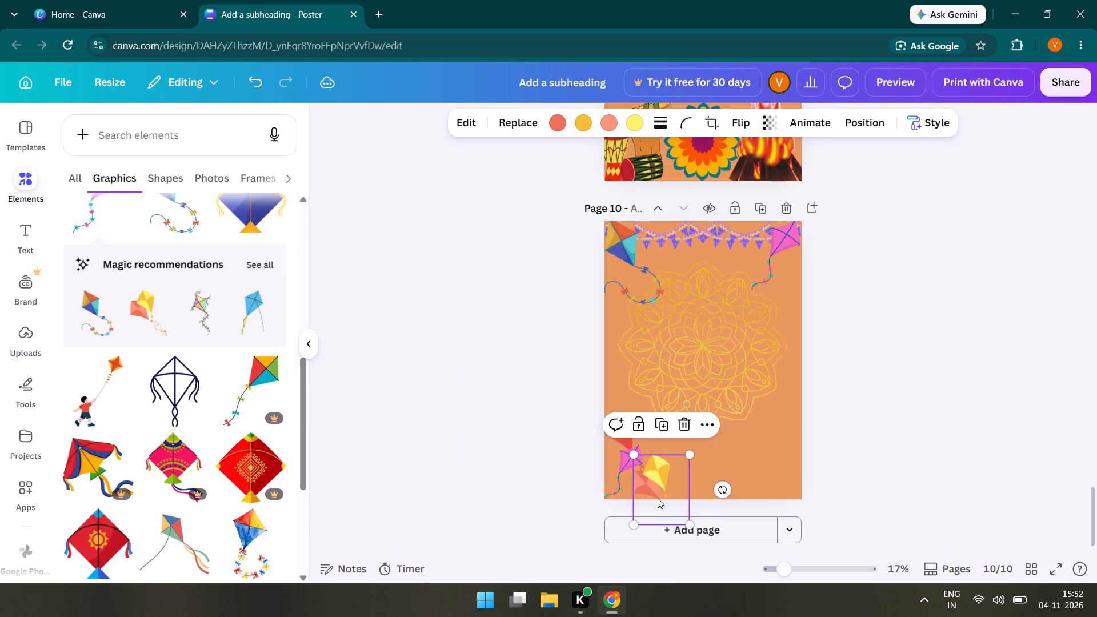
click(567, 389)
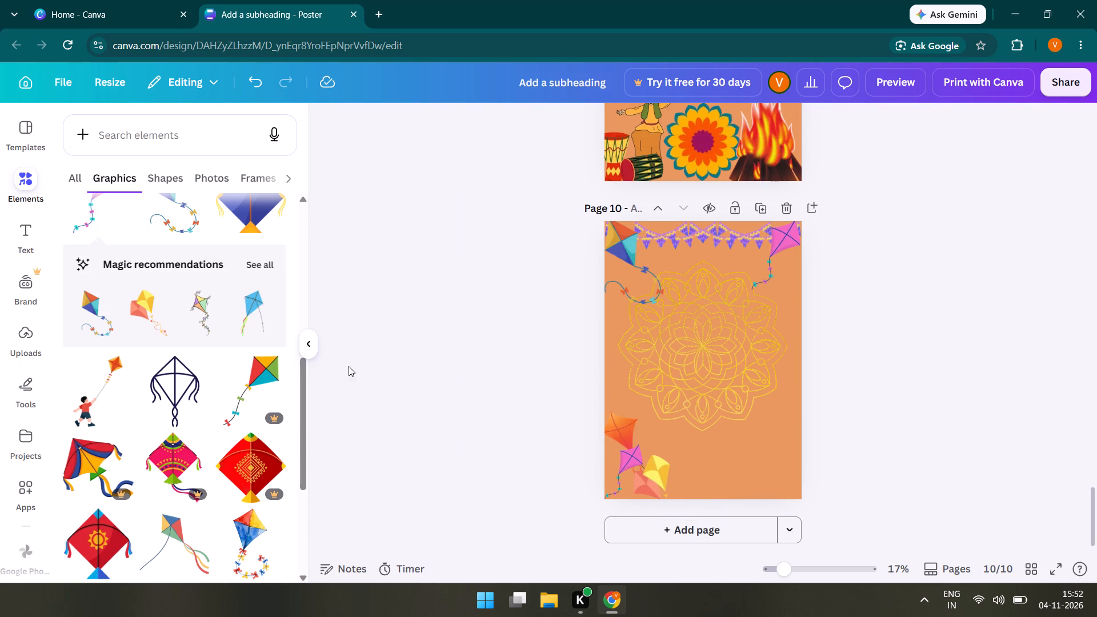
Browse the kite graphics search results for another decoration for page 10.
scroll(151, 396, up, 6)
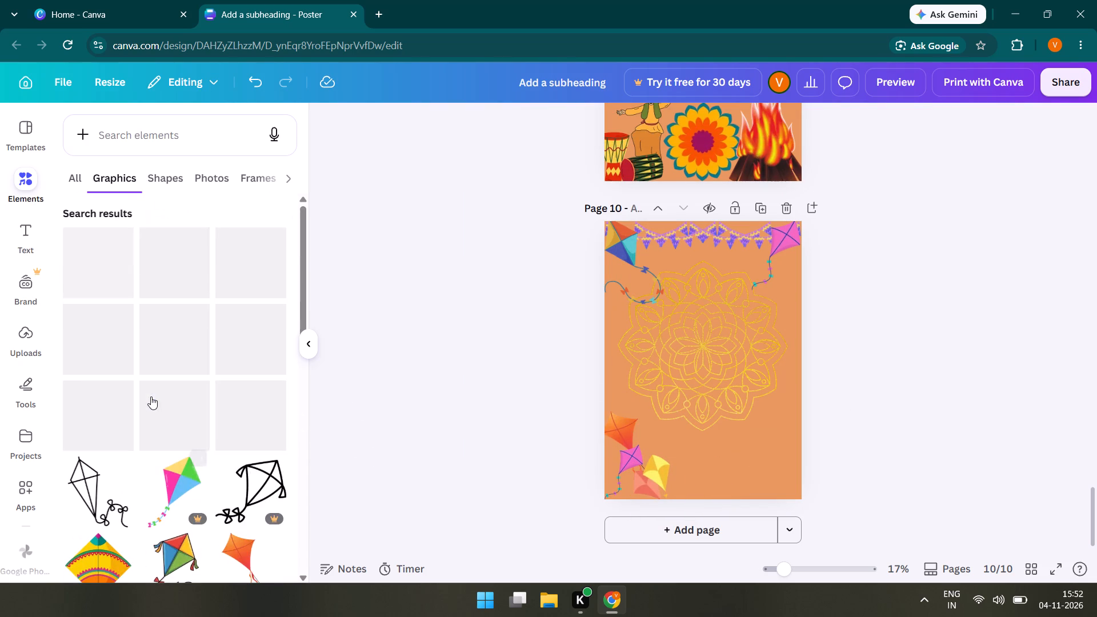
scroll(167, 339, down, 5)
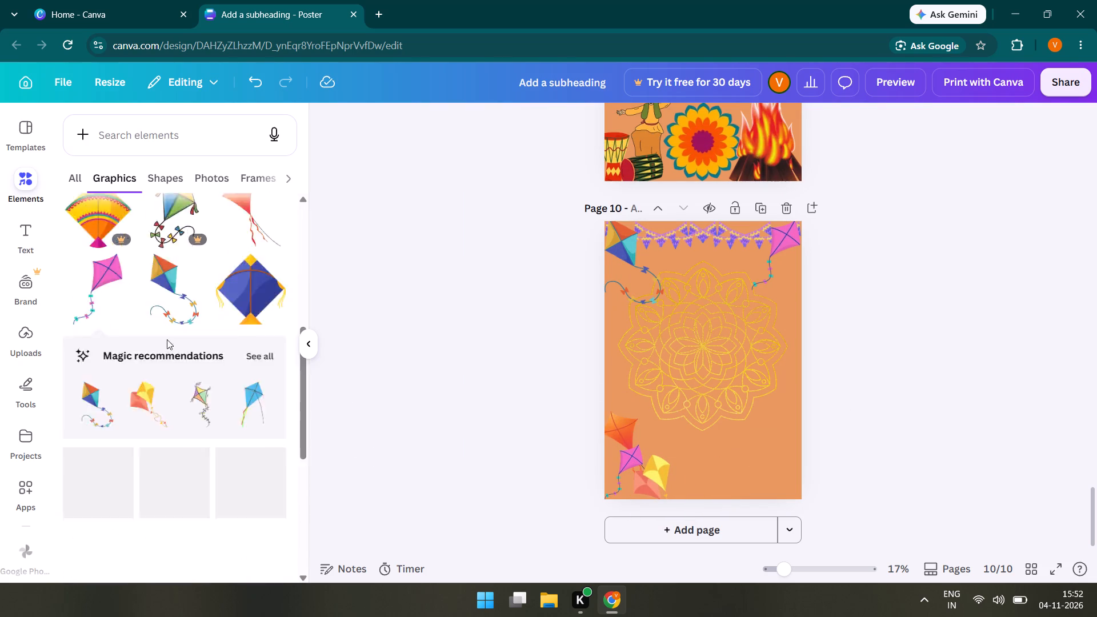
scroll(167, 339, down, 2)
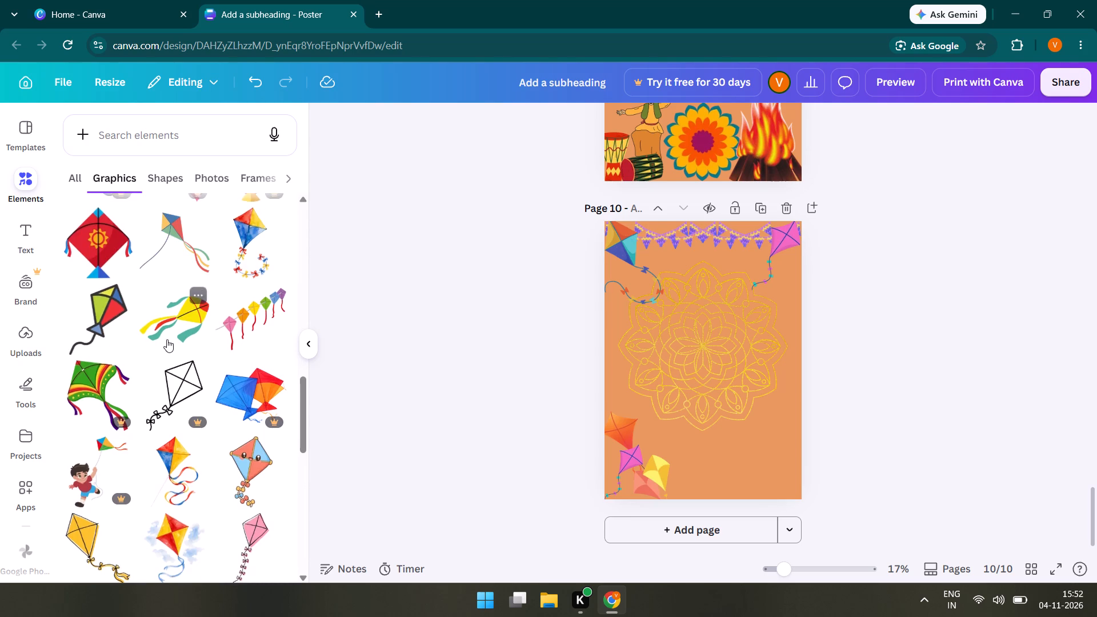
scroll(167, 339, down, 8)
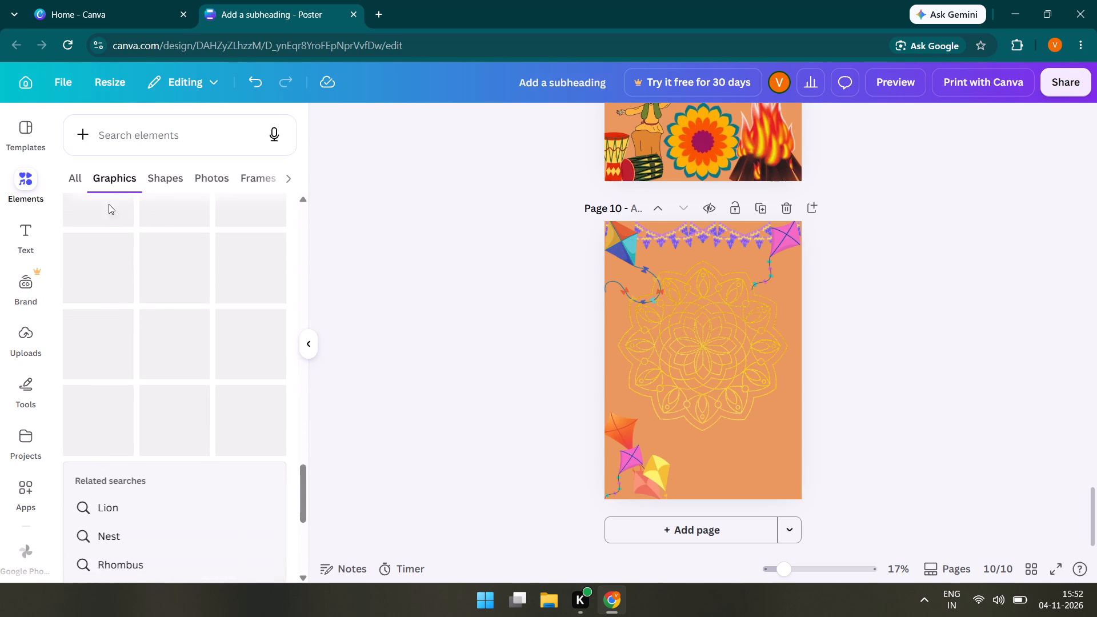
click(77, 173)
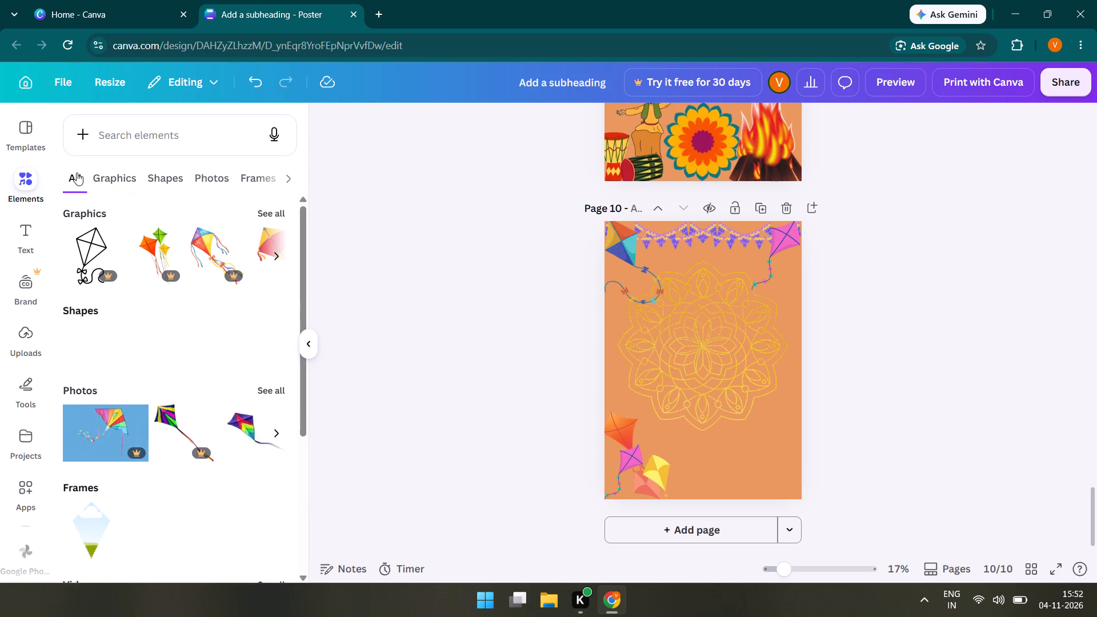
click(263, 218)
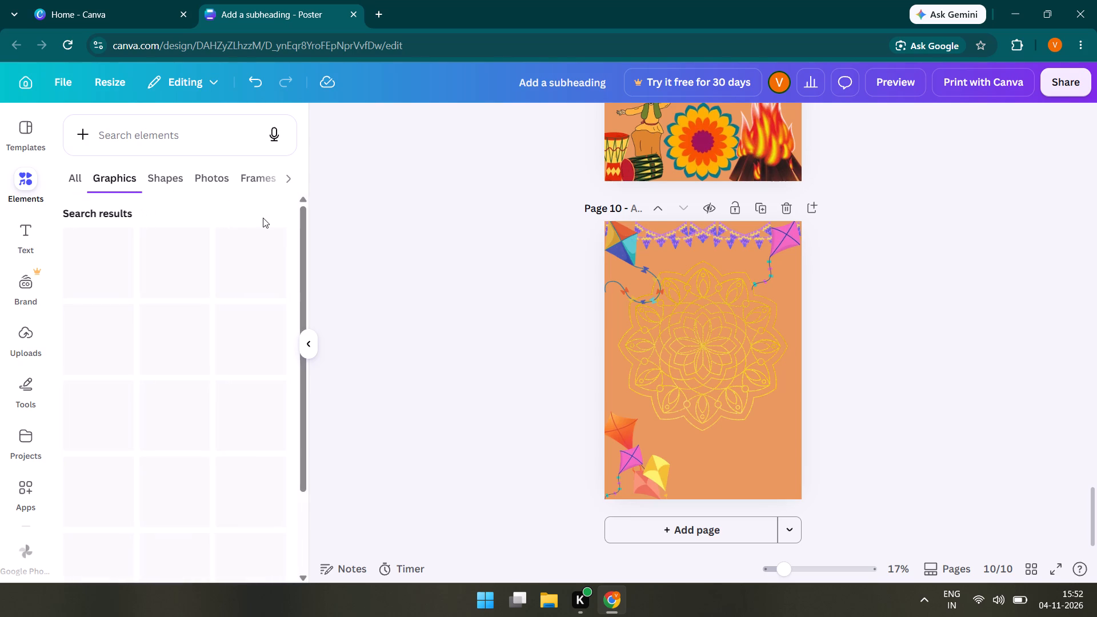
scroll(174, 391, down, 7)
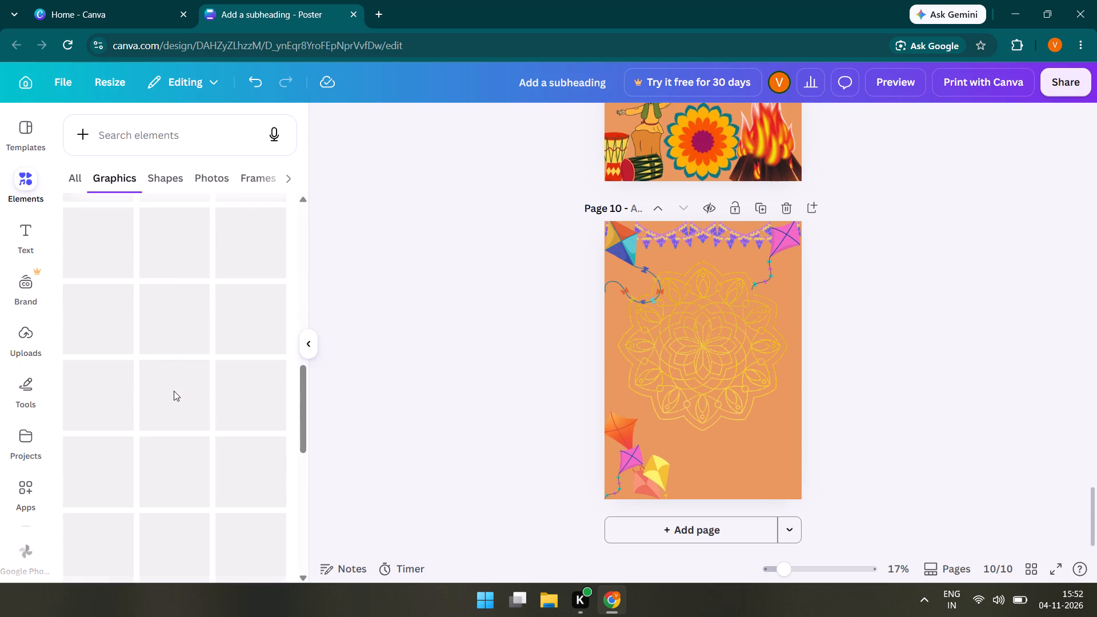
Duplicate page 9's sugarcane-and-pot graphic and move the copy into page 10's bottom-right corner.
scroll(515, 293, up, 4)
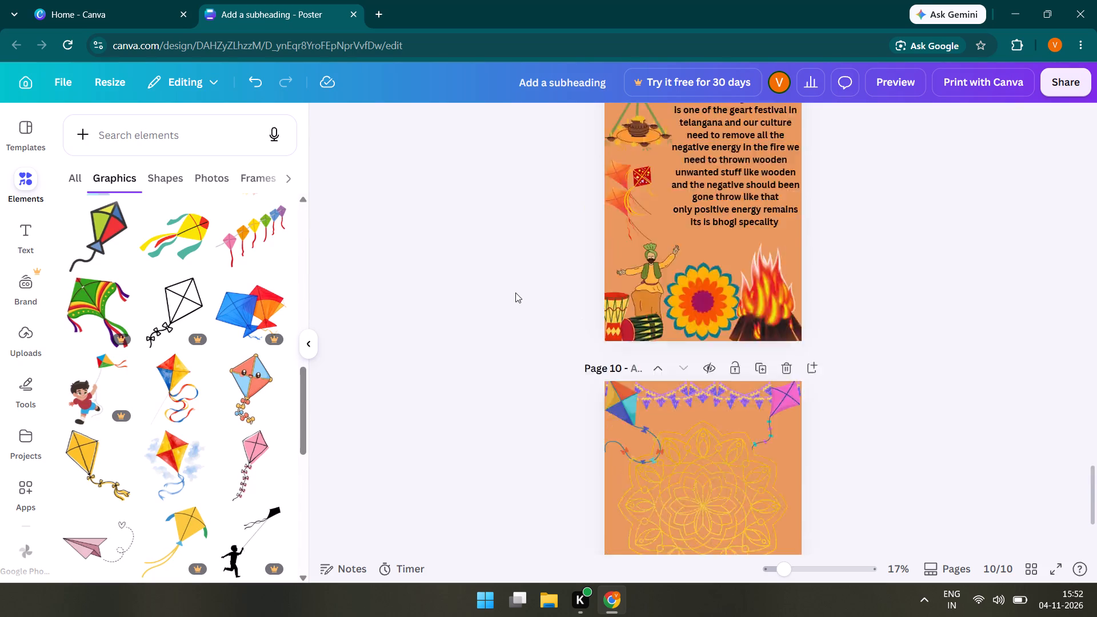
scroll(515, 293, up, 2)
scroll(515, 293, down, 3)
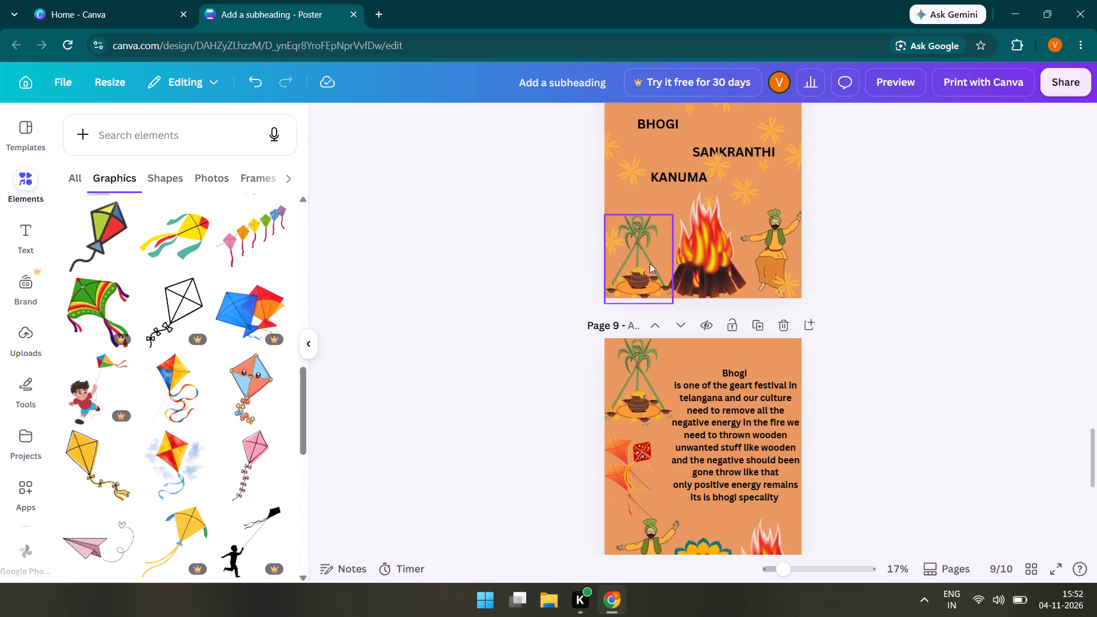
scroll(620, 386, down, 3)
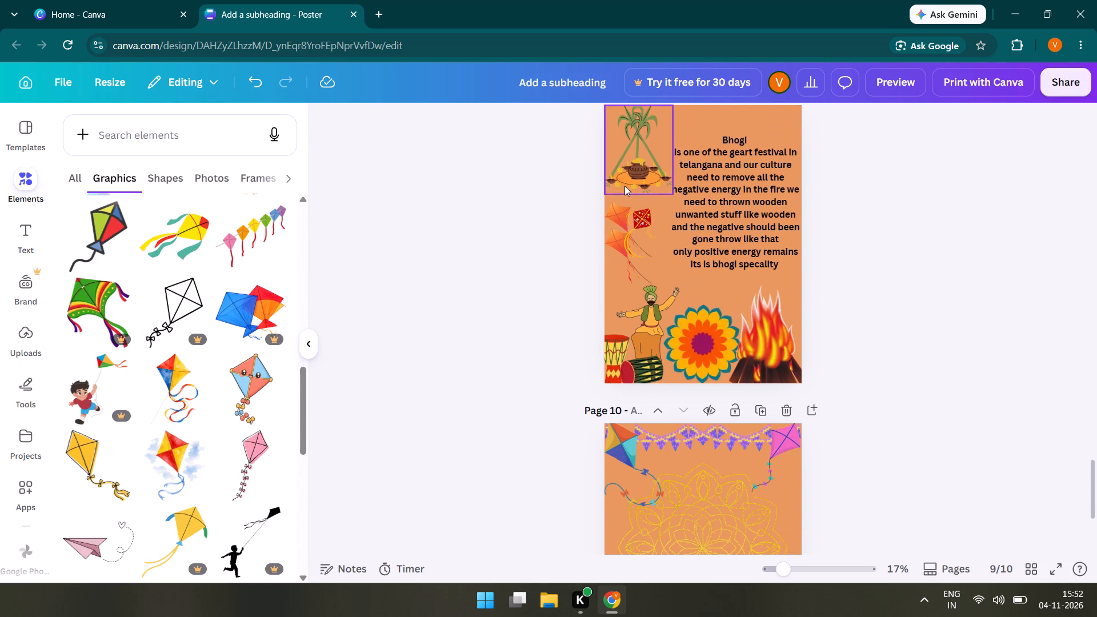
click(624, 186)
click(633, 223)
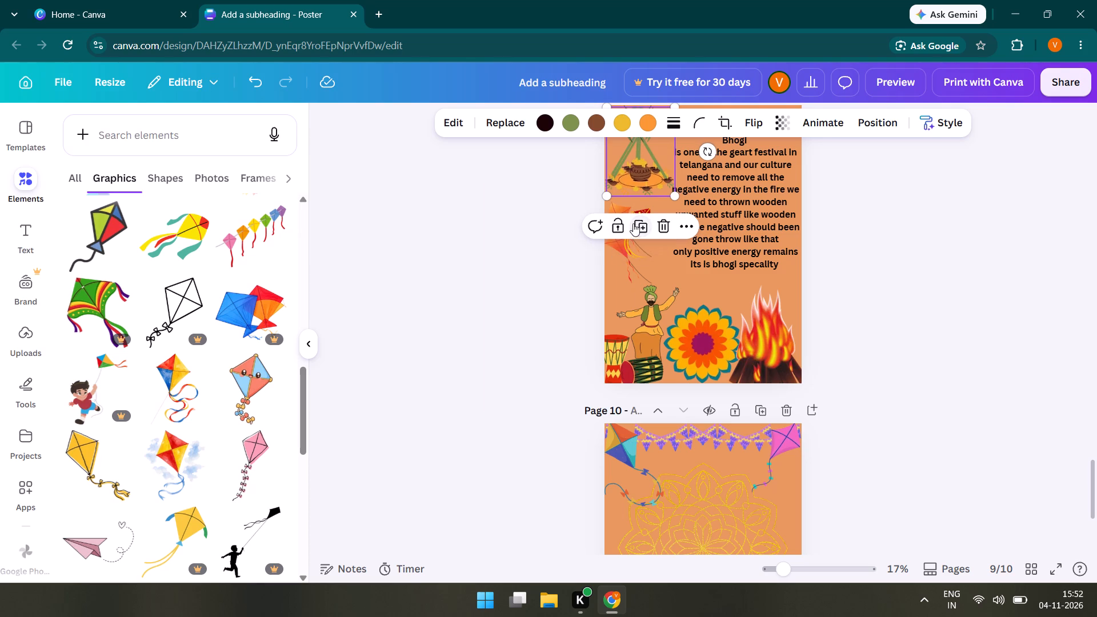
drag(653, 172, 719, 556)
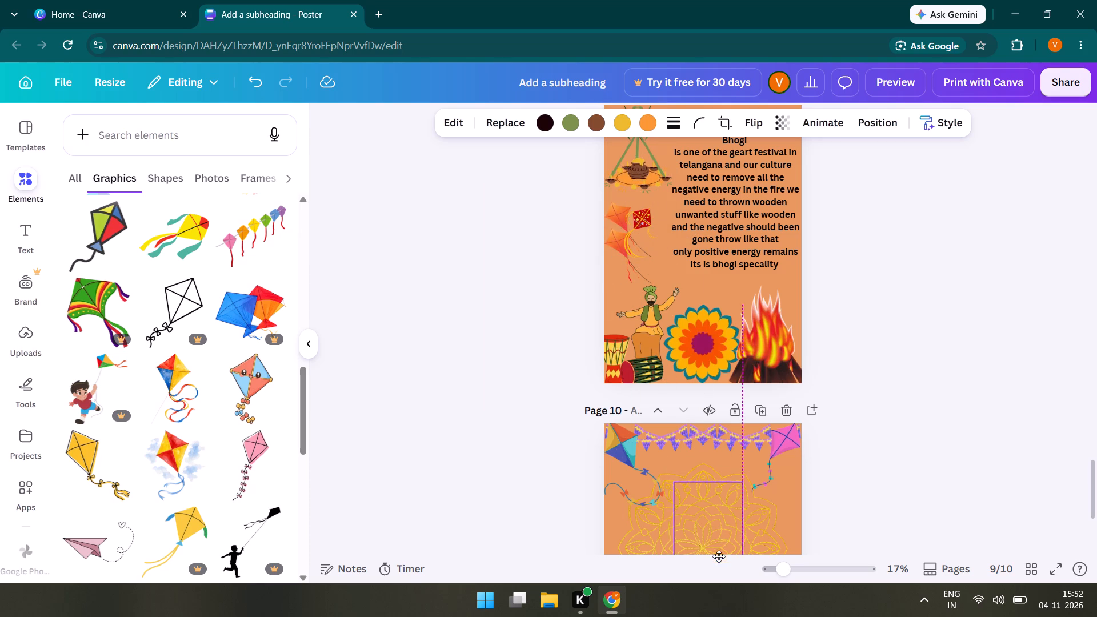
drag(719, 556, 716, 515)
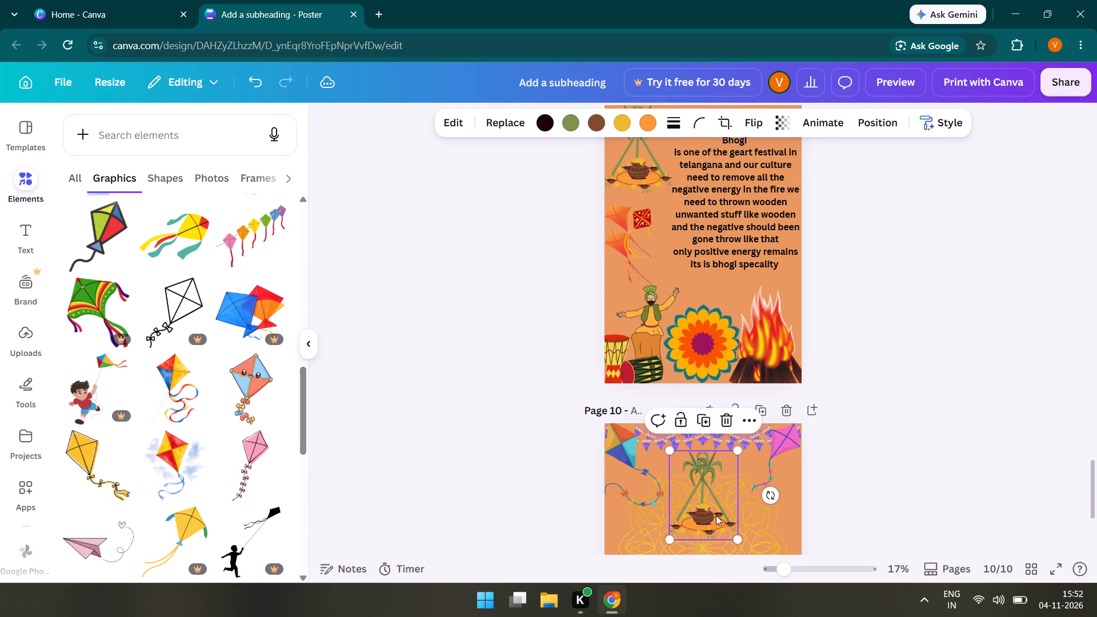
scroll(716, 515, down, 5)
drag(710, 316, 755, 466)
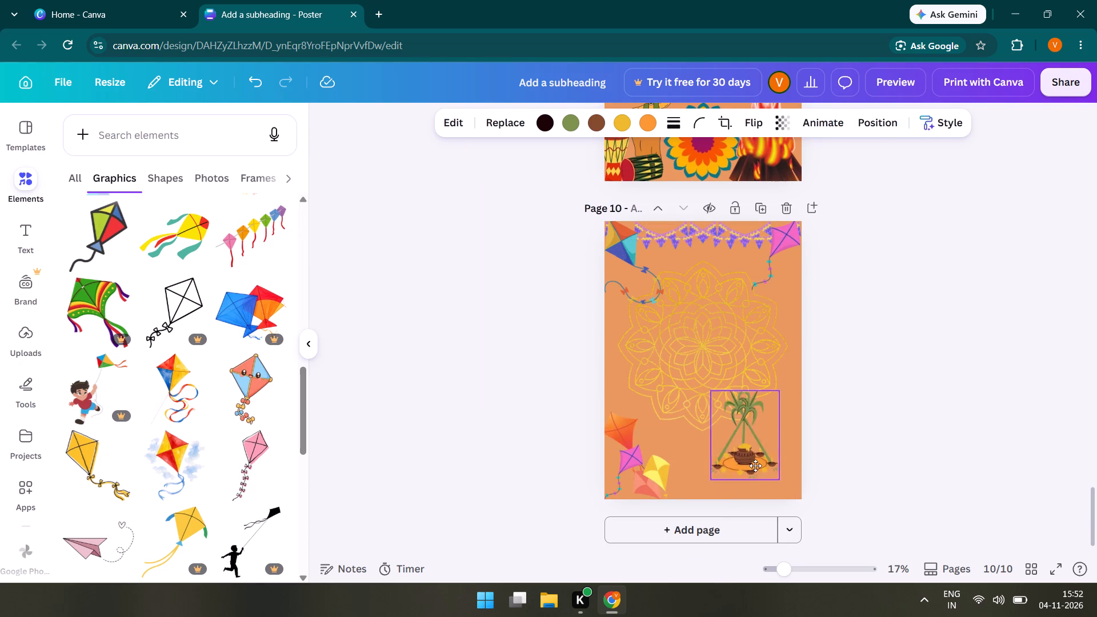
drag(755, 466, 778, 484)
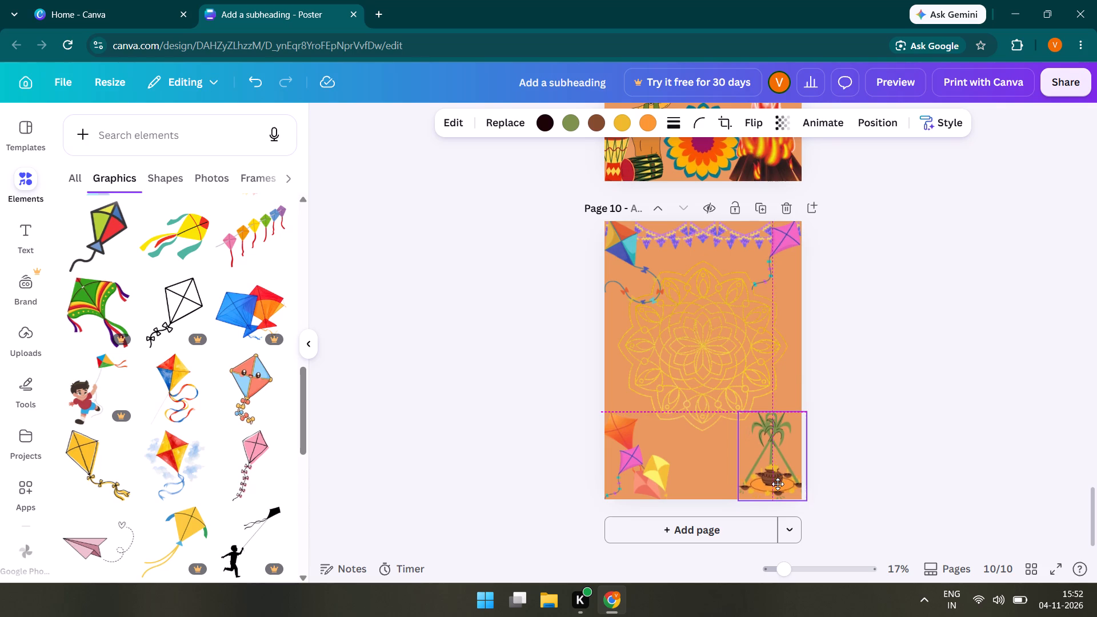
drag(778, 484, 778, 484)
click(884, 436)
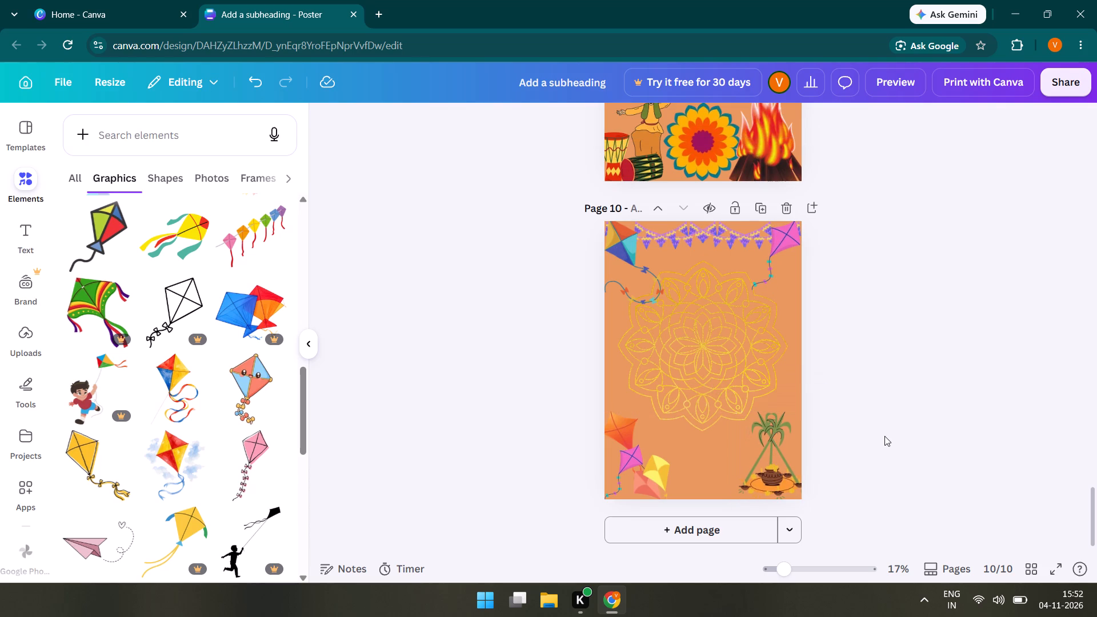
Duplicate page 9's drums and place the copy at the bottom of page 10, just left of the sugarcane-and-pot graphic.
scroll(878, 302, up, 3)
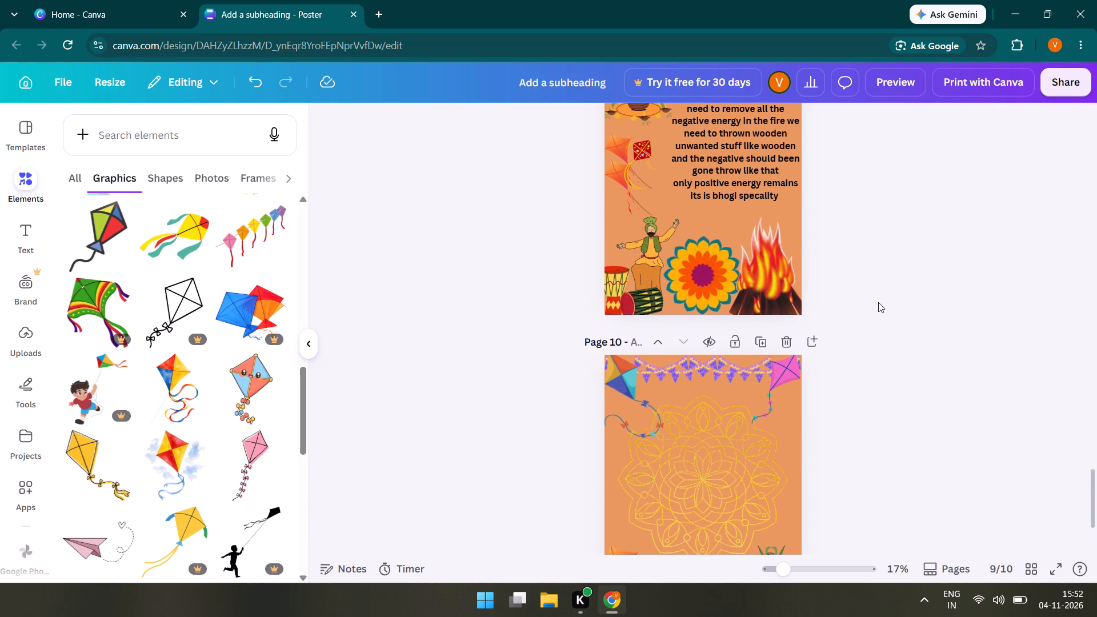
scroll(816, 310, down, 3)
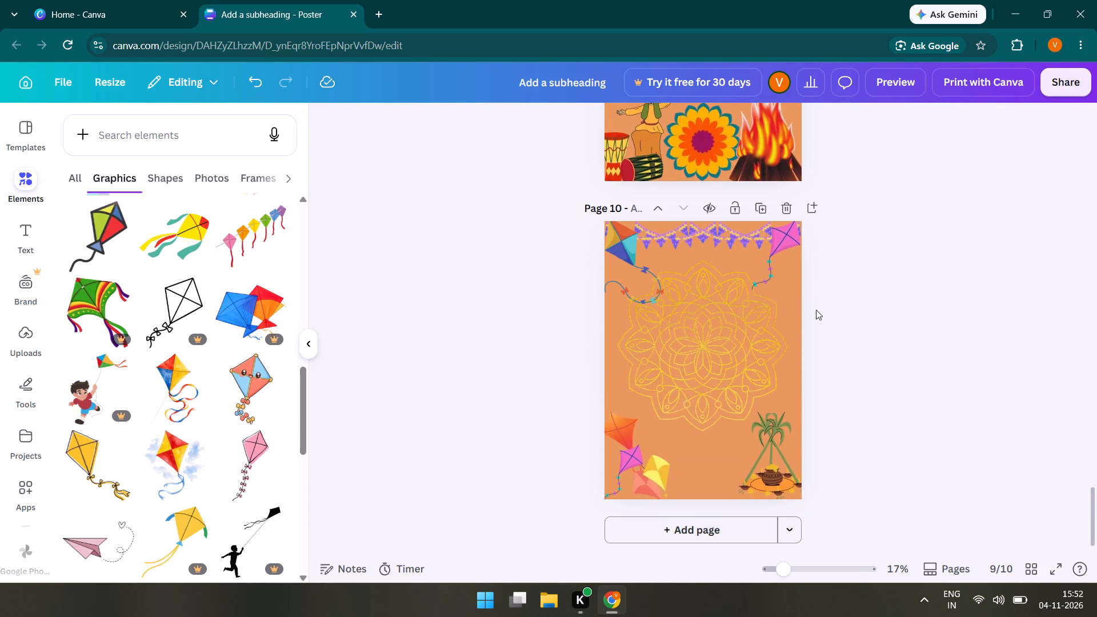
click(628, 145)
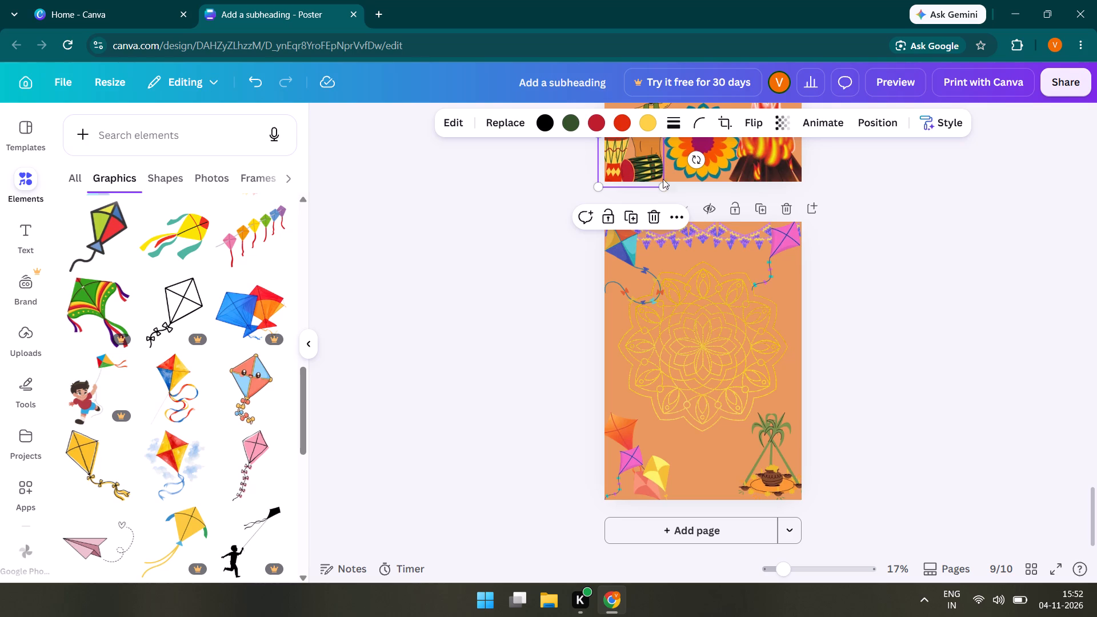
click(635, 215)
drag(649, 157, 731, 469)
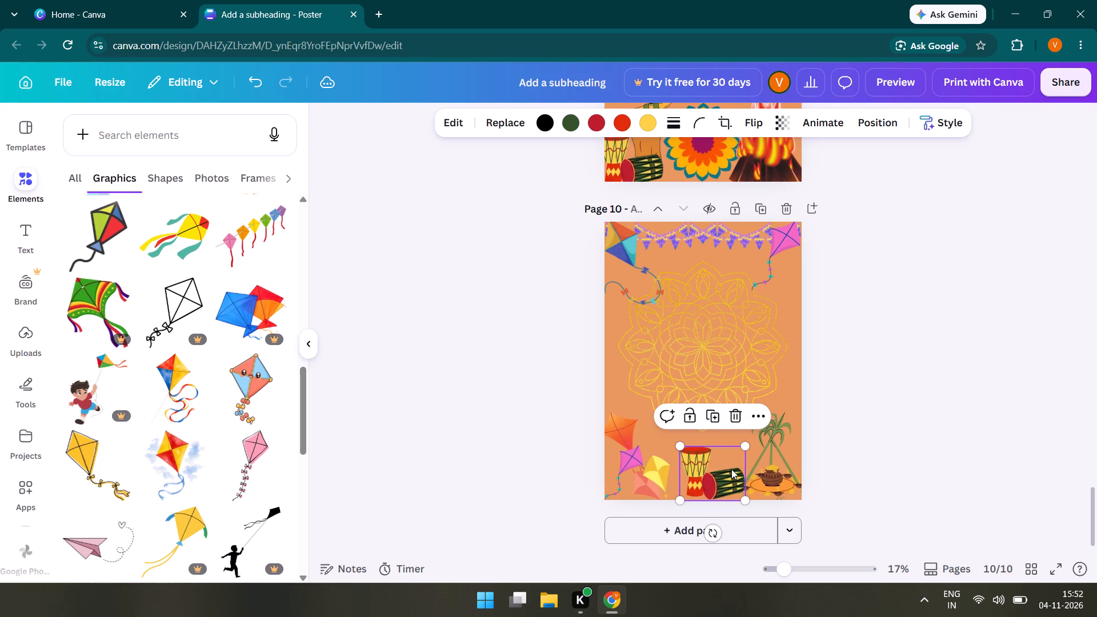
click(846, 449)
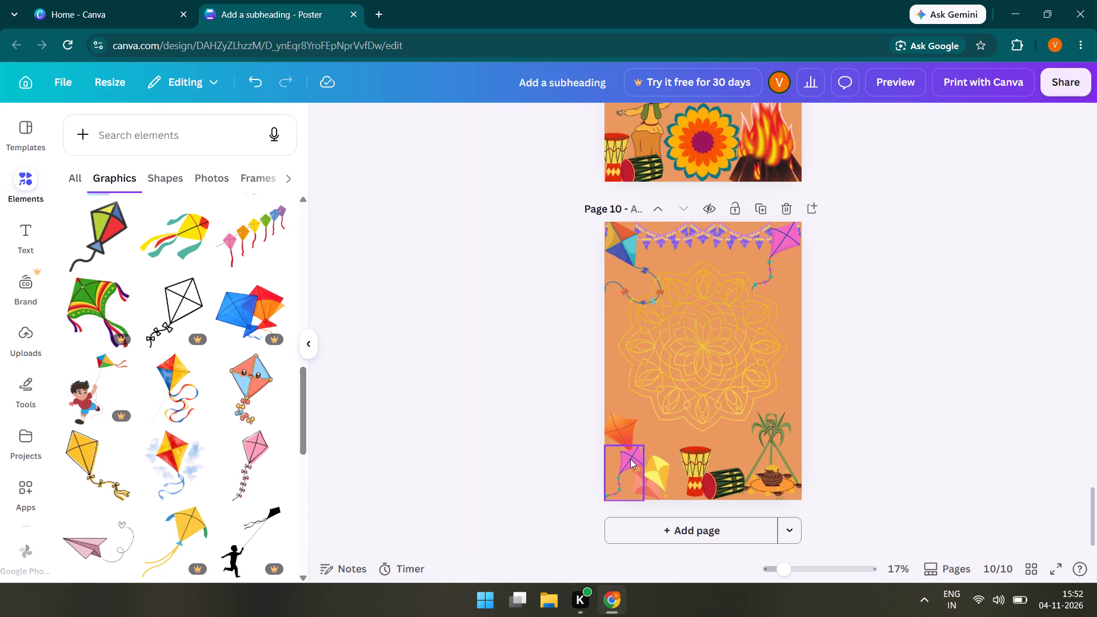
Duplicate page 10's orange kite and place the copy above the yellow-and-red kites, beside the drums.
click(631, 478)
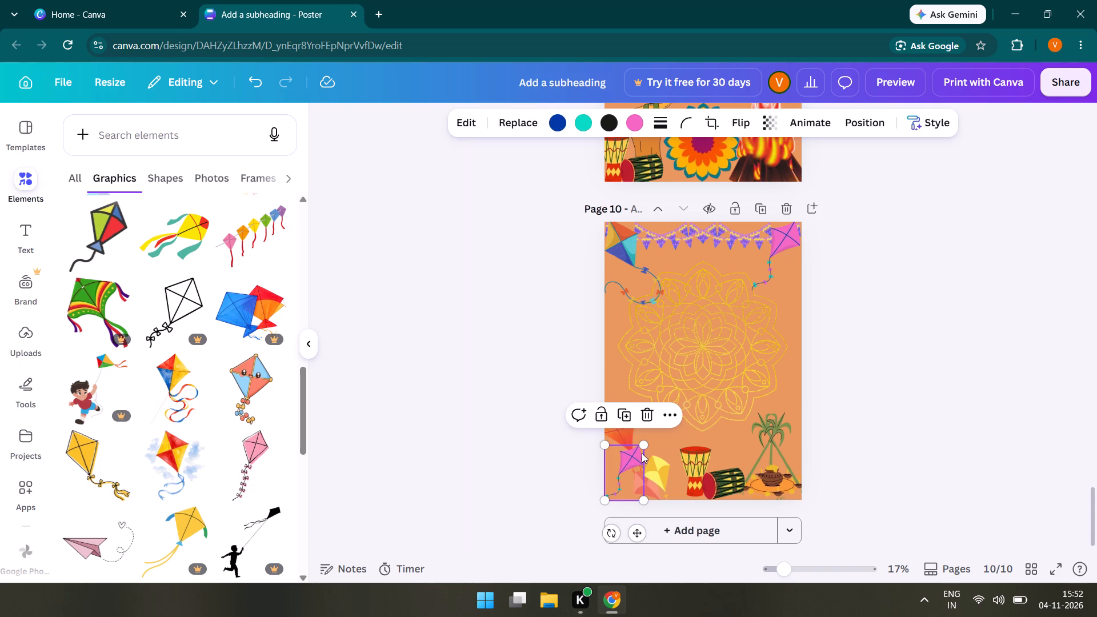
click(627, 436)
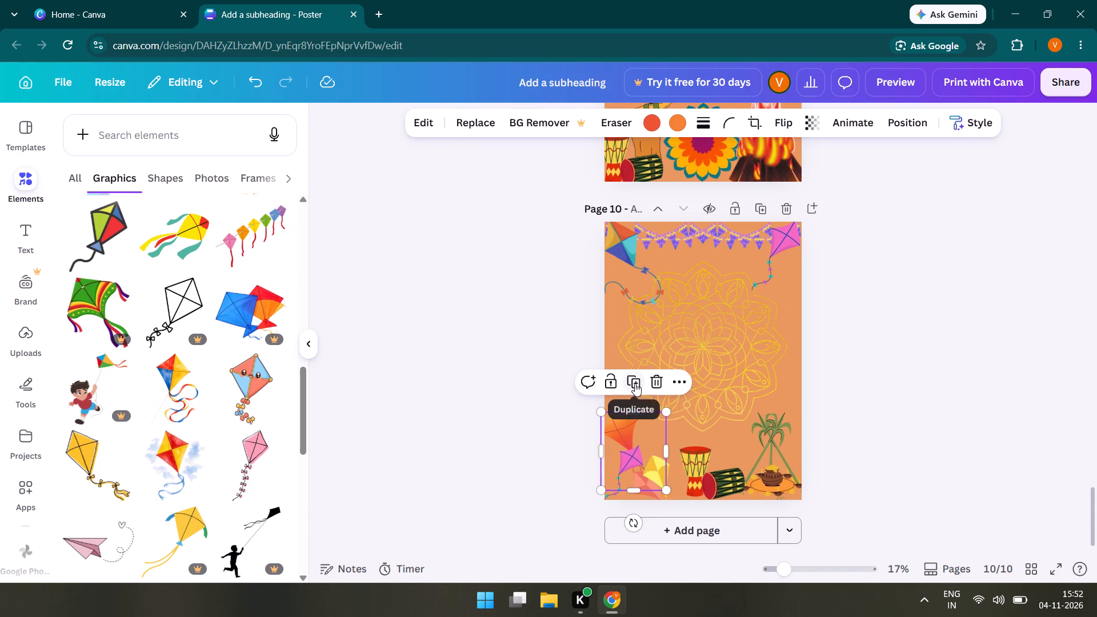
click(635, 383)
drag(624, 467, 661, 485)
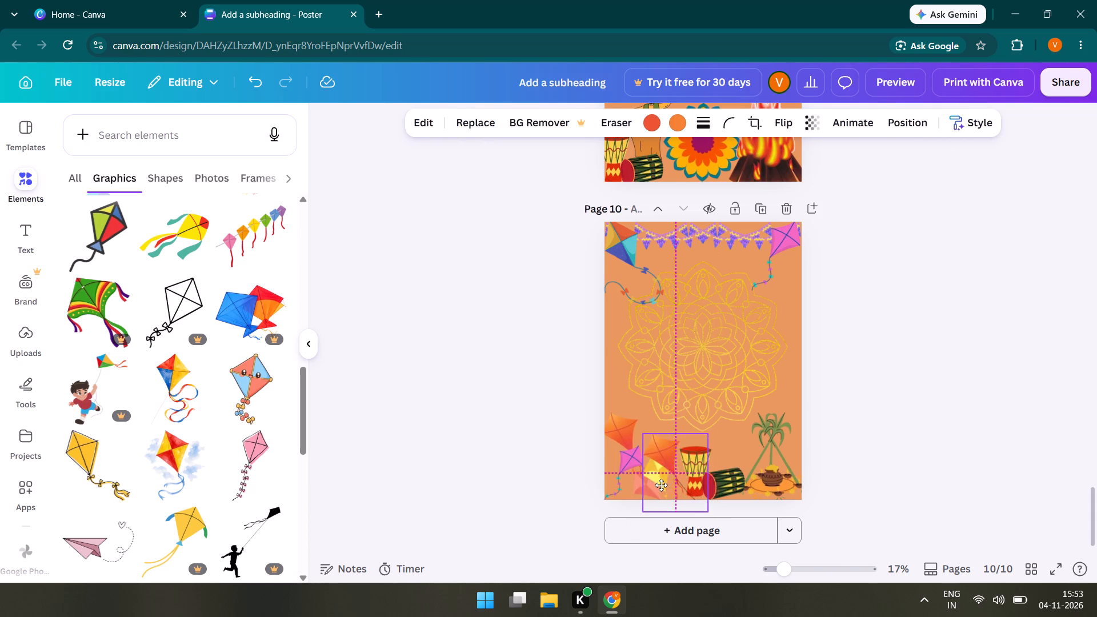
drag(661, 485, 667, 492)
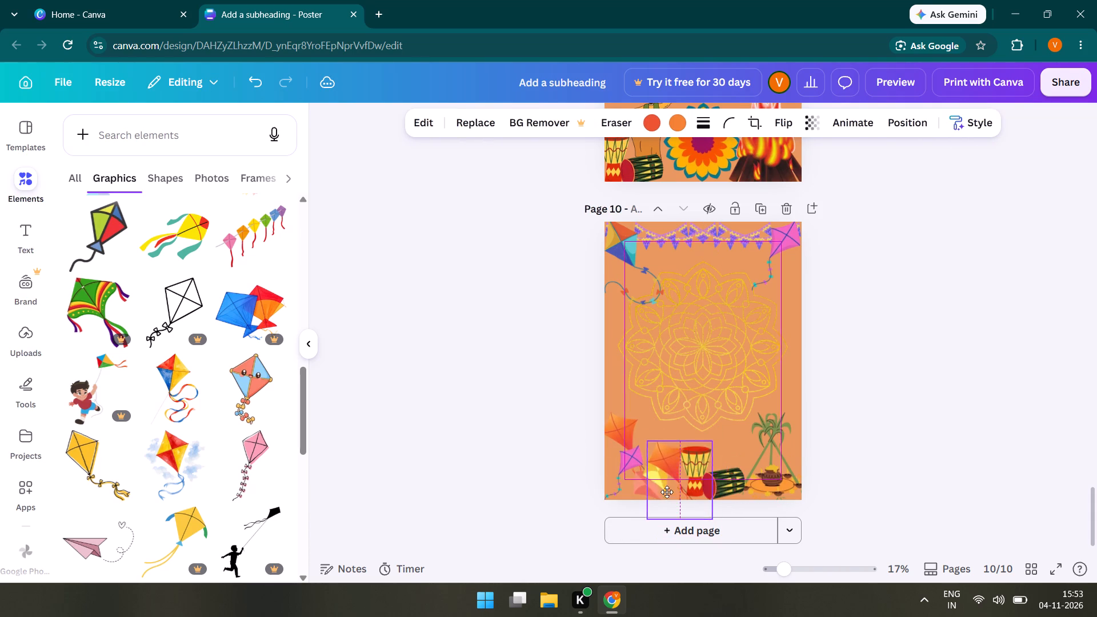
drag(667, 492, 662, 483)
click(838, 460)
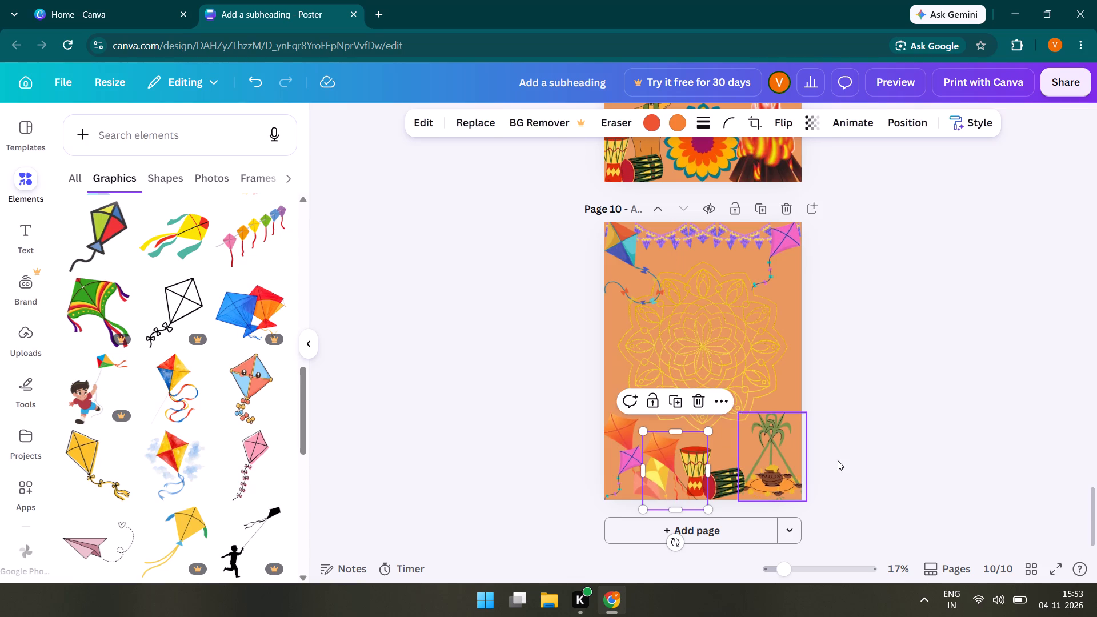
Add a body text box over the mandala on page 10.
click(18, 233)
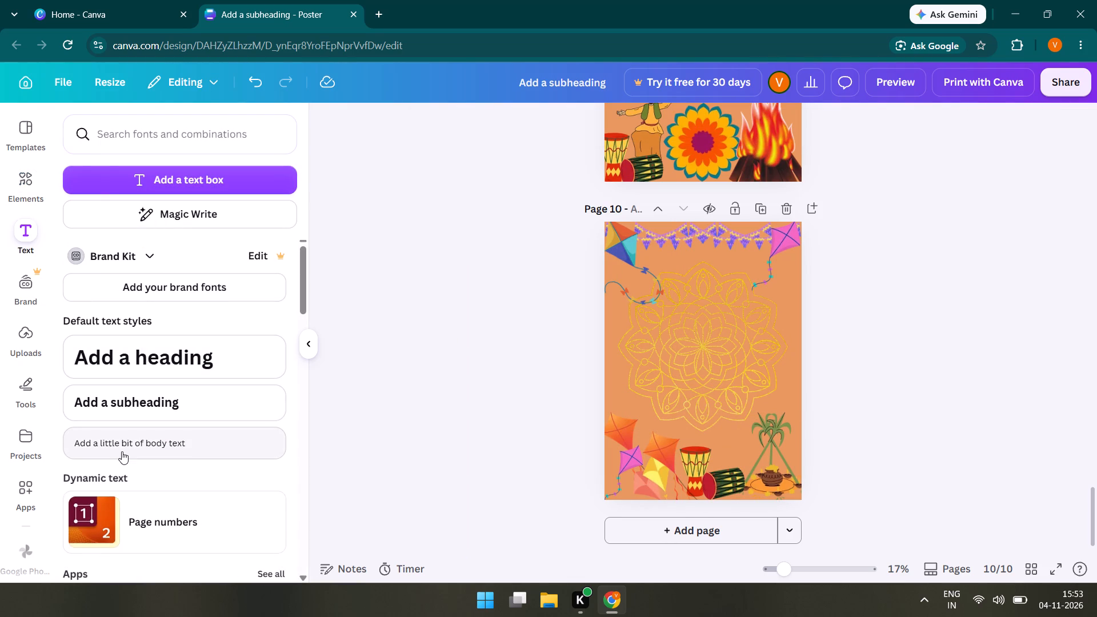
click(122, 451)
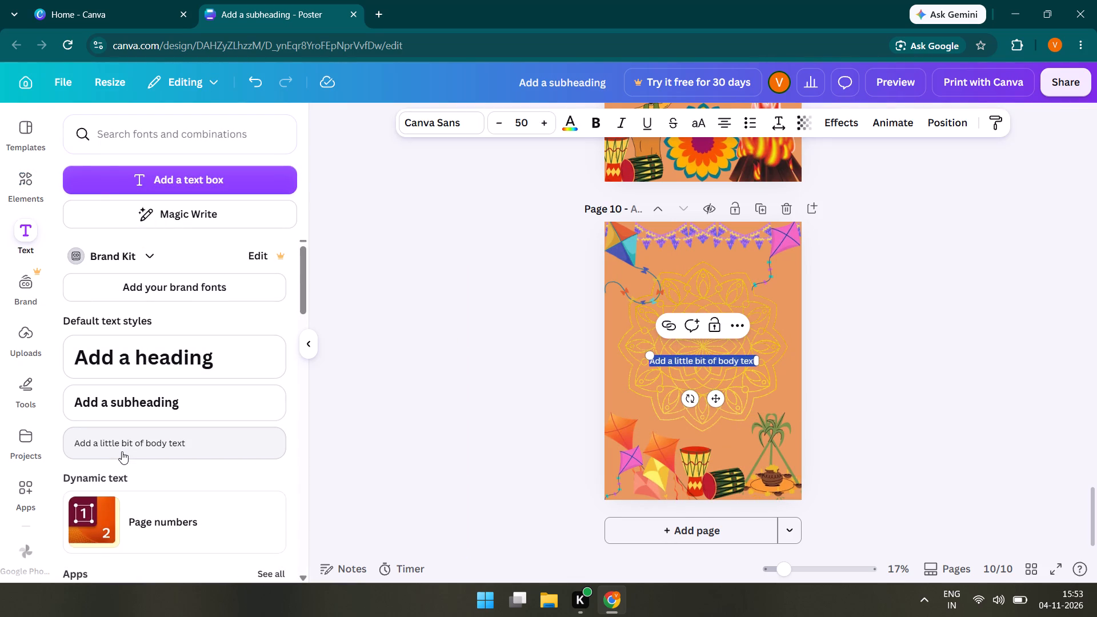
Add a subheading text box to page 10 and move it down slightly to the mandala's lower part.
click(114, 402)
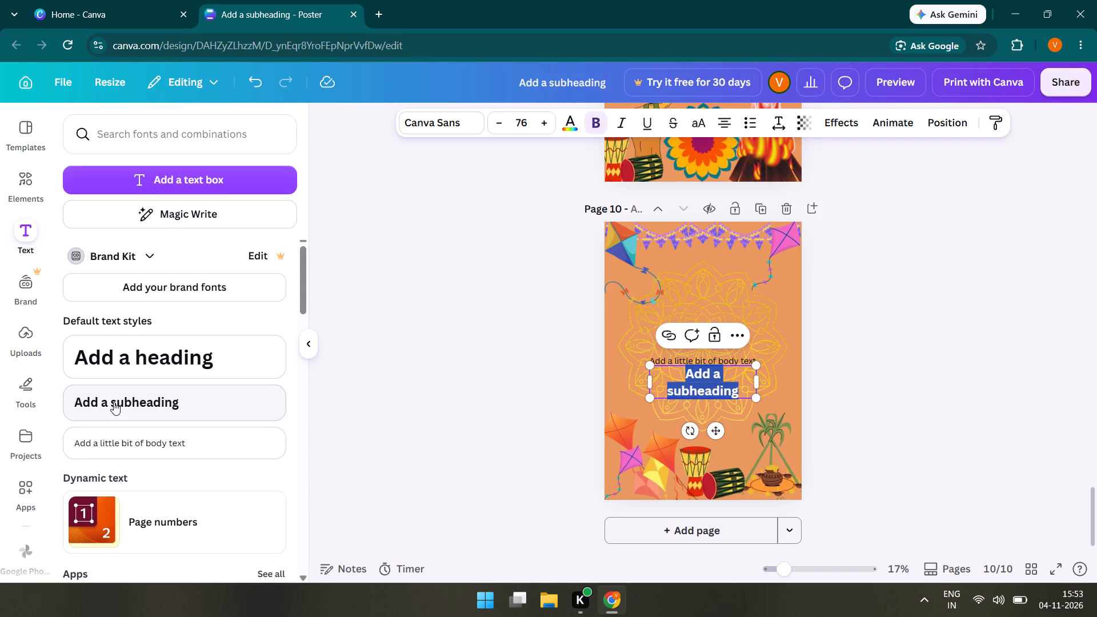
click(752, 376)
drag(741, 377, 744, 401)
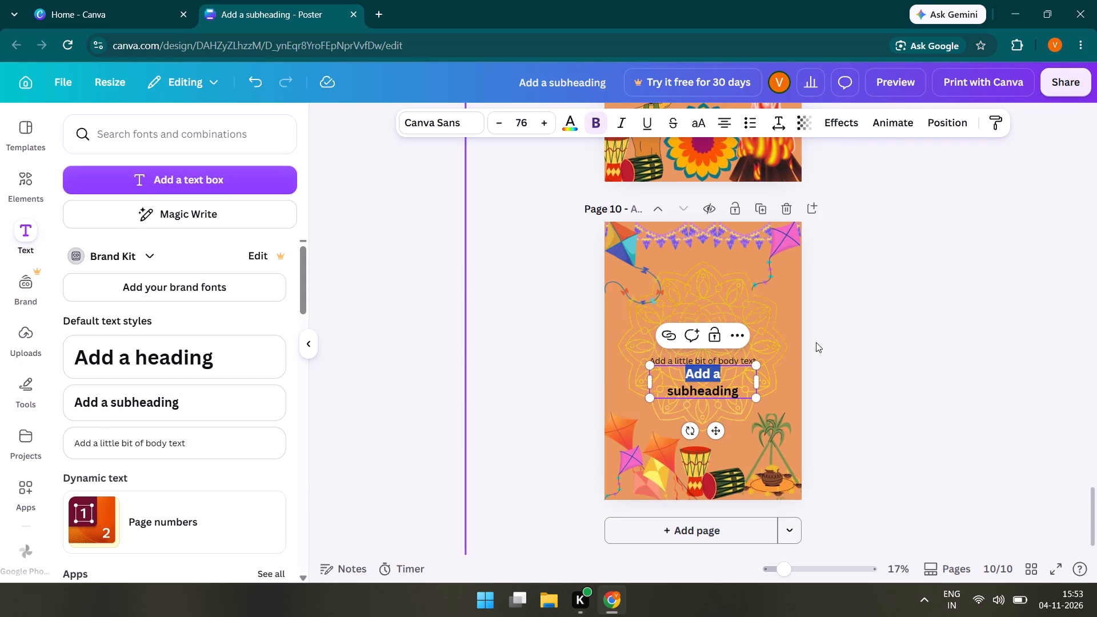
click(816, 340)
drag(703, 378, 702, 394)
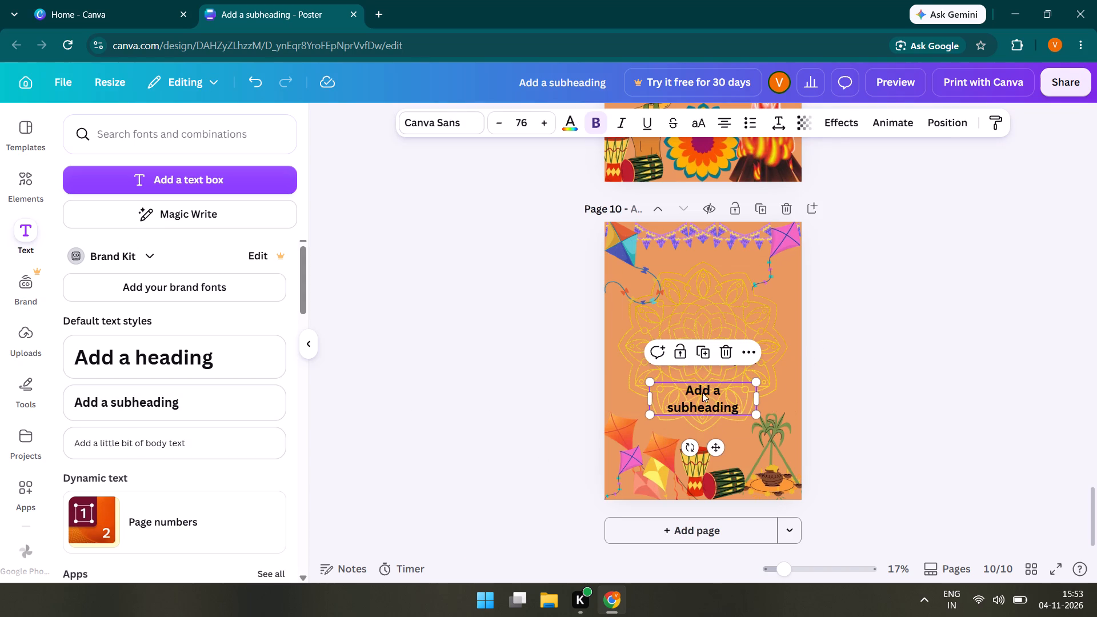
click(822, 370)
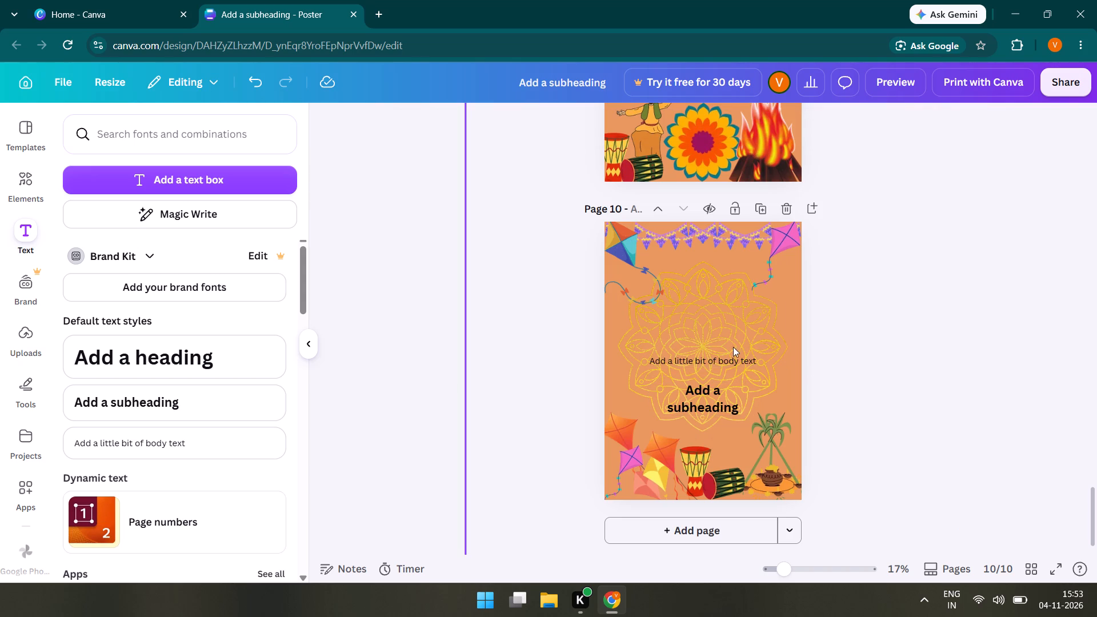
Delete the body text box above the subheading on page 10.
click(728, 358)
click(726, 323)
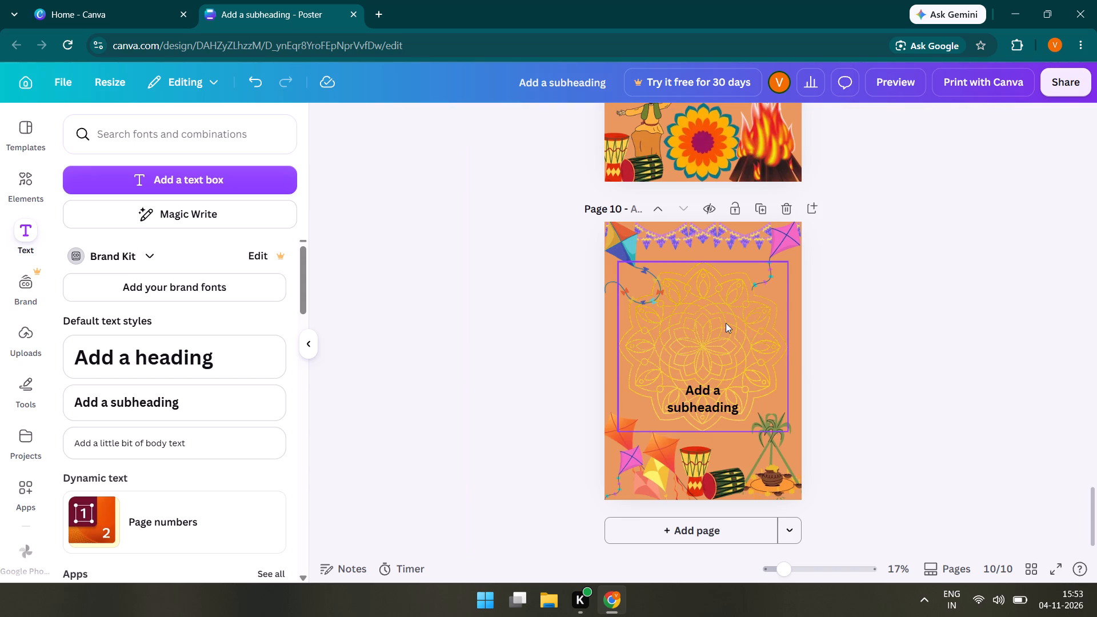
Replace page 10's subheading with "MAKARA SANKARANTHI" and, on a new line, "IT IS A HUGE FESTIVAL THAT FARMERS ARE CELEBRATED IN TELANGANA STATE".
double_click(723, 406)
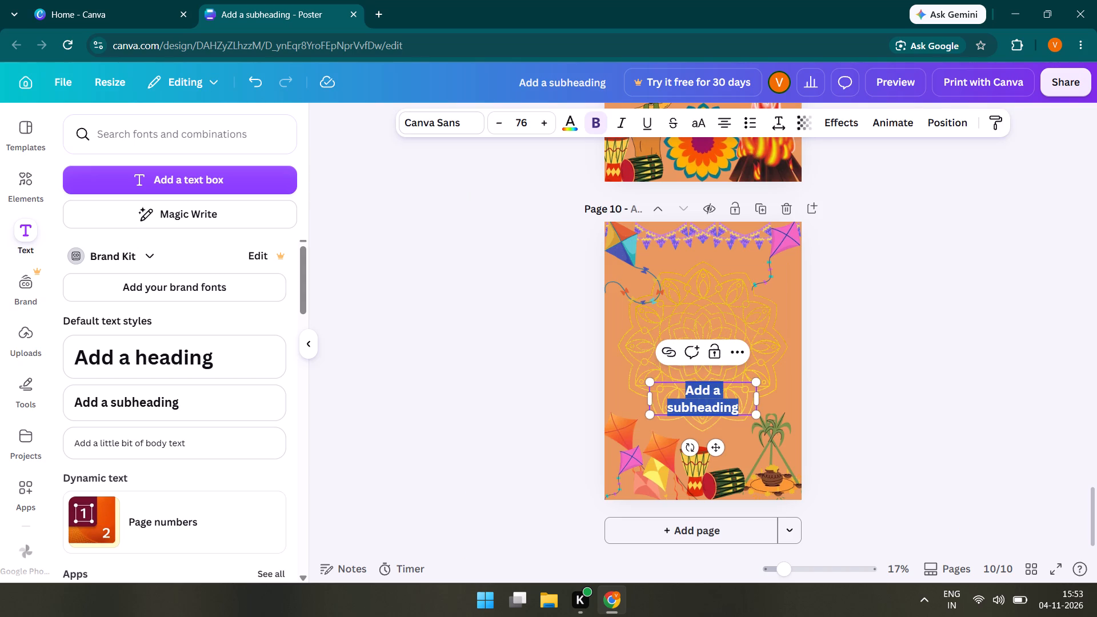
key(BackSpace)
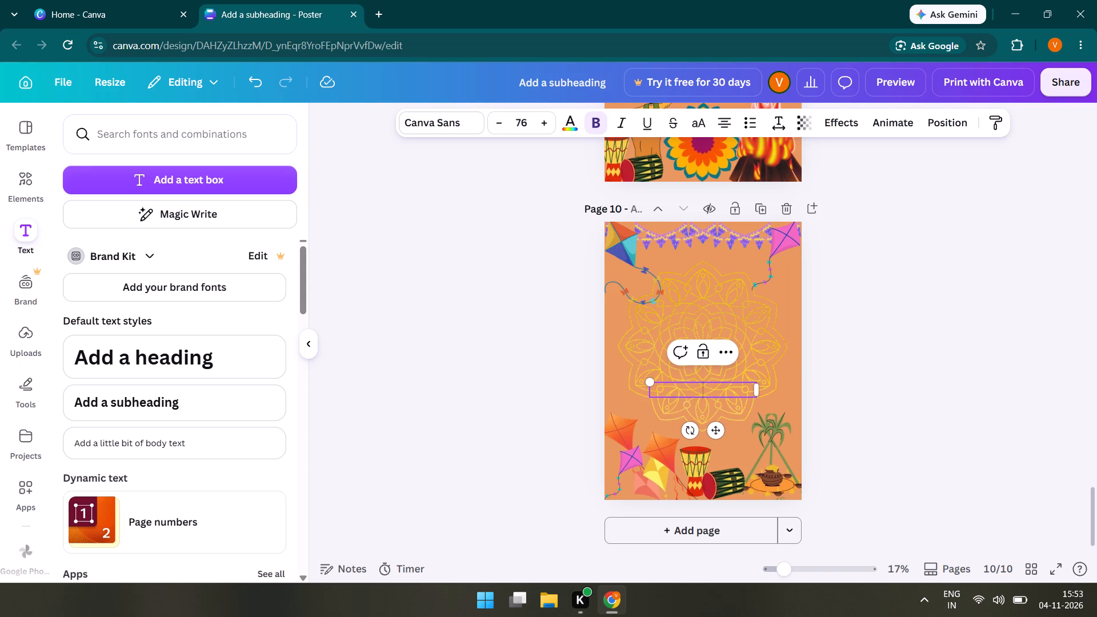
text(MAKARA)
key(space)
text(SANKARANTHI)
key(space)
key(Return)
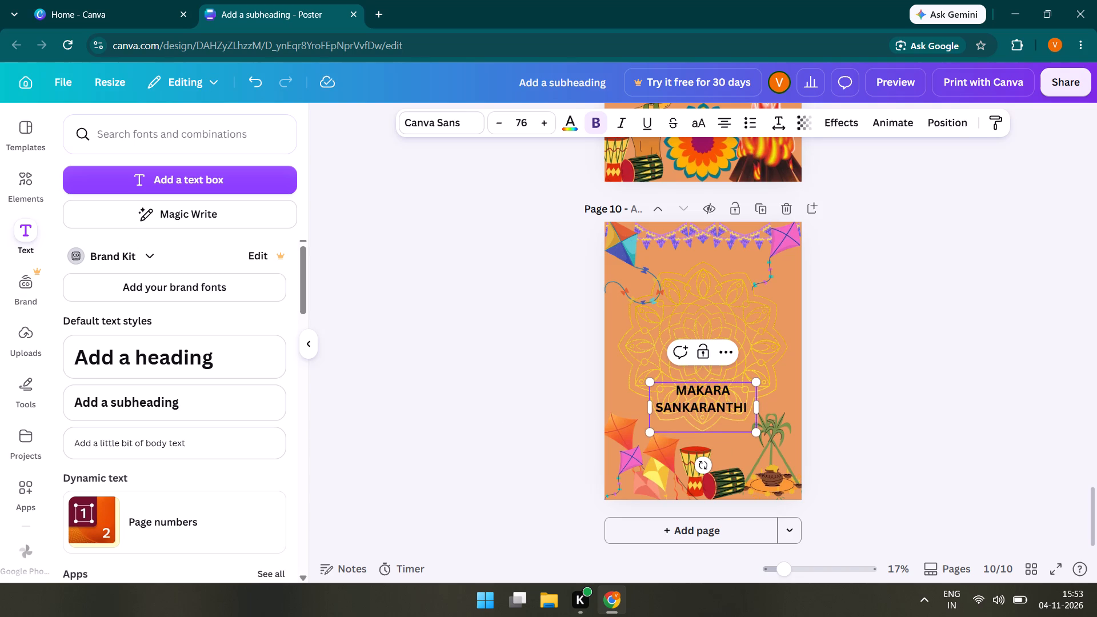
text(IT IS A HUGE FESTIVAL THAT)
key(space)
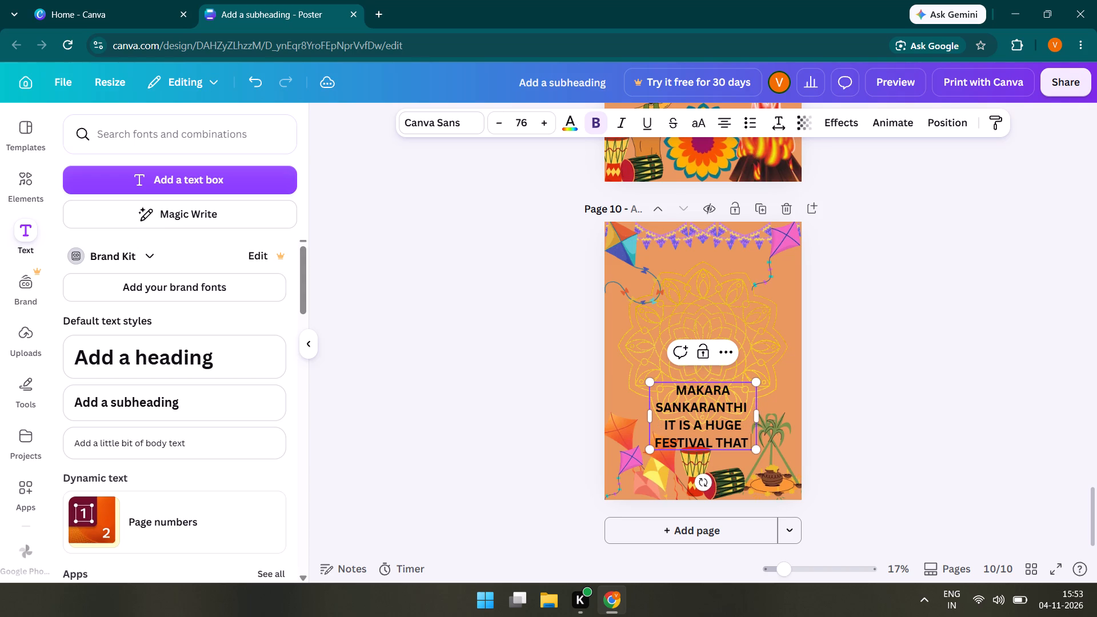
text(FARMERS ARE CELEBRATED)
key(space)
text(IN TELANGANA STATE)
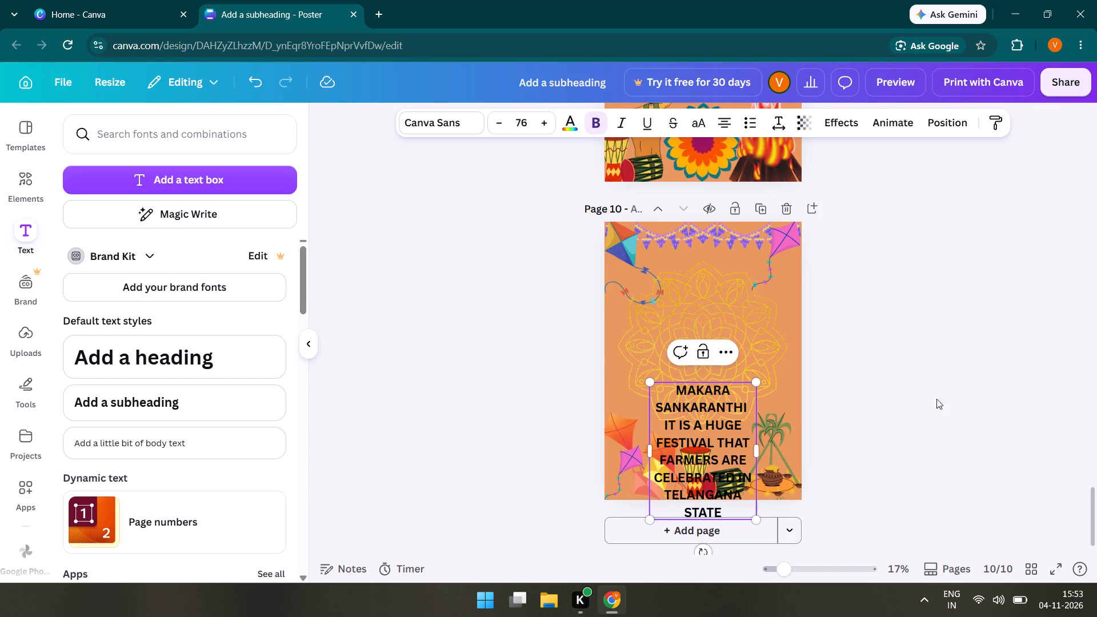
click(854, 357)
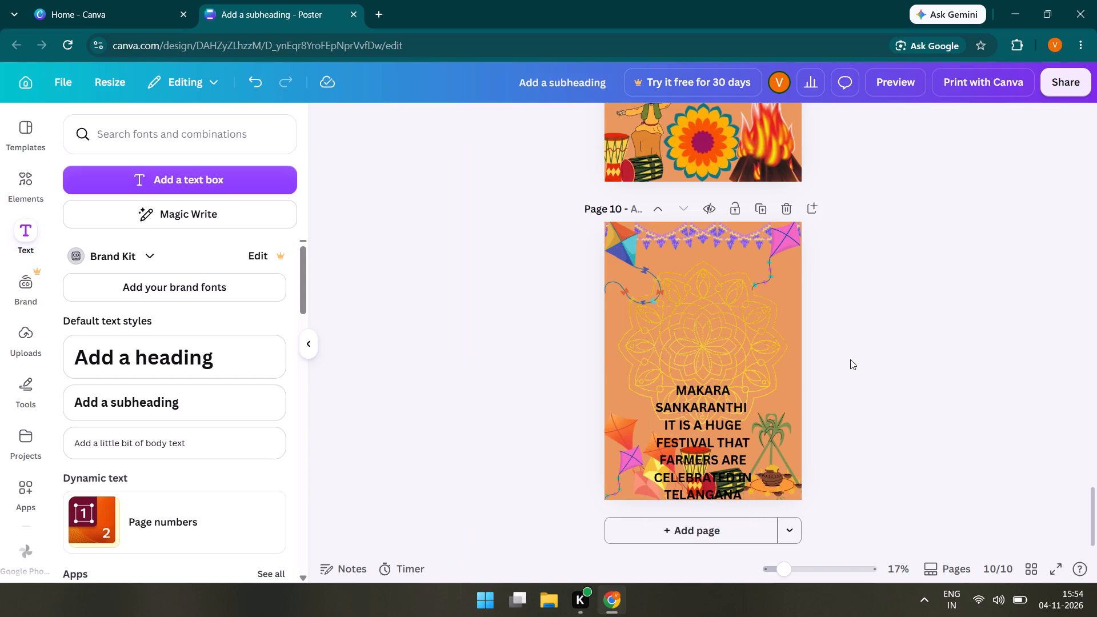
Move page 10's text box up over the mandala so its text clears the kites and drums below.
drag(711, 431, 709, 313)
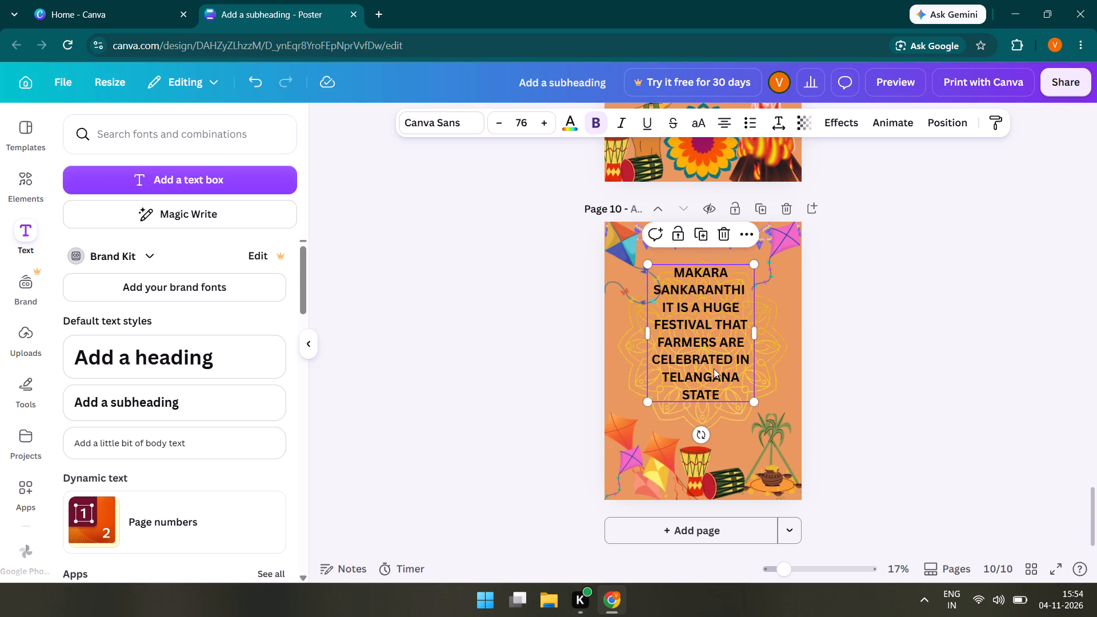
Append ".AND FARMERS CUT THE CROP AND START THE CUTIING OF" after "STATE" in page 10's text box.
double_click(717, 394)
click(717, 394)
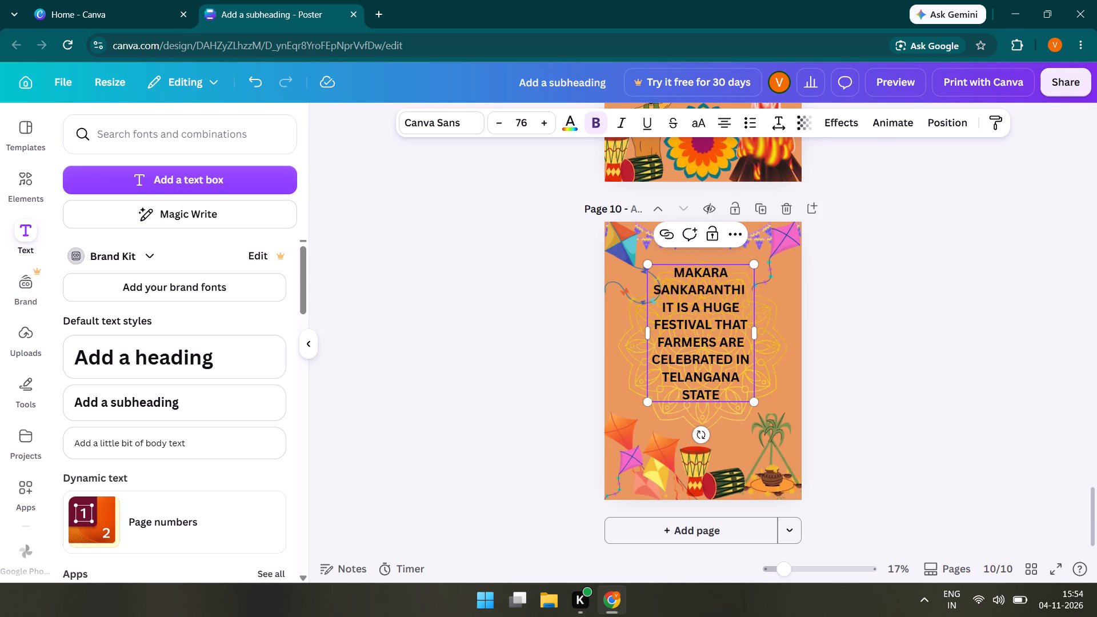
key(period)
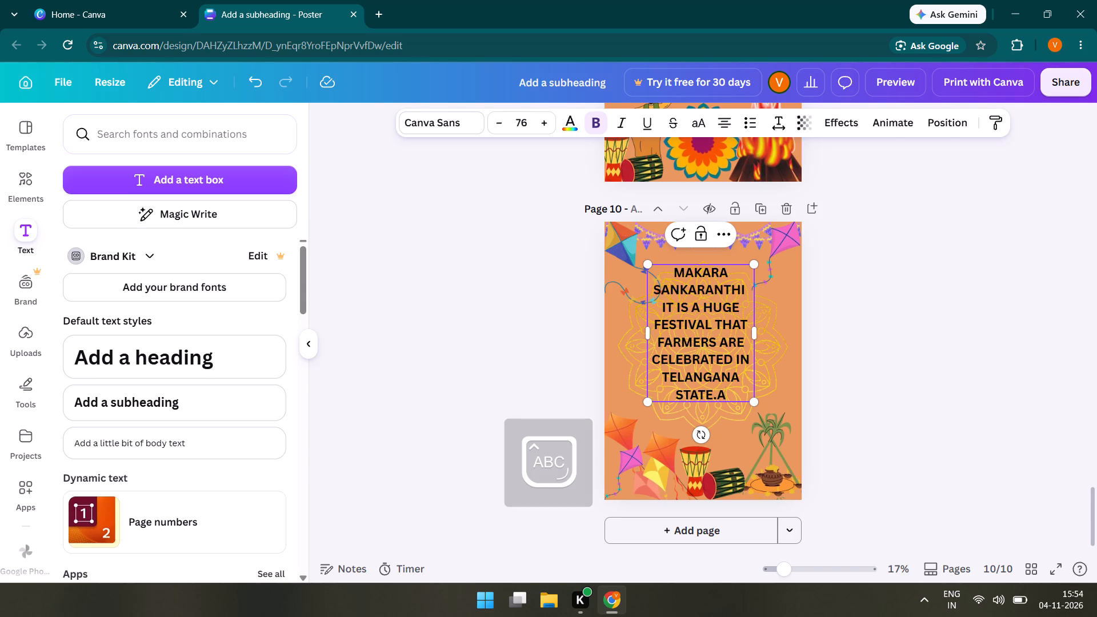
key(BackSpace)
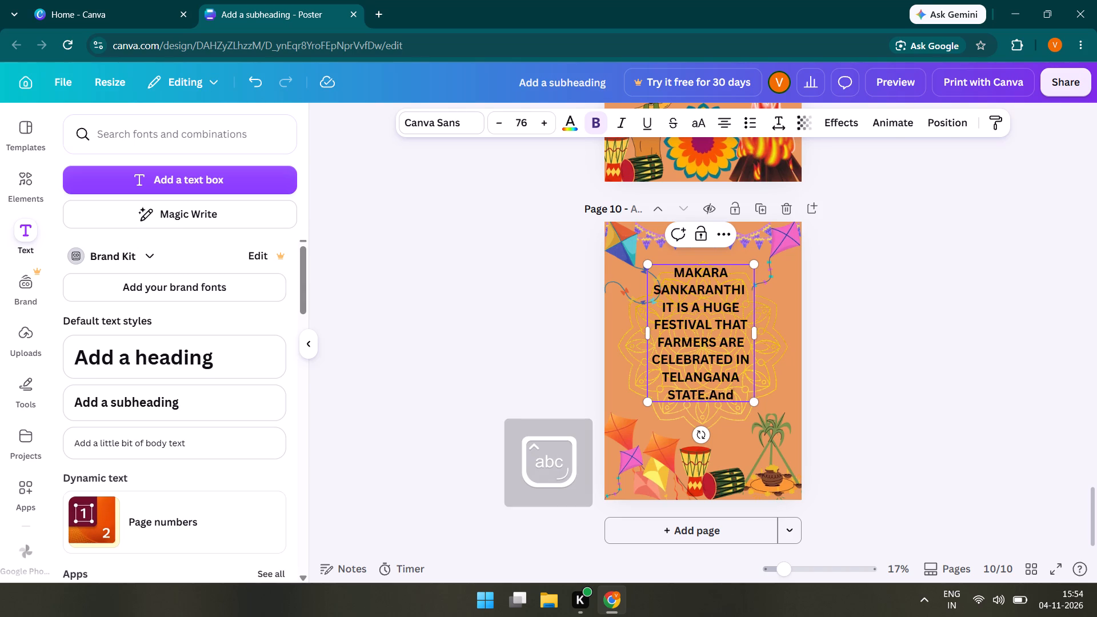
key(BackSpace)
key(BackSpace)
text(ND)
key(space)
text(FARMERS CUT THE CROP AND)
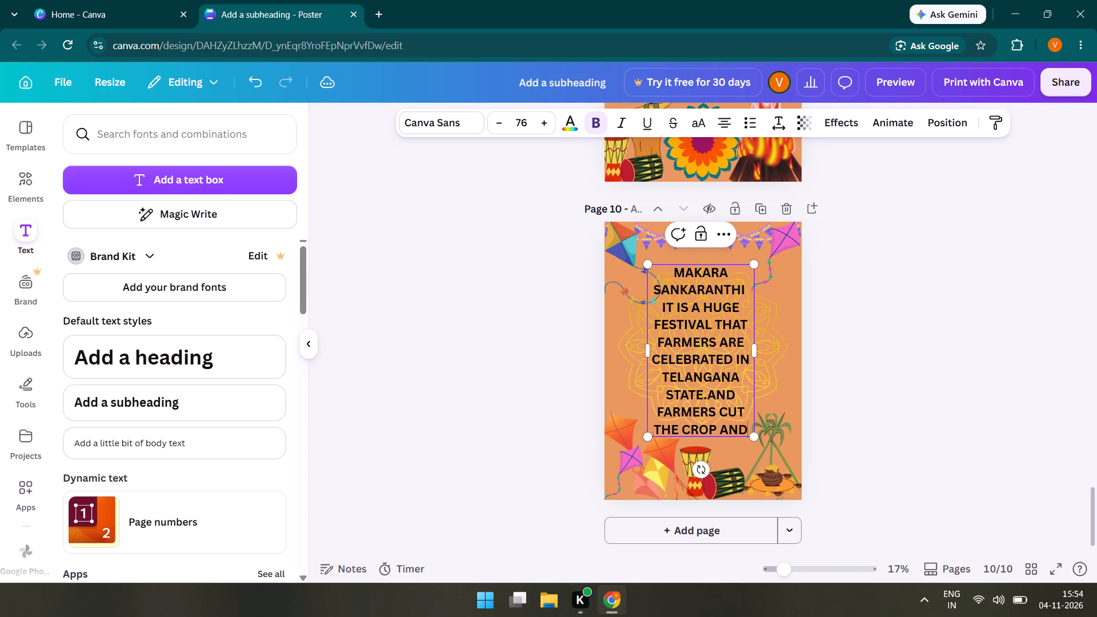
key(space)
text(START THE)
key(space)
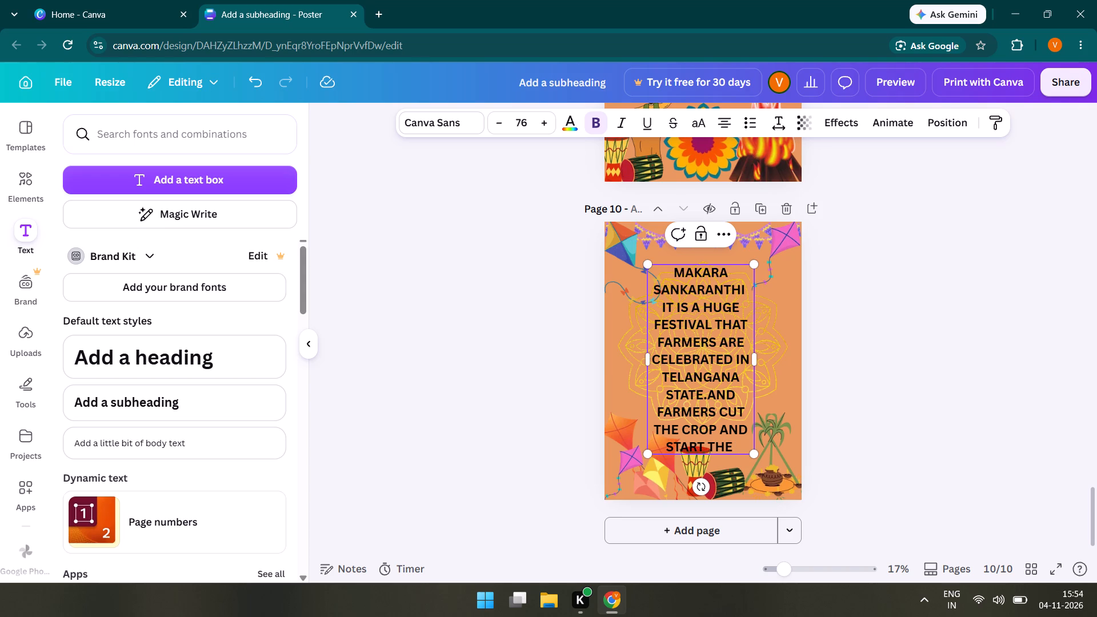
text(CUTIING OF)
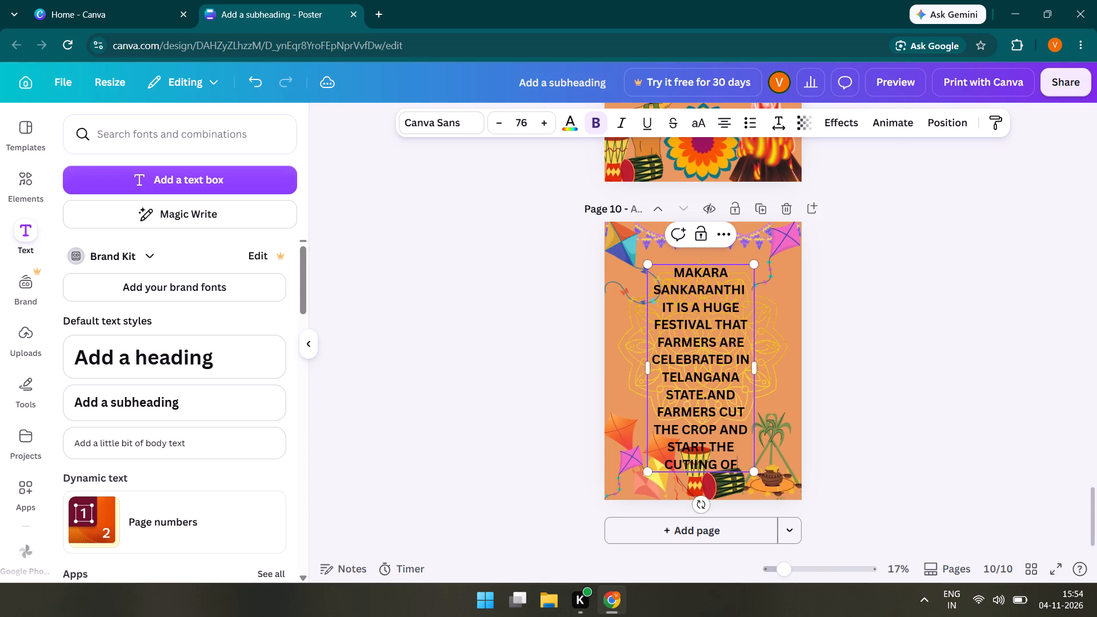
key(space)
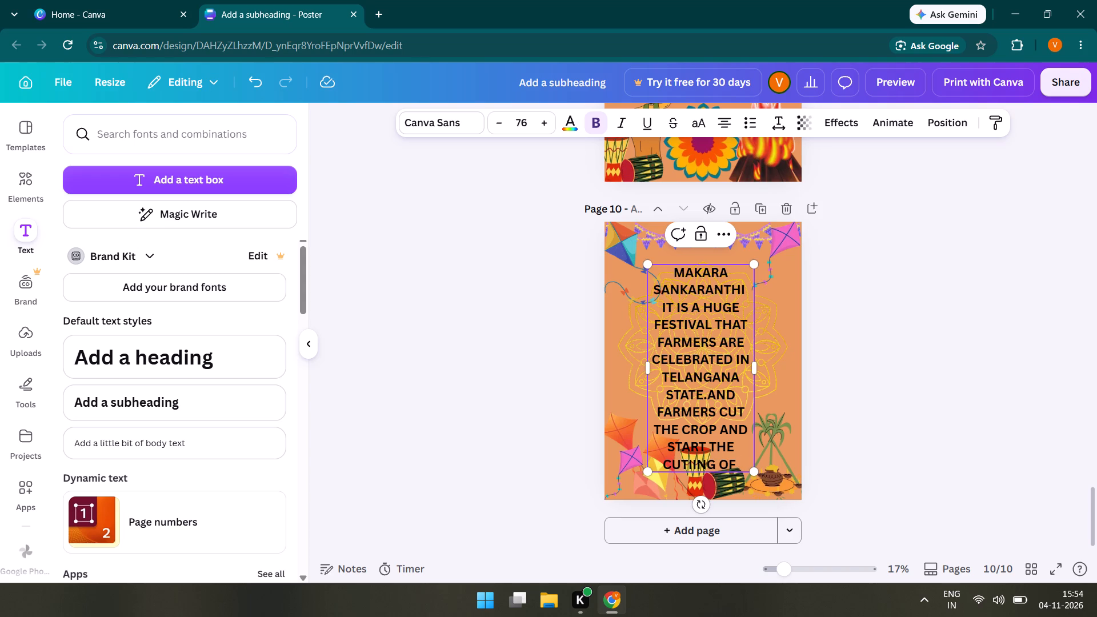
Continue page 10's text with "RICE THAT IS THE FIRST CROP OF THE YEAR AND IT WILL SUBMITTED FOR GOD AND".
text(RICE THAT IS)
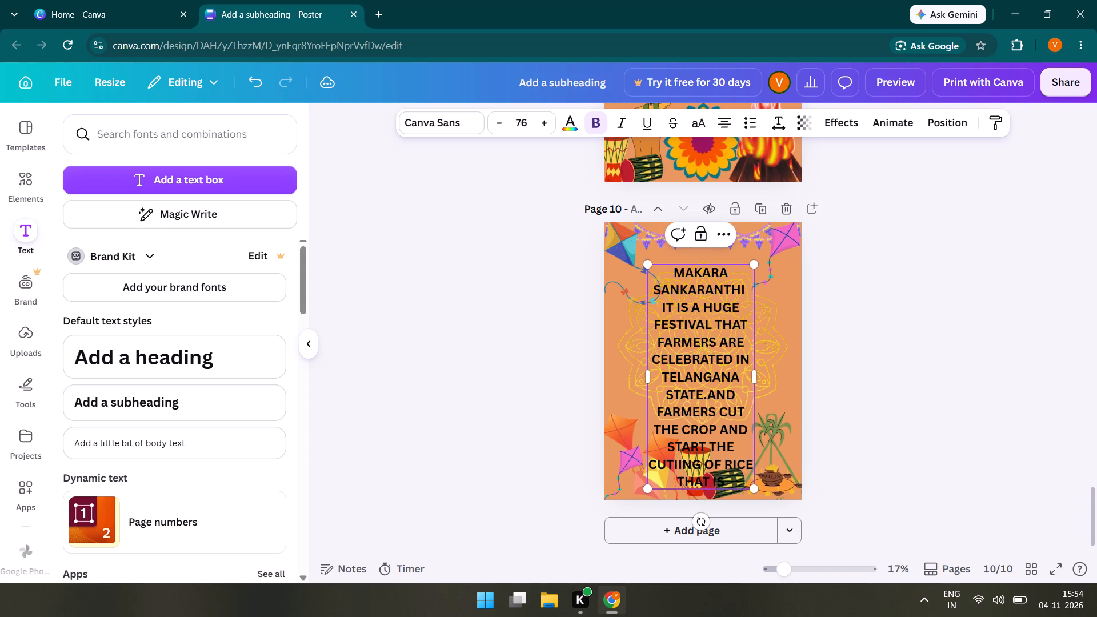
key(space)
text(THE FIRST)
key(space)
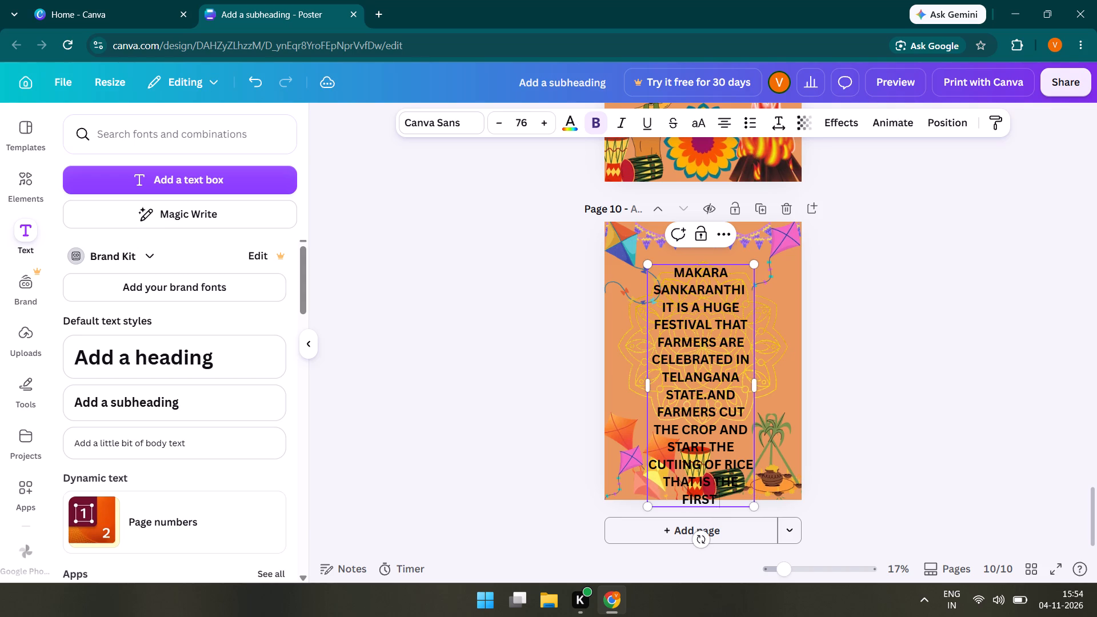
text(CROP OF THE YEAR AND IT WILL S)
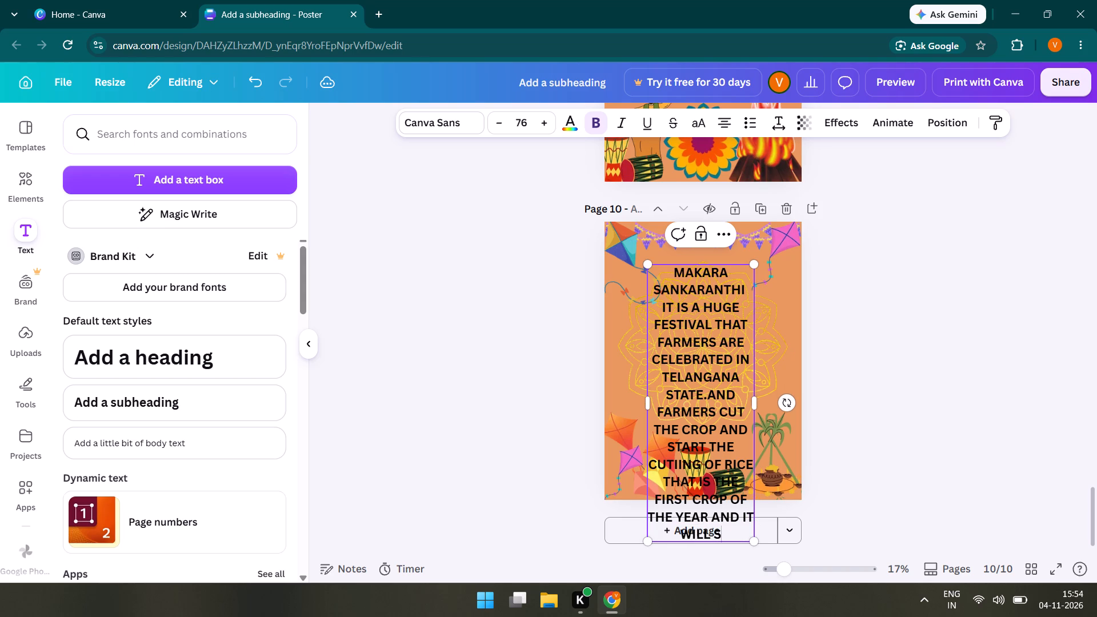
text(U)
text(BMITTED)
key(space)
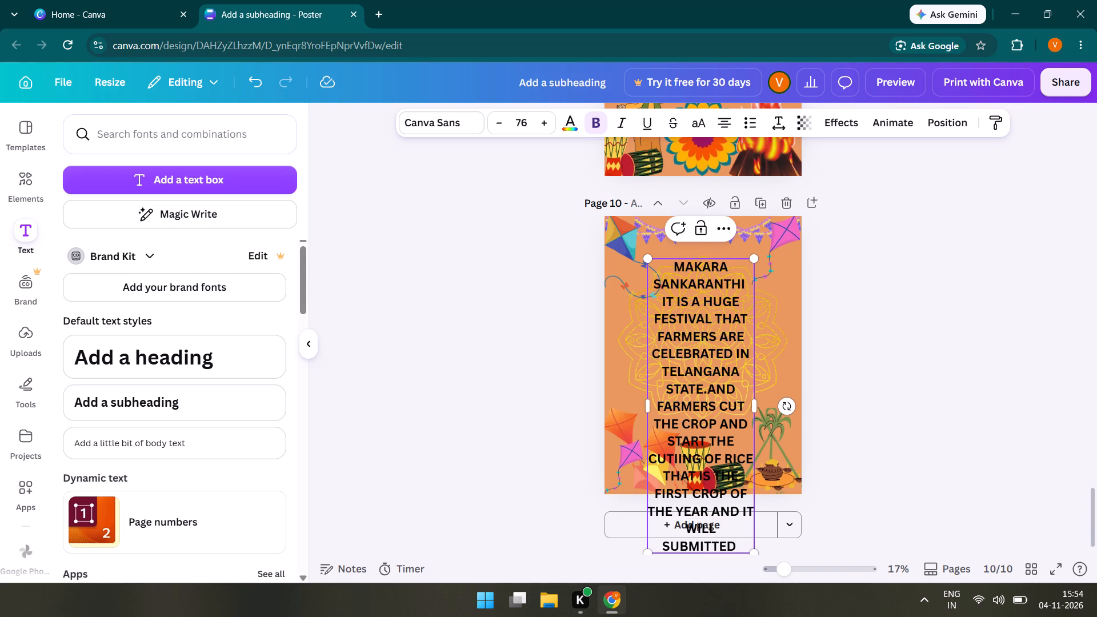
text(FOR GOD AND)
key(space)
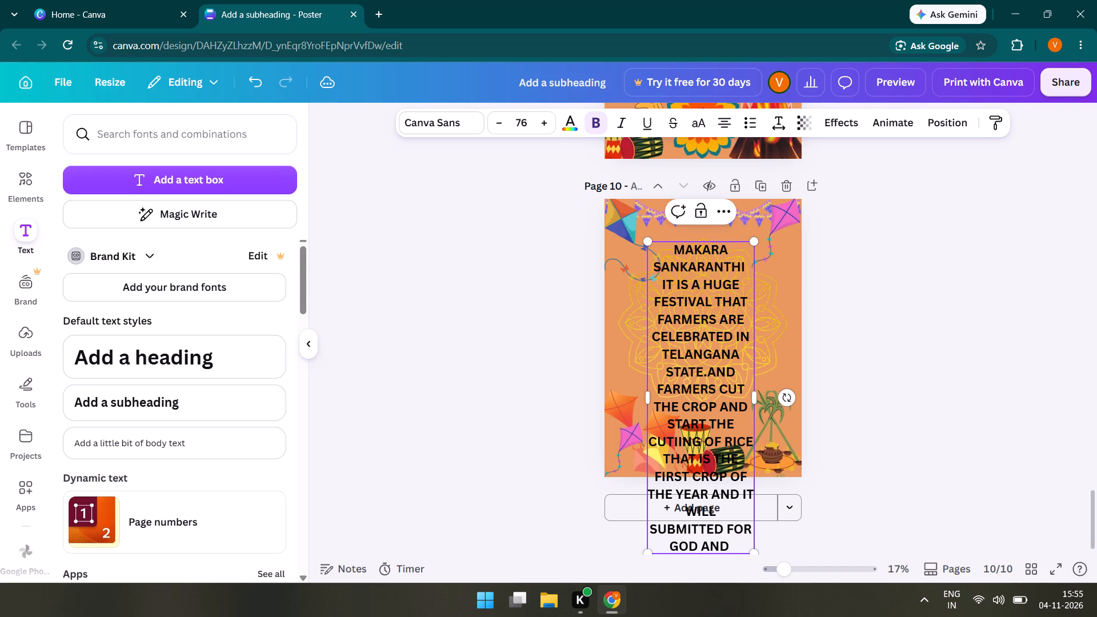
Widen page 10's text box on both sides until it extends slightly past the page edges.
click(648, 402)
drag(647, 399, 590, 411)
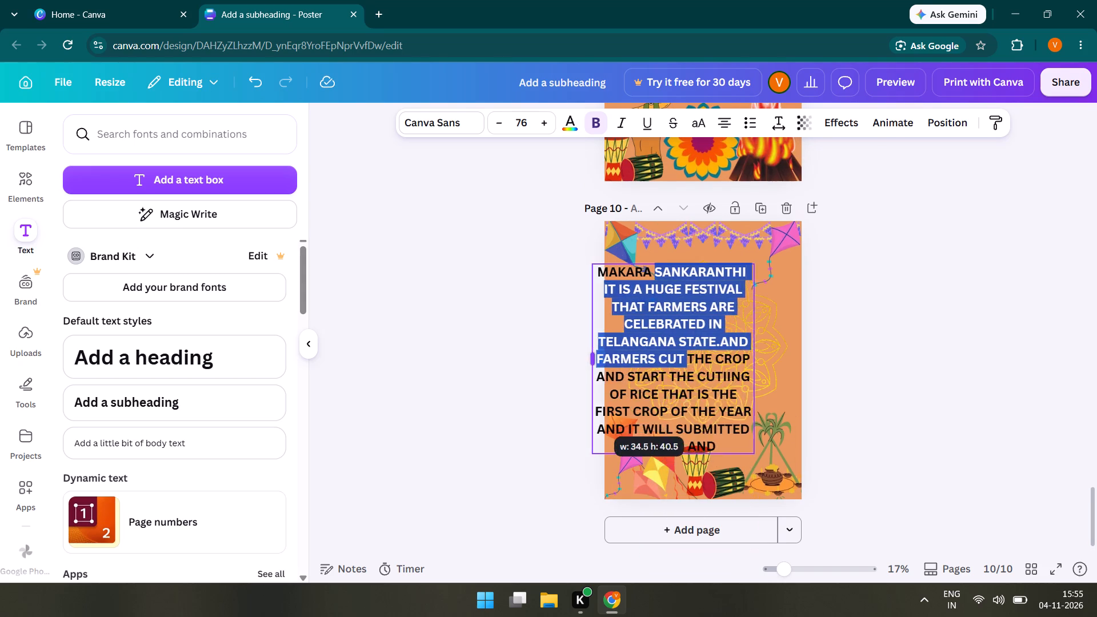
drag(590, 411, 575, 403)
click(752, 354)
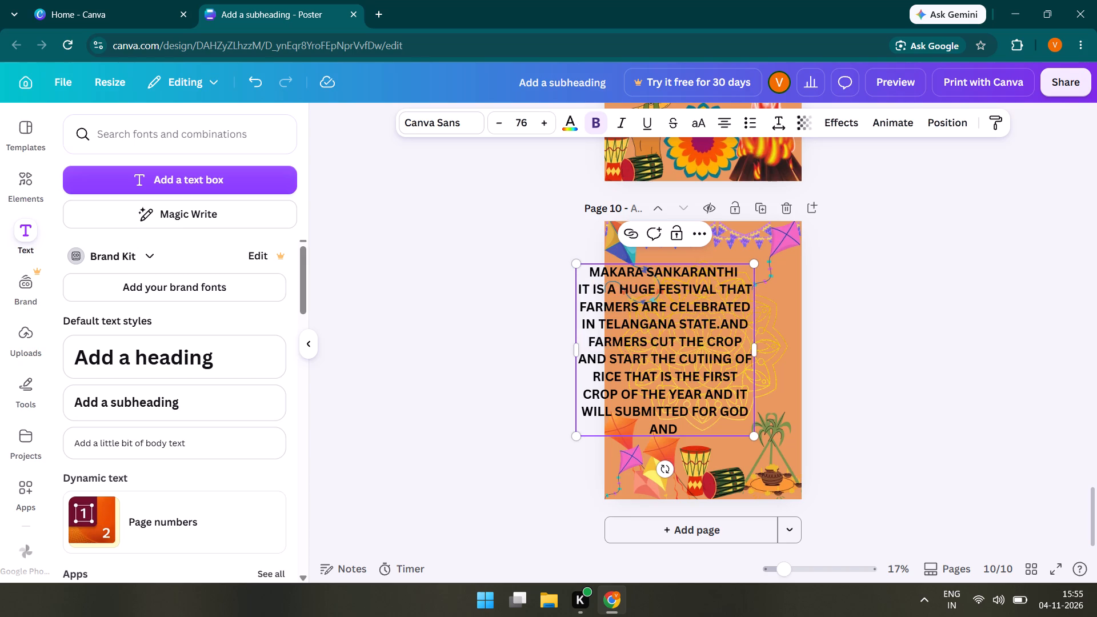
click(756, 352)
drag(756, 352, 813, 350)
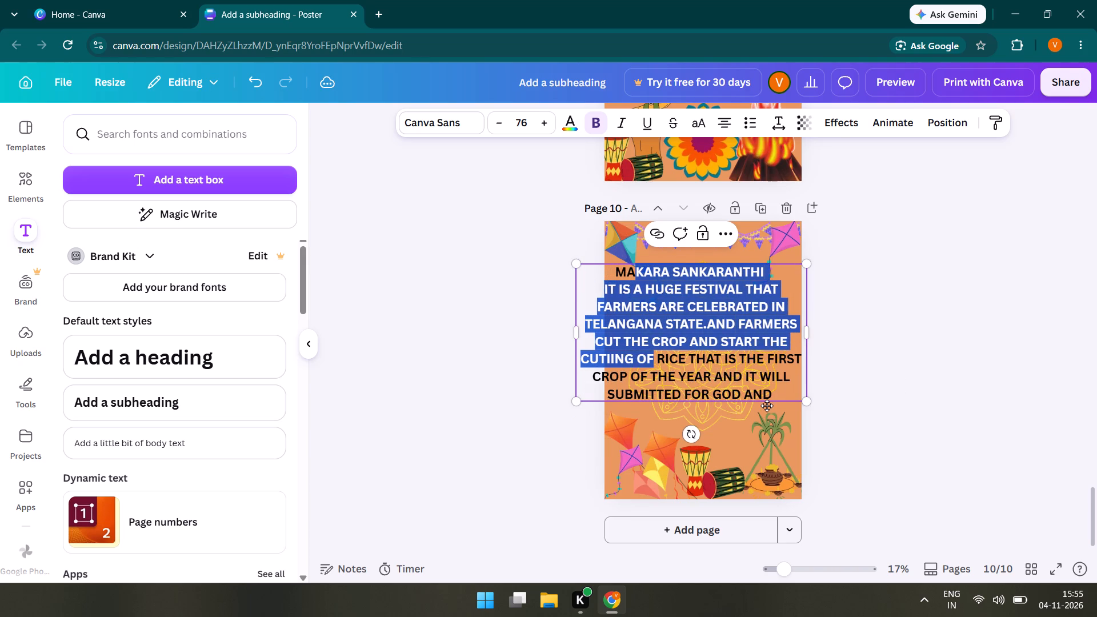
Continue page 10's text with "FARMERS BELIVE IN GOD AND THEY WILL BE PRAYED FOR GOD FOR GOOD WILLING AND".
double_click(775, 396)
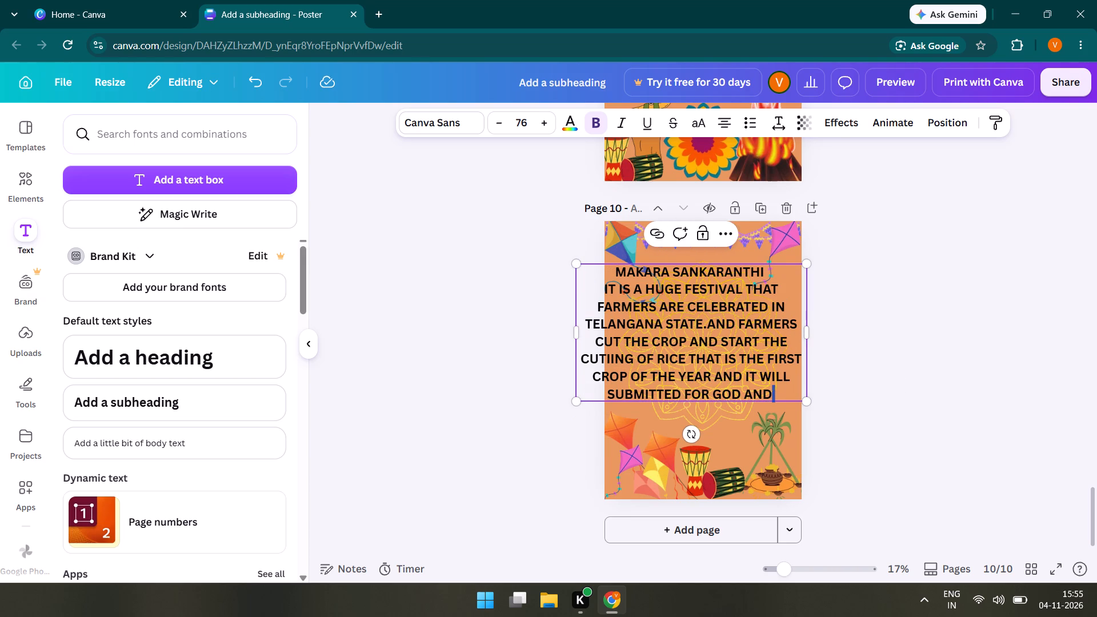
key(space)
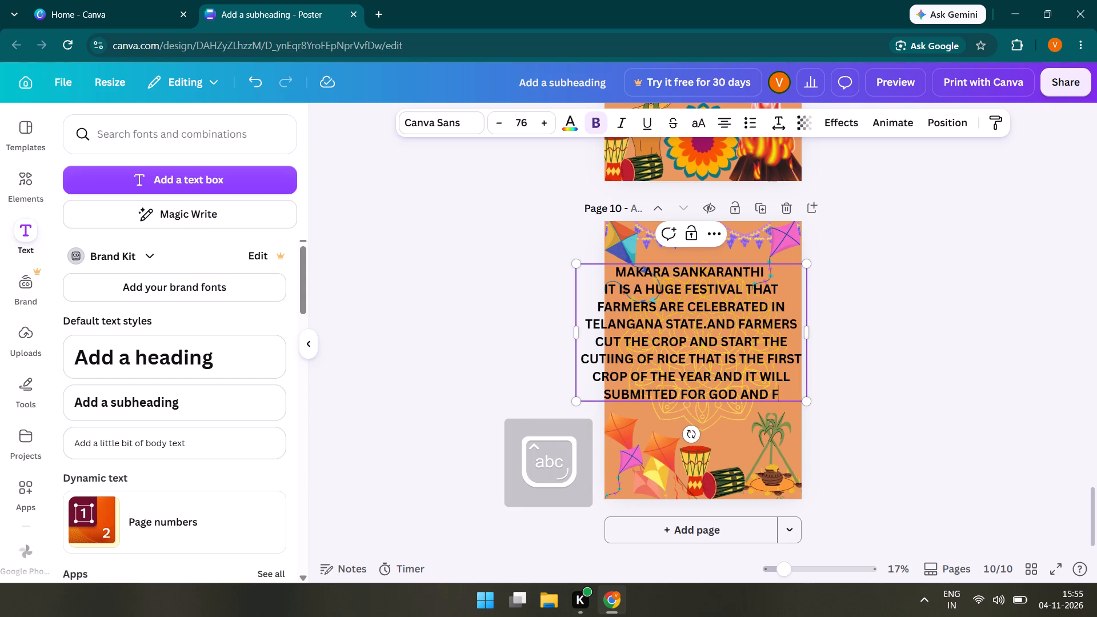
text(ARMERS BELIVE IN GOD AND THEY WILL BE)
key(space)
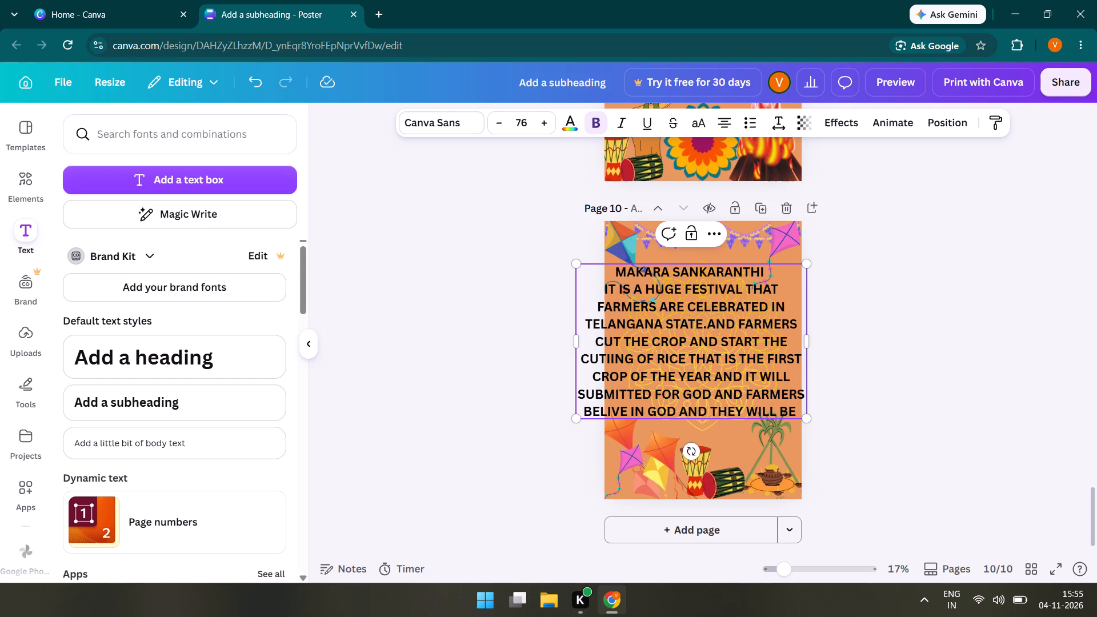
text(PRAYED FOR GOD FOR GOOD WILLING)
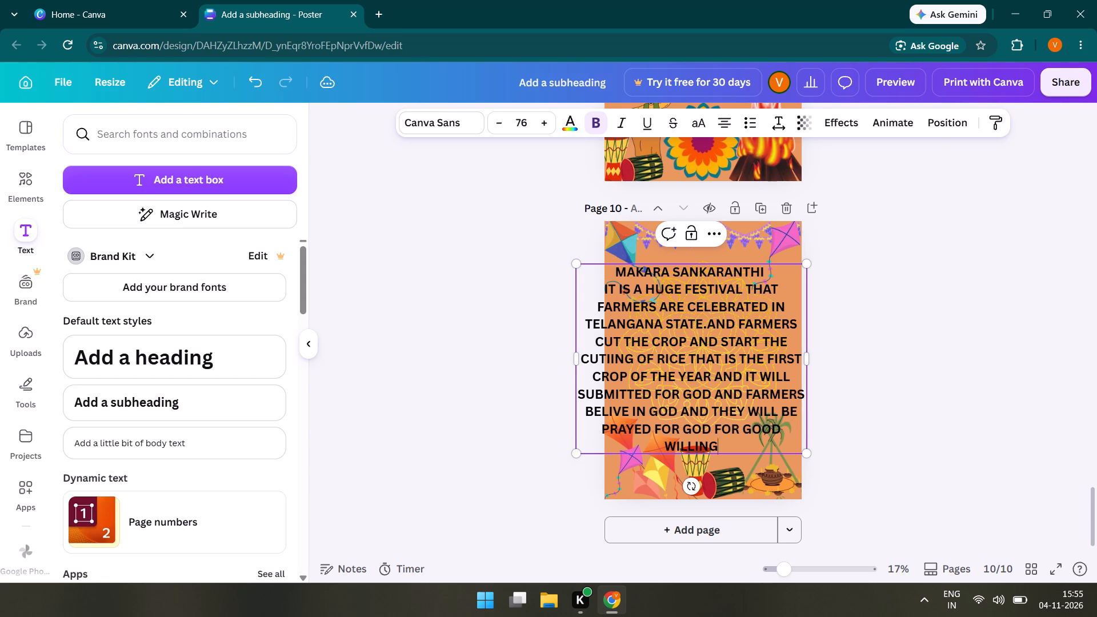
key(space)
text(AND)
key(space)
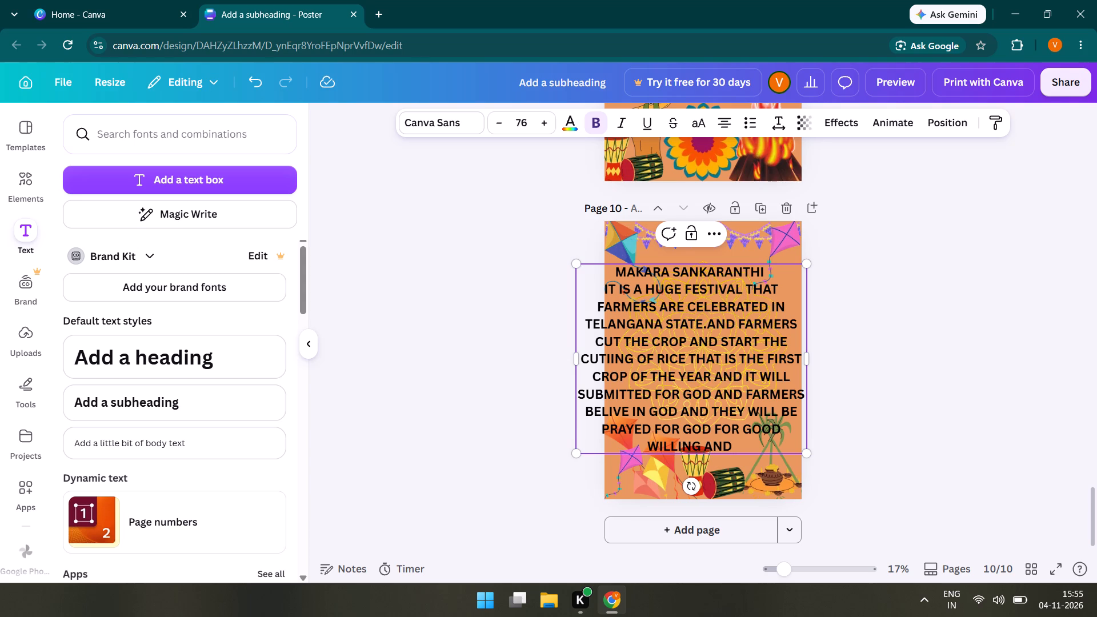
End page 10's text with "FOR GOOD CROP SUCCESS", correcting the spelling of the last words.
text(FOR GOOD CRI)
key(BackSpace)
text(OP)
key(space)
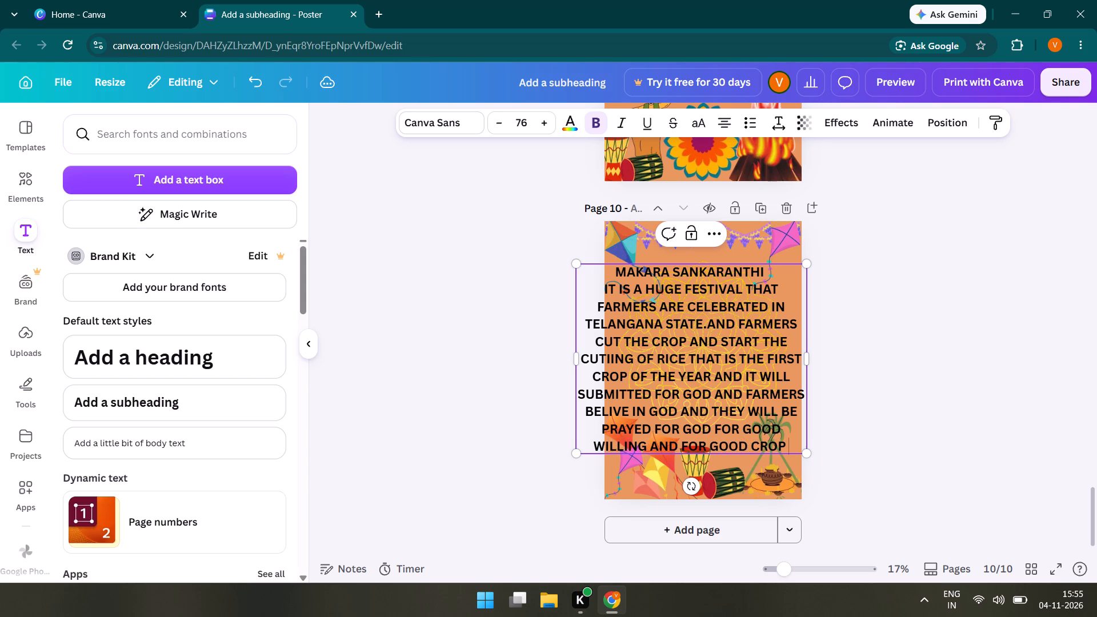
text(SCU)
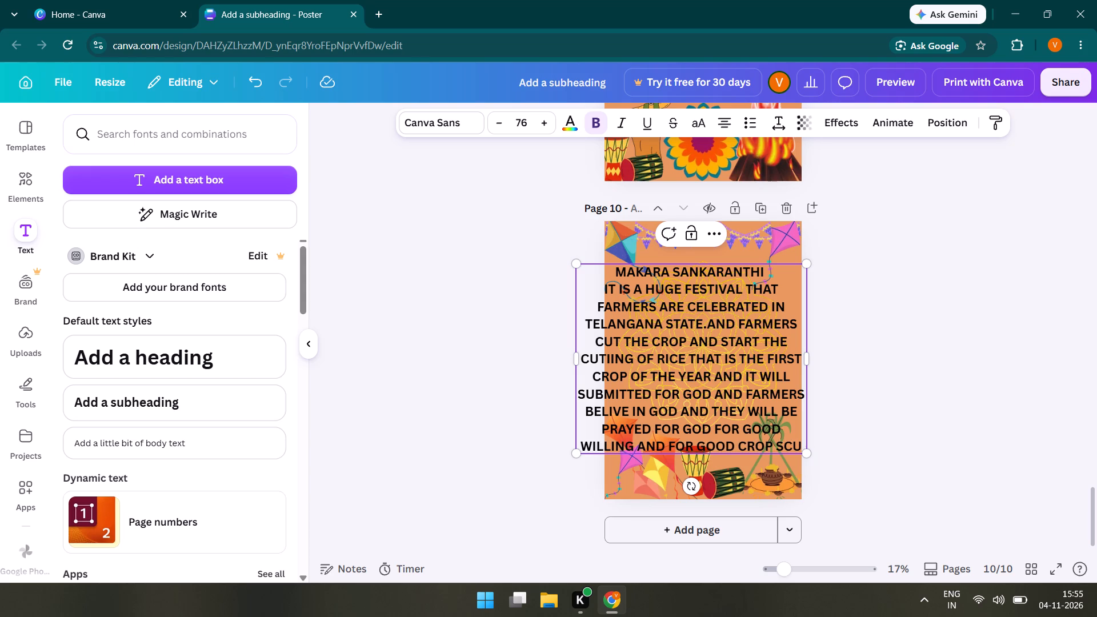
key(BackSpace)
key(BackSpace)
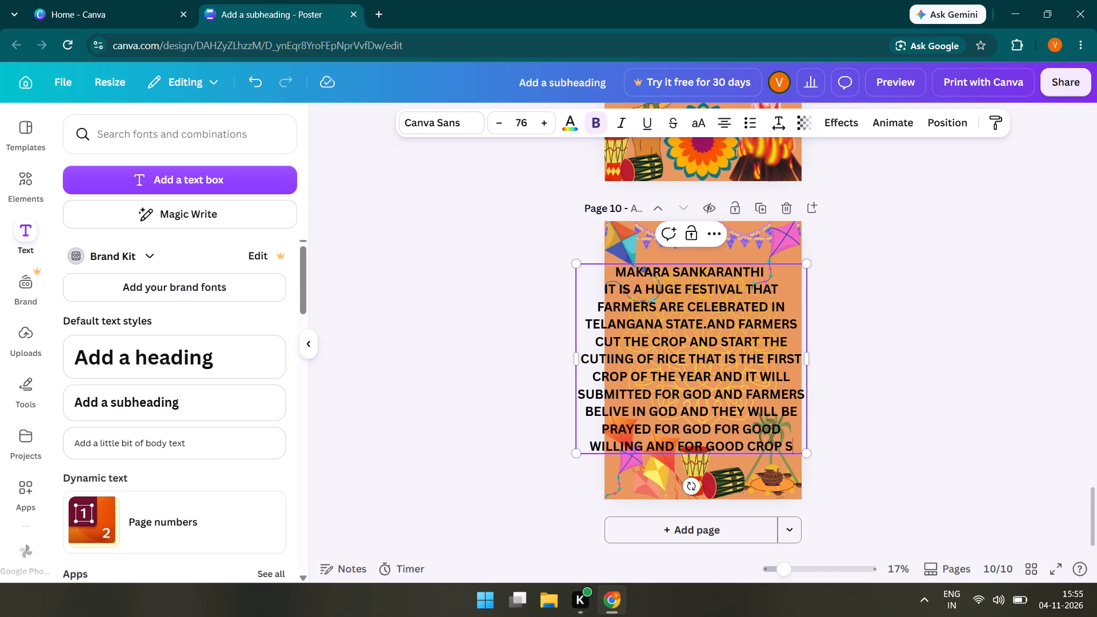
text(CUESS)
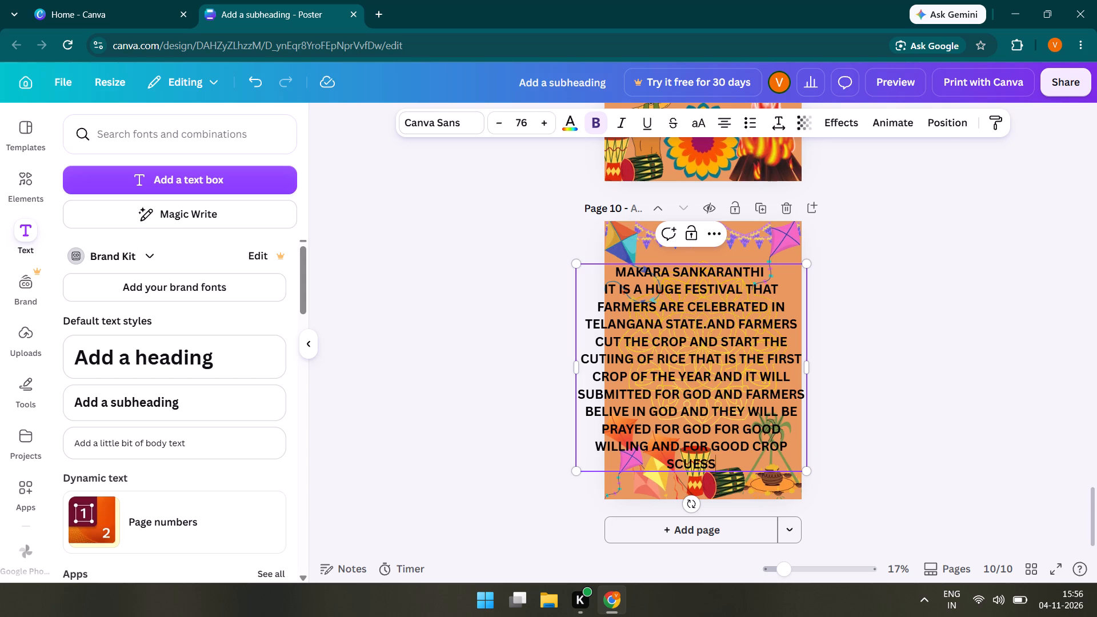
key(BackSpace)
key(BackSpace)
key(BackSpace)
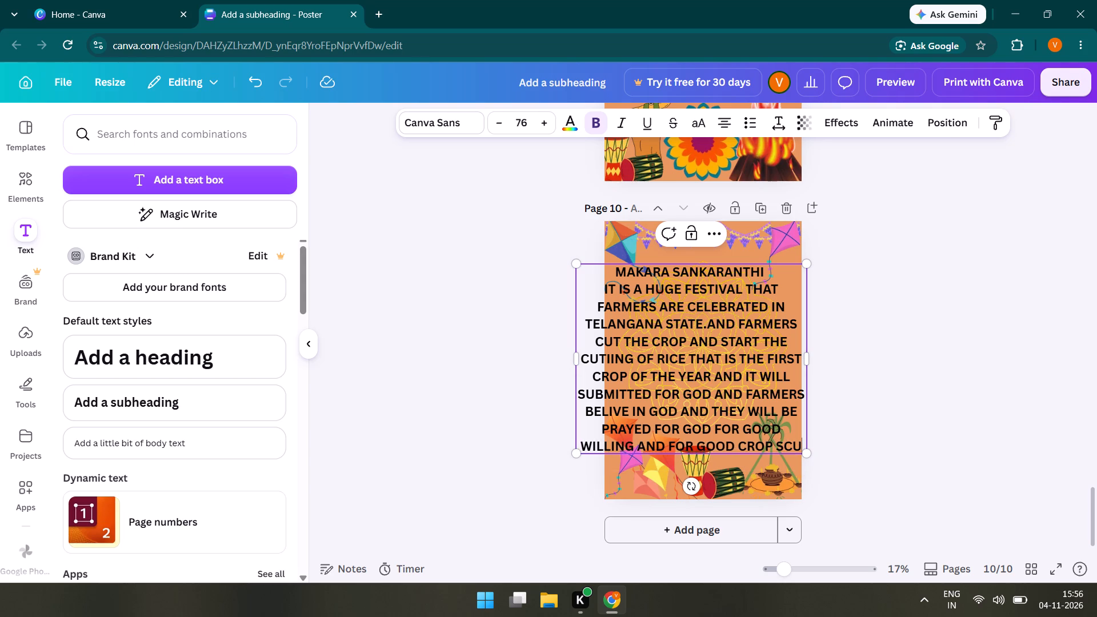
key(BackSpace)
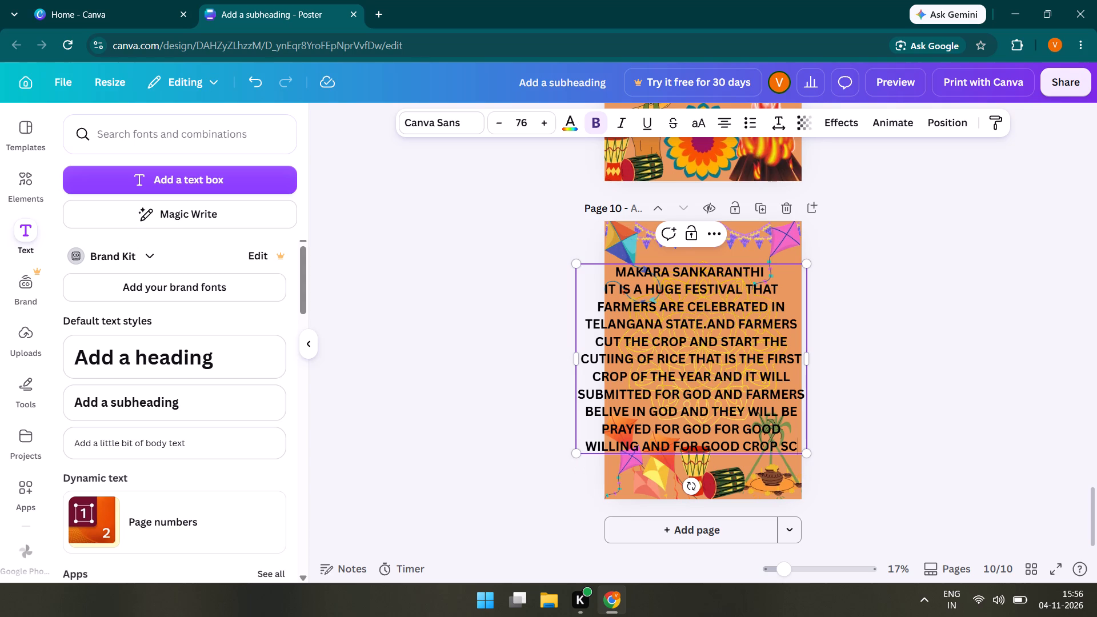
key(BackSpace)
key(u)
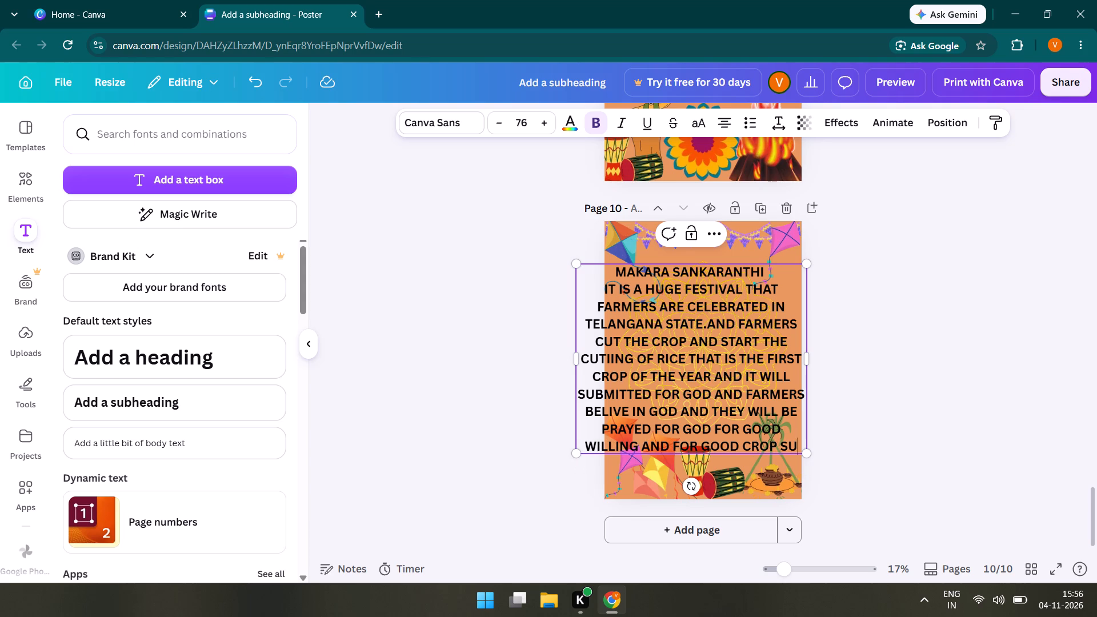
text(CCESS)
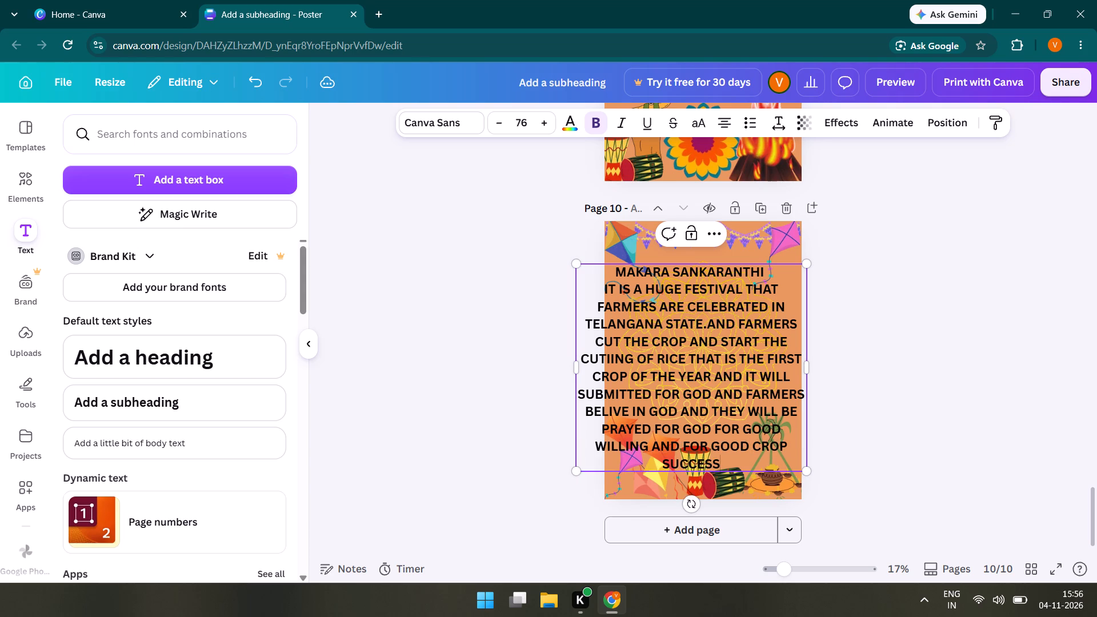
Add a full stop after "SUCCESS" at the end of page 10's text.
key(period)
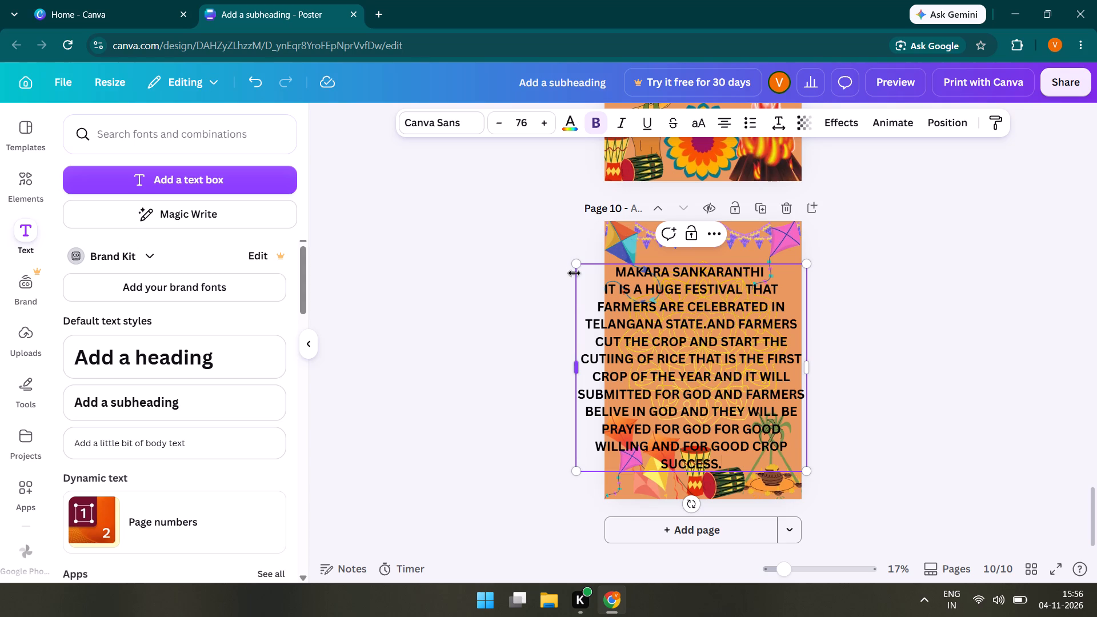
Scale page 10's text box down to font size 61.3 and centre it within the page, mostly above the drums.
drag(575, 263, 612, 315)
click(619, 388)
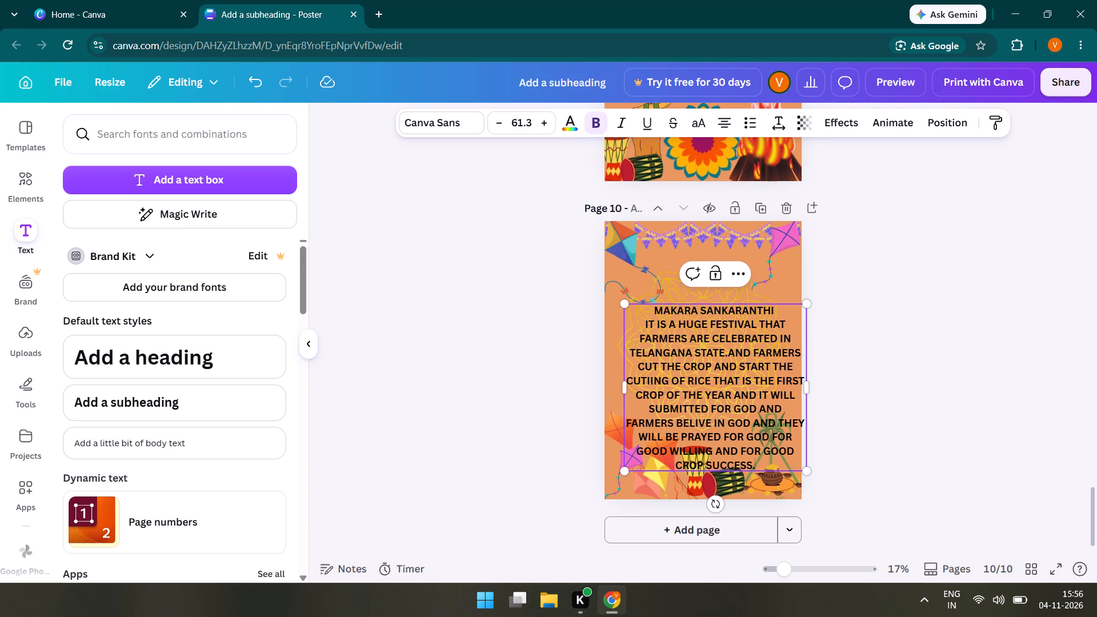
click(904, 381)
drag(765, 402, 753, 374)
click(935, 382)
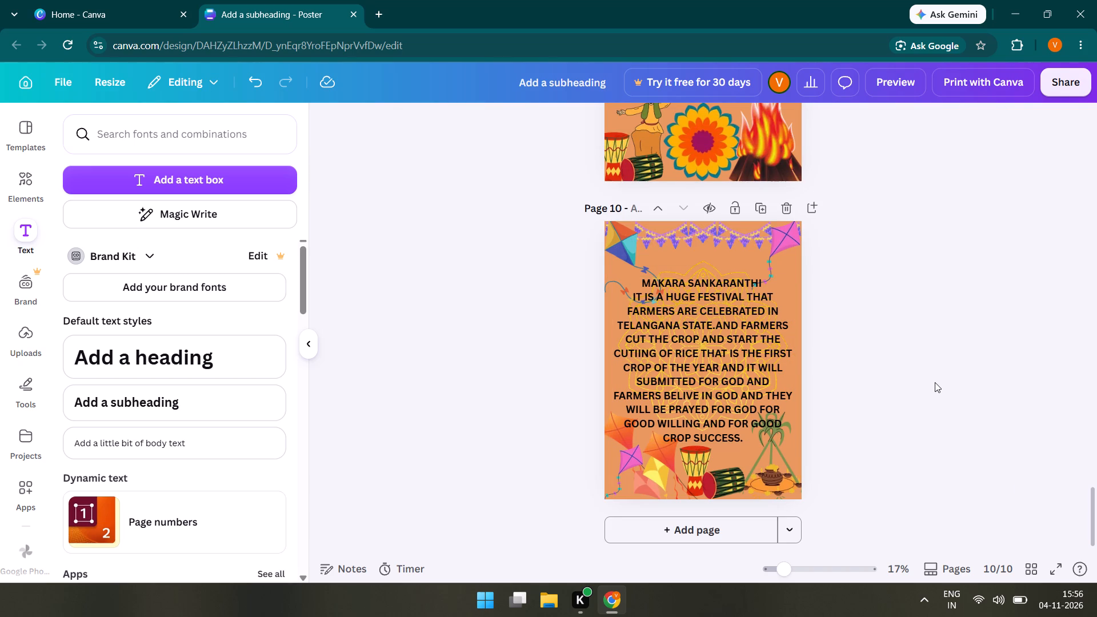
click(910, 432)
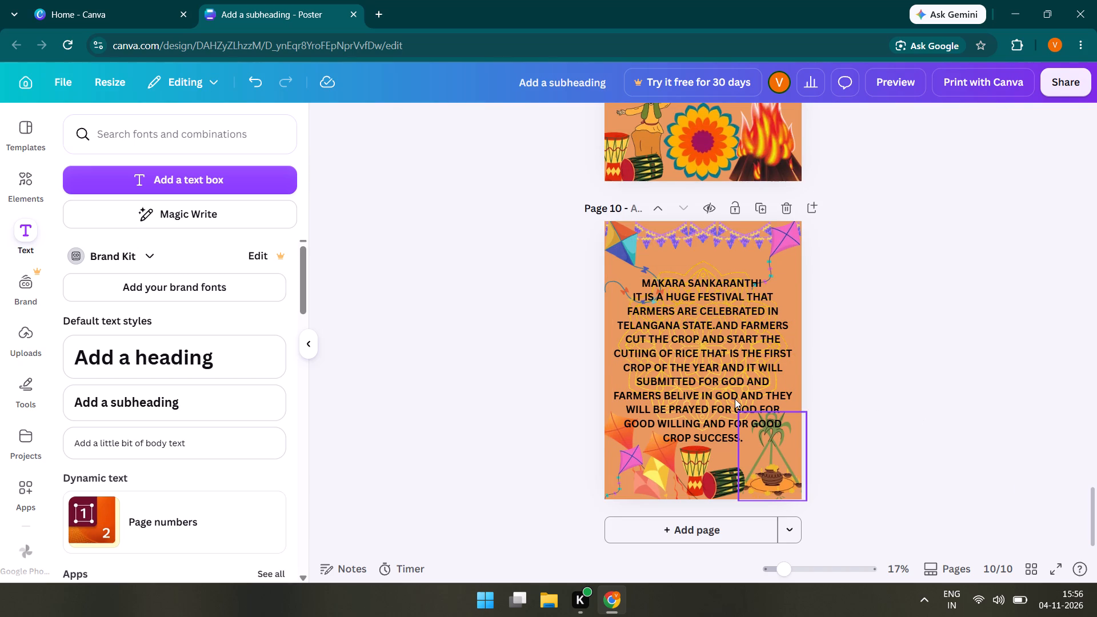
drag(735, 399, 735, 392)
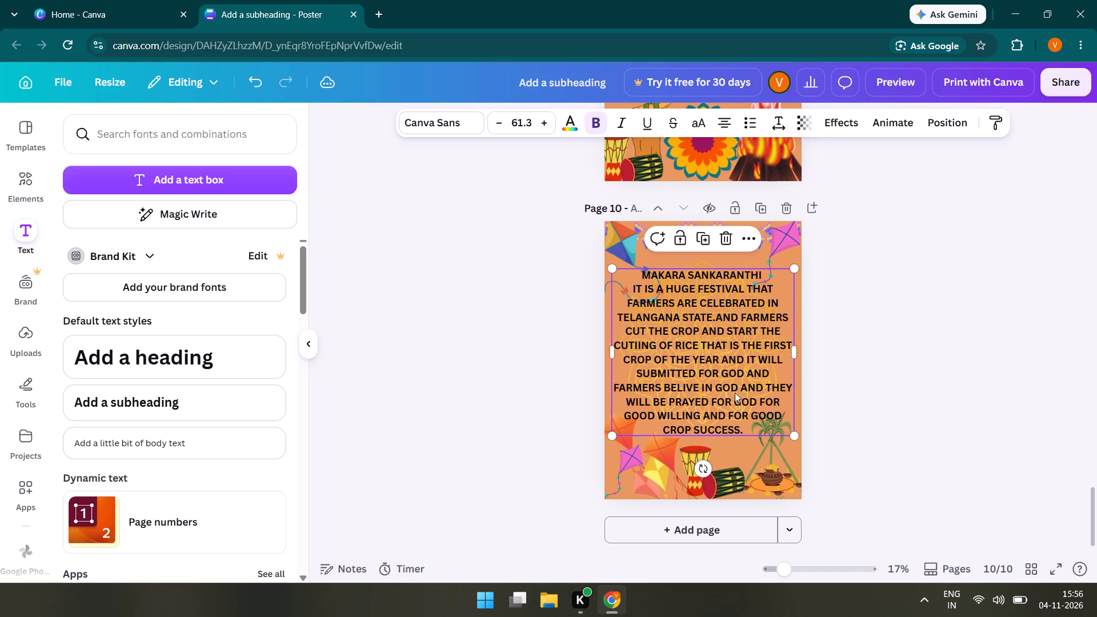
click(870, 403)
Review the preceding pages and add a blank page 11 after page 10.
scroll(870, 403, up, 3)
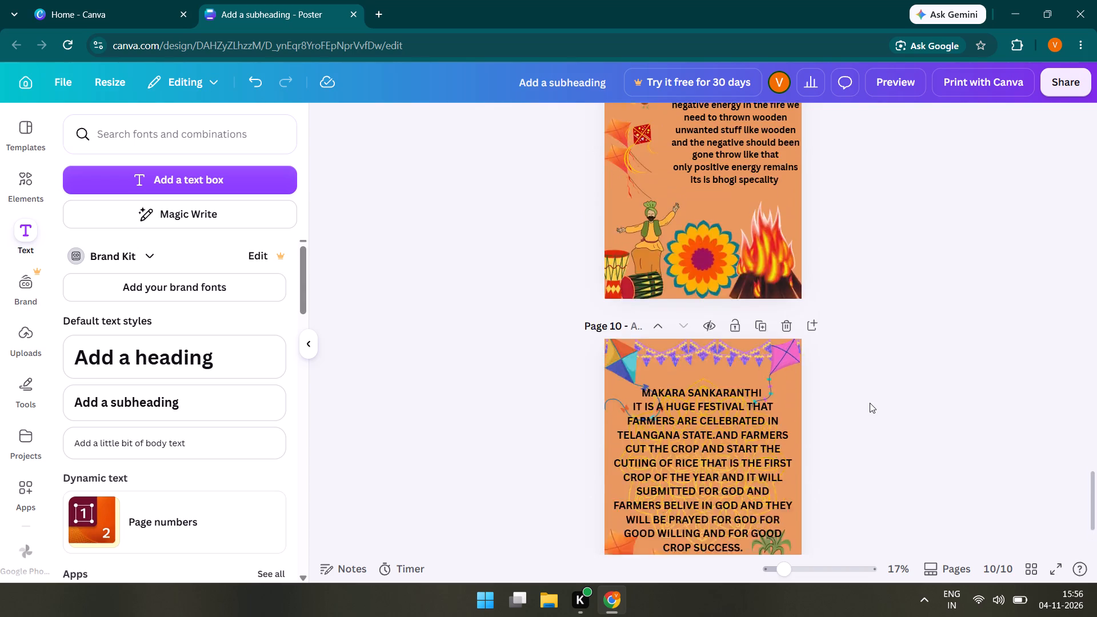
scroll(870, 403, up, 6)
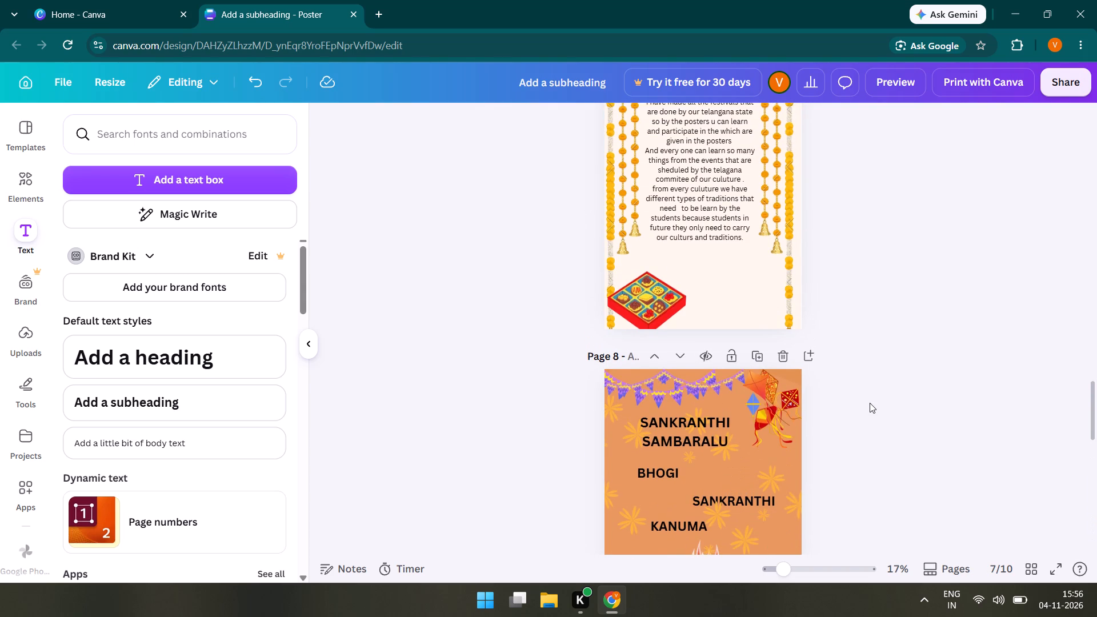
scroll(870, 403, down, 7)
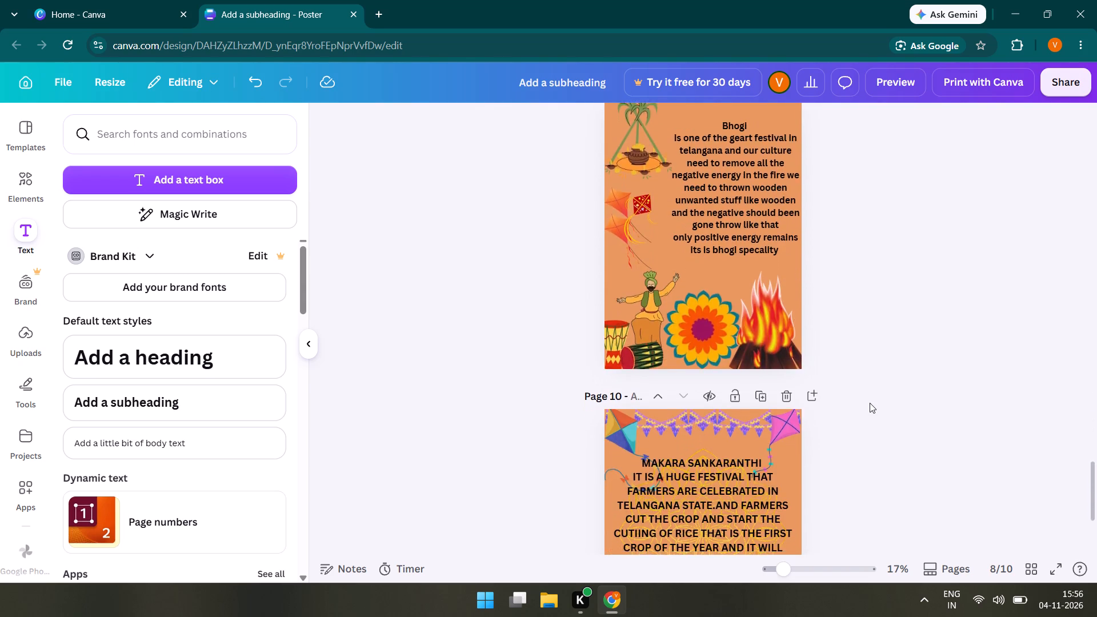
scroll(870, 403, down, 3)
click(748, 535)
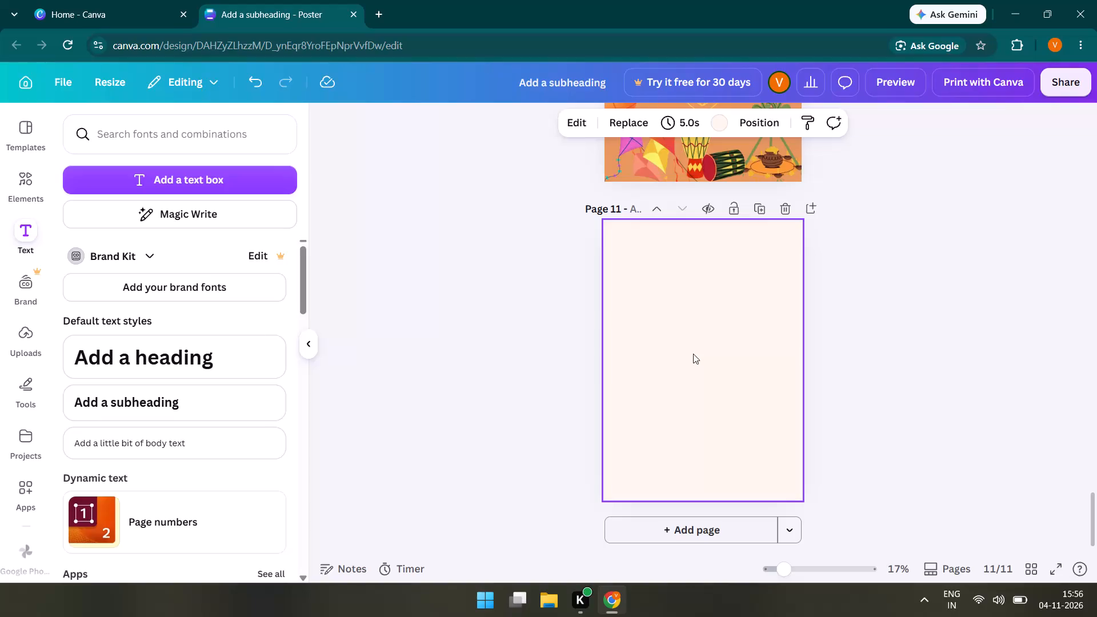
Browse the kite element results, mainly the graphics, for artwork to use on page 11.
click(26, 196)
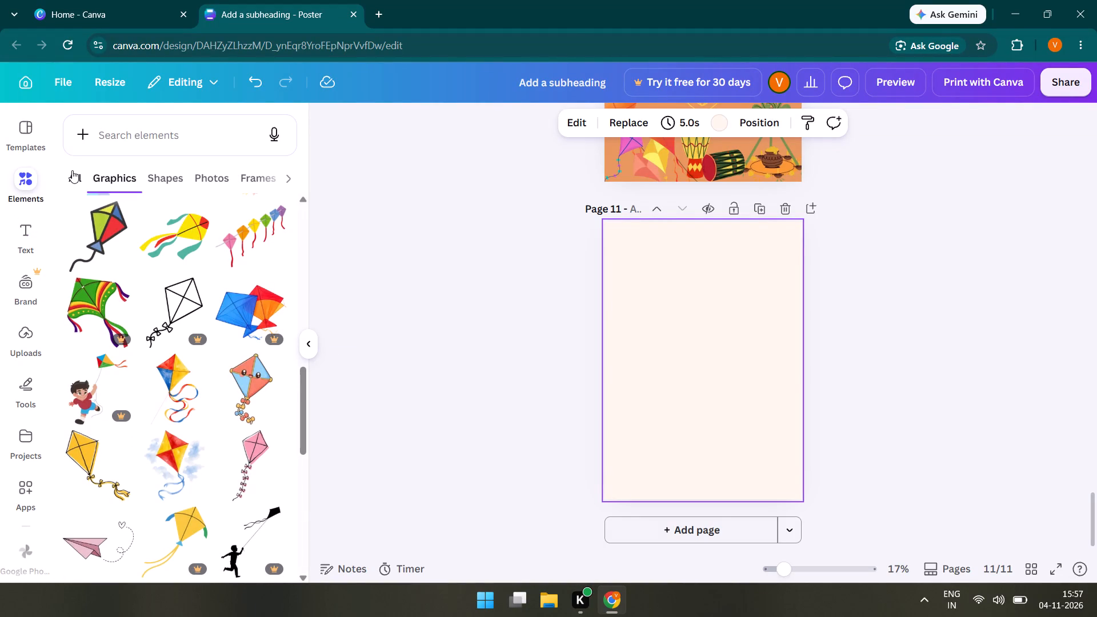
click(72, 170)
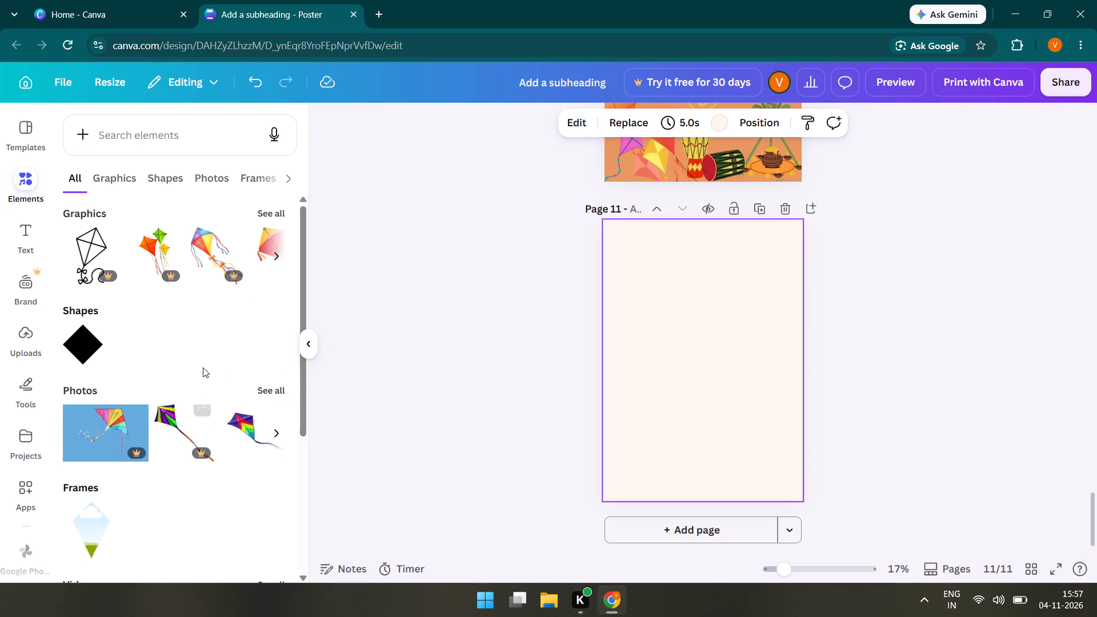
scroll(208, 257, up, 4)
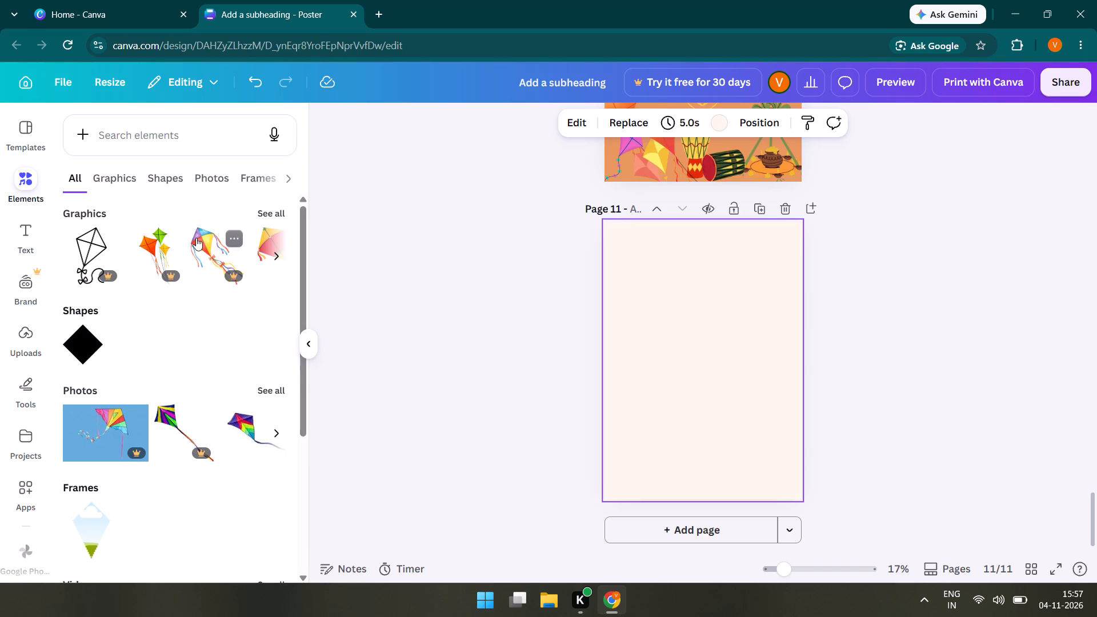
click(122, 174)
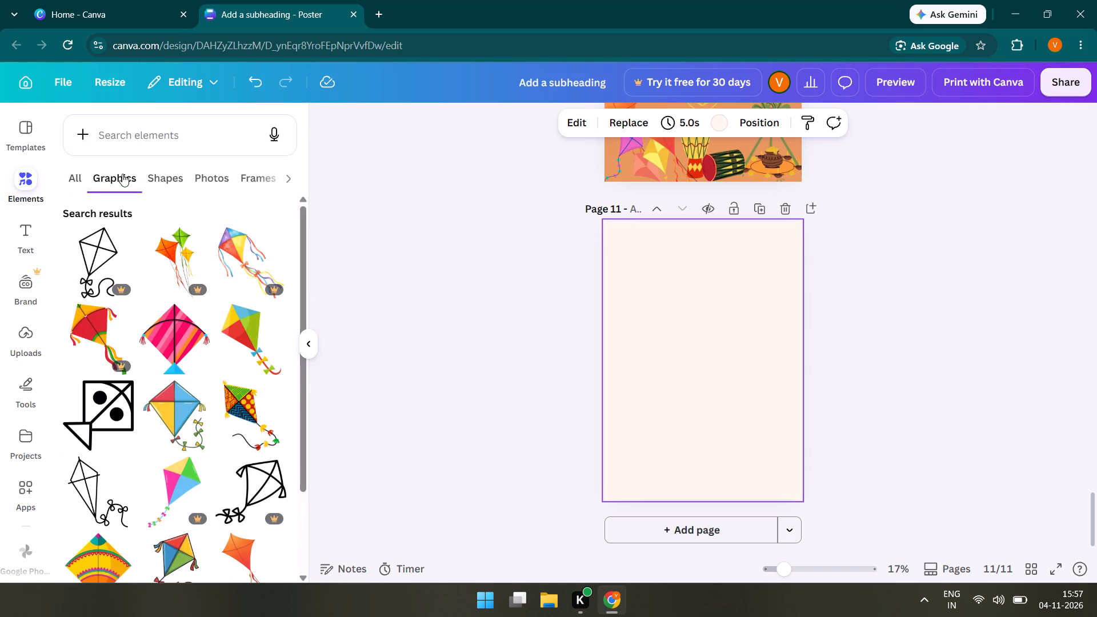
scroll(205, 402, down, 4)
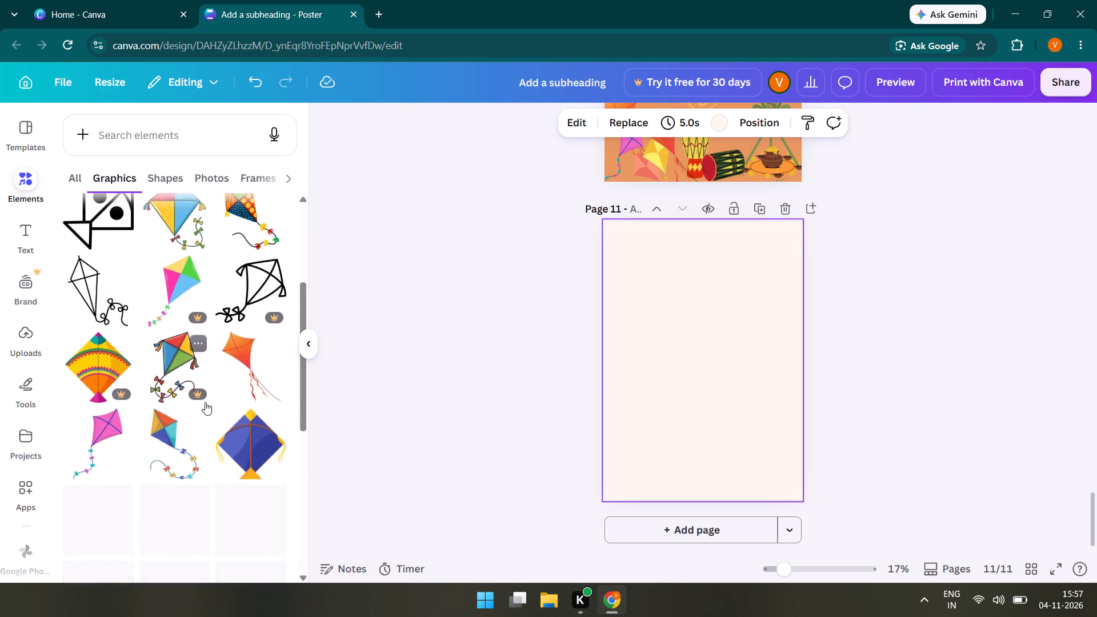
scroll(205, 402, up, 6)
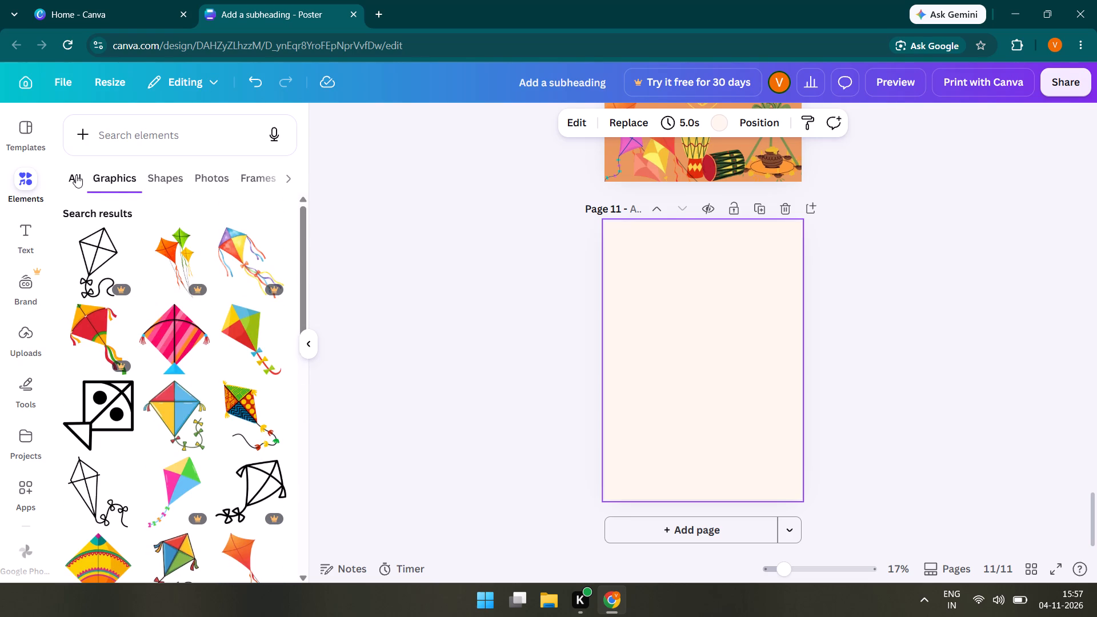
click(76, 175)
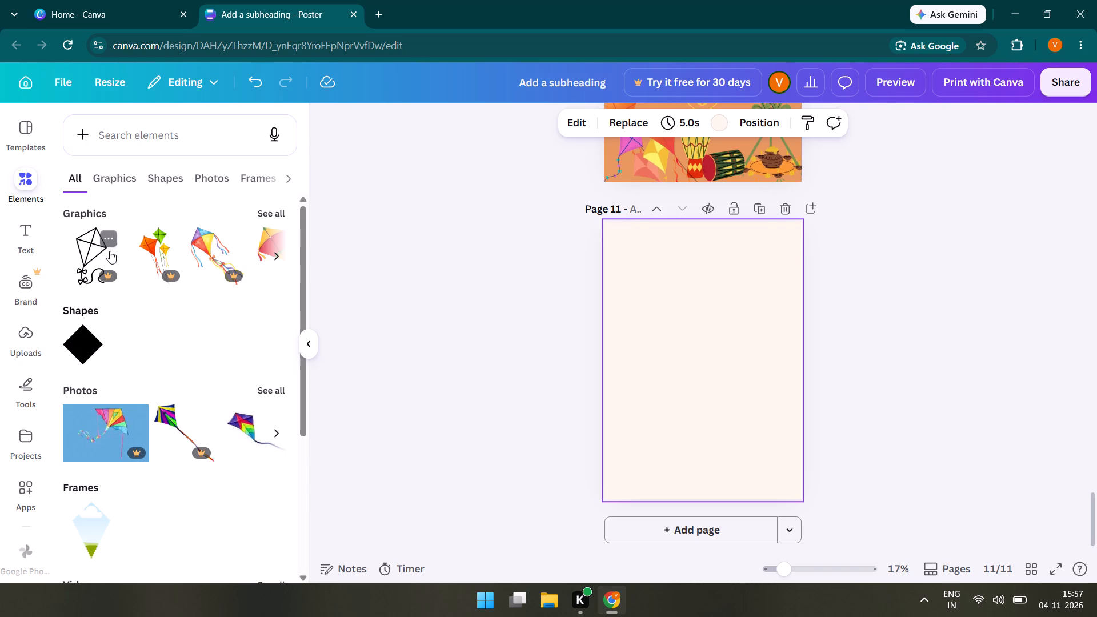
scroll(110, 251, down, 4)
scroll(110, 251, up, 5)
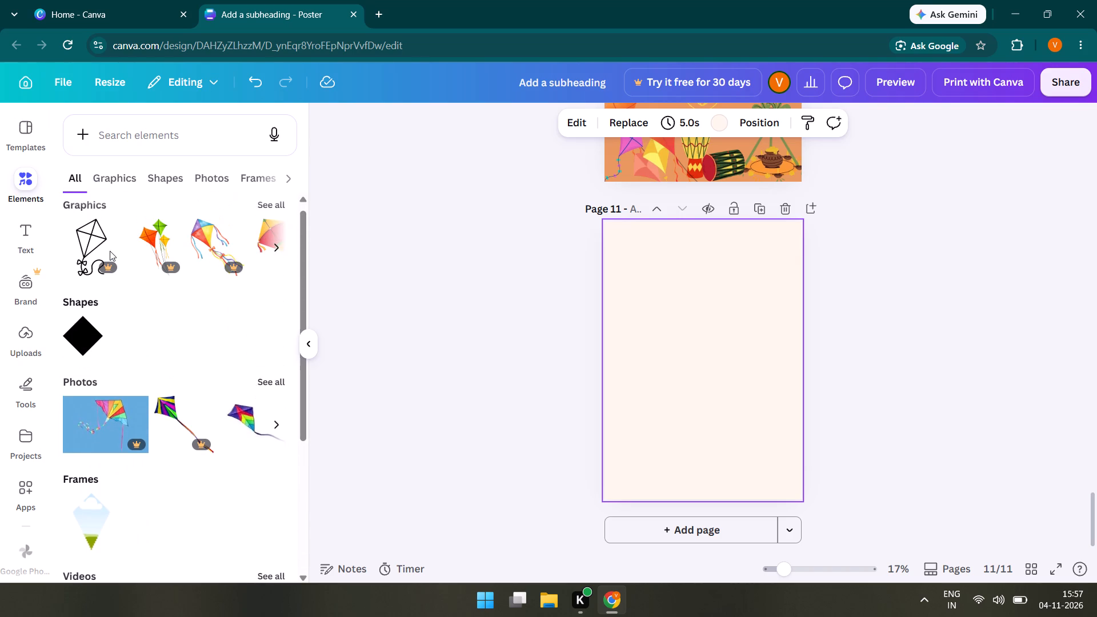
scroll(110, 251, up, 2)
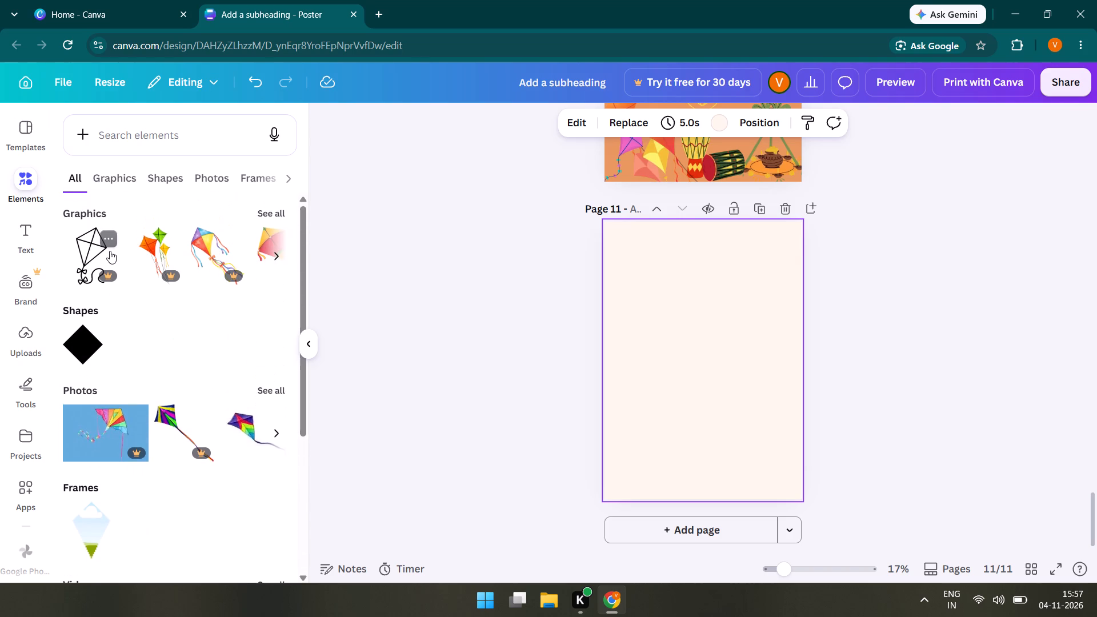
click(257, 209)
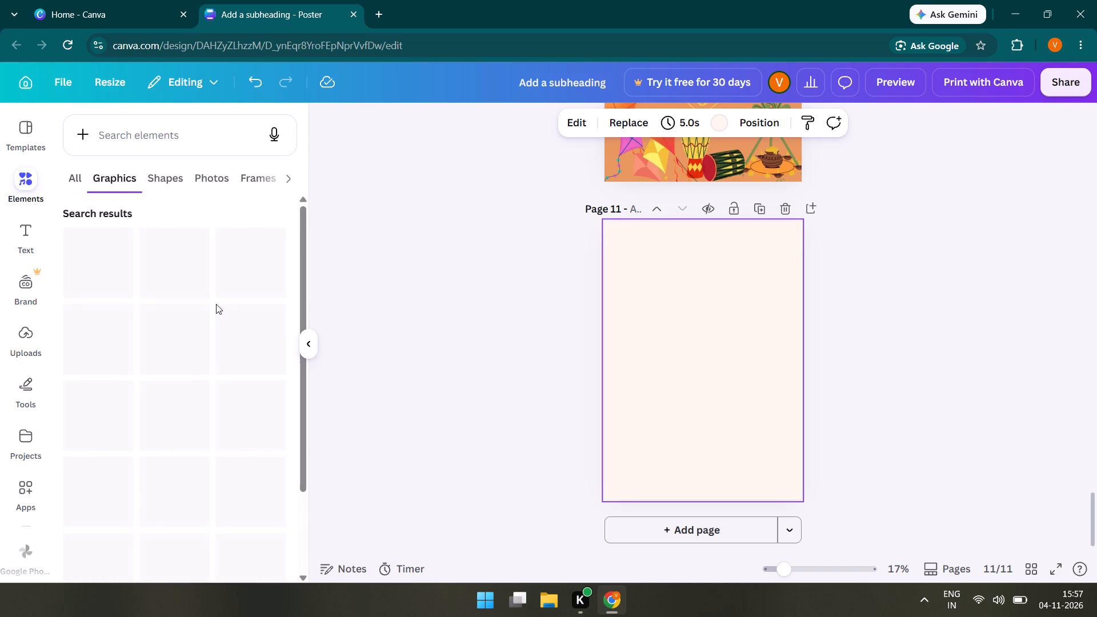
scroll(178, 373, down, 5)
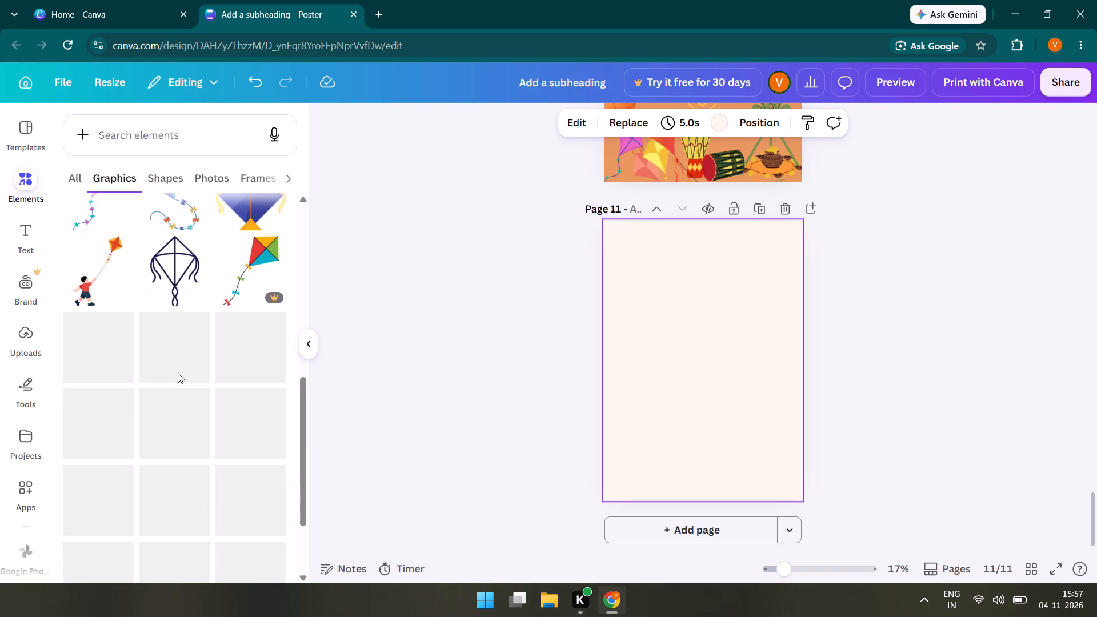
scroll(178, 373, down, 8)
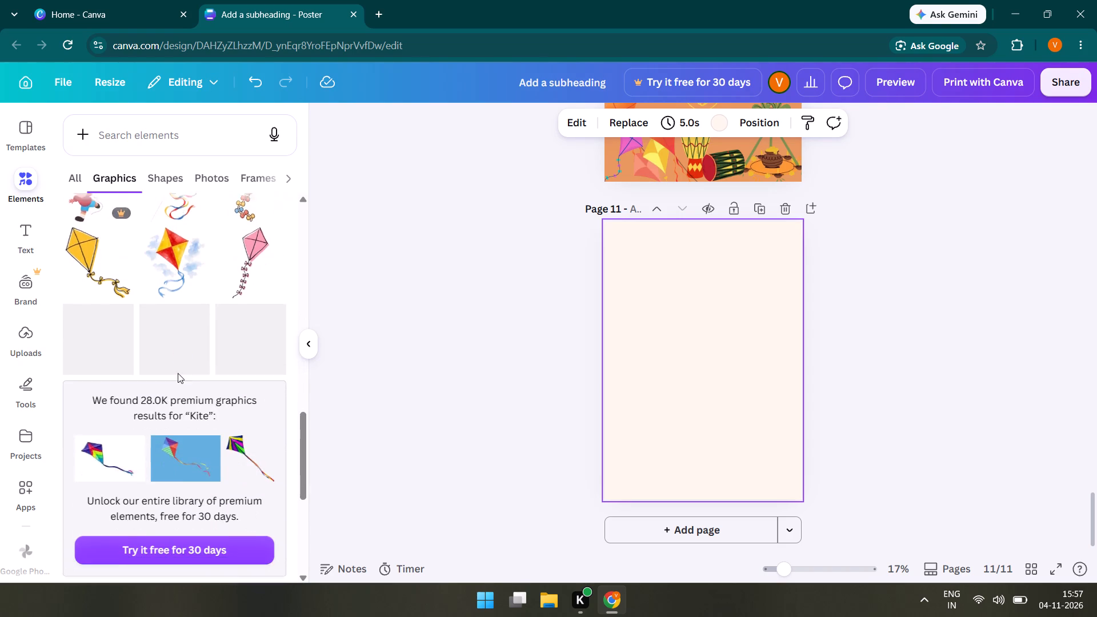
scroll(178, 373, down, 2)
scroll(178, 373, up, 10)
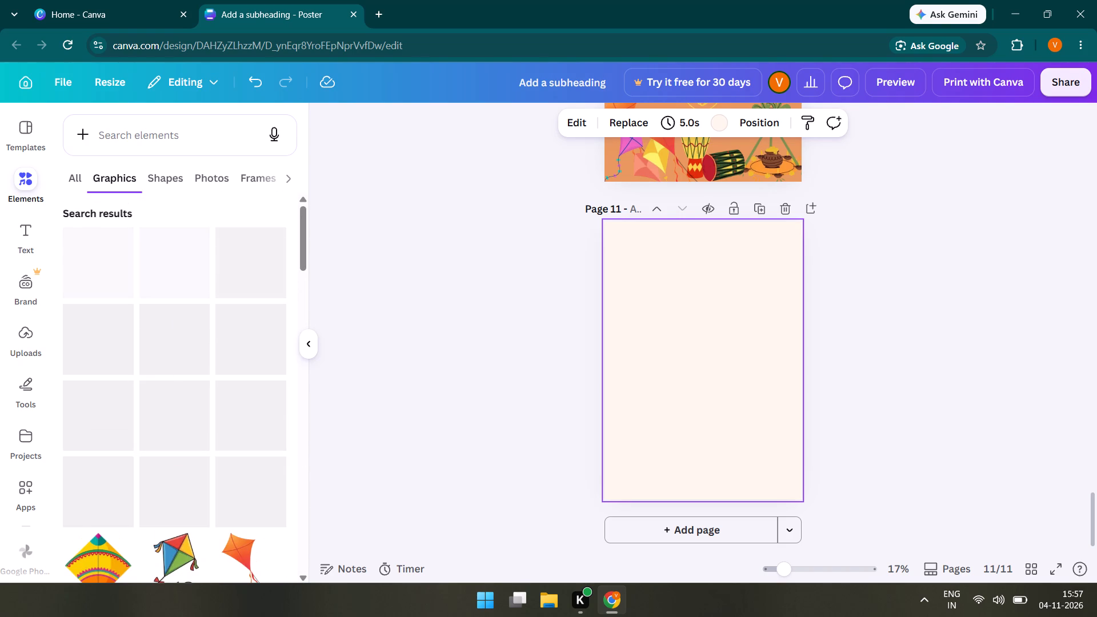
Check the shapes, photos, videos and audio results for kites, ending with the combined results.
click(170, 173)
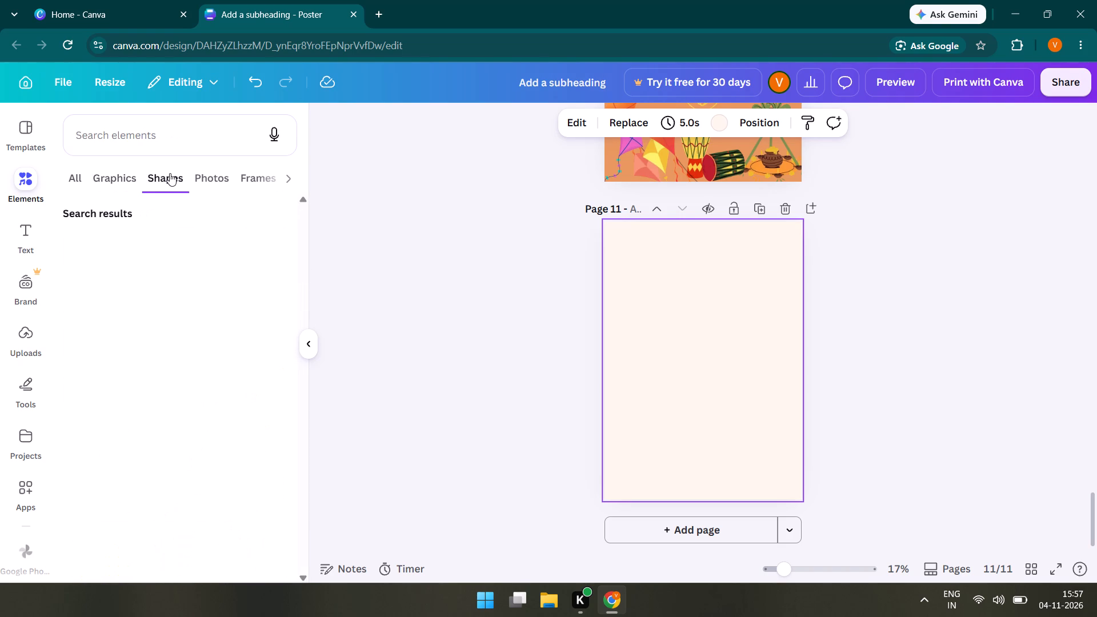
click(211, 170)
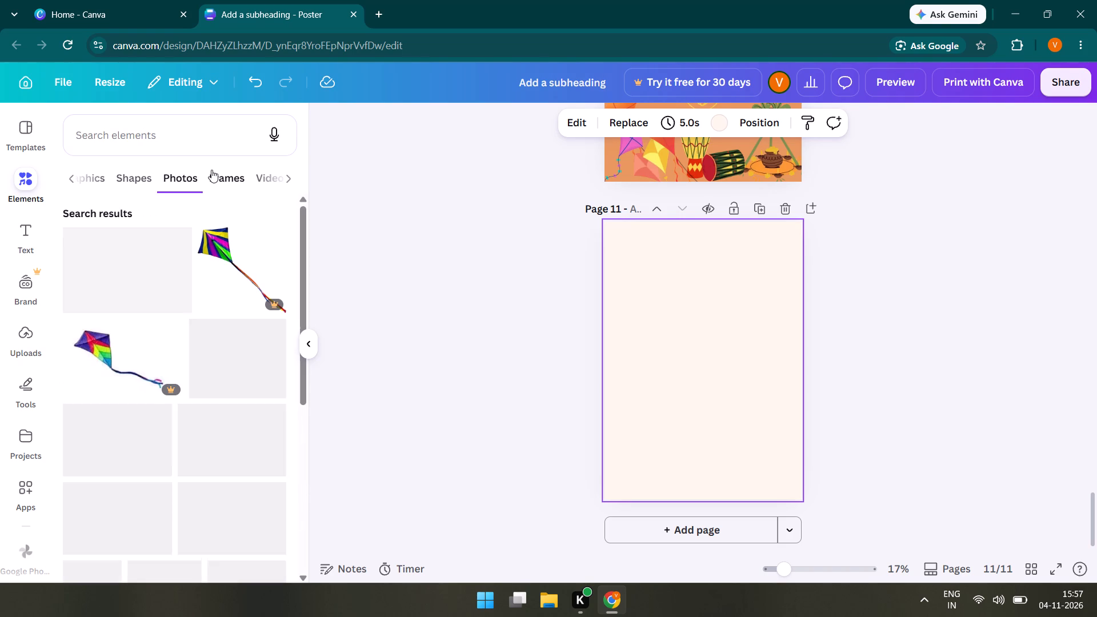
click(251, 175)
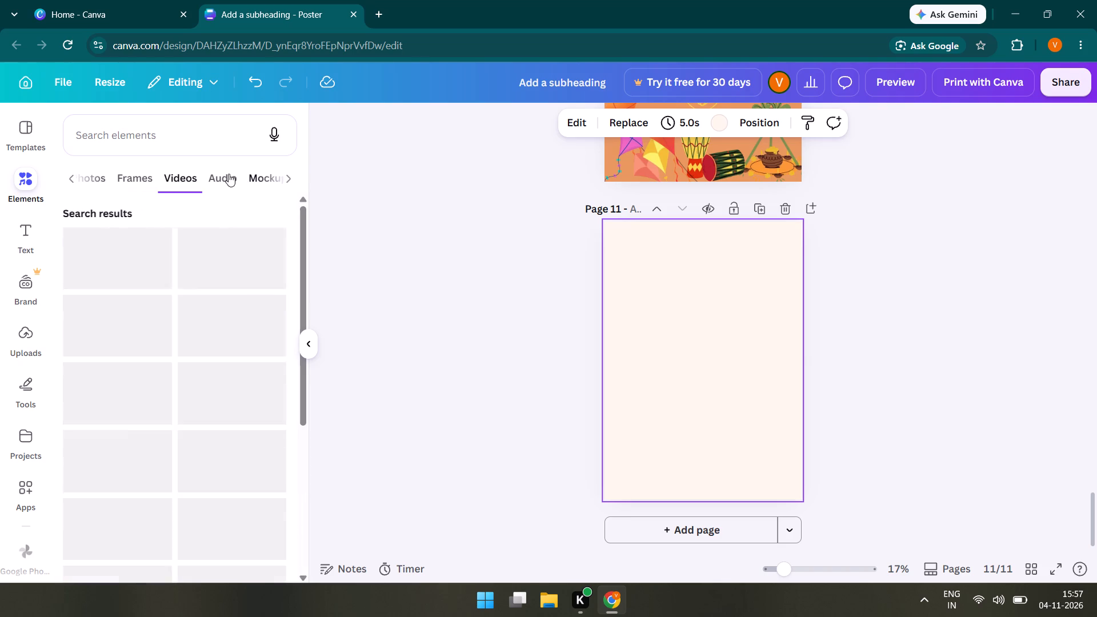
click(213, 175)
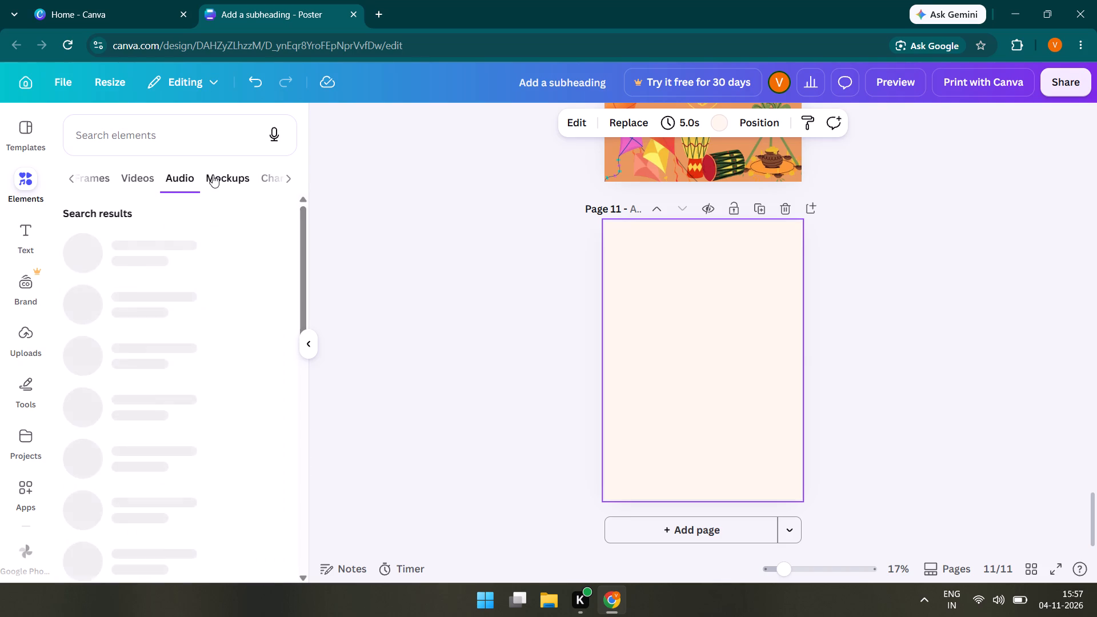
click(139, 177)
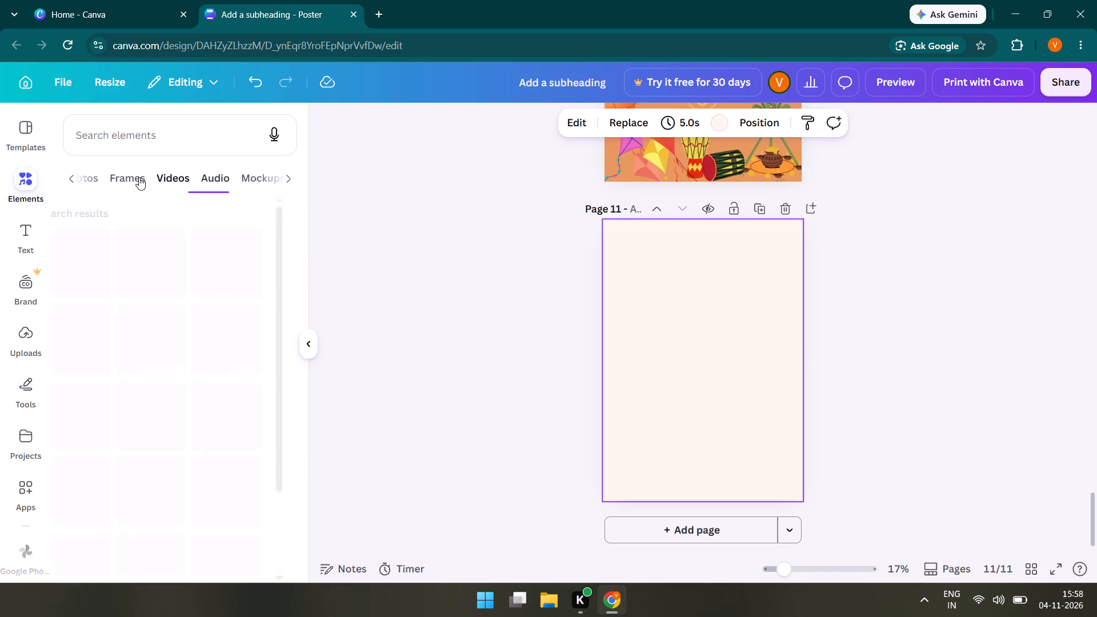
scroll(139, 177, right, 5)
click(77, 174)
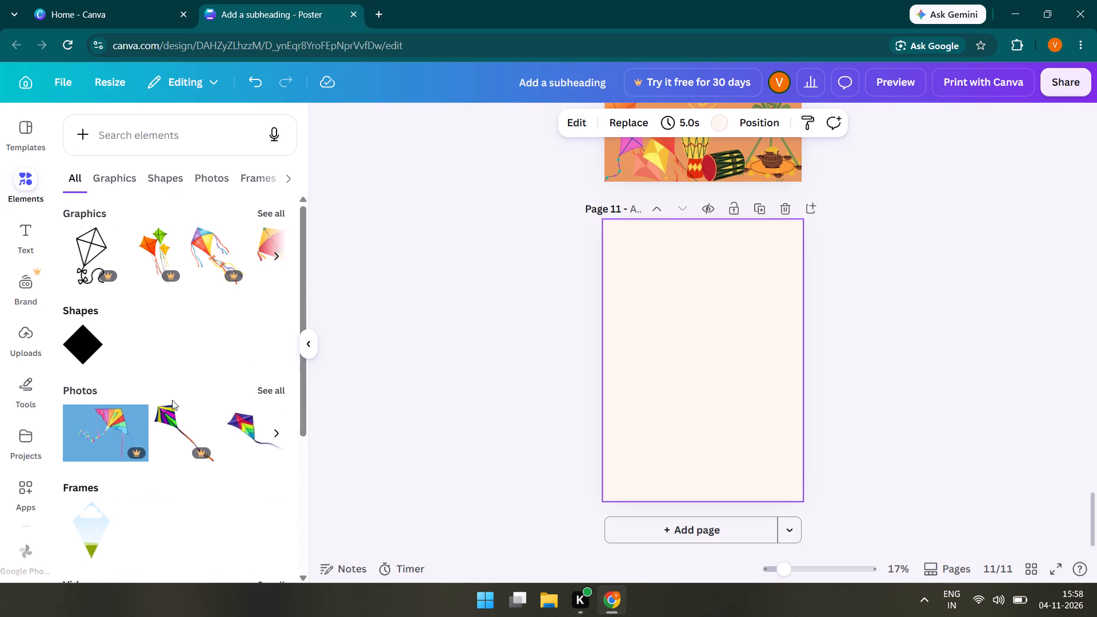
scroll(199, 443, down, 4)
scroll(199, 443, up, 6)
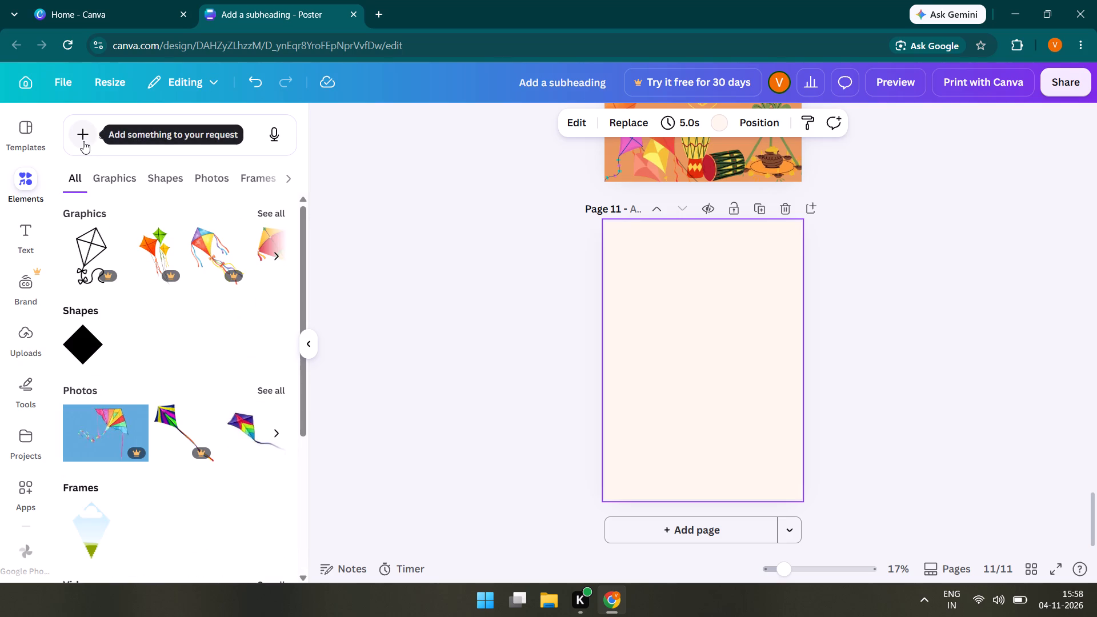
Search the elements for "background" and add the free beige watercolour hills graphic to page 11.
click(141, 136)
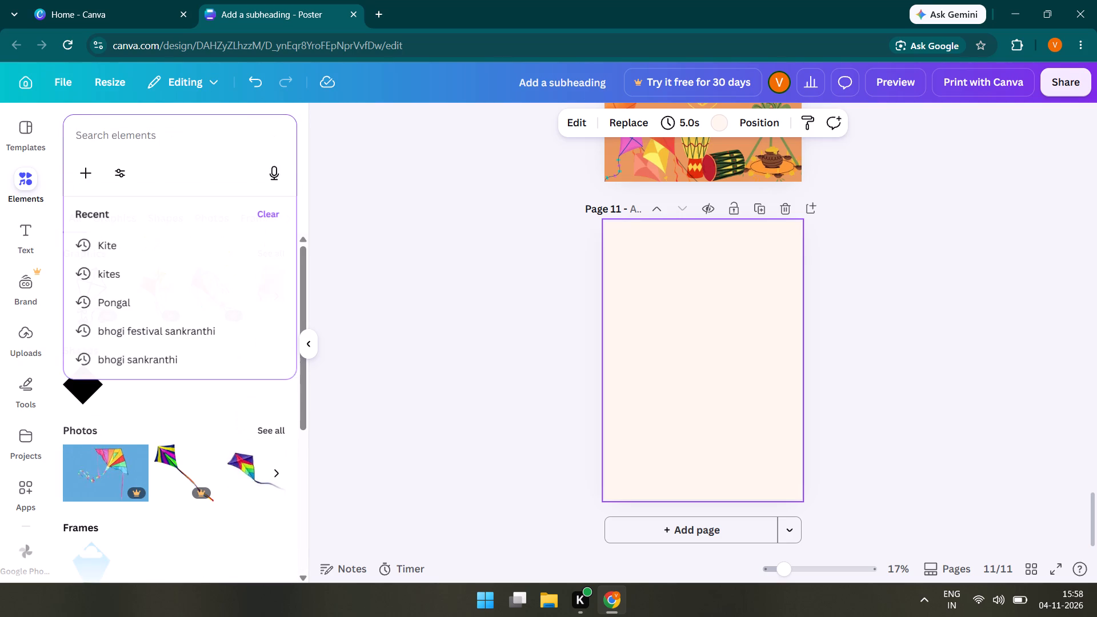
text(BACKGROUND)
key(space)
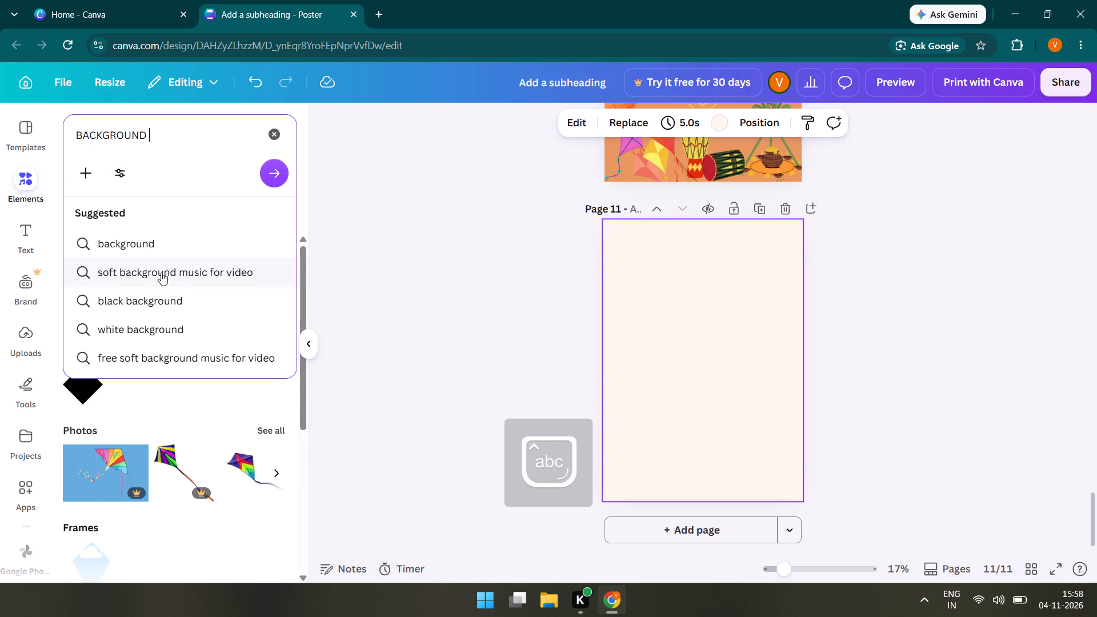
click(175, 247)
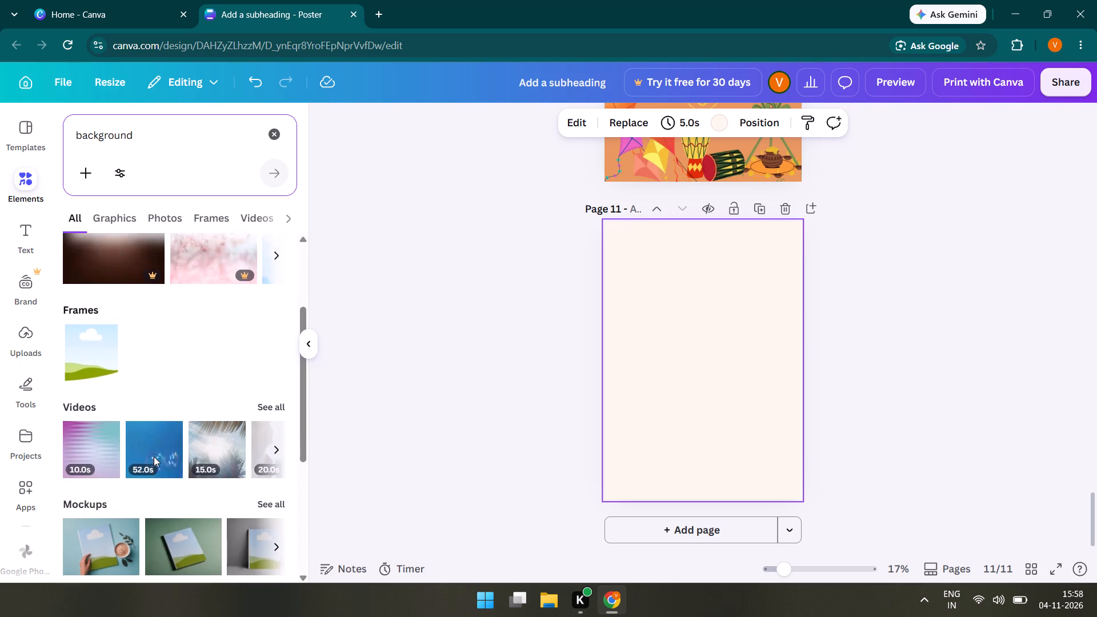
click(265, 252)
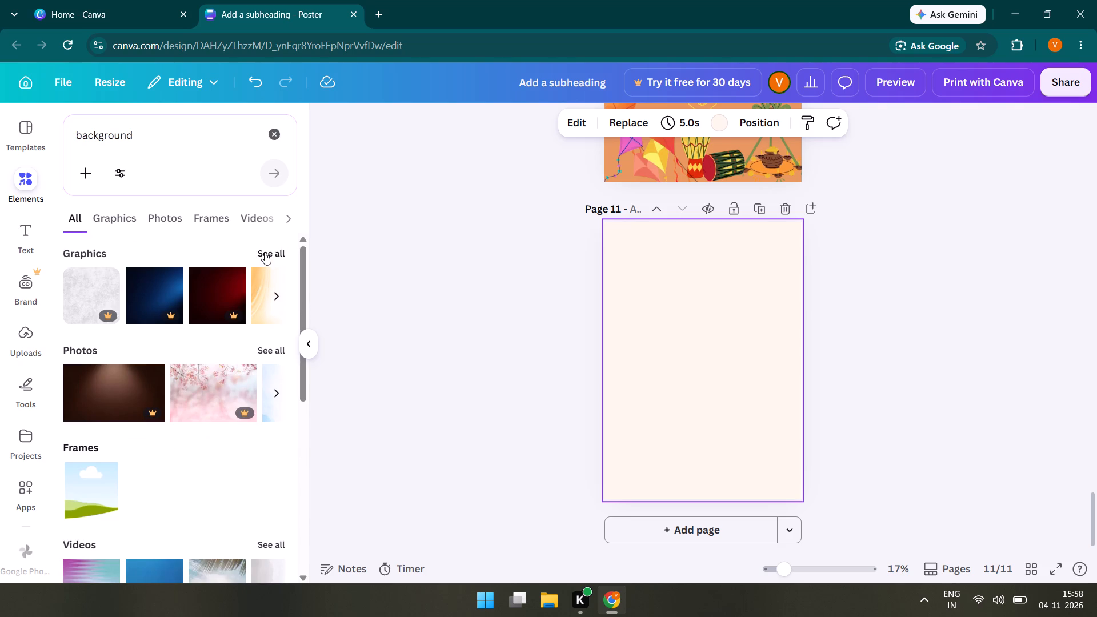
scroll(112, 404, down, 2)
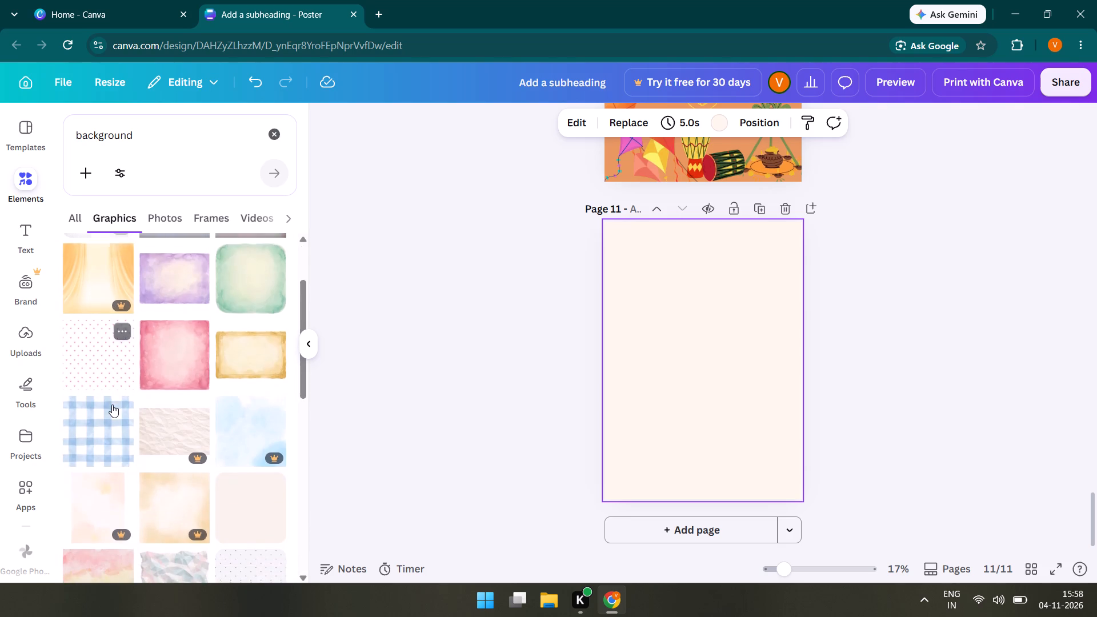
scroll(112, 404, down, 2)
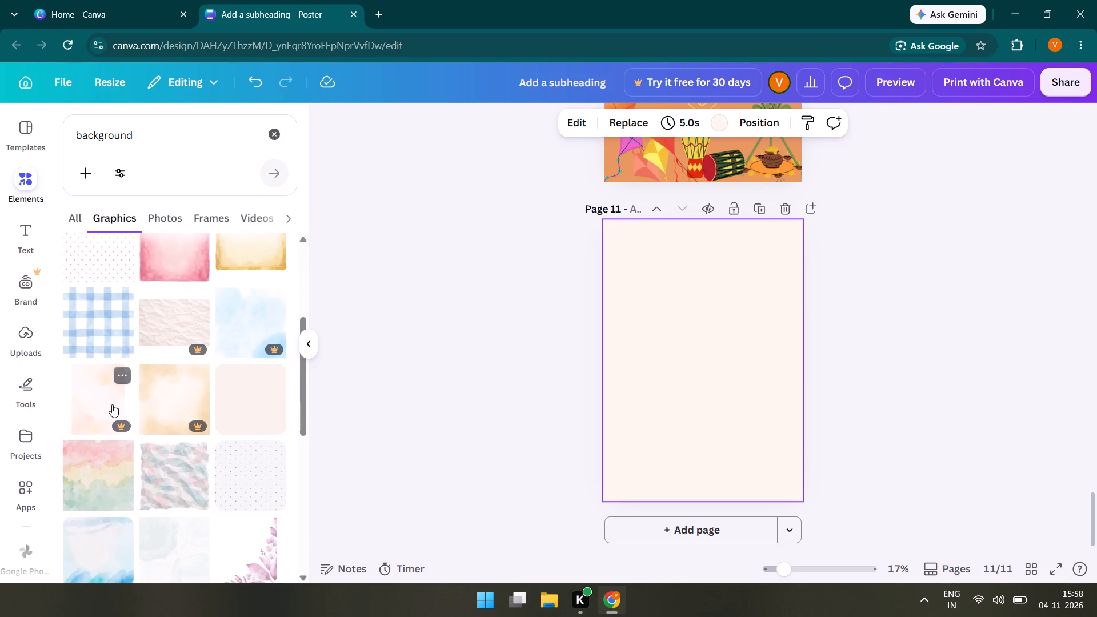
scroll(202, 464, down, 3)
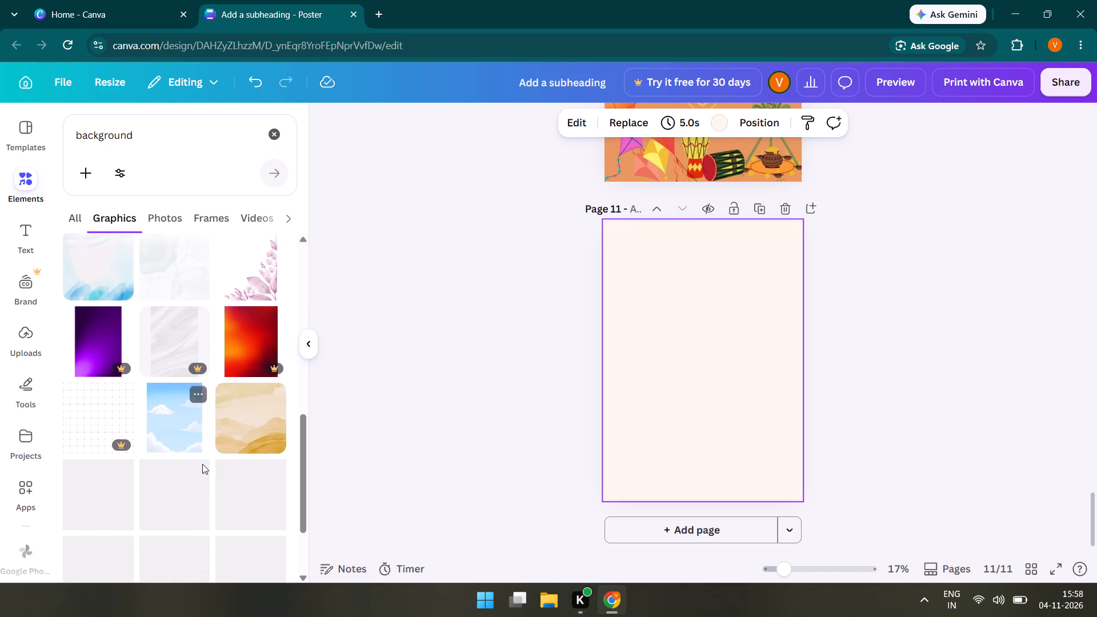
scroll(253, 496, down, 2)
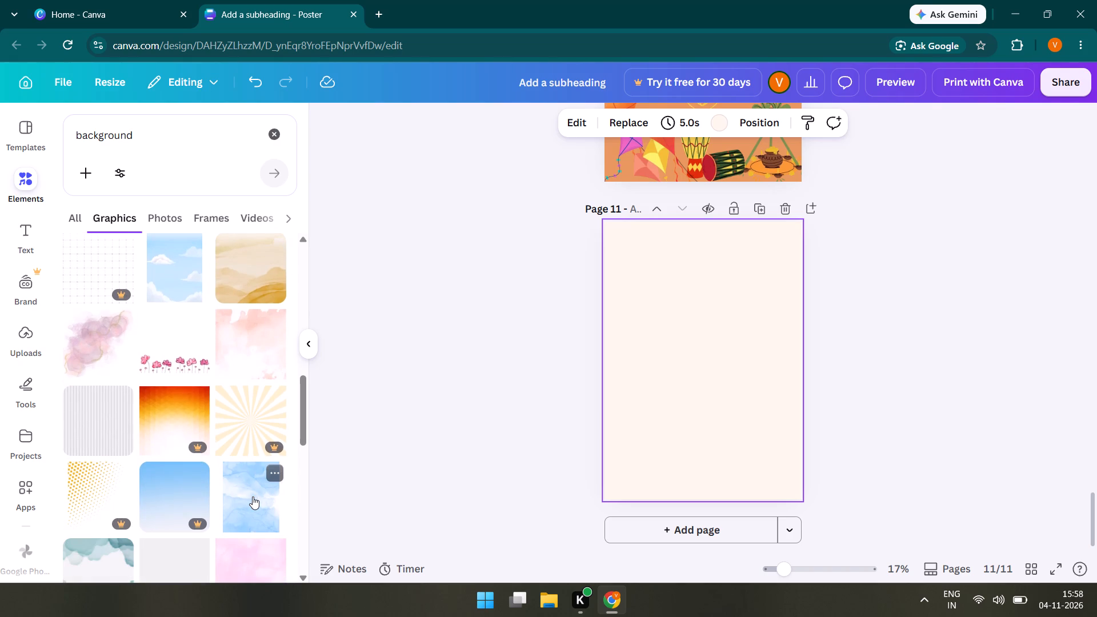
scroll(193, 529, up, 1)
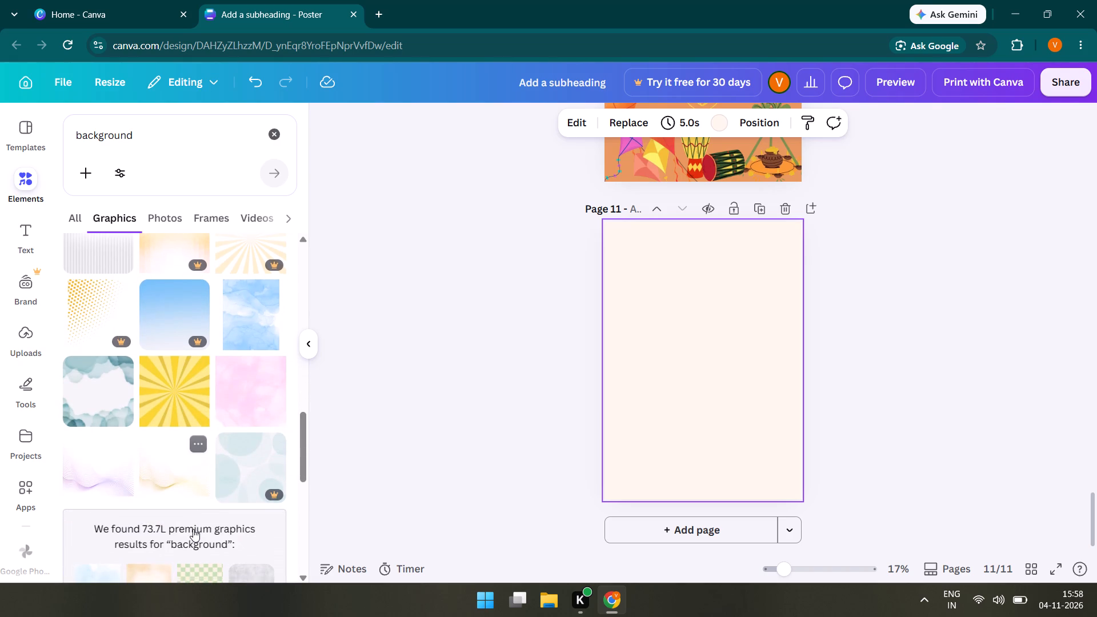
scroll(193, 529, up, 1)
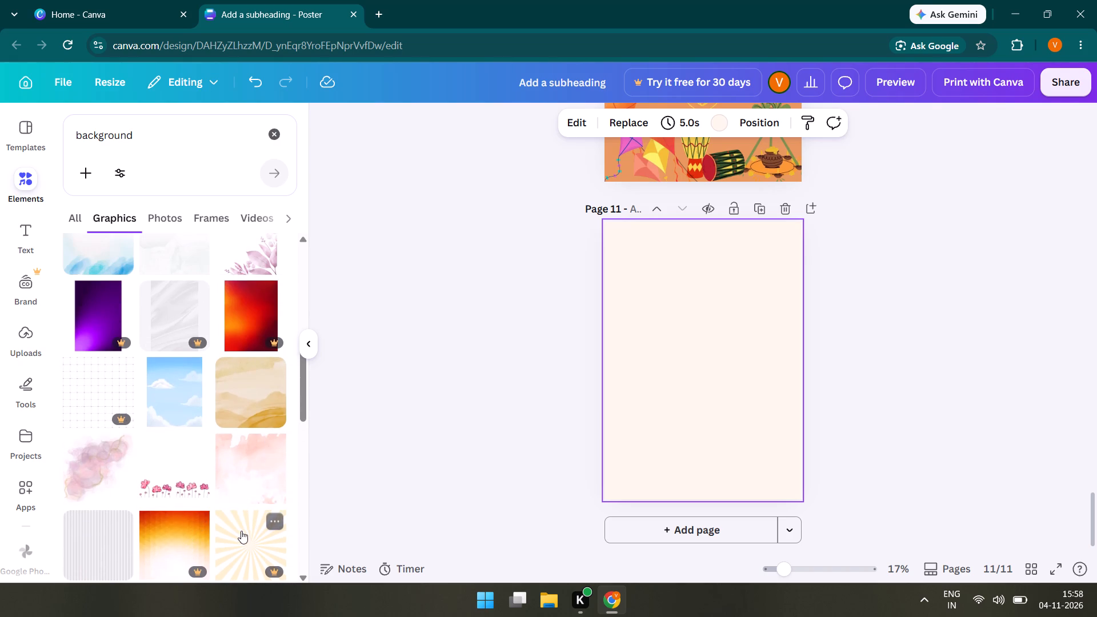
click(251, 391)
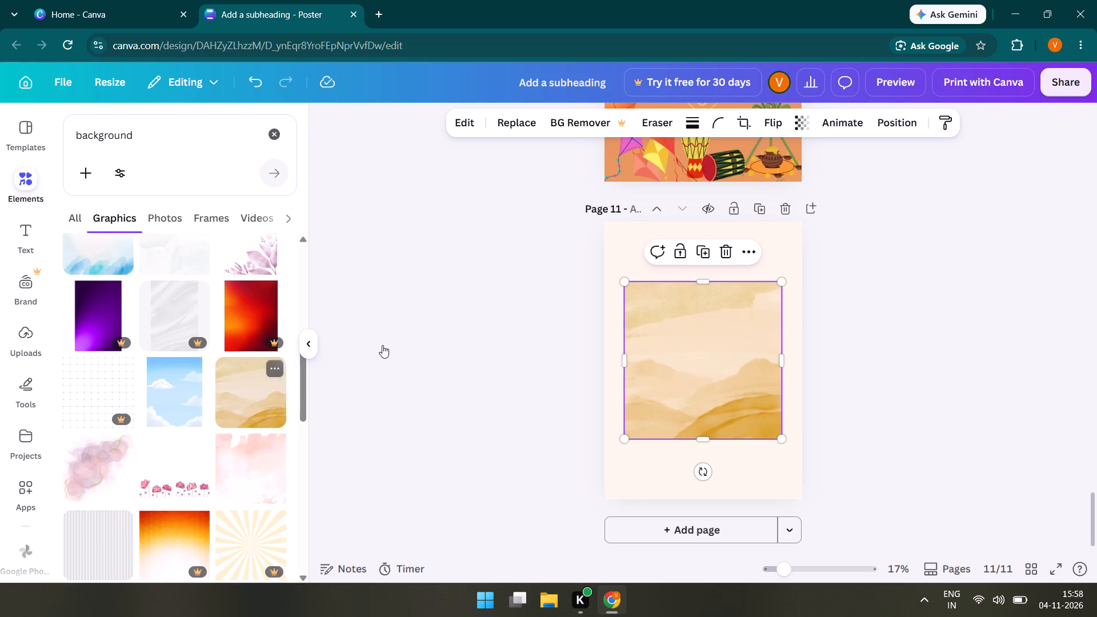
Stretch the beige hills graphic past all four page edges so it covers page 11 as a background.
drag(706, 287, 692, 228)
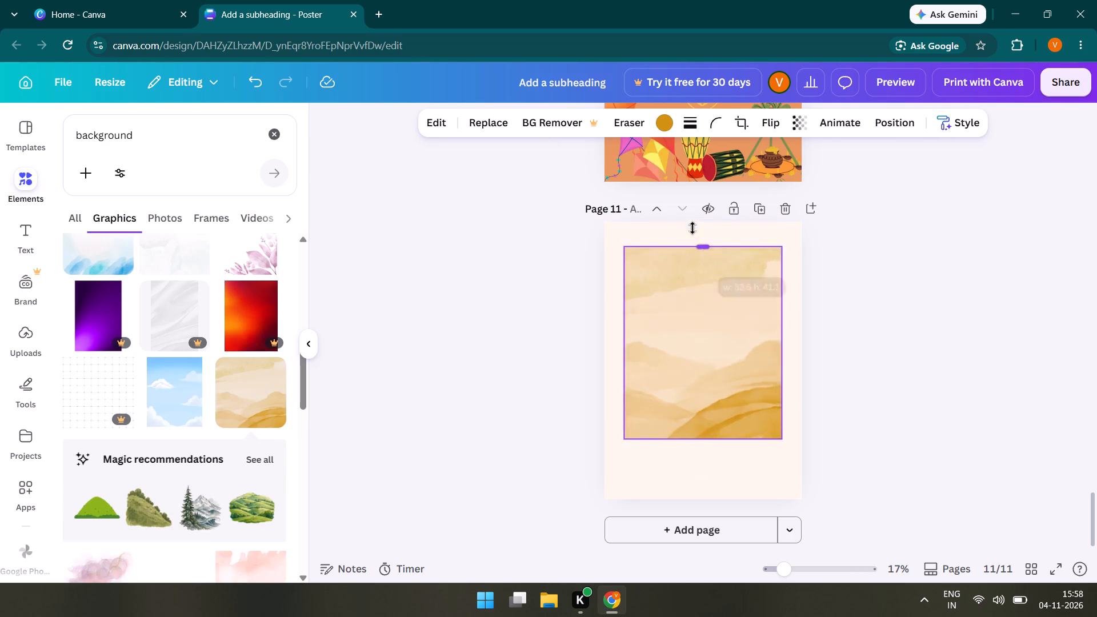
drag(692, 228, 682, 165)
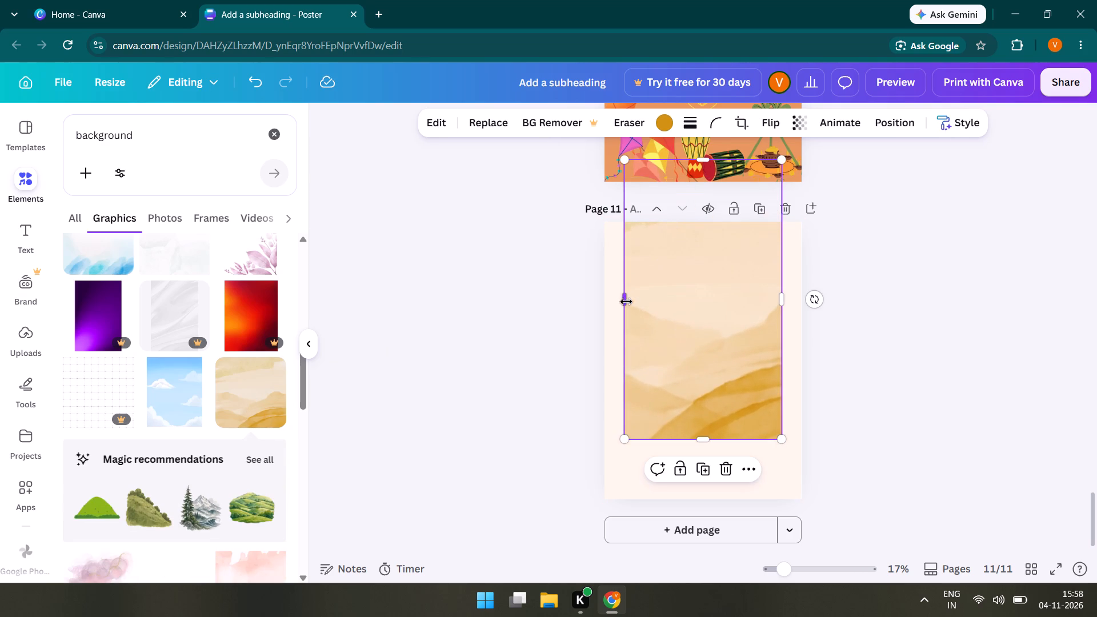
drag(626, 302, 571, 314)
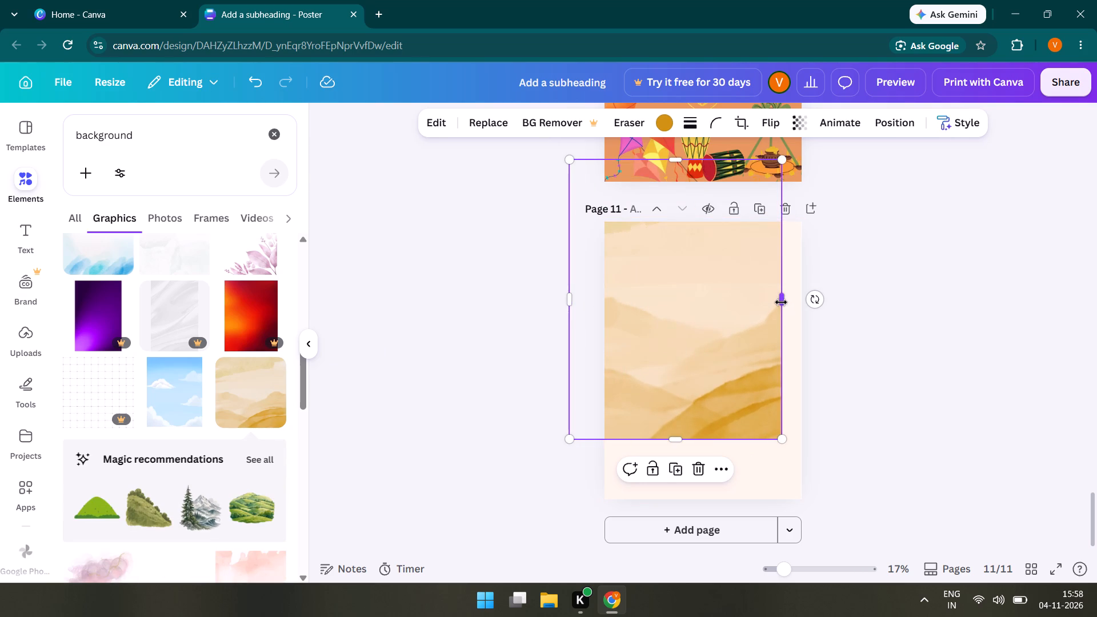
drag(781, 302, 846, 308)
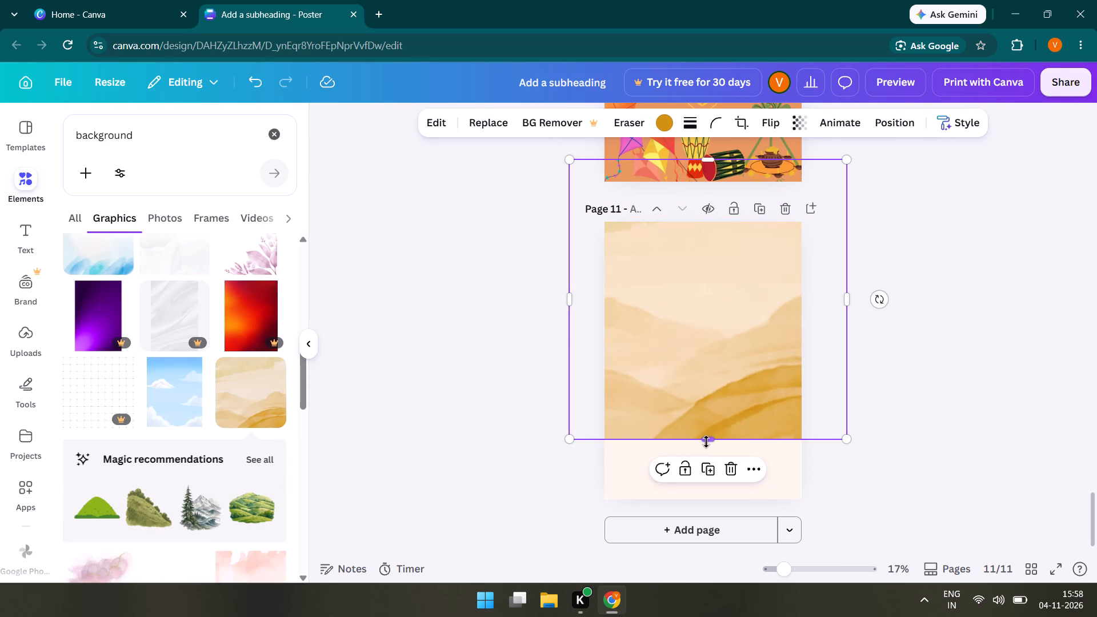
drag(706, 442, 731, 616)
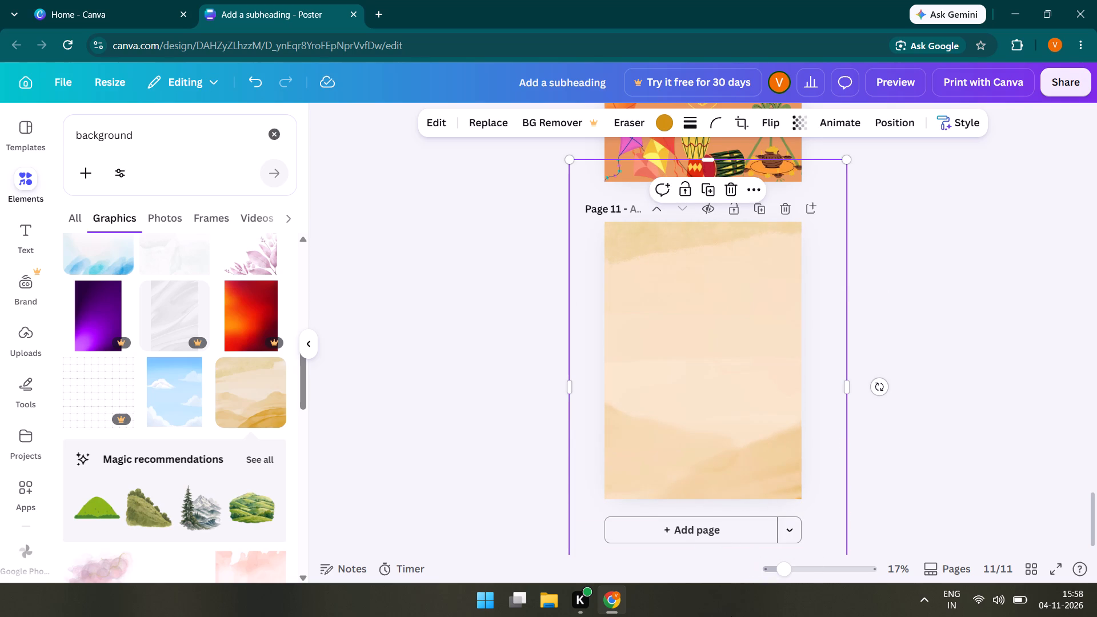
click(907, 427)
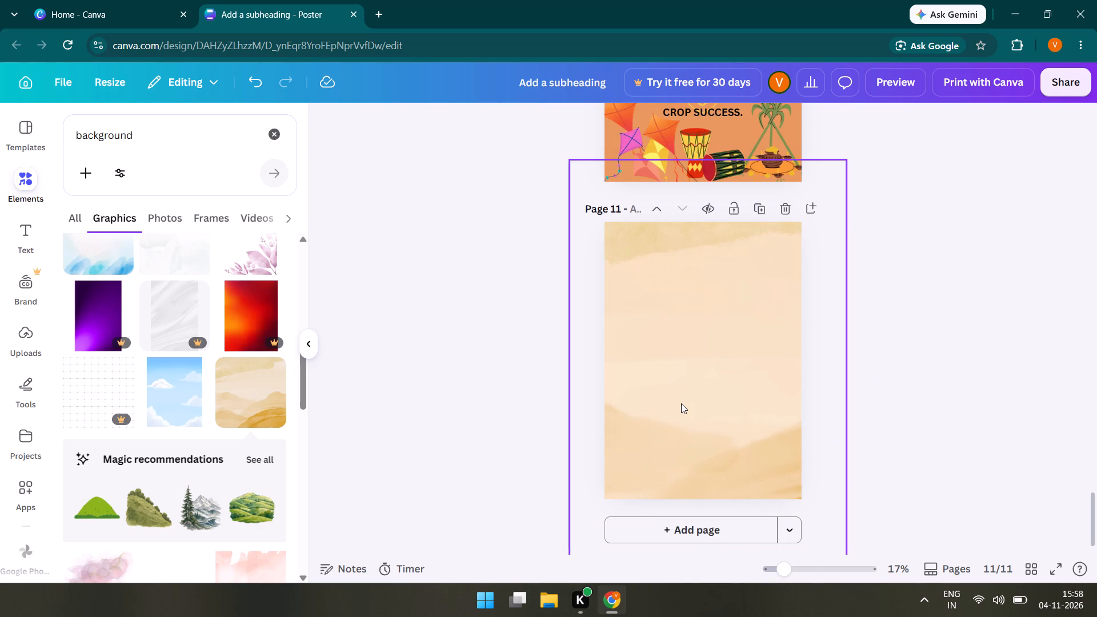
Clear the background search text and look through the combined, graphics, photos, frames and videos results.
triple_click(180, 138)
key(BackSpace)
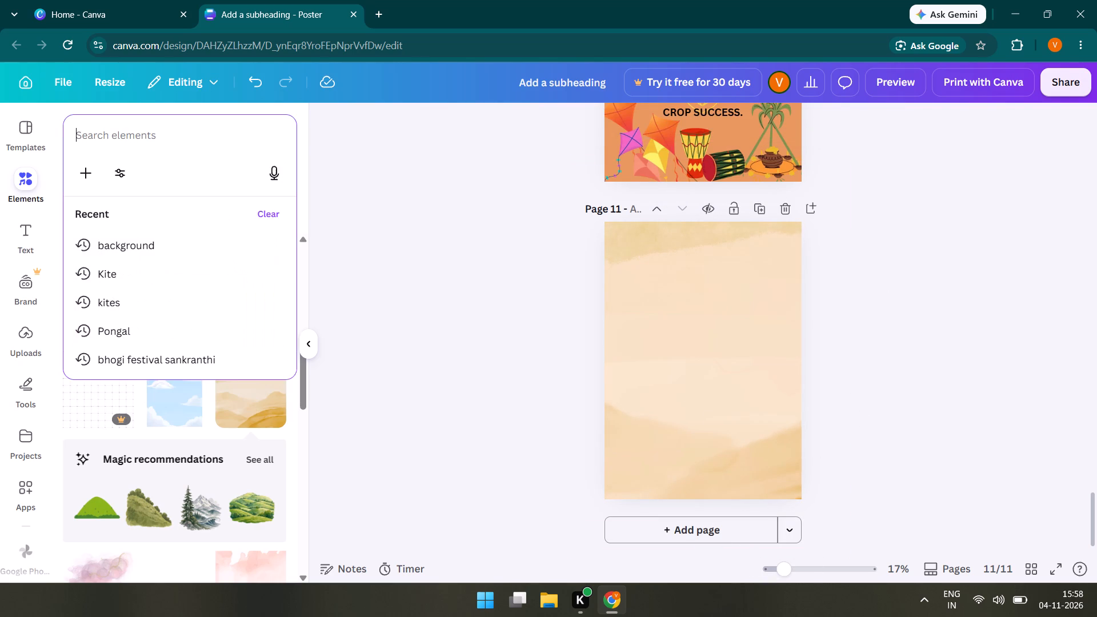
click(13, 179)
click(83, 178)
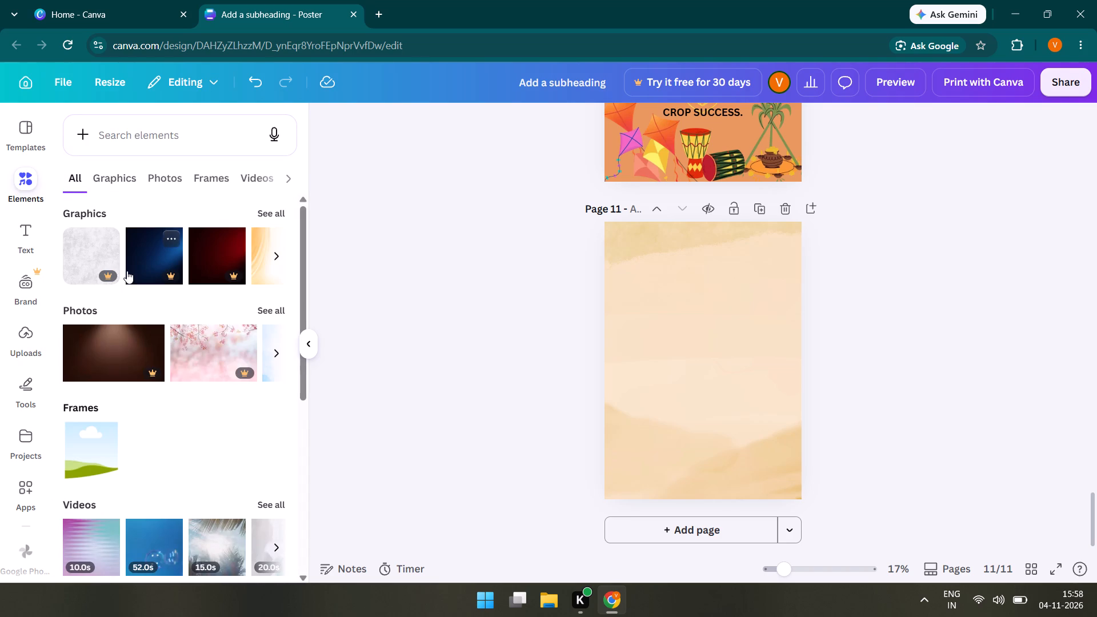
scroll(143, 299, up, 2)
scroll(143, 299, down, 7)
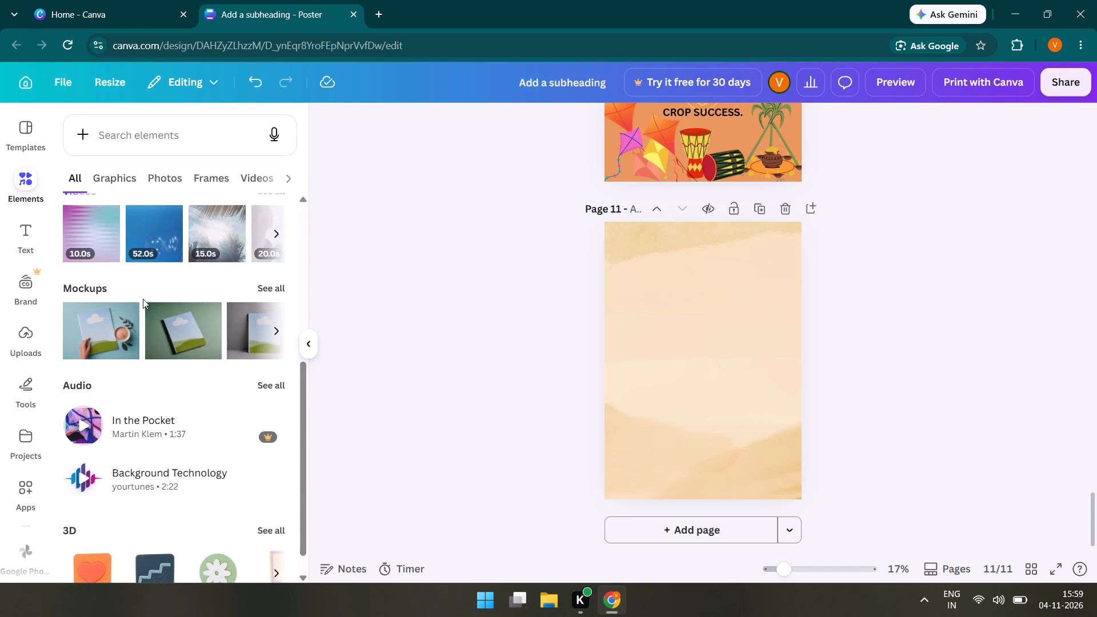
scroll(143, 299, down, 2)
click(125, 182)
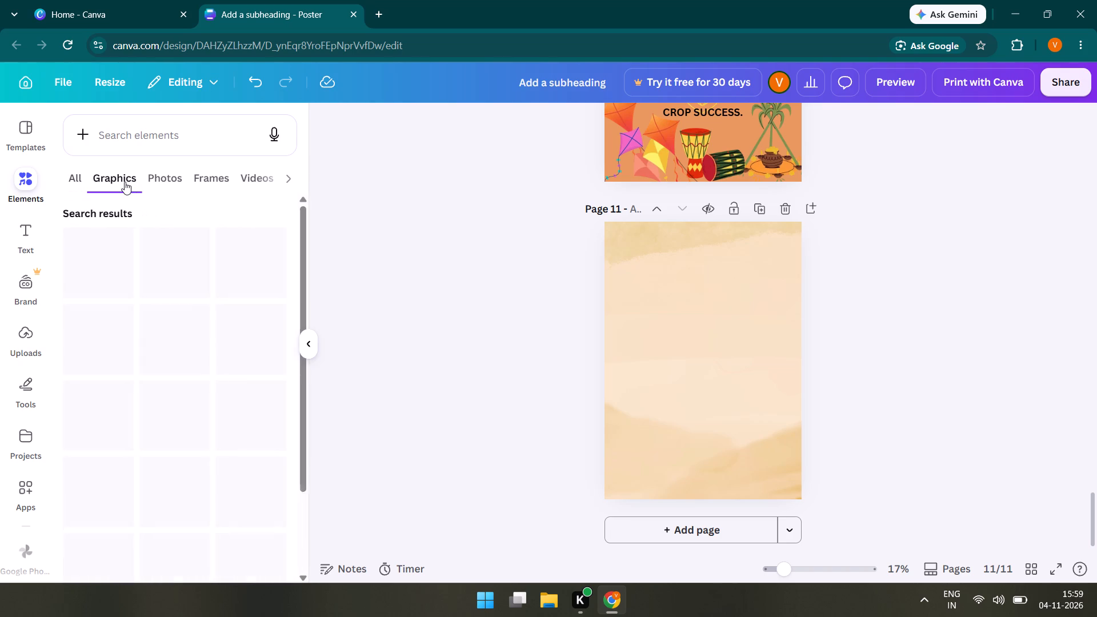
click(158, 181)
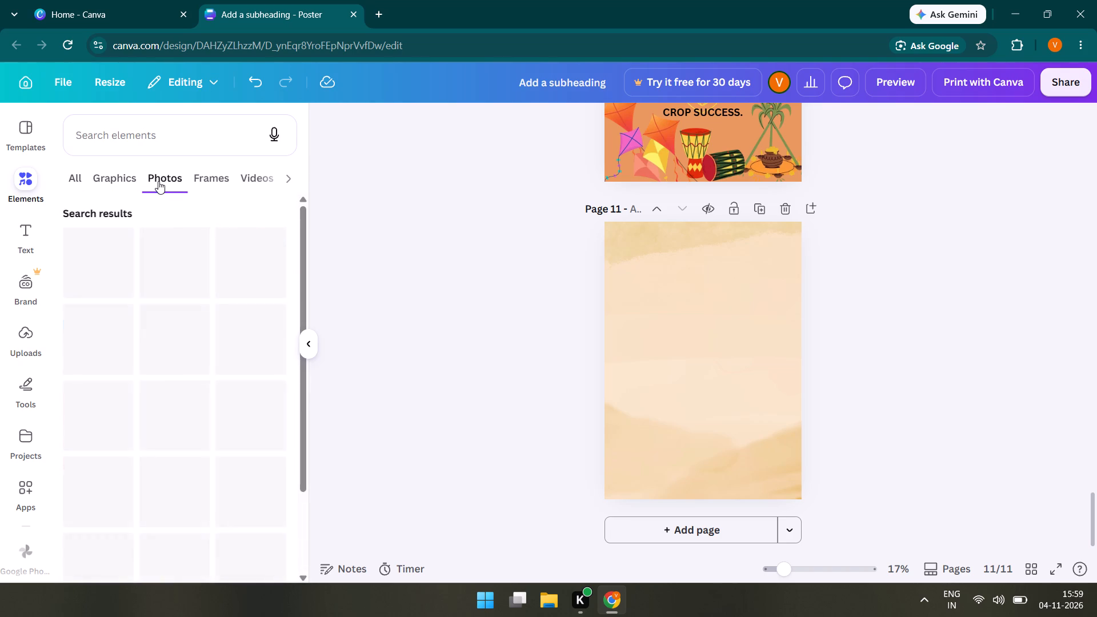
click(207, 181)
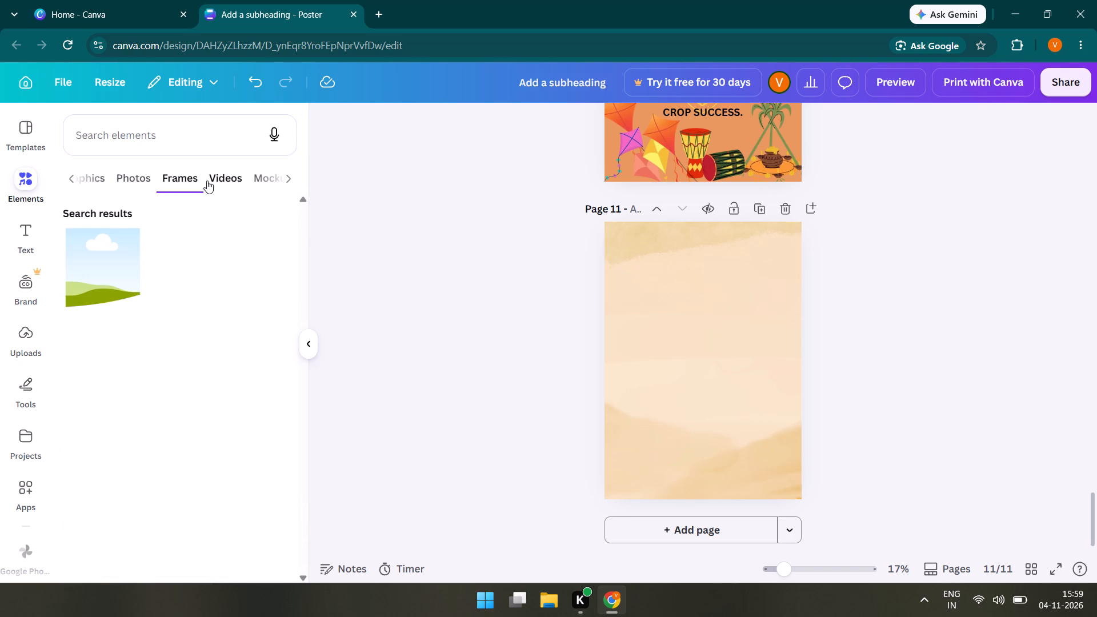
click(228, 179)
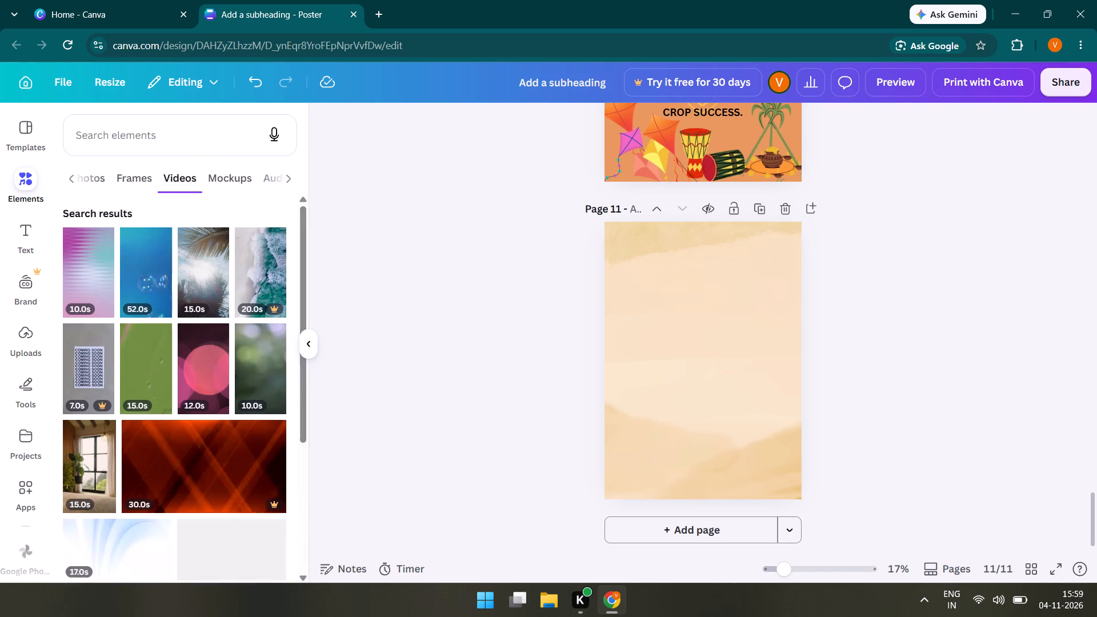
Duplicate page 10's orange kite and place the copy in the lower half of page 11.
click(650, 170)
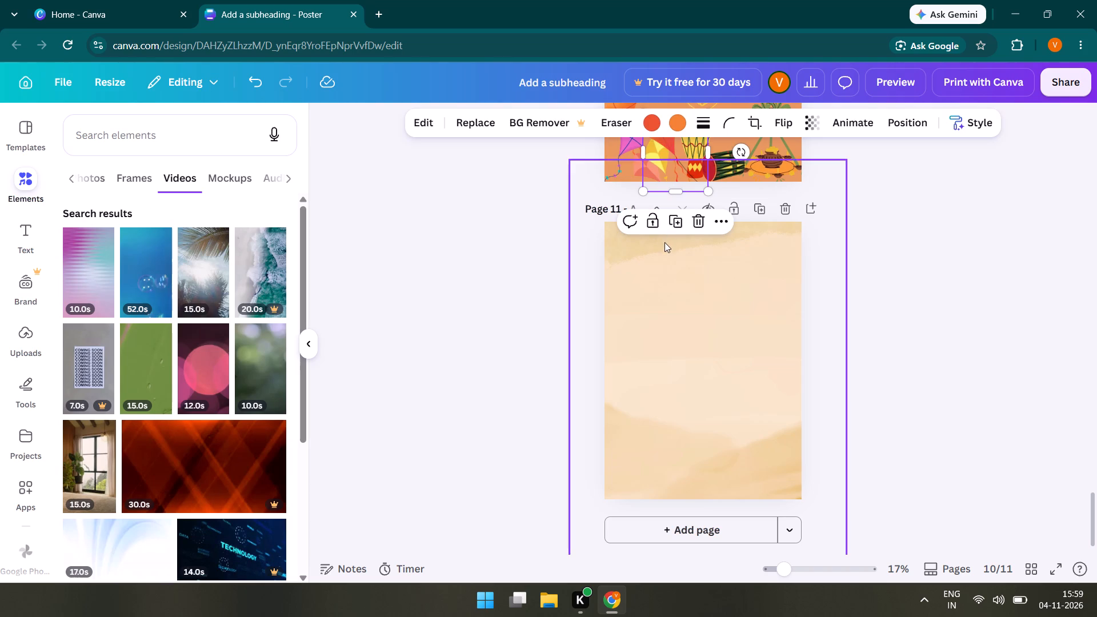
click(671, 225)
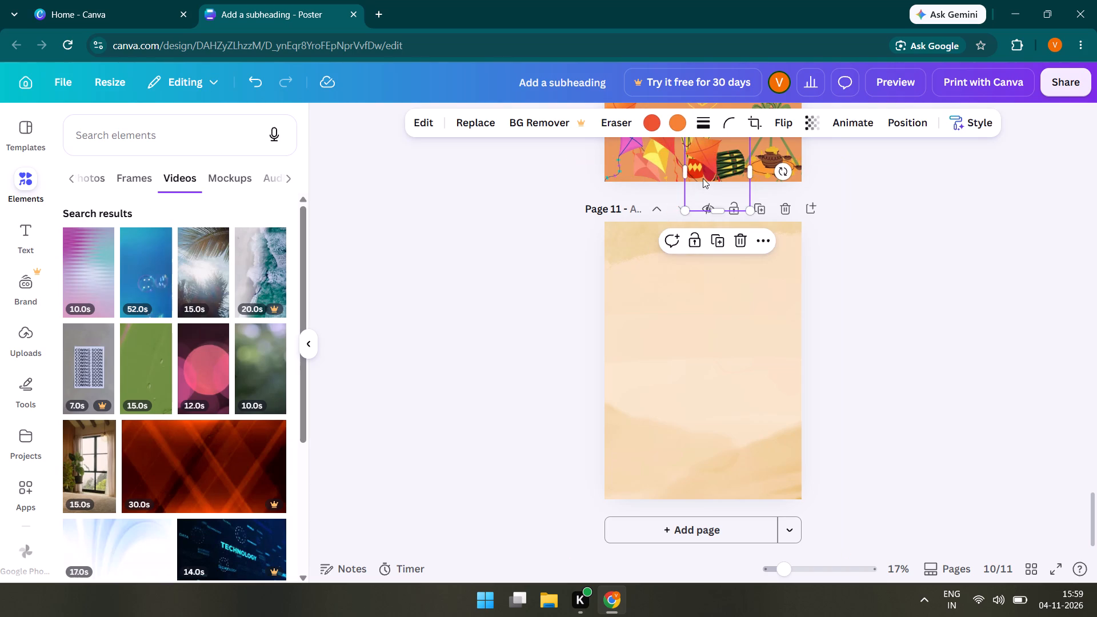
drag(703, 178, 663, 427)
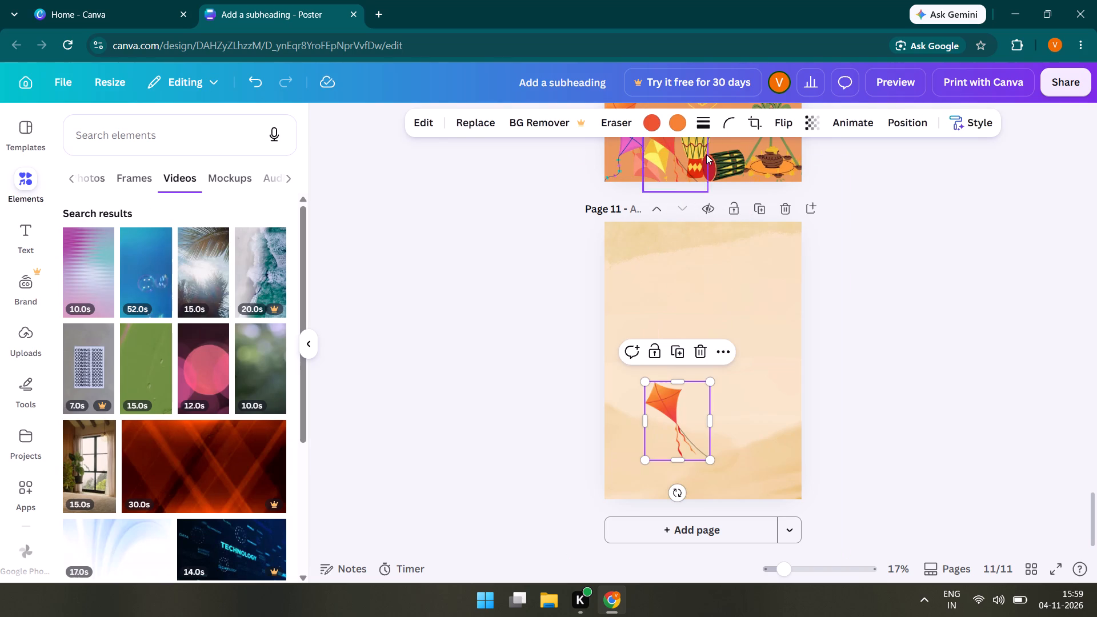
Duplicate page 10's drums and sugarcane Pongal pot, placing the drums beside page 11's kite and the pot near the bottom edge.
click(710, 150)
click(711, 209)
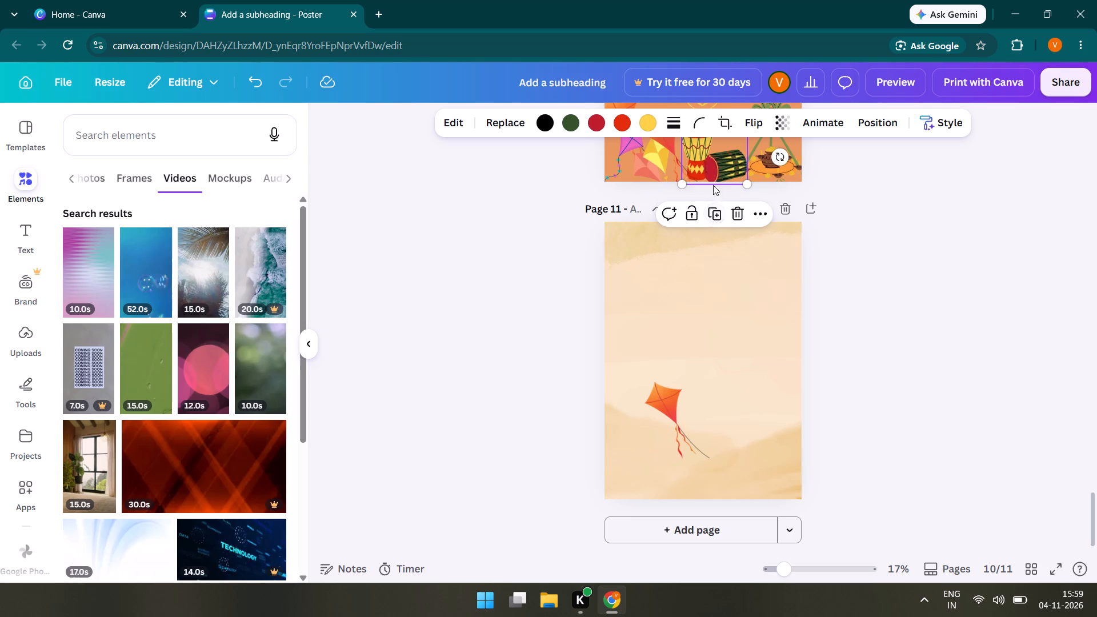
drag(714, 172, 730, 430)
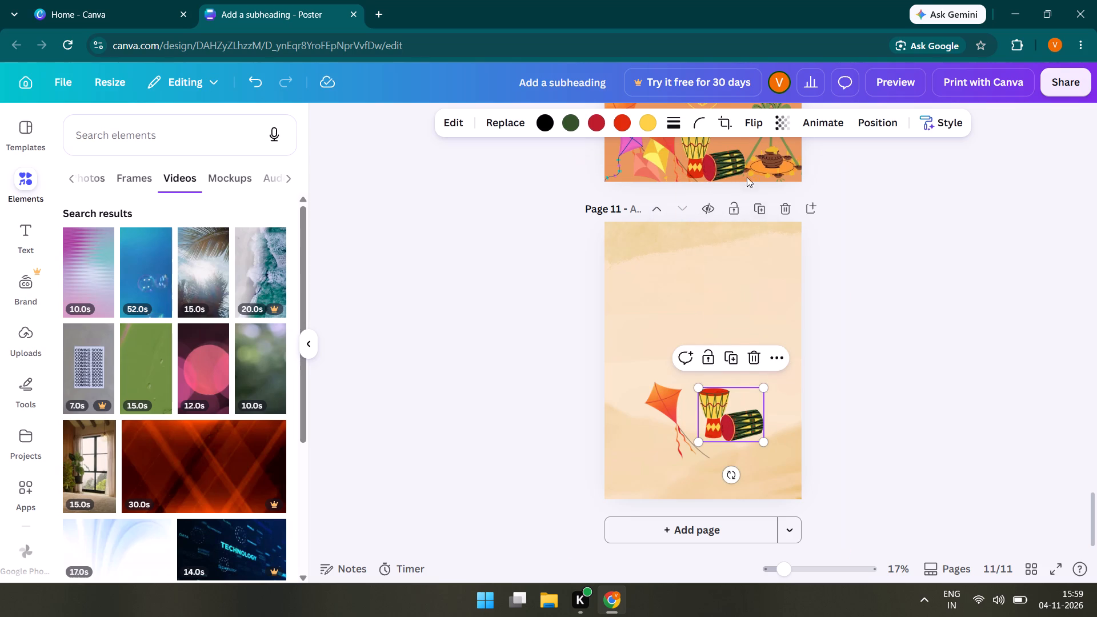
click(774, 155)
click(768, 212)
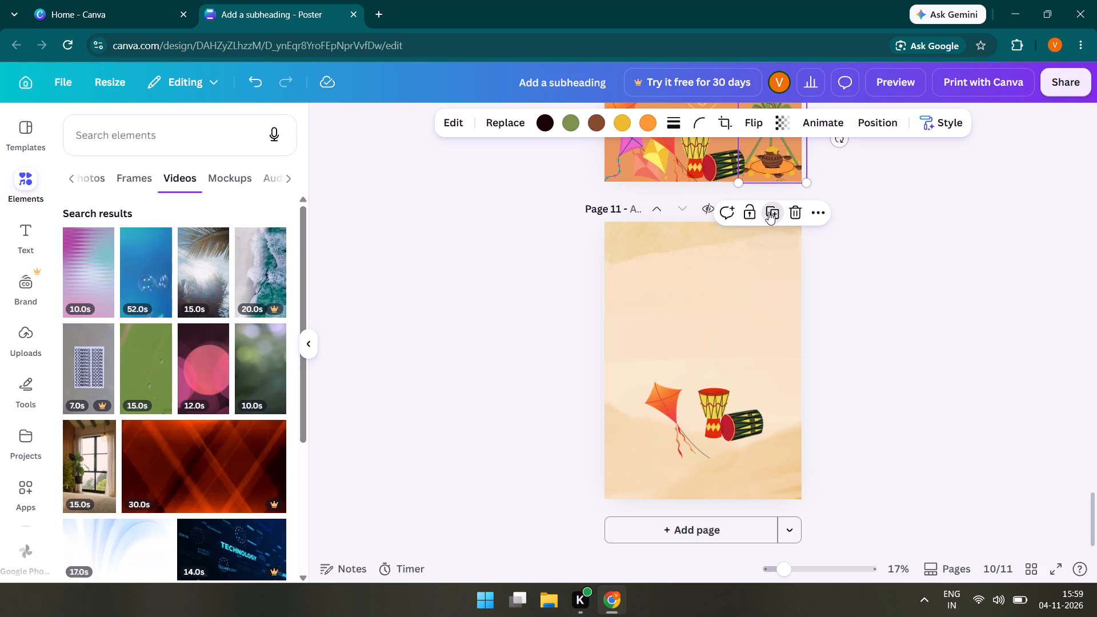
drag(761, 157, 653, 467)
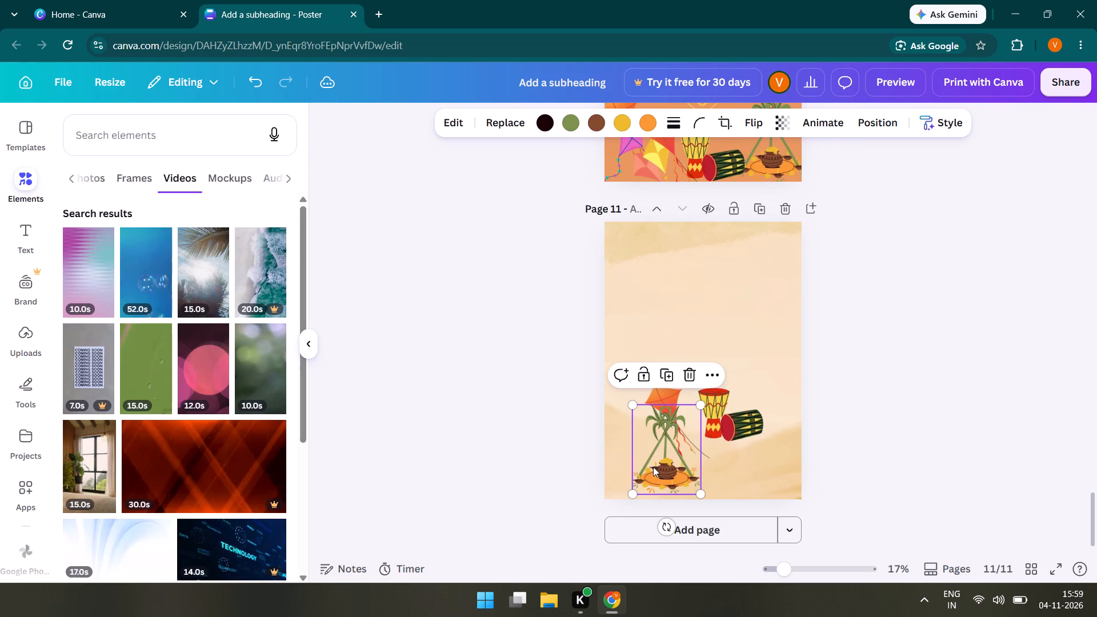
Duplicate page 10's pink kite and orange kite again, placing both copies above the Pongal pot on page 11.
click(625, 161)
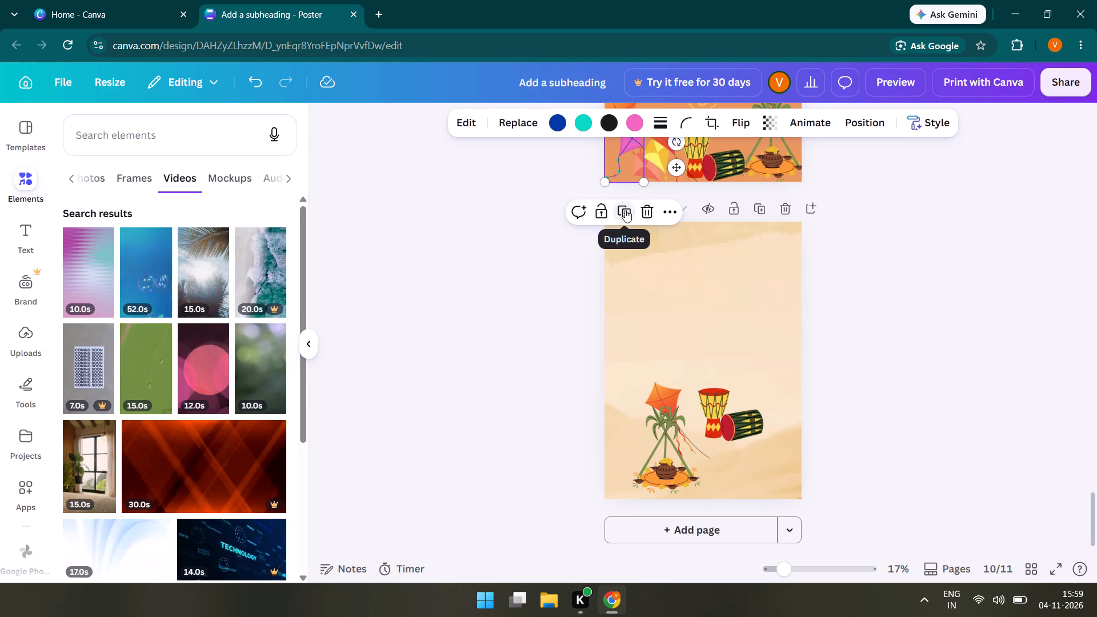
click(625, 210)
drag(631, 157, 664, 381)
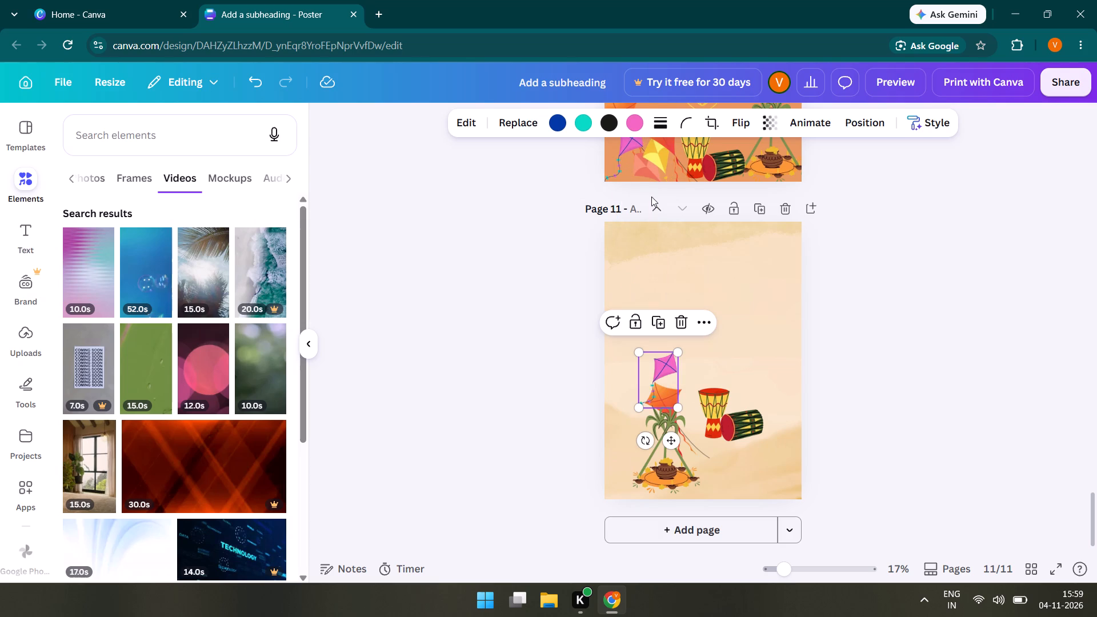
click(643, 167)
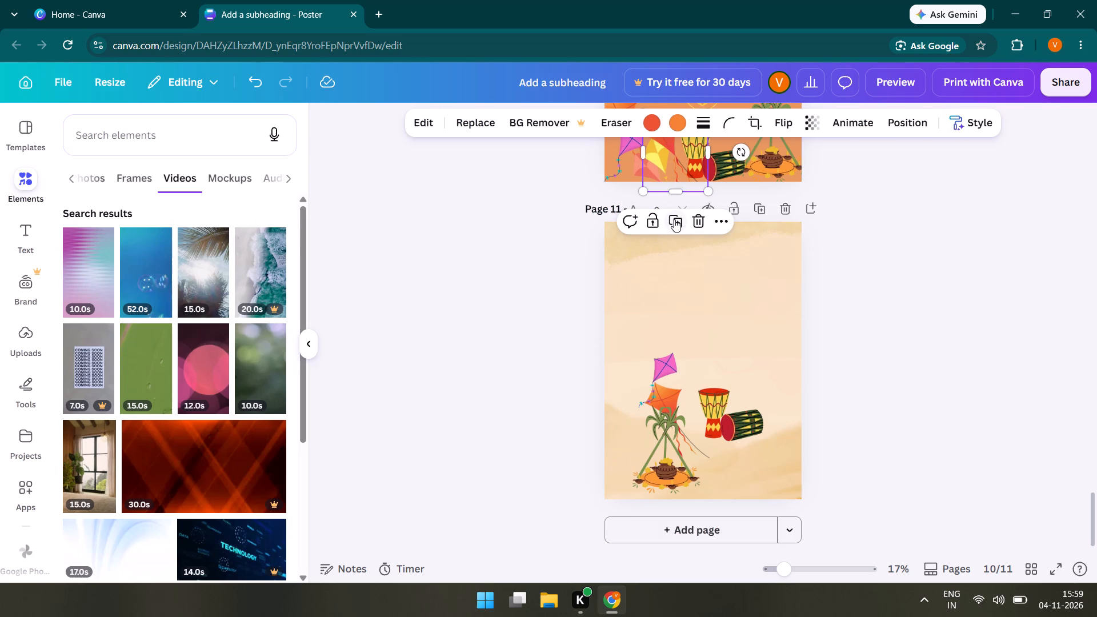
click(674, 219)
drag(667, 158, 684, 380)
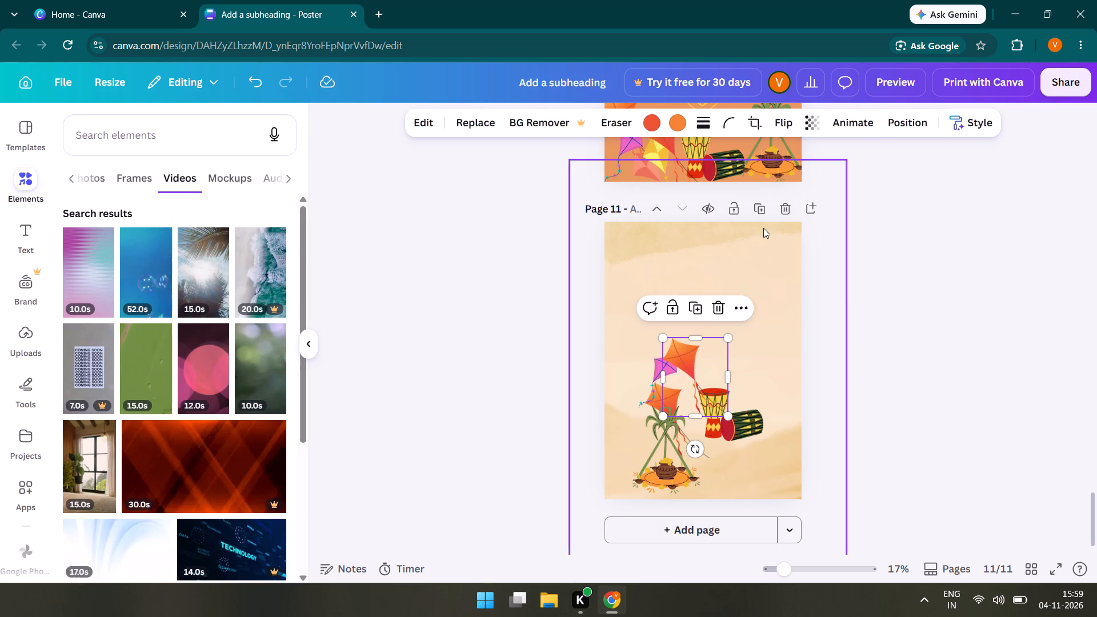
Duplicate page 9's flower rangoli and place the copy in the upper right of page 11.
scroll(763, 228, up, 5)
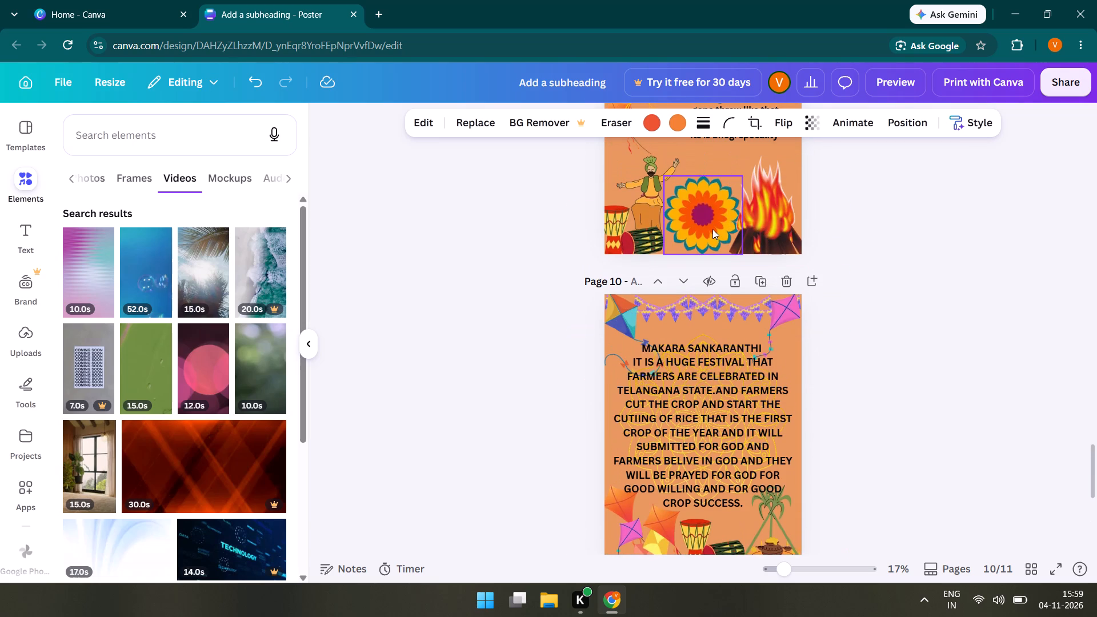
click(710, 228)
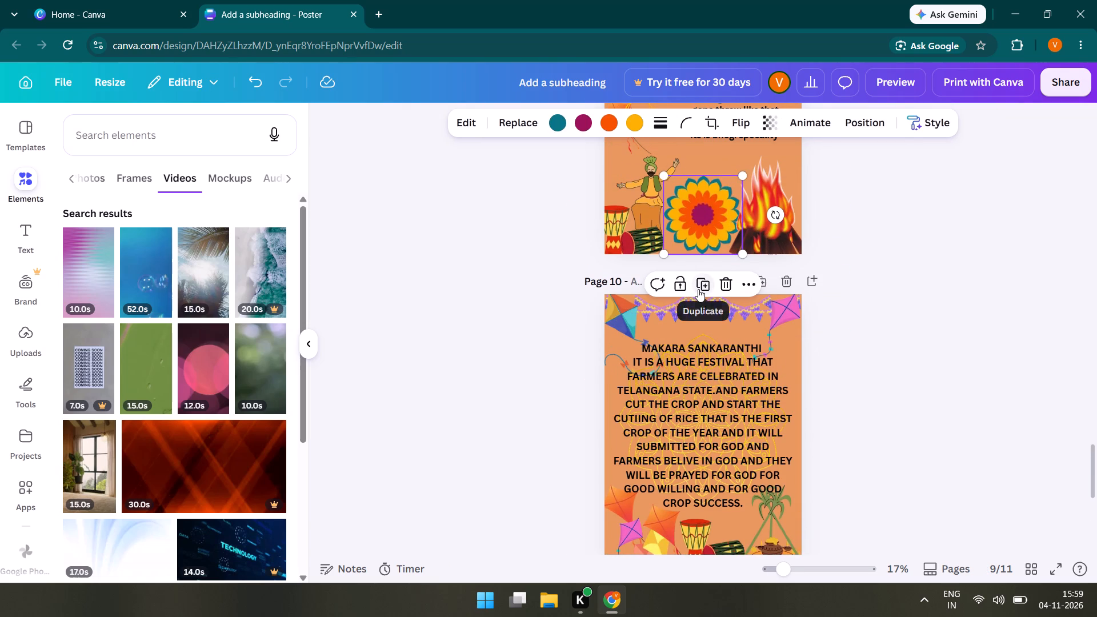
click(698, 289)
drag(705, 223, 710, 408)
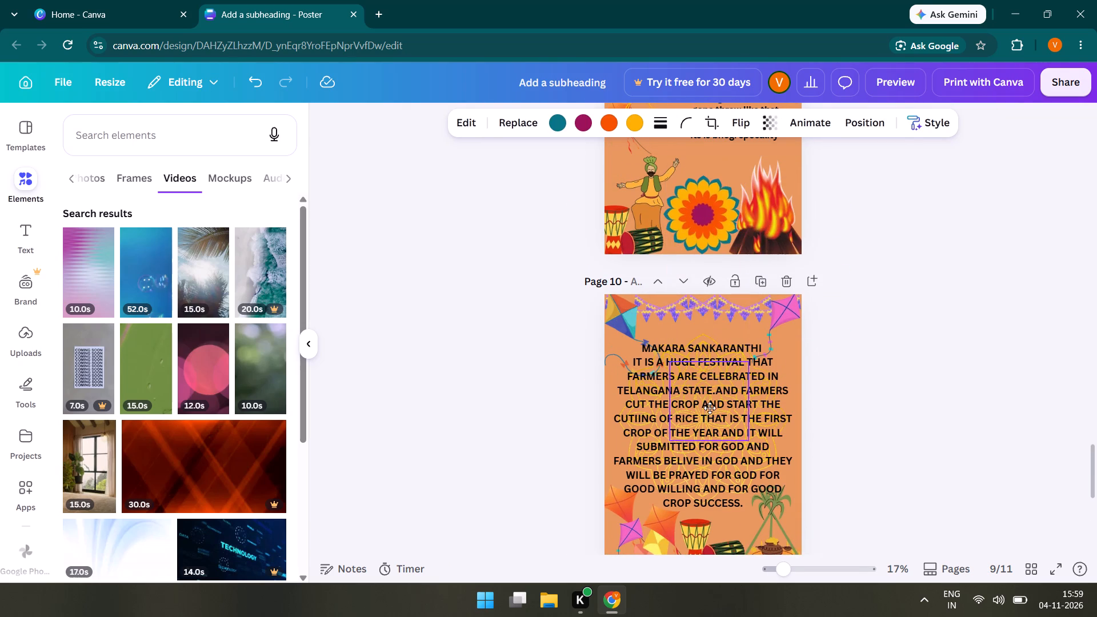
scroll(846, 387, down, 5)
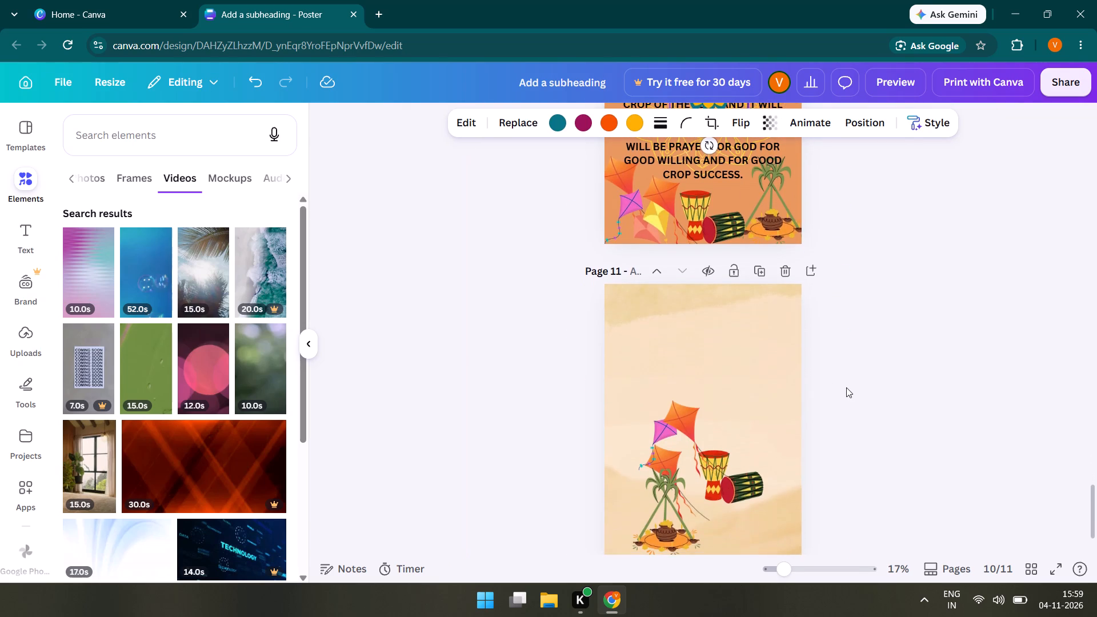
scroll(810, 314, up, 1)
drag(716, 171, 751, 466)
scroll(751, 466, down, 6)
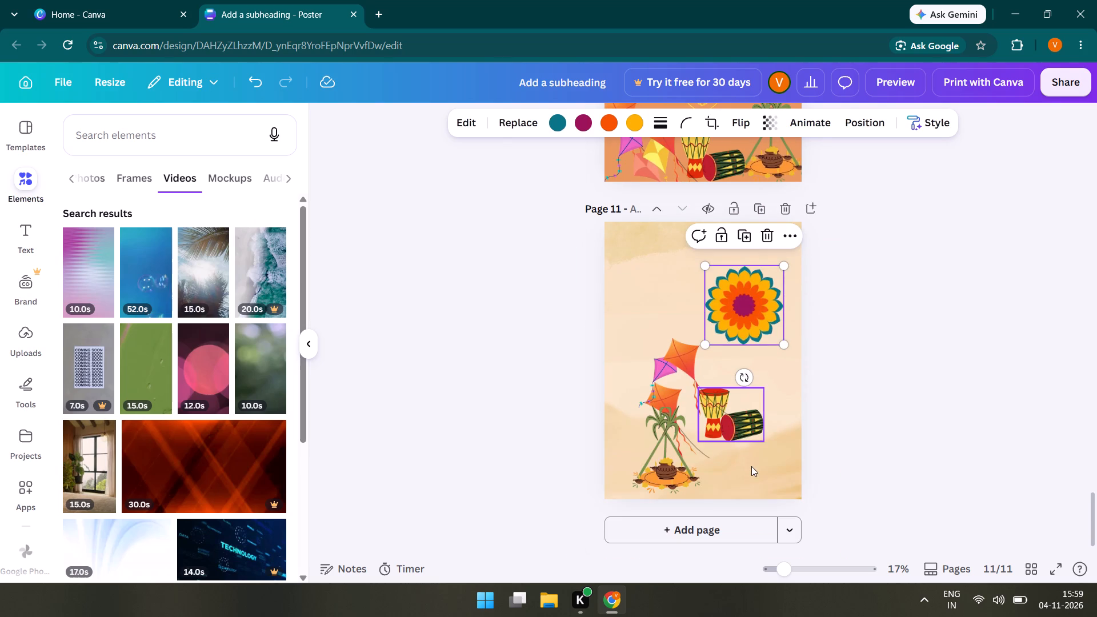
Line up page 11's bottom edge with the Pongal pot in the left corner, the rangoli in the middle and the drums in the right corner.
drag(739, 430, 782, 493)
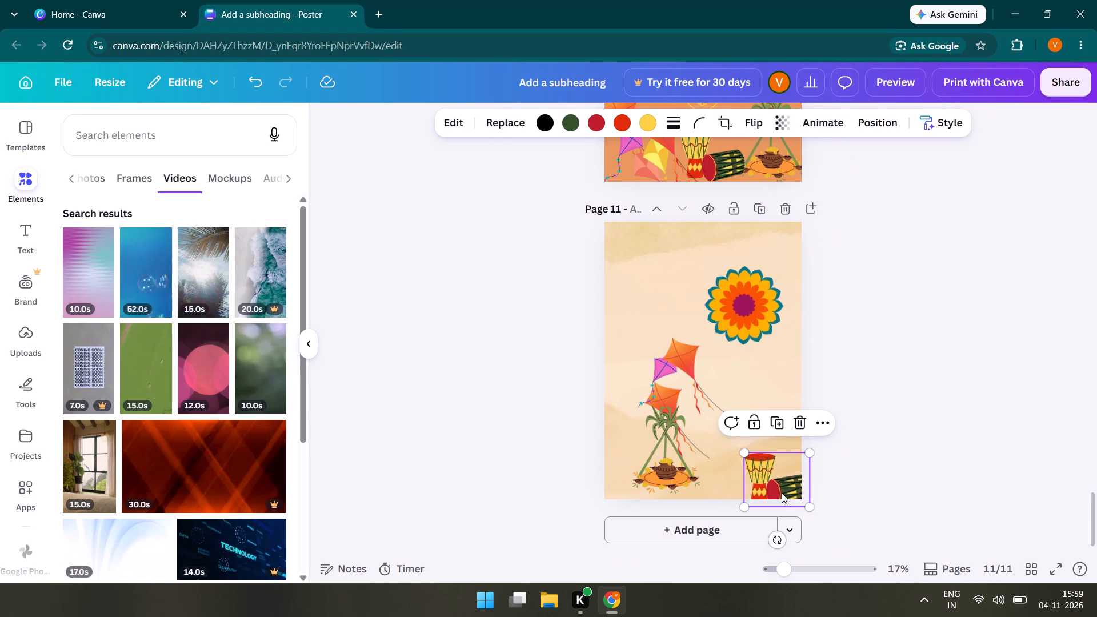
drag(674, 472, 647, 481)
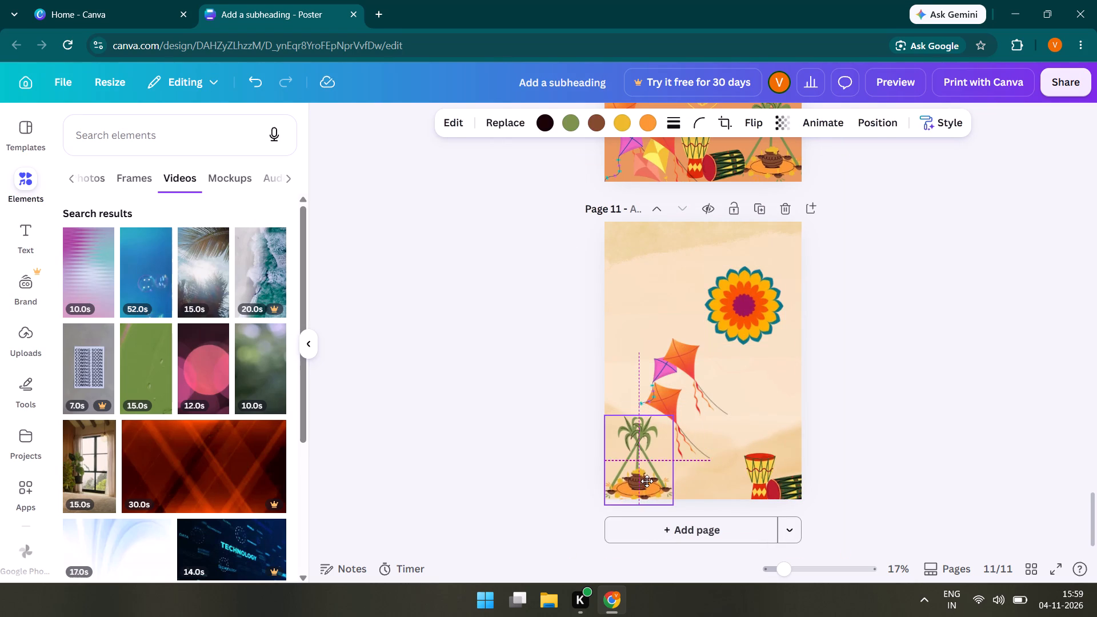
drag(647, 481, 646, 481)
drag(736, 327, 723, 462)
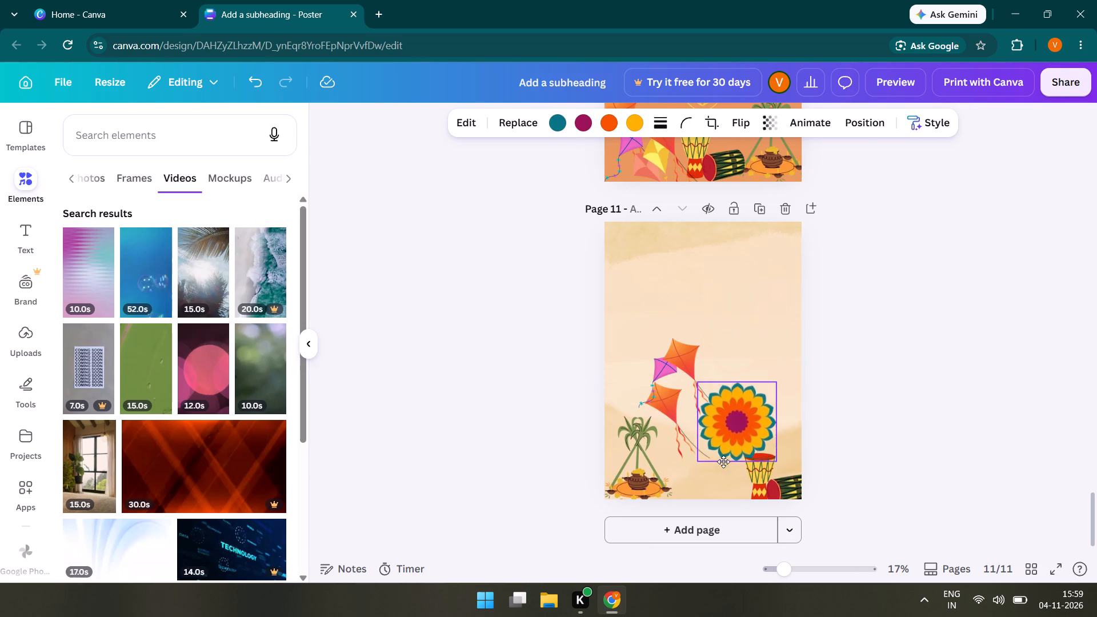
drag(723, 462, 696, 481)
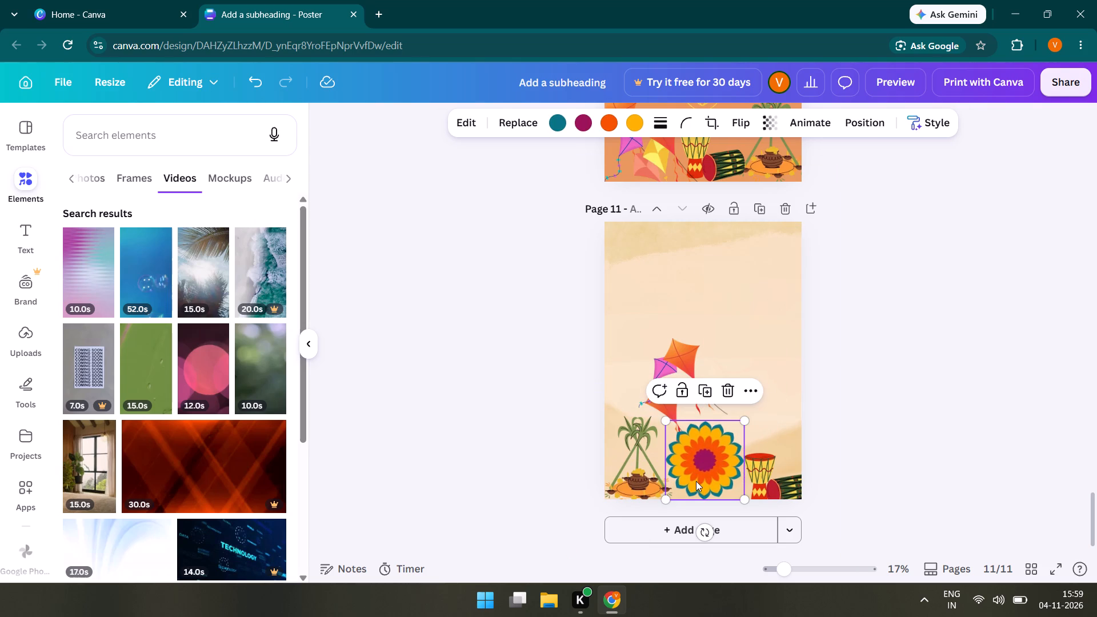
Move page 11's two orange kites and the pink kite to the right edge, clustered above the drums.
drag(676, 348, 764, 417)
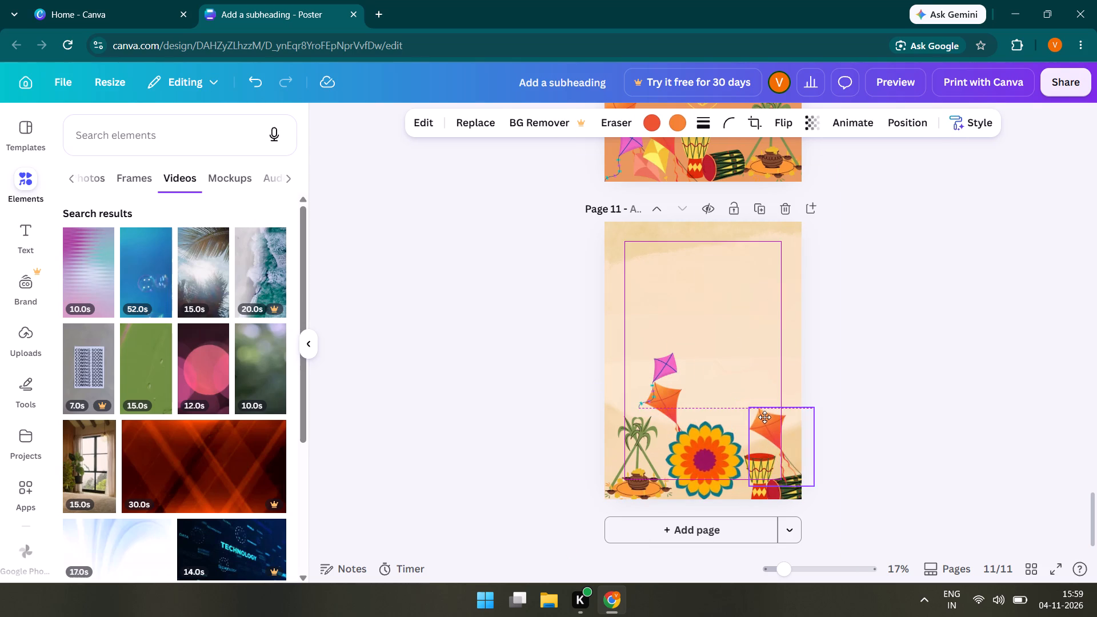
drag(764, 417, 778, 431)
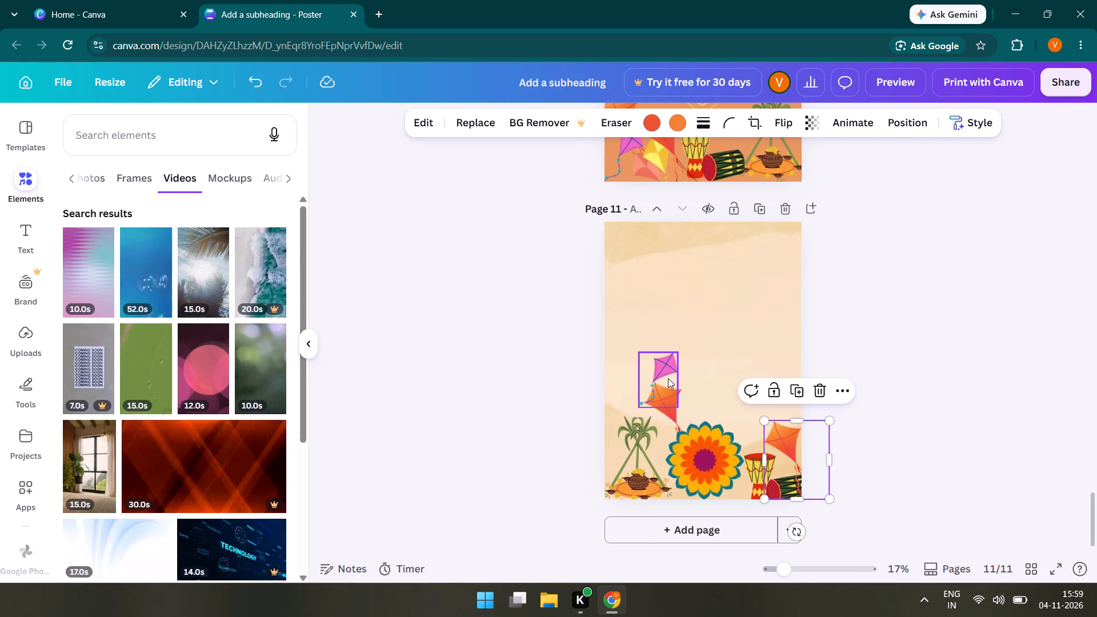
drag(664, 366, 761, 422)
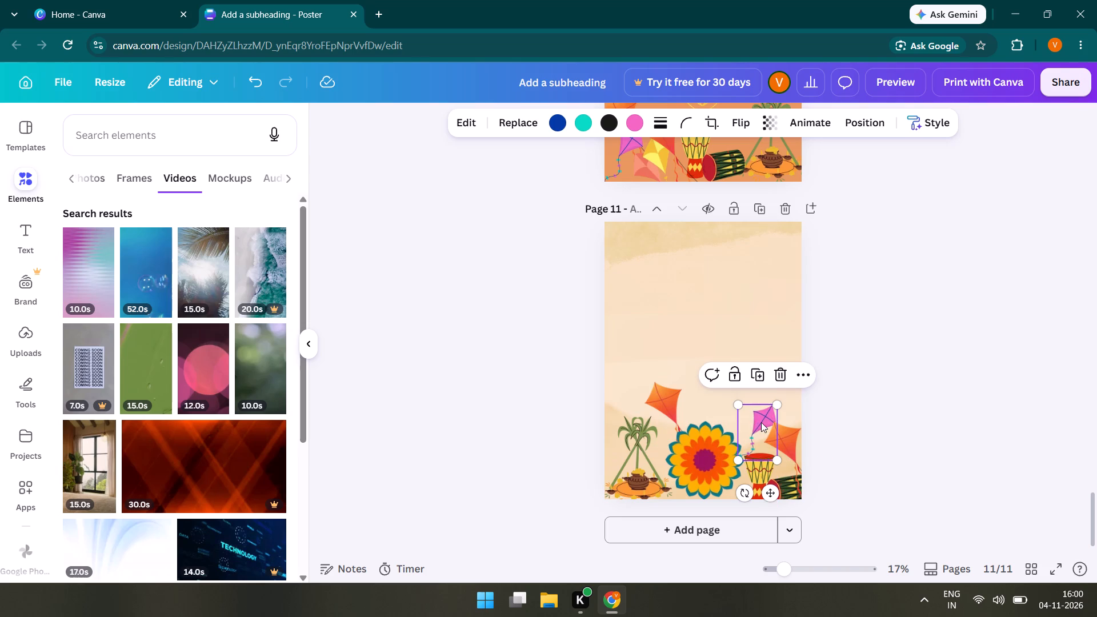
drag(658, 396, 769, 440)
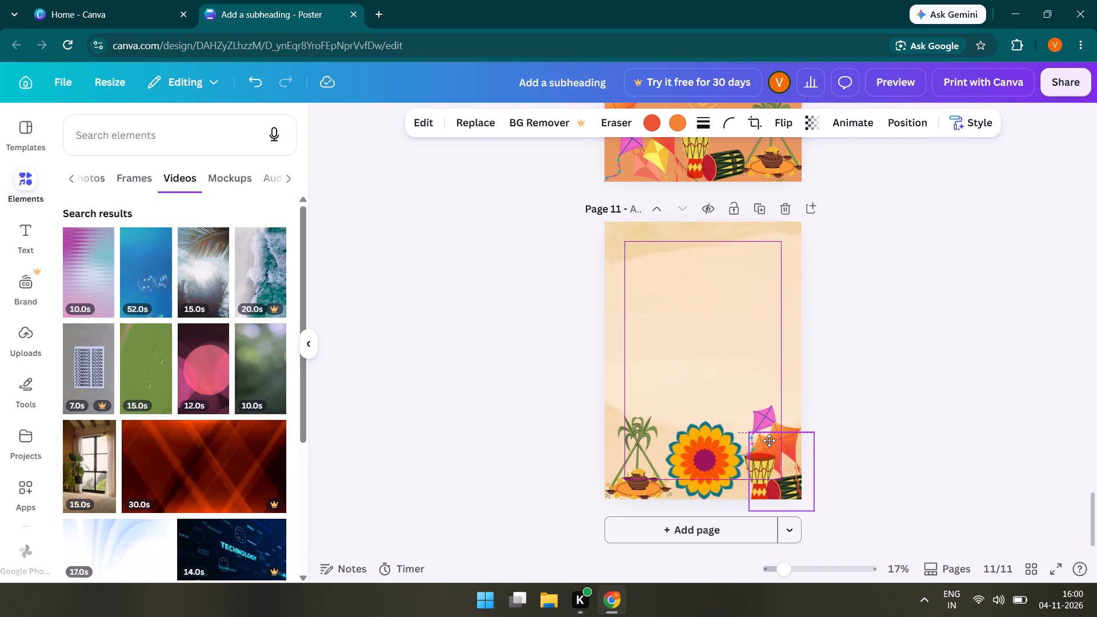
drag(769, 440, 781, 394)
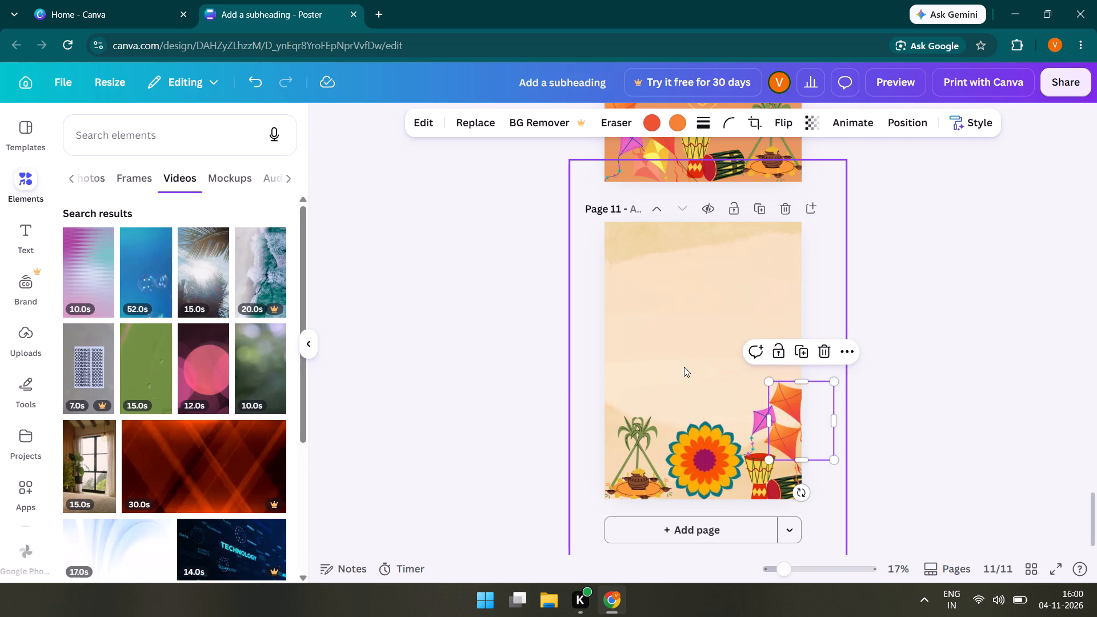
click(684, 367)
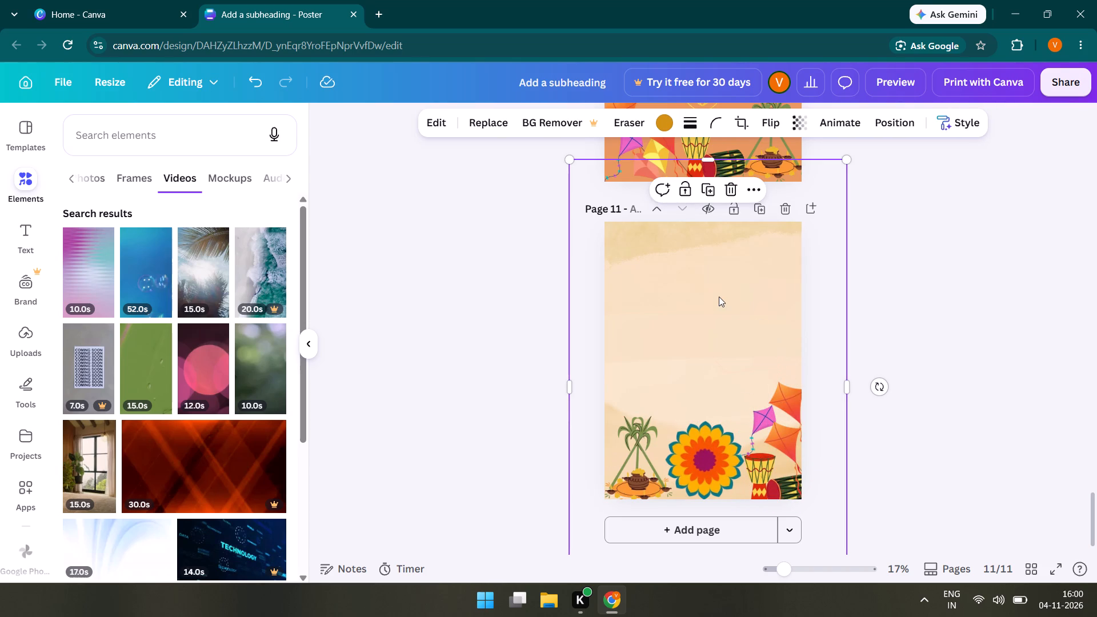
Add a subheading to page 11, clear its placeholder and enter "KANUMA IS A TRADITIONAL HARVEST".
click(13, 229)
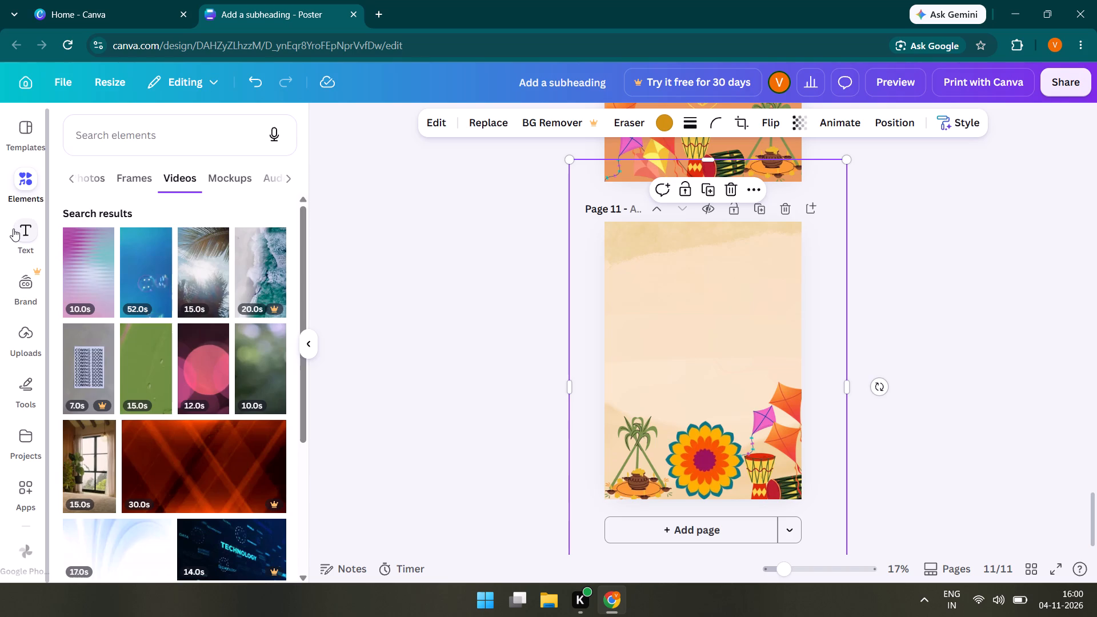
click(133, 399)
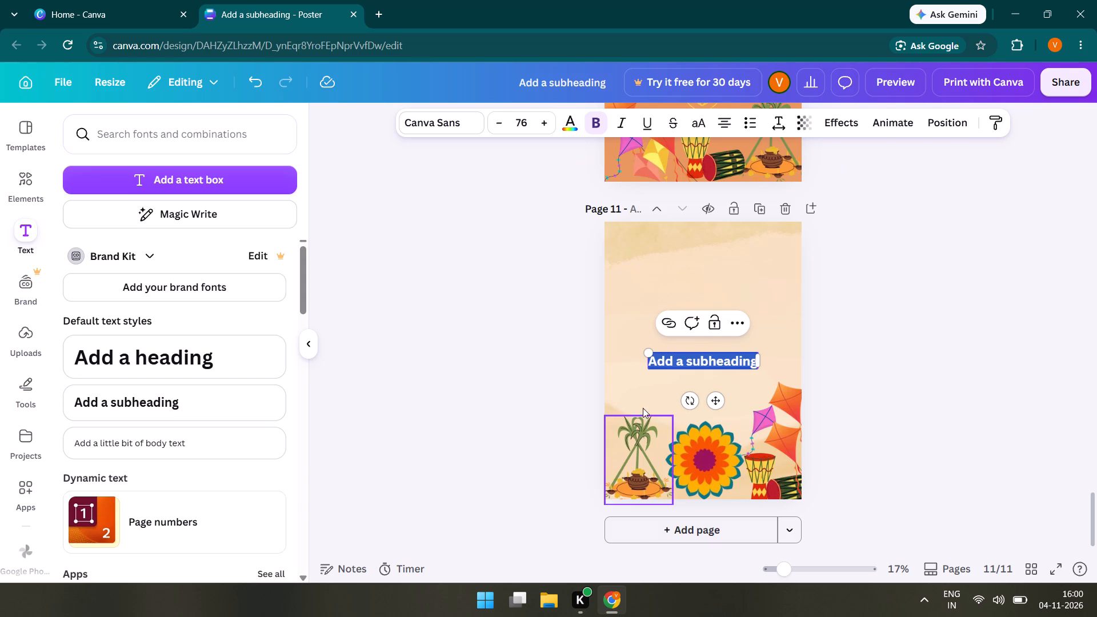
key(BackSpace)
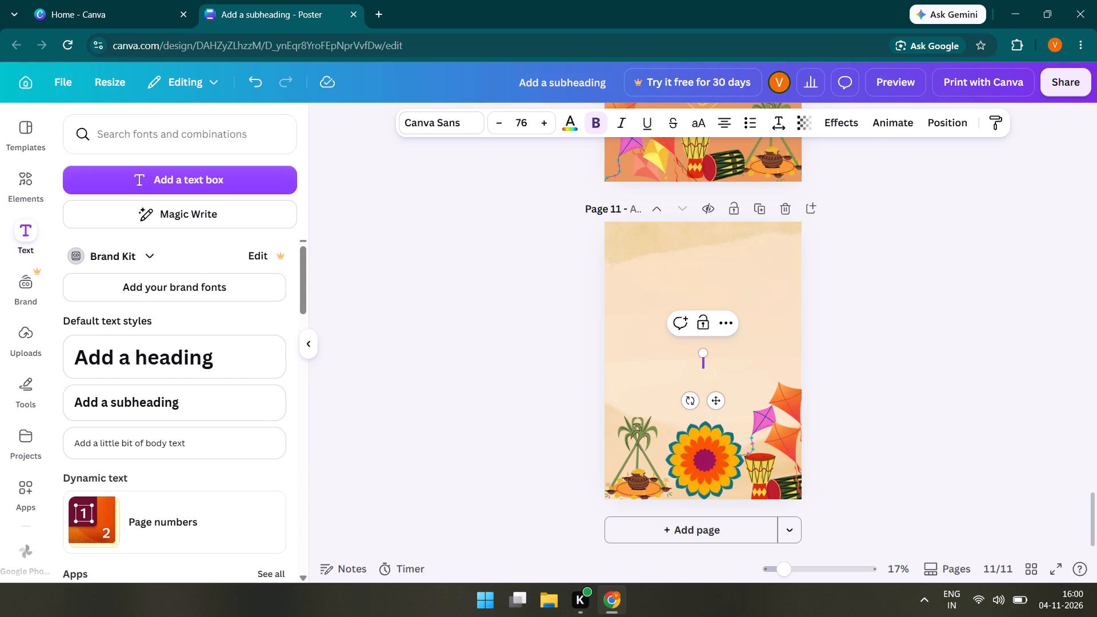
key(Tab)
text(KANUMA IS A TRADITIONAL)
key(space)
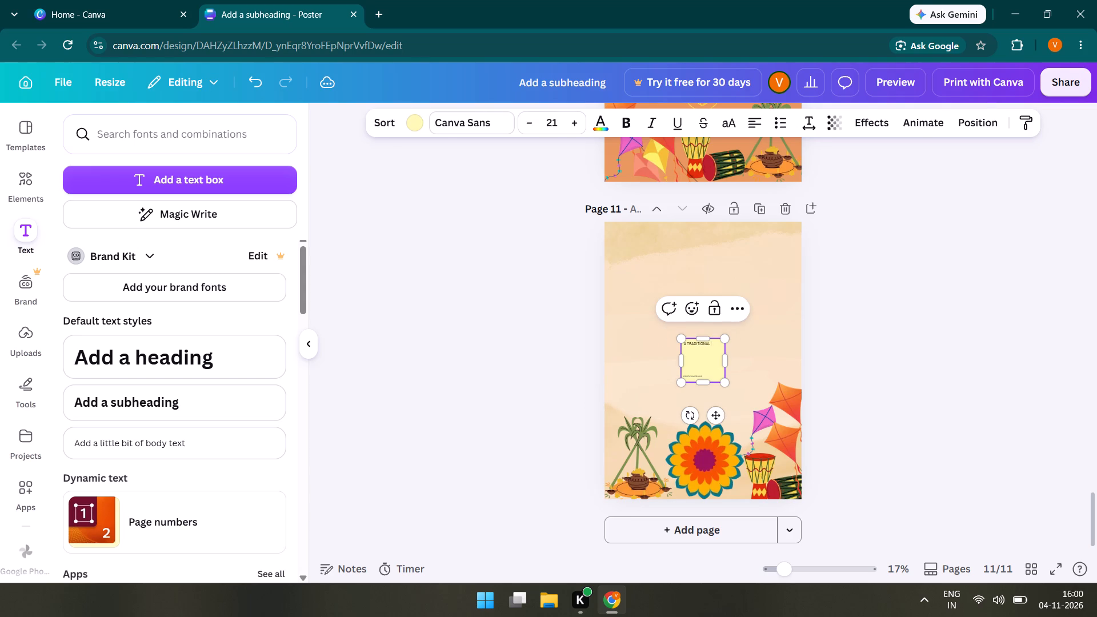
text(HARVEST G)
key(BackSpace)
Continue the page 11 text with "FESTIVAL CELEBRATED PRIMARILY ON THE THIRD DAY OF THE MAKARA SANKRANTHI".
text(FESTIVAL CELE)
text(BRATED PRI)
text(MAR)
text(ILY ON THE)
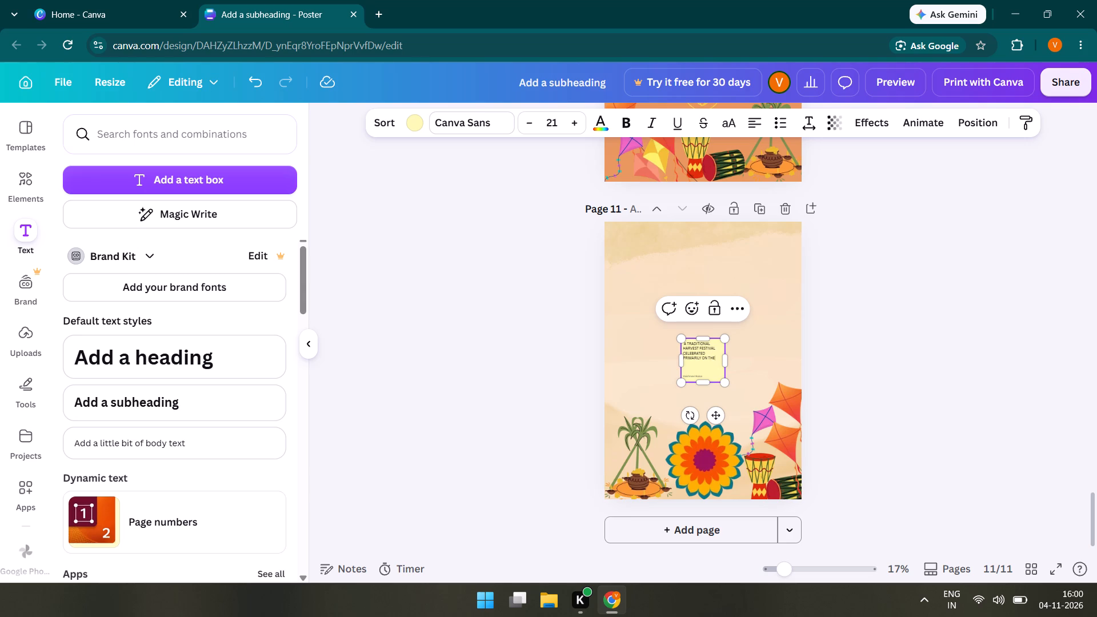
key(space)
text(THIRD)
key(space)
text(DAY OF)
key(space)
text(THE)
key(space)
text(MAKARA SANKRANTHI)
key(space)
Continue the page 11 text with "FESTIVAL IN THE SPUTH FESTIVAL IN THE SOUTH INDIAN STATES OF TELANGANA AN".
text(FESTIVAL IN THE SPUTH FESTIVAL)
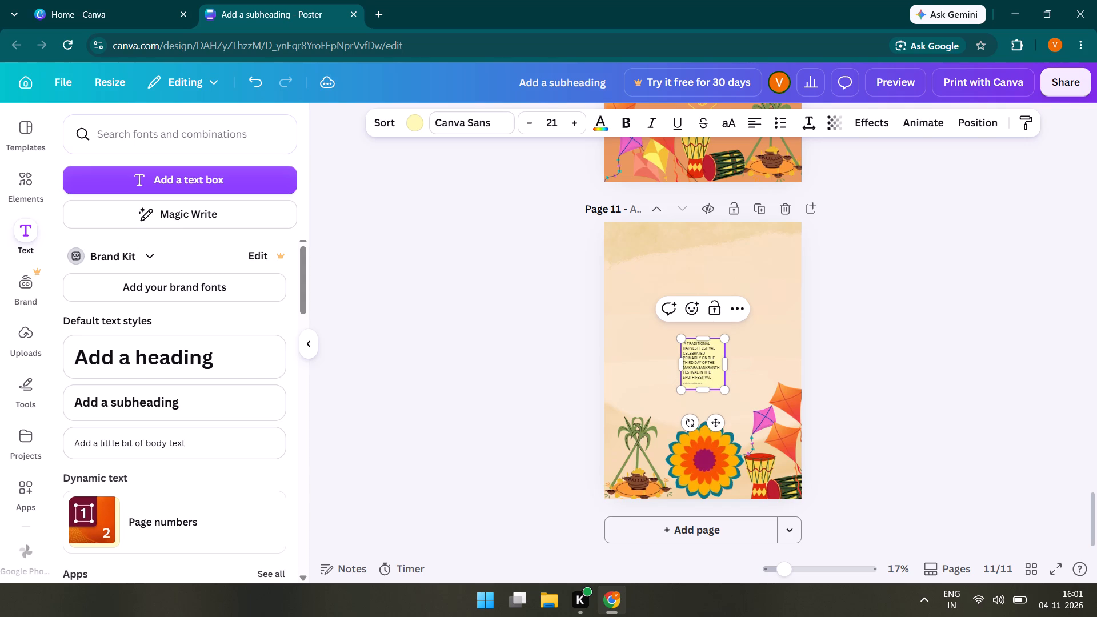
key(space)
text(IN THE SOUTH INDIAN STATES OF)
key(space)
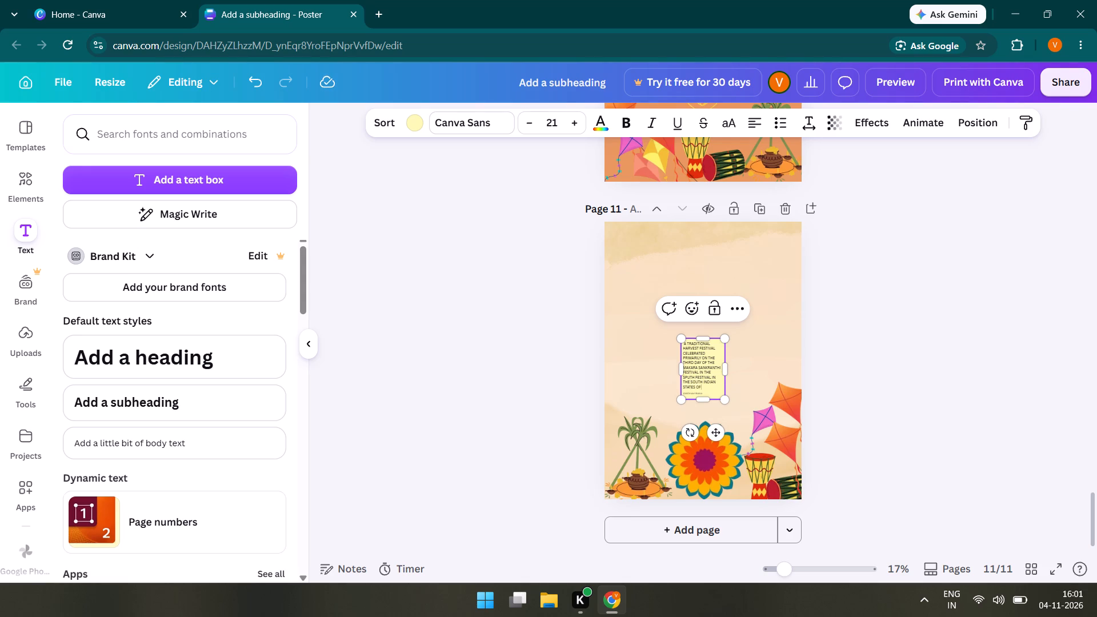
text(TELANGANA)
key(space)
text(AN)
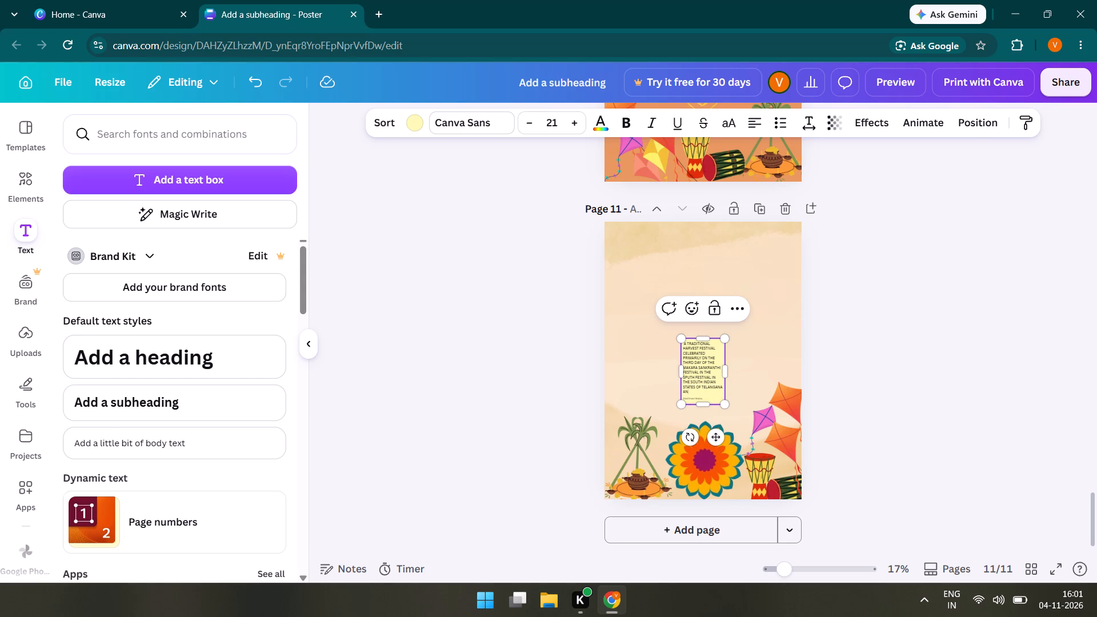
Widen the yellow sticky note on page 11 toward the left edge and move it higher on the page.
drag(680, 374, 617, 369)
click(653, 367)
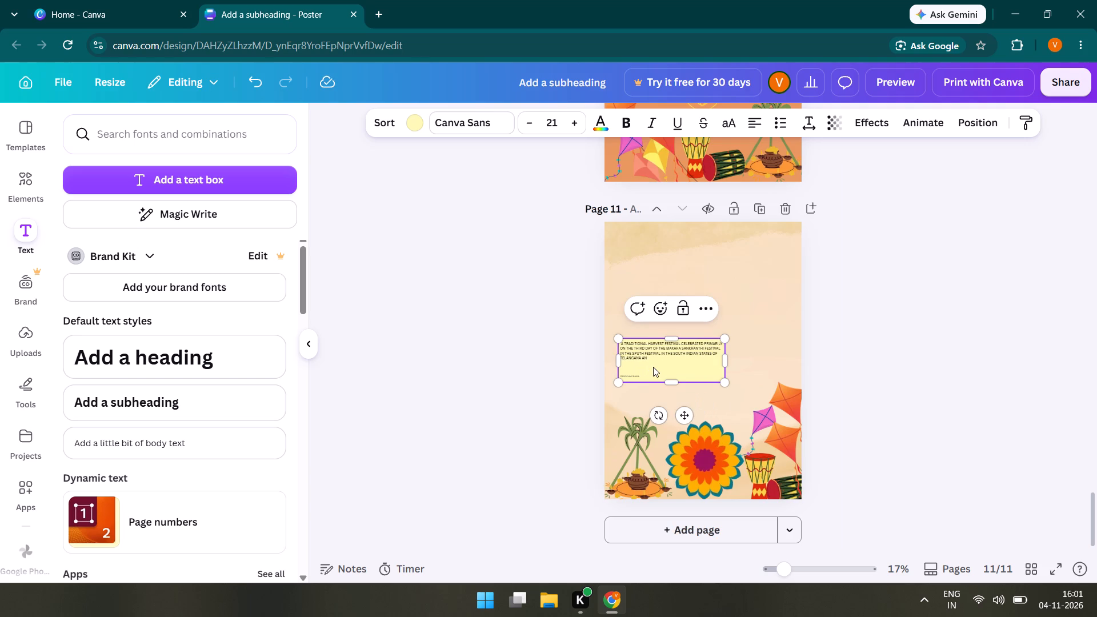
text(D A)
click(708, 368)
drag(708, 368, 748, 351)
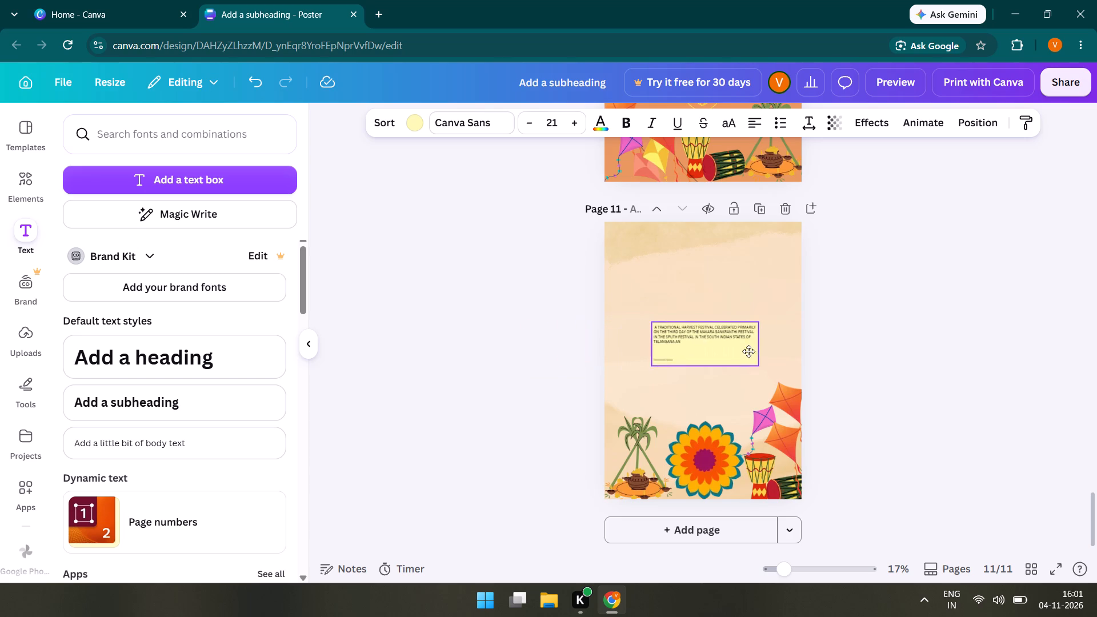
drag(748, 351, 755, 352)
click(755, 352)
drag(755, 352, 716, 341)
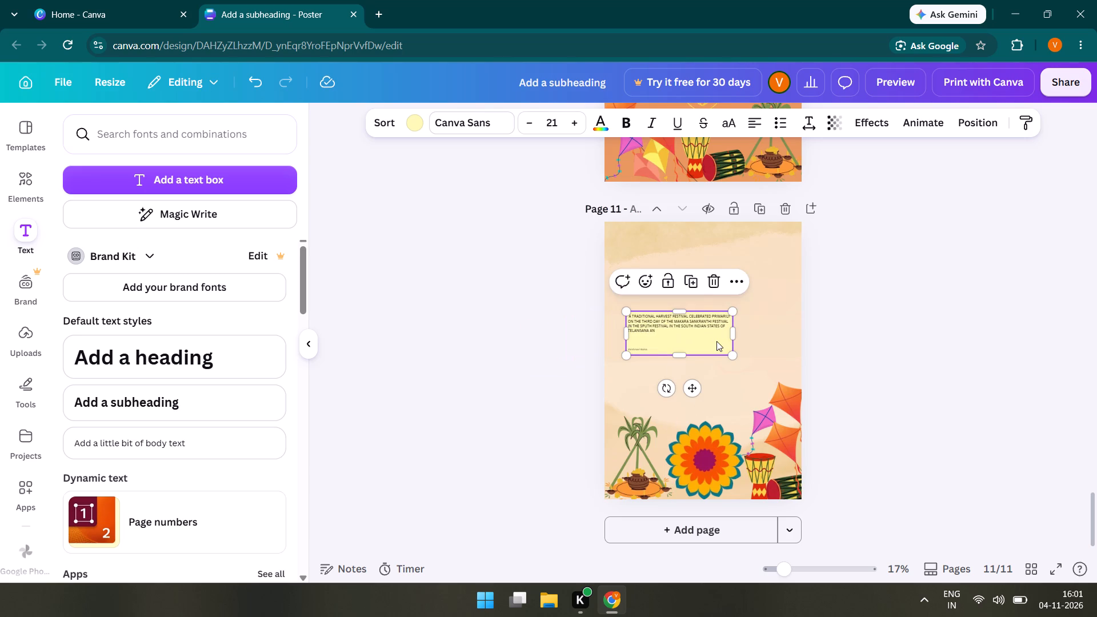
Copy the sticky note's text into a new subheading on page 11, replacing its placeholder.
triple_click(716, 341)
drag(668, 331, 627, 314)
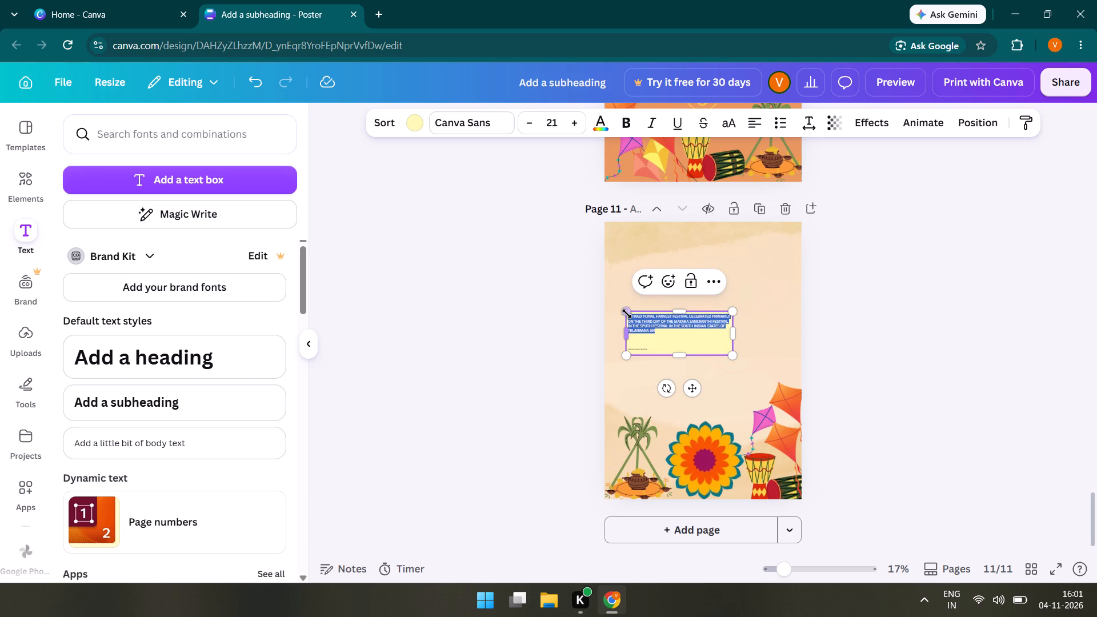
drag(627, 314, 627, 312)
key(ctrl+c)
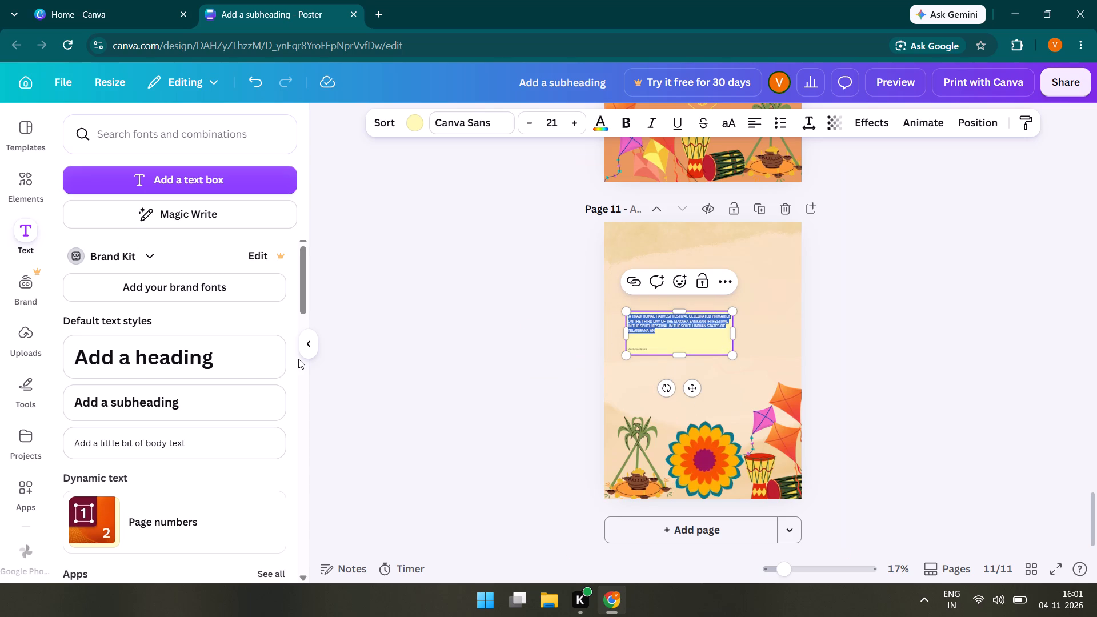
click(175, 400)
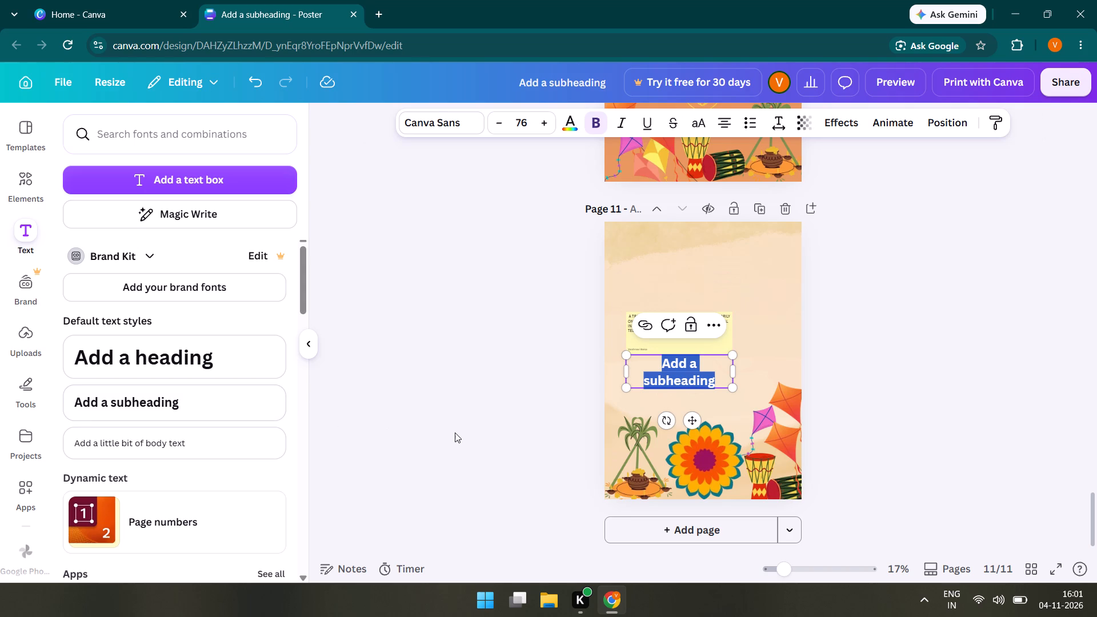
key(BackSpace)
key(ctrl+v)
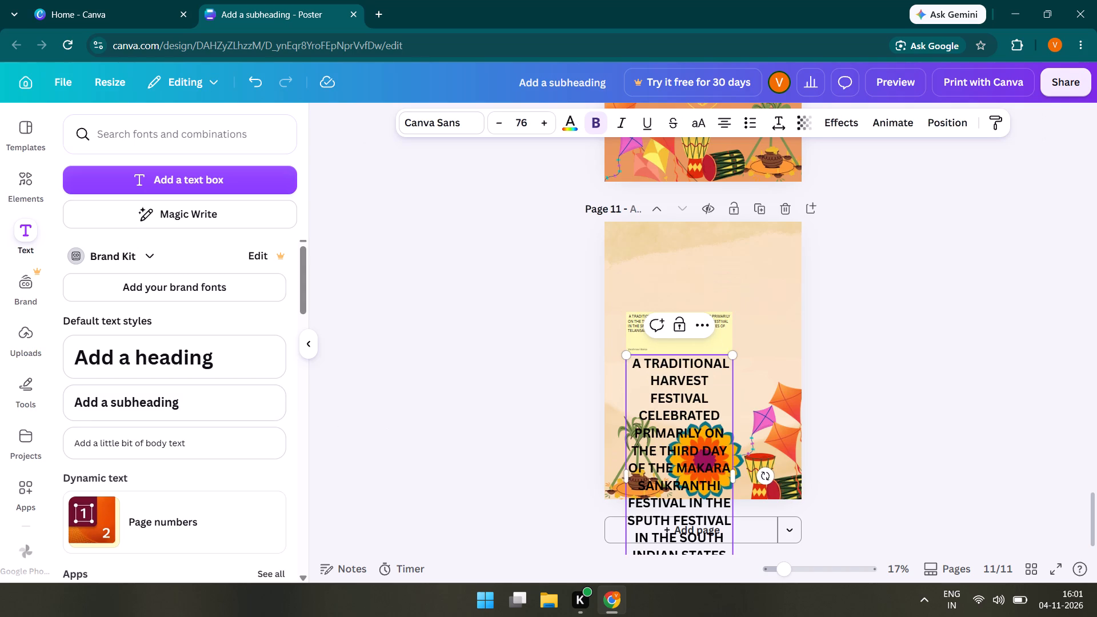
Delete the yellow sticky note from page 11.
click(723, 333)
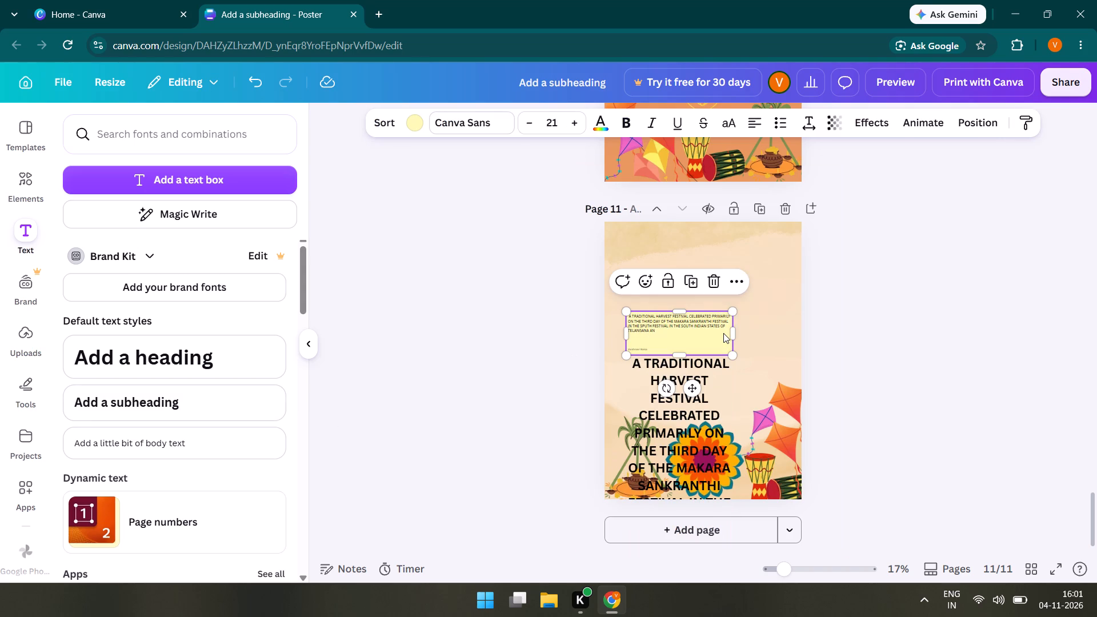
click(714, 286)
Move the page 11 text higher and complete its ending "AN" with "D ANDHRA PRADHESH AND THIS FESTIVAL IS".
drag(675, 414, 698, 179)
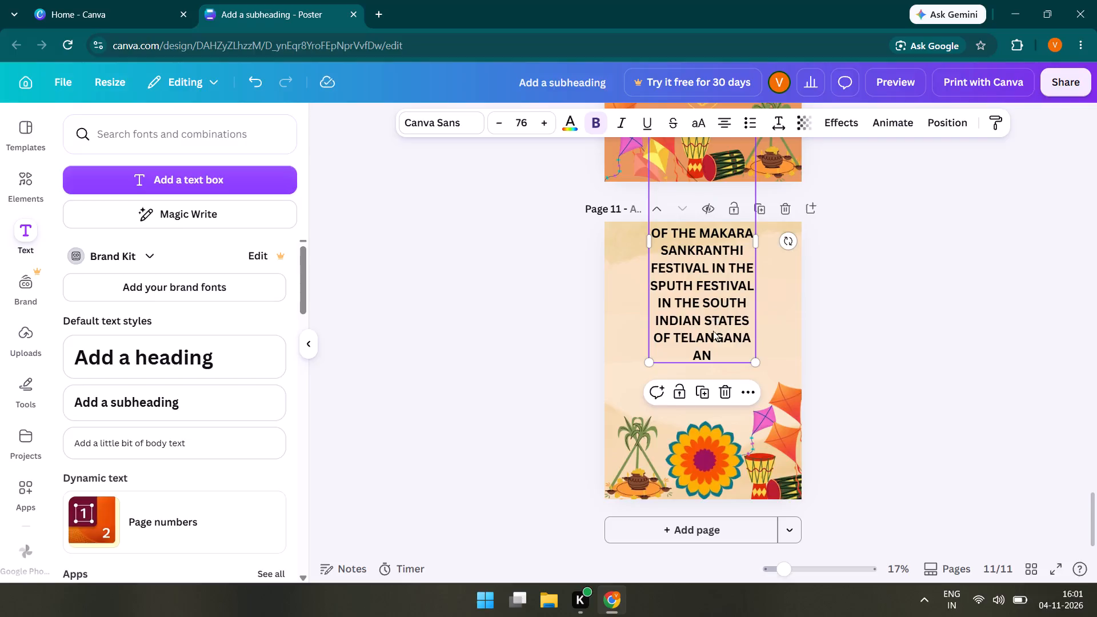
click(715, 351)
text(D ANDHRA)
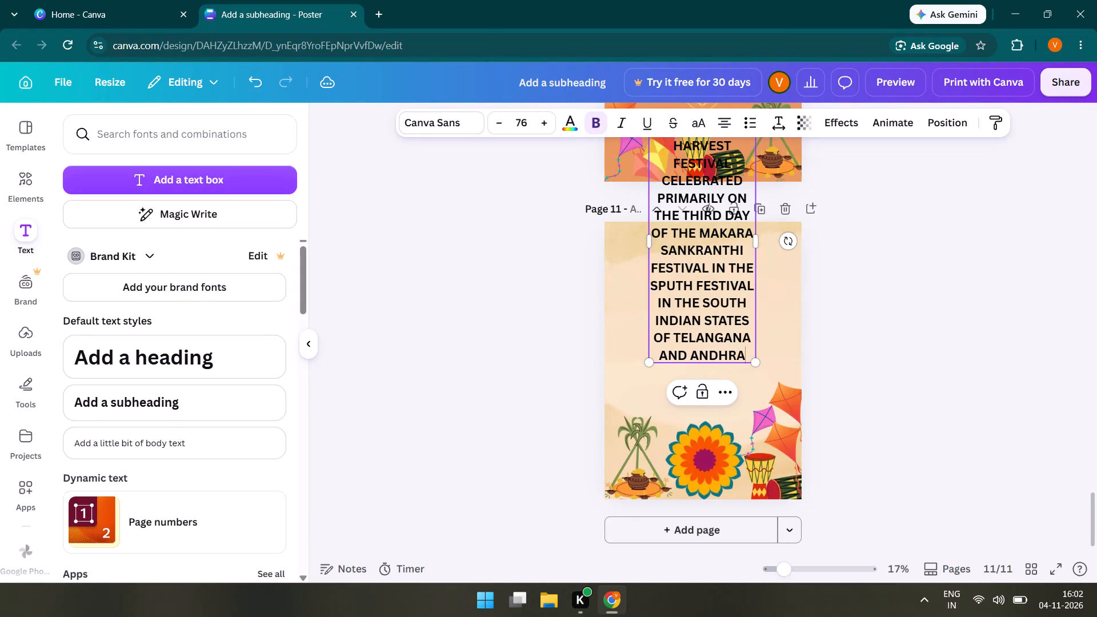
key(space)
text(PRADHESH)
key(space)
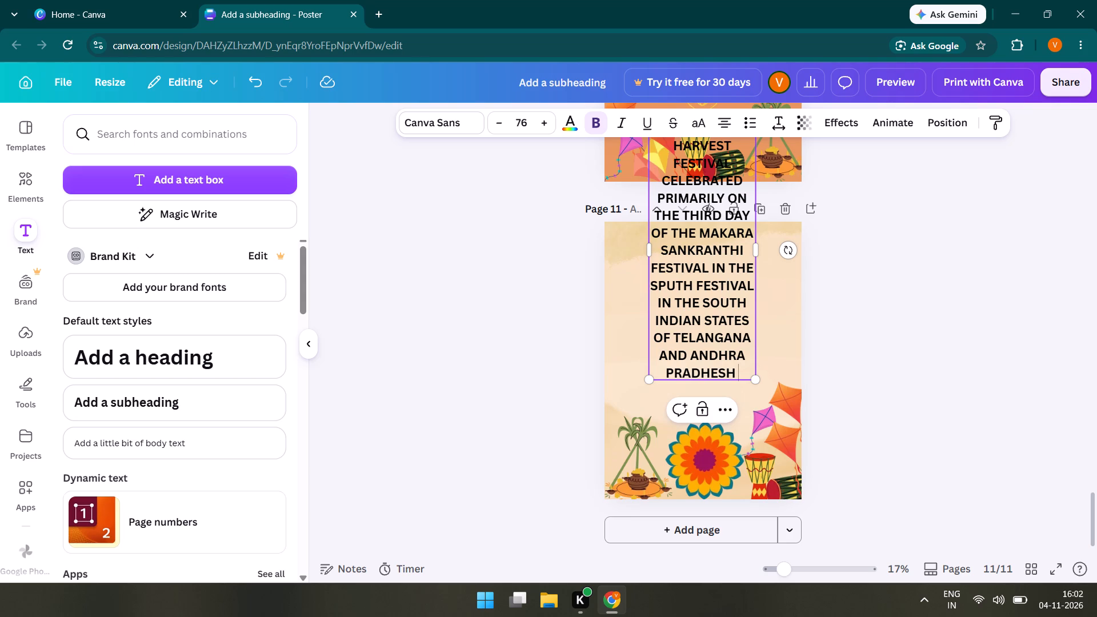
text(AND THIS FESTIVAL)
key(space)
text(IS)
key(space)
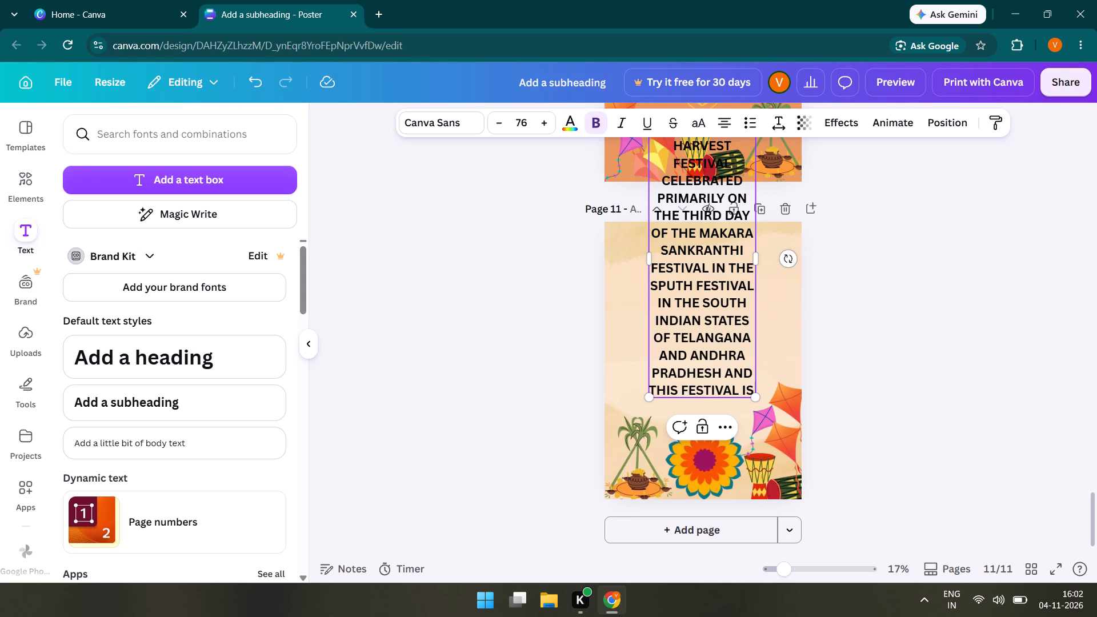
Continue the page 11 text with "DEDICATED TO THE COWS AND BULLS".
text(DE)
text(DEI)
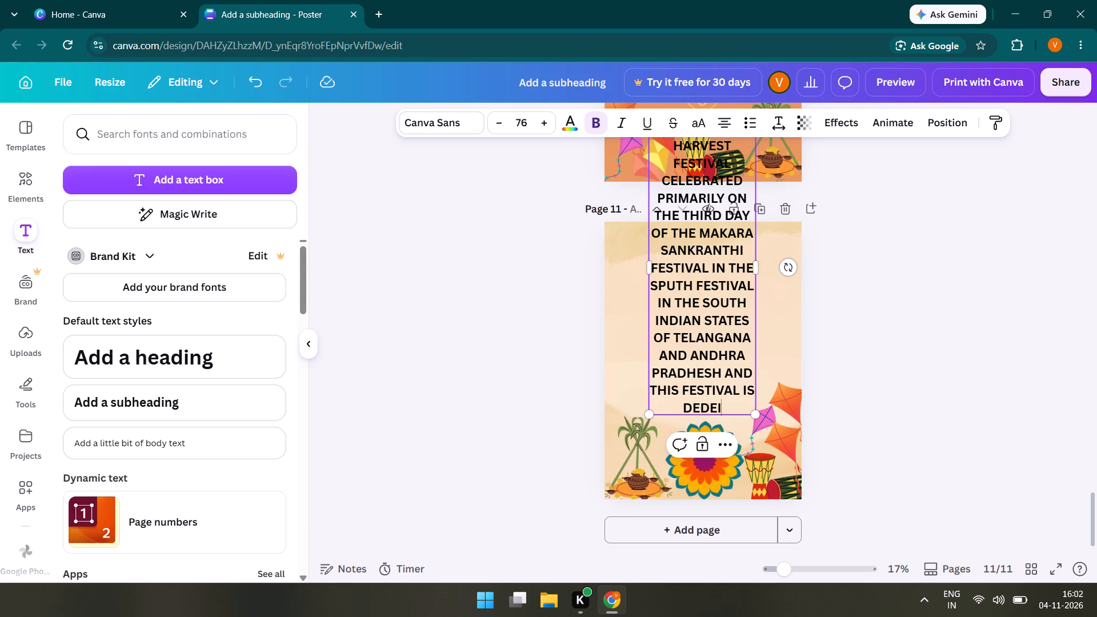
key(BackSpace)
key(BackSpace)
key(BackSpace)
key(BackSpace)
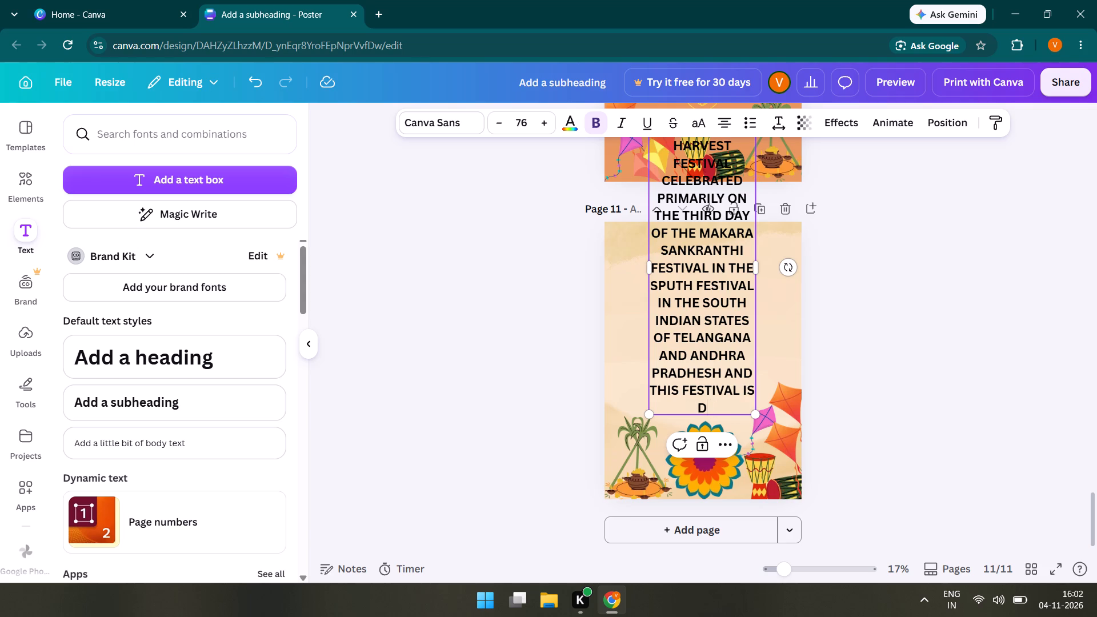
text(EDICATED TO THE COWS)
key(space)
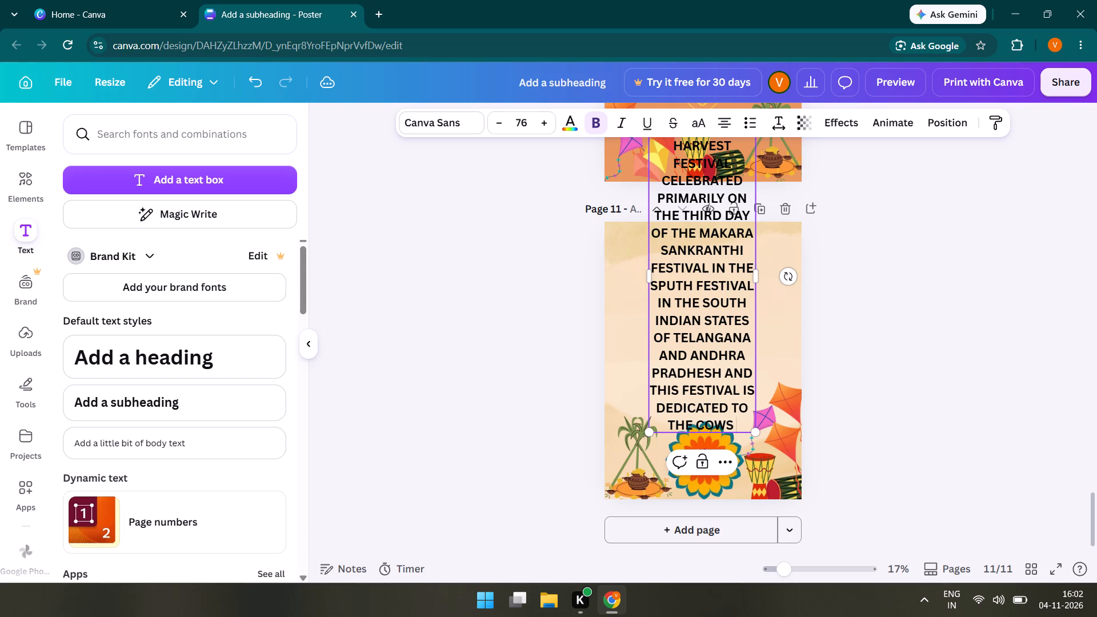
key(a)
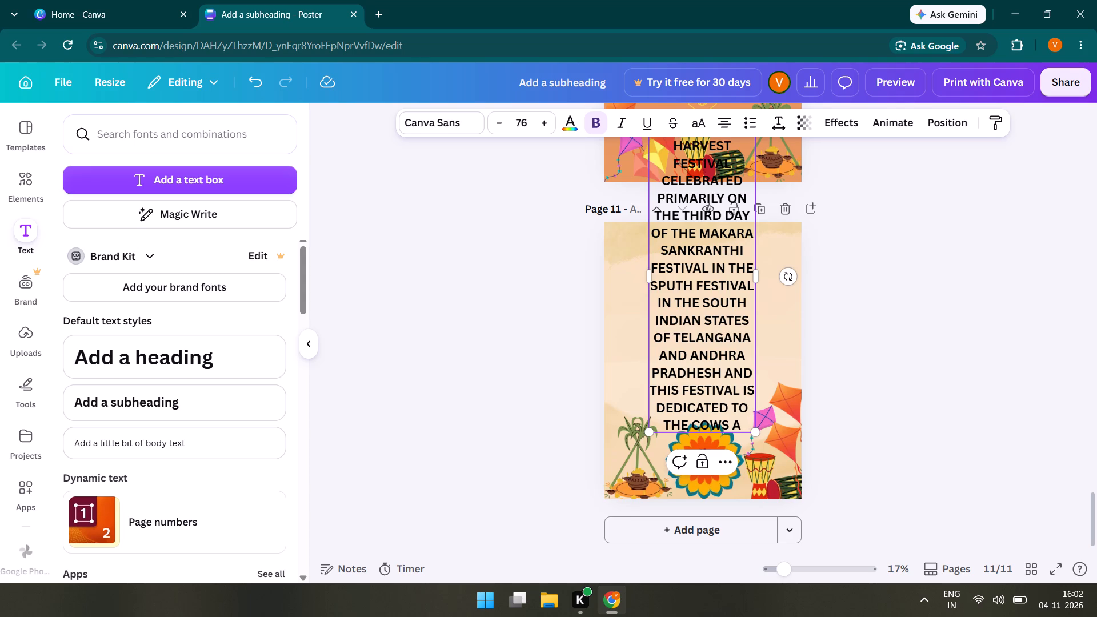
text(ND)
key(space)
text(BULLS)
key(space)
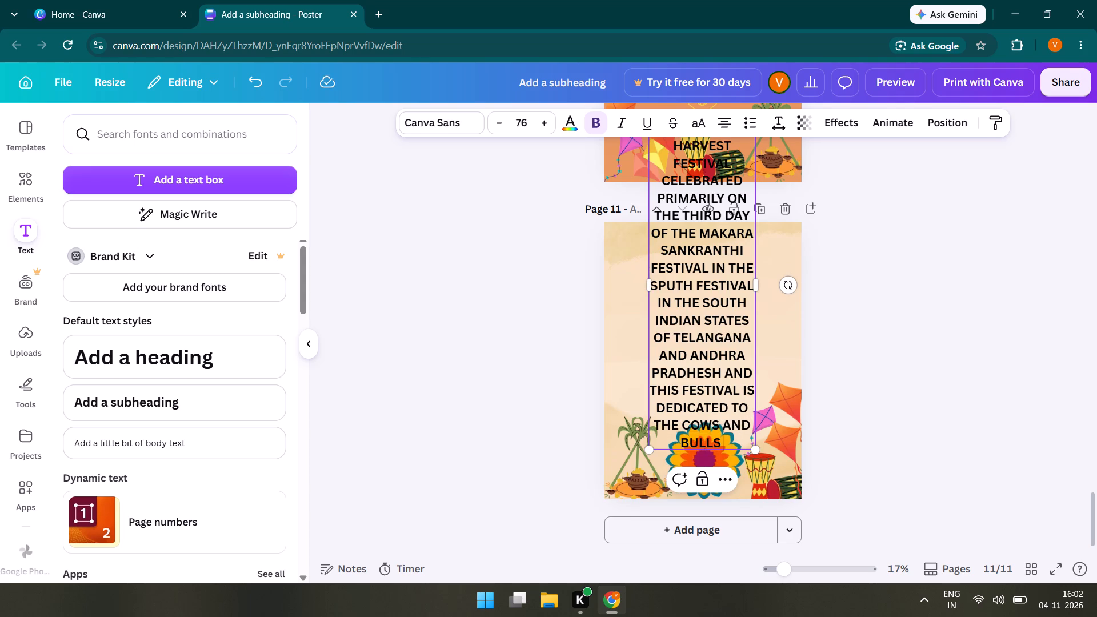
Finish the page 11 text with "WHICH ARE CONSIDER THE BACKBONE OF THE AGRICULTURE AND RURAL LIVELIHOODS.".
text(WHICH ARE)
key(space)
text(CONSIDER)
key(space)
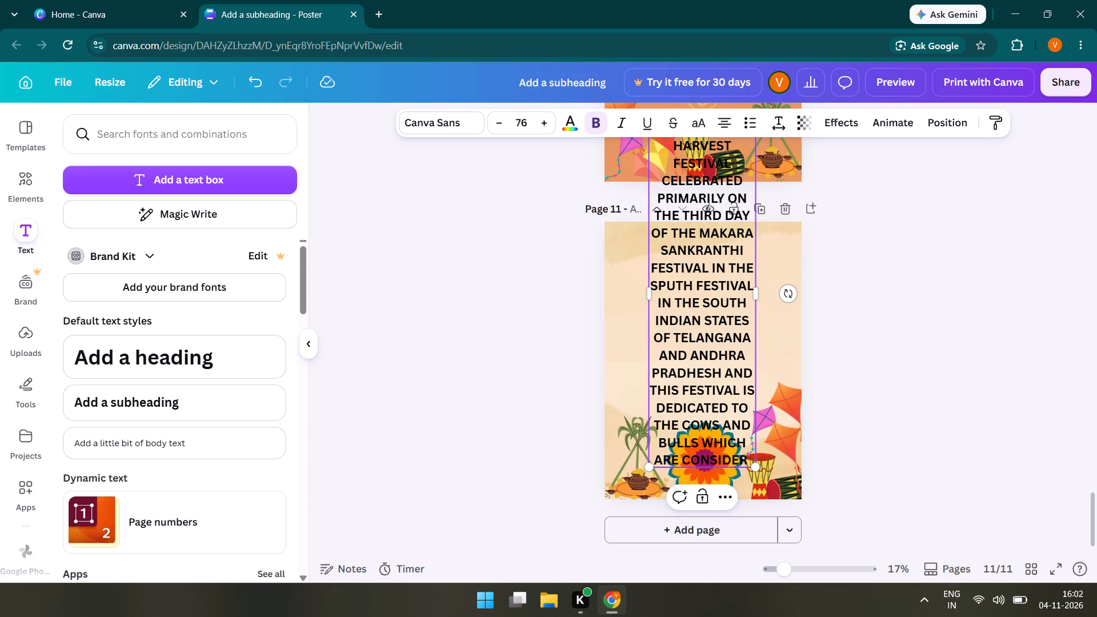
text(THE BACKBONE OF THE)
key(space)
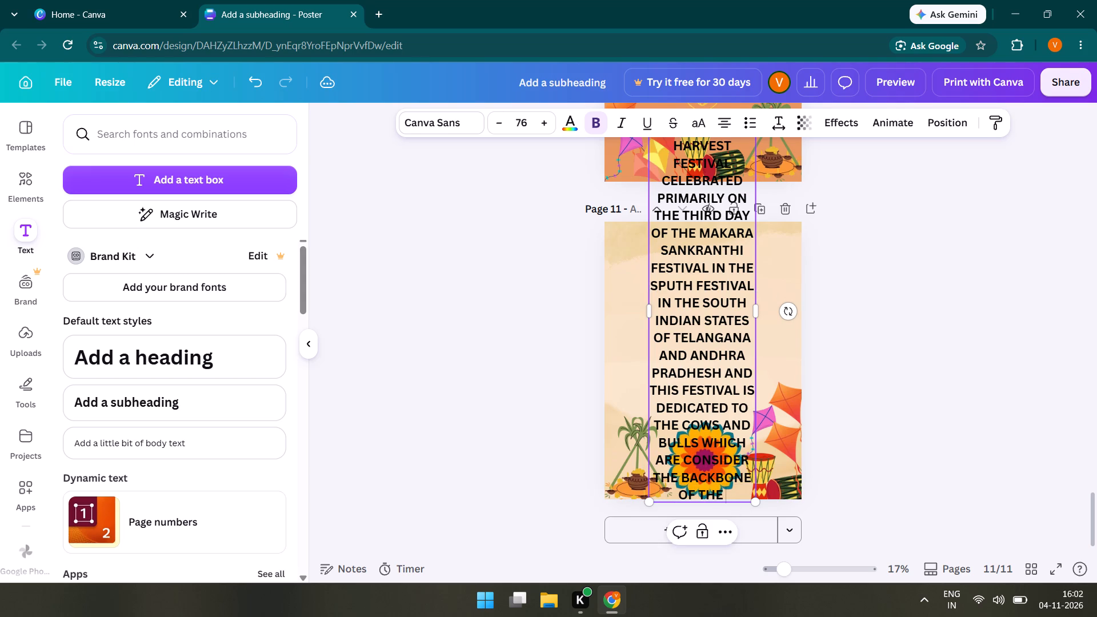
text(AGRICULTUER)
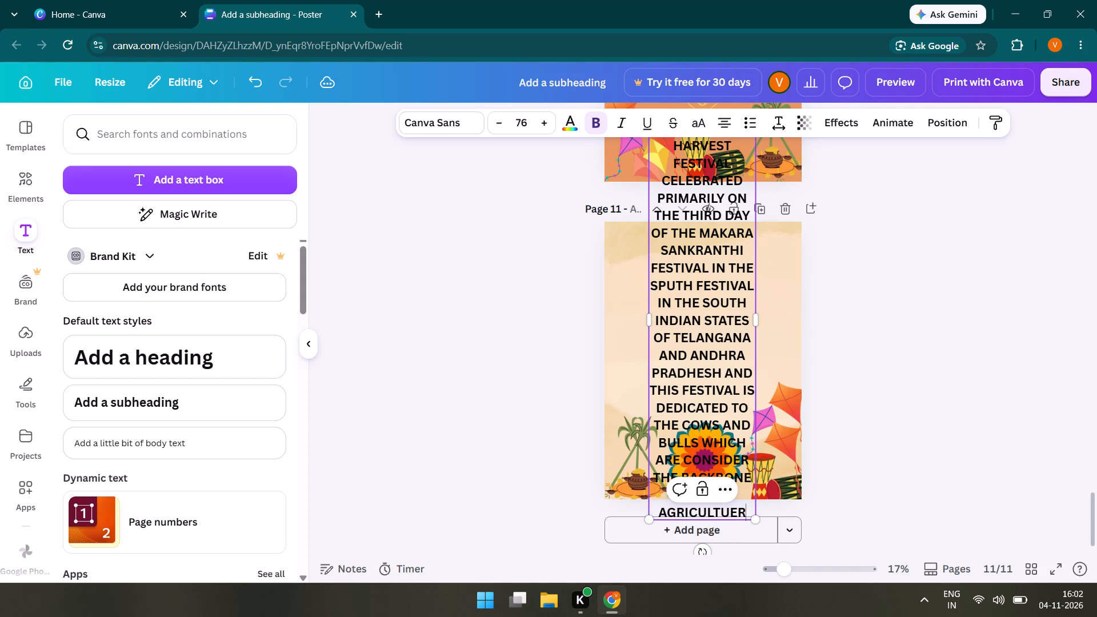
key(BackSpace)
key(BackSpace)
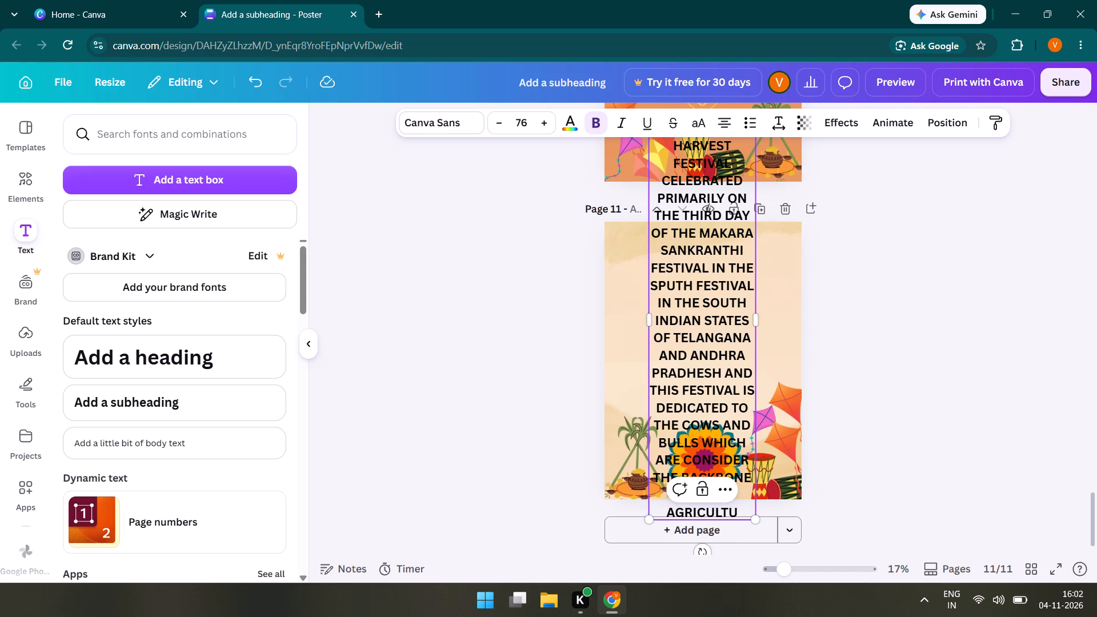
text(RE)
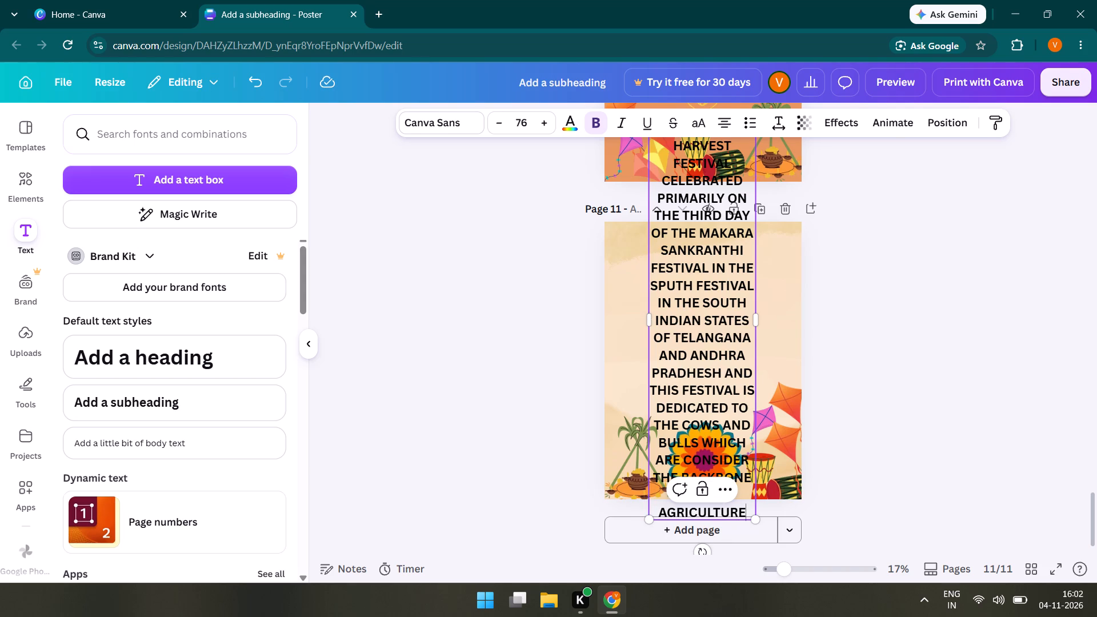
key(space)
text(AND RURAL LIVELIHOOD)
key(s)
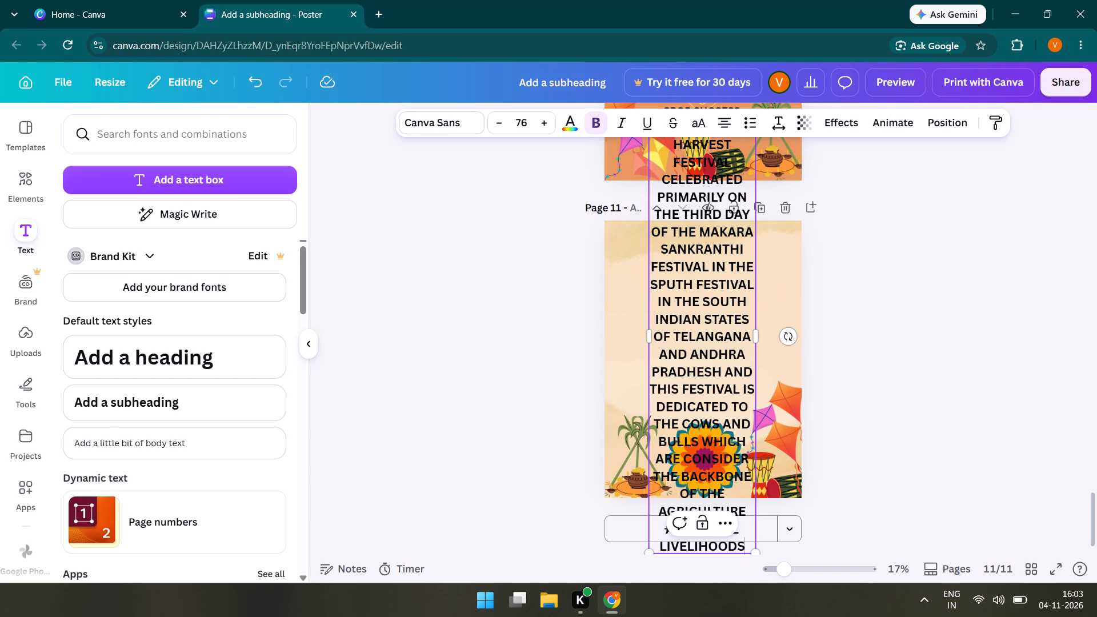
key(period)
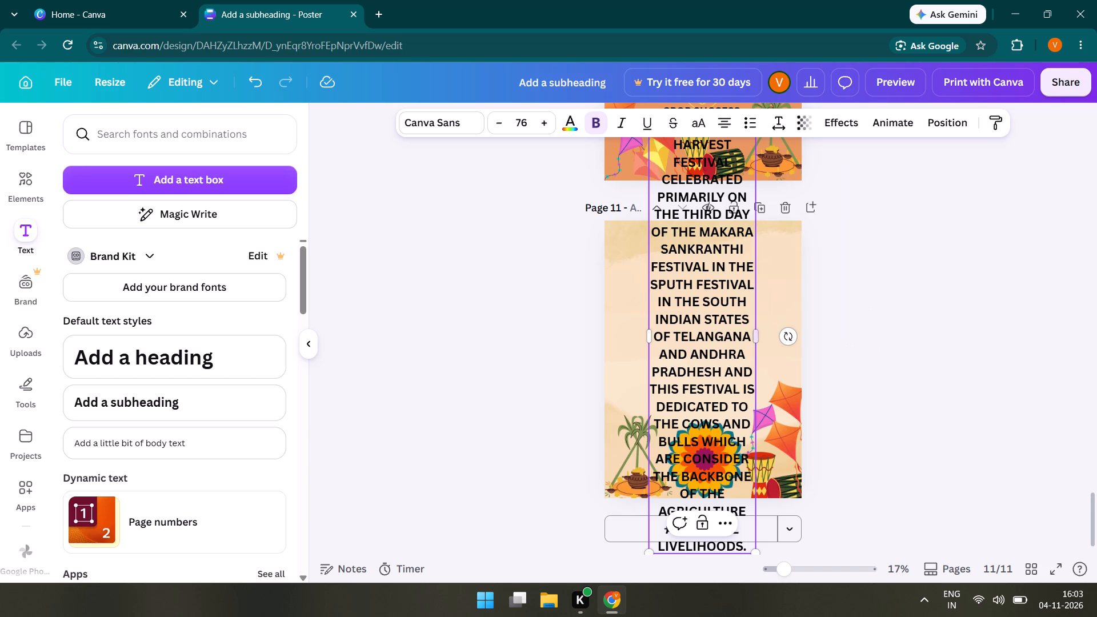
Shrink the page 11 text to size 52.2, widen its box to nearly the page width and centre it above the decorations.
scroll(723, 326, up, 2)
drag(646, 238, 630, 385)
scroll(691, 501, down, 3)
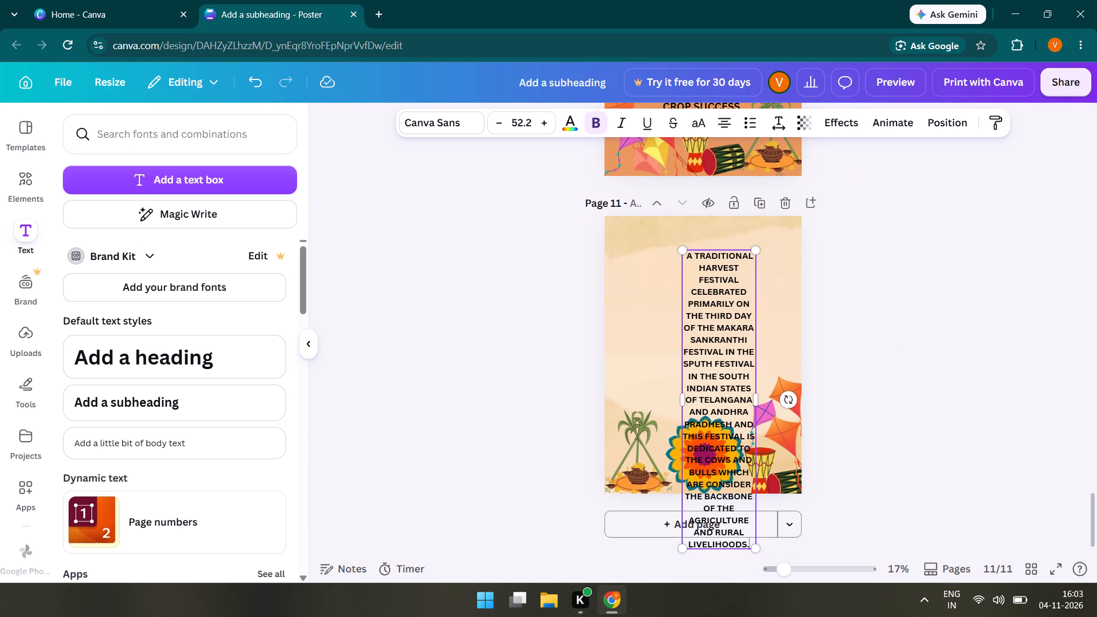
click(684, 397)
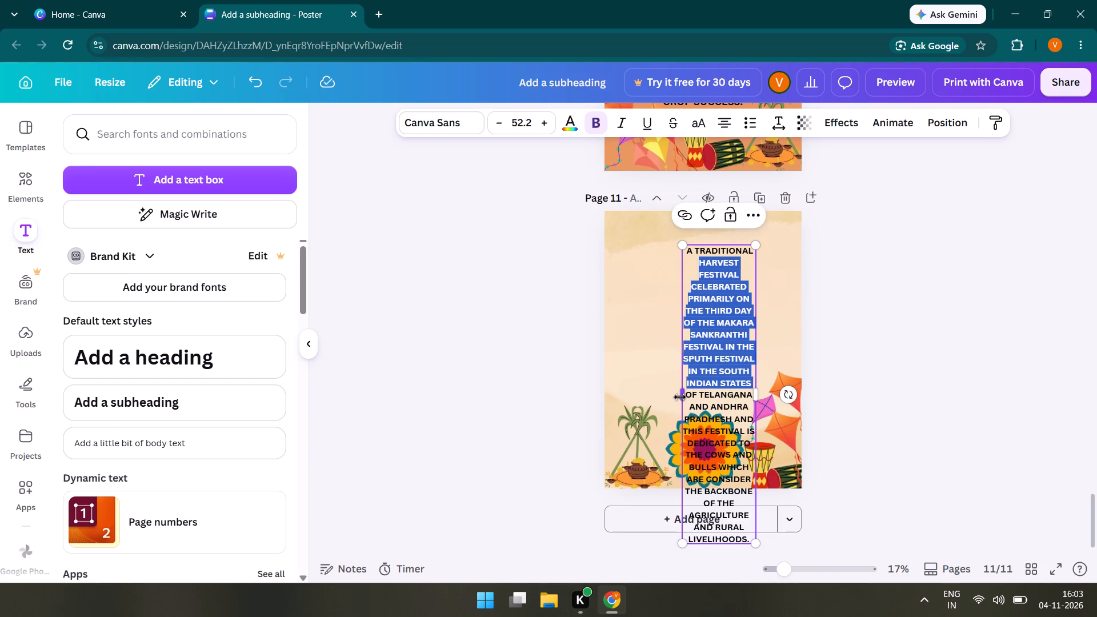
double_click(680, 397)
click(680, 397)
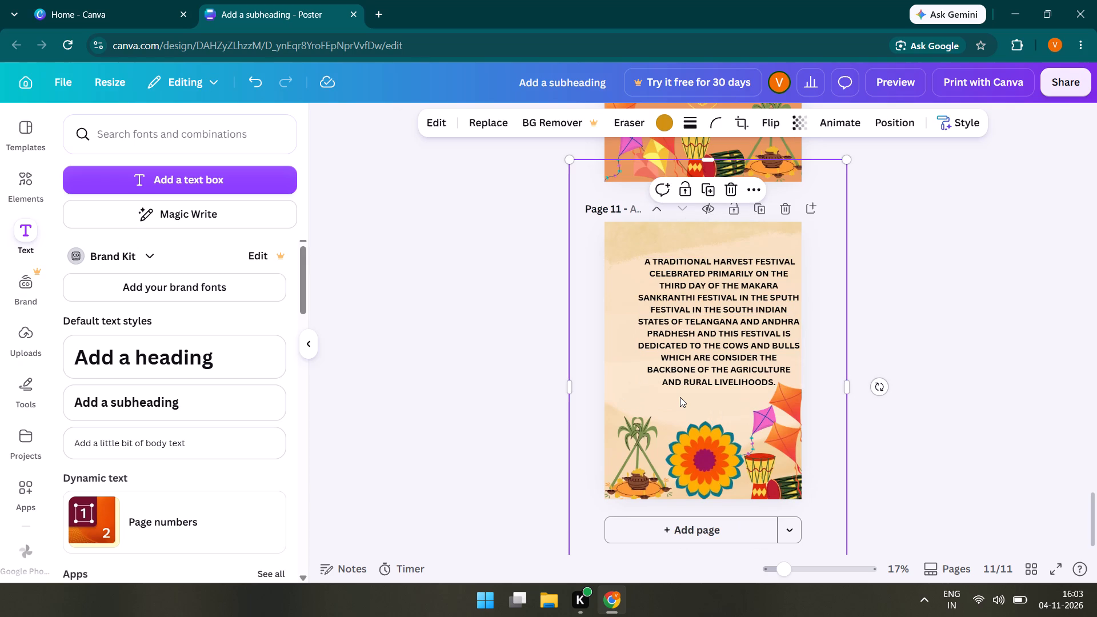
drag(708, 354, 694, 347)
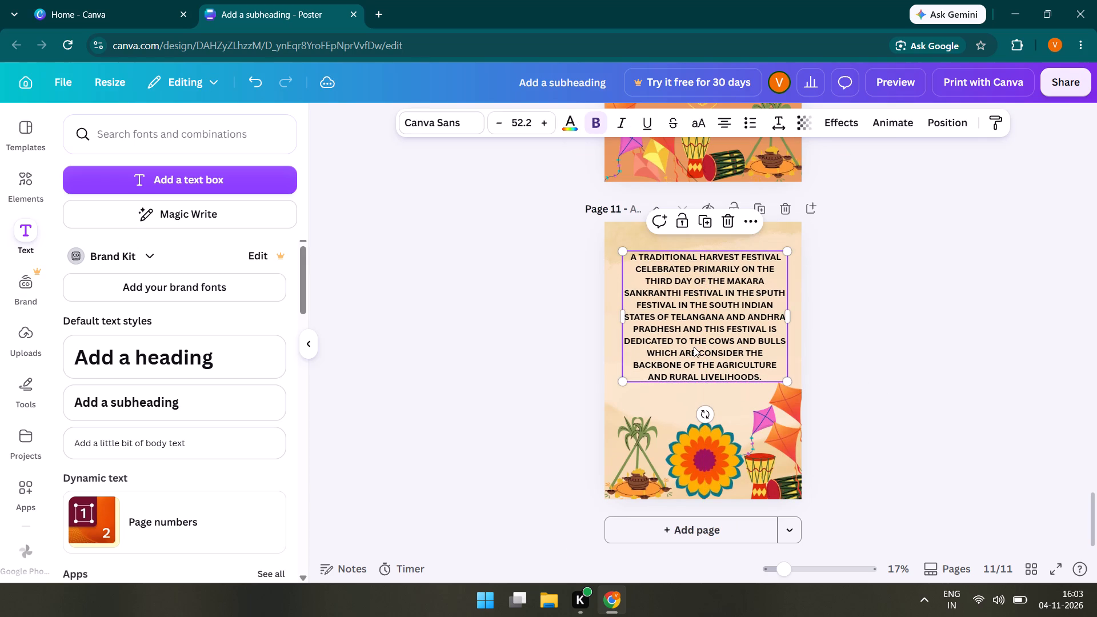
click(887, 386)
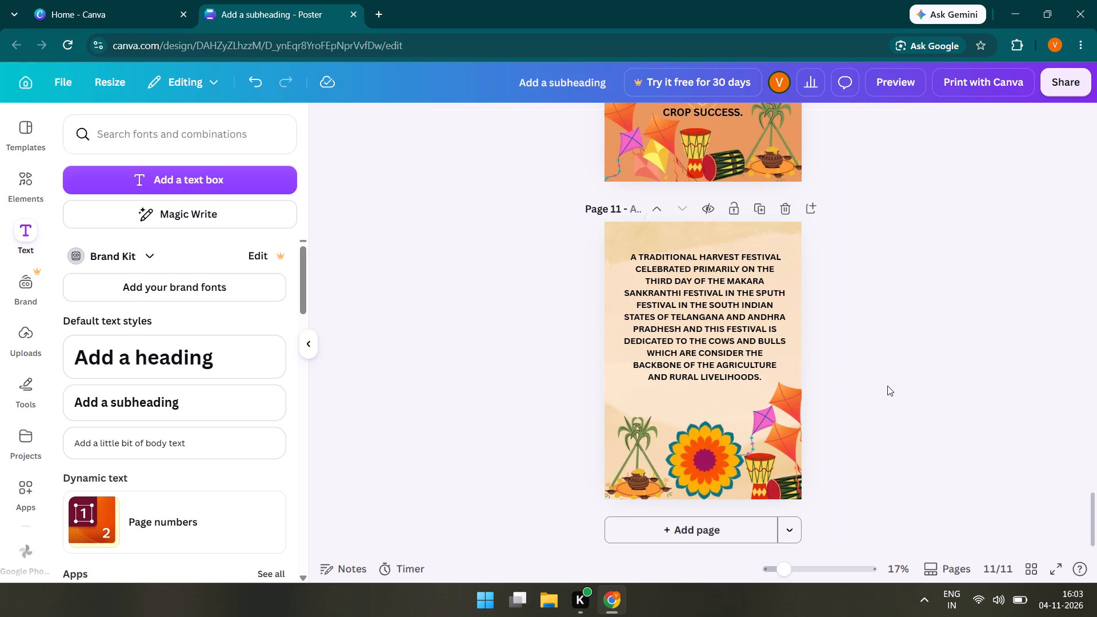
drag(715, 332, 712, 338)
click(864, 357)
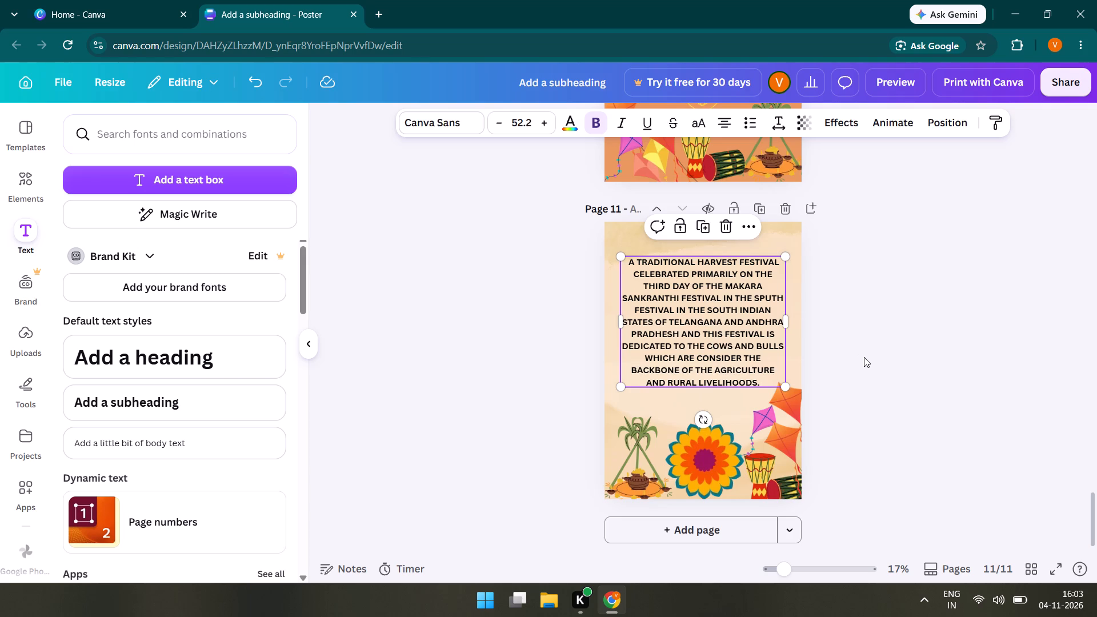
Duplicate the leafy flower garland at the top of page 7.
scroll(983, 327, up, 5)
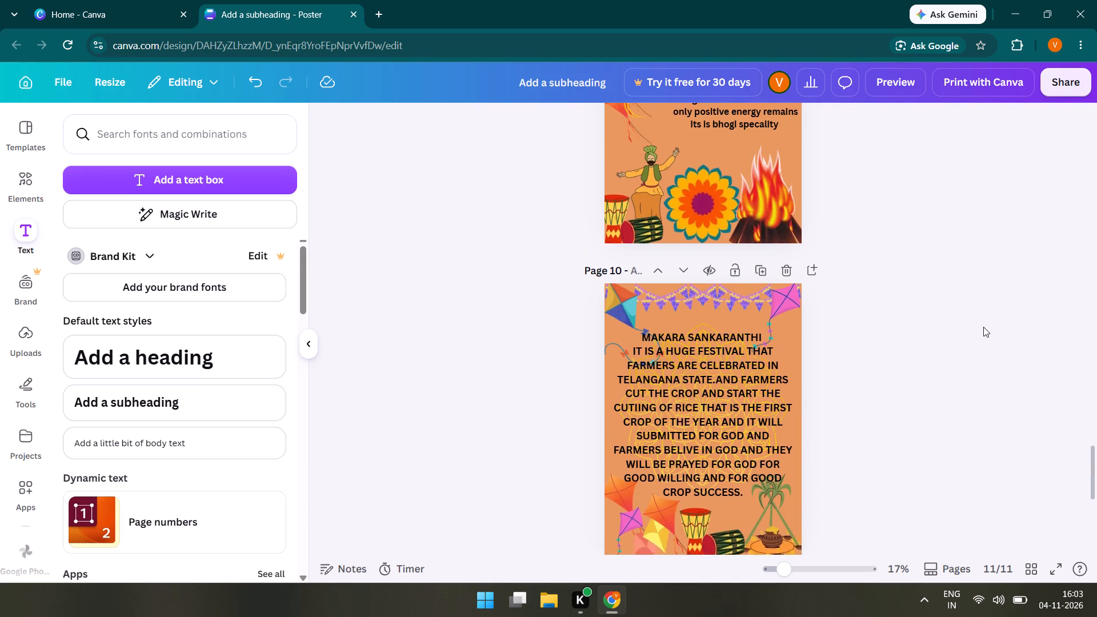
scroll(939, 332, up, 7)
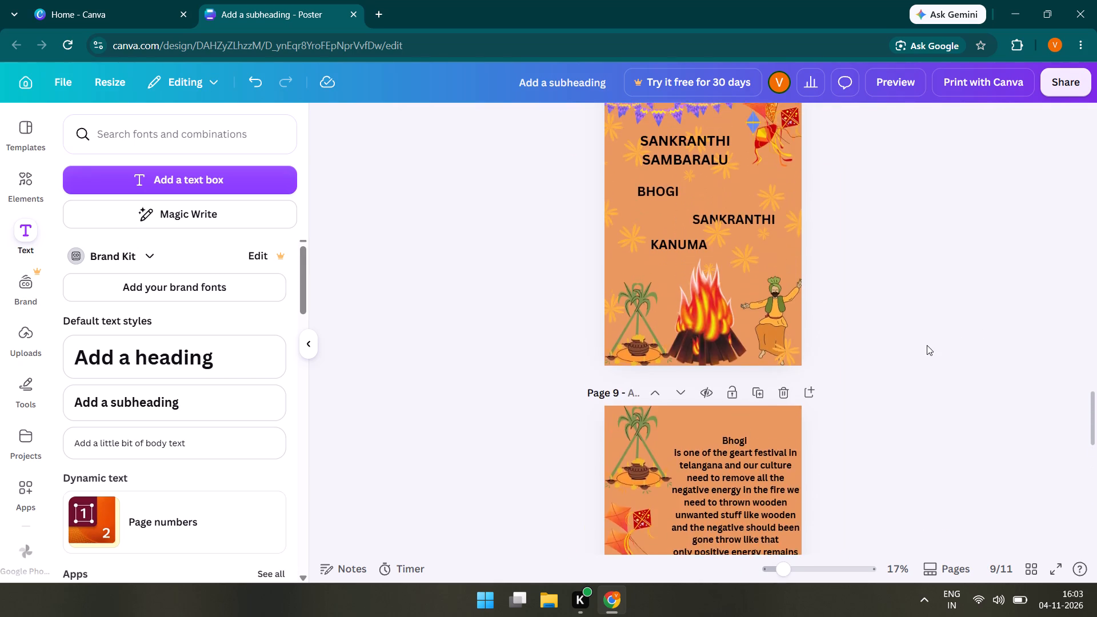
scroll(927, 345, up, 4)
scroll(927, 345, down, 2)
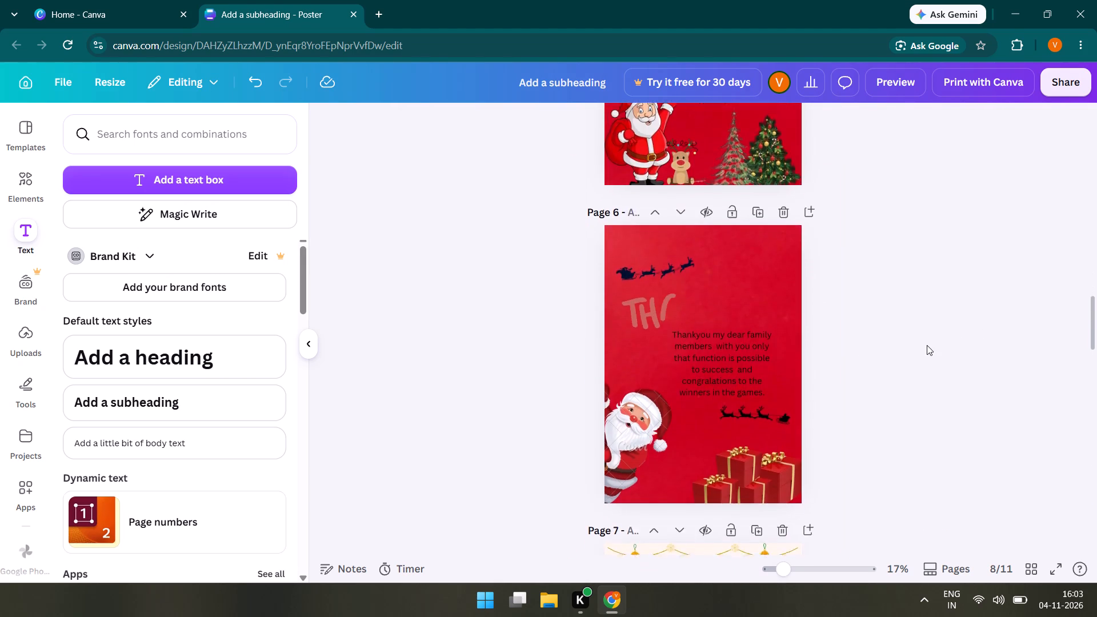
scroll(927, 345, down, 2)
click(719, 258)
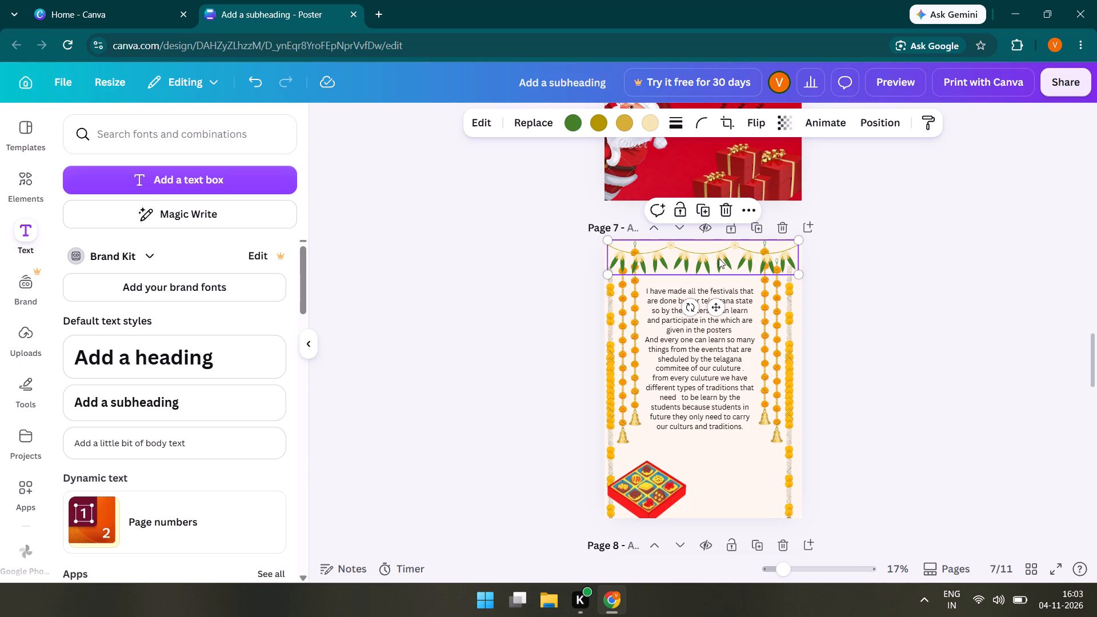
click(700, 206)
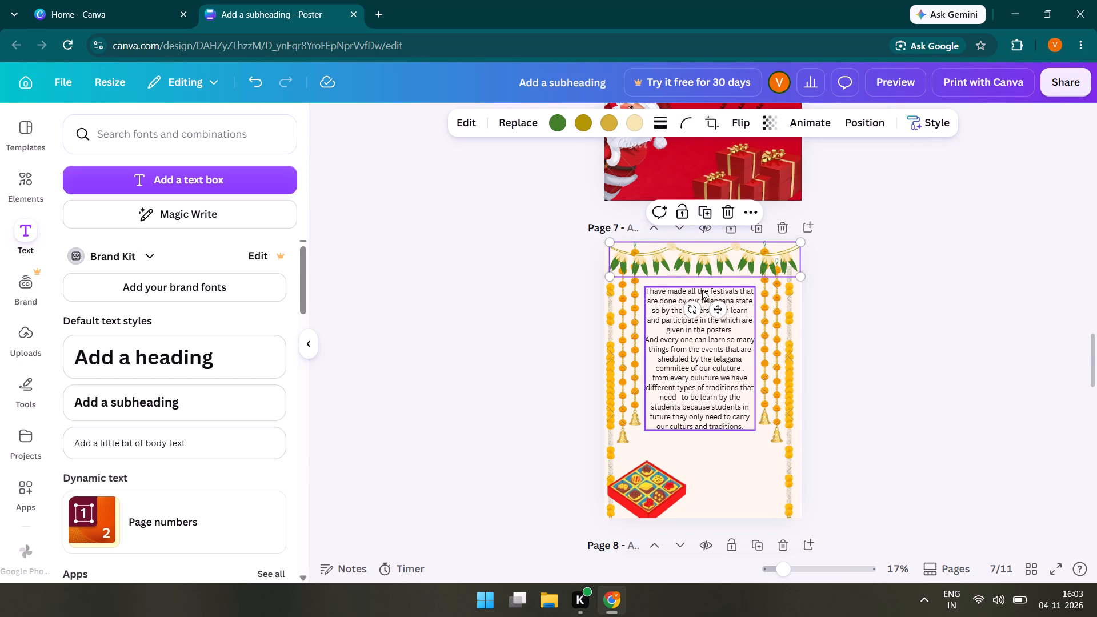
Move the garland copy from page 7 down through the pages and place it along the top edge of page 11.
scroll(702, 290, down, 1)
scroll(702, 290, up, 2)
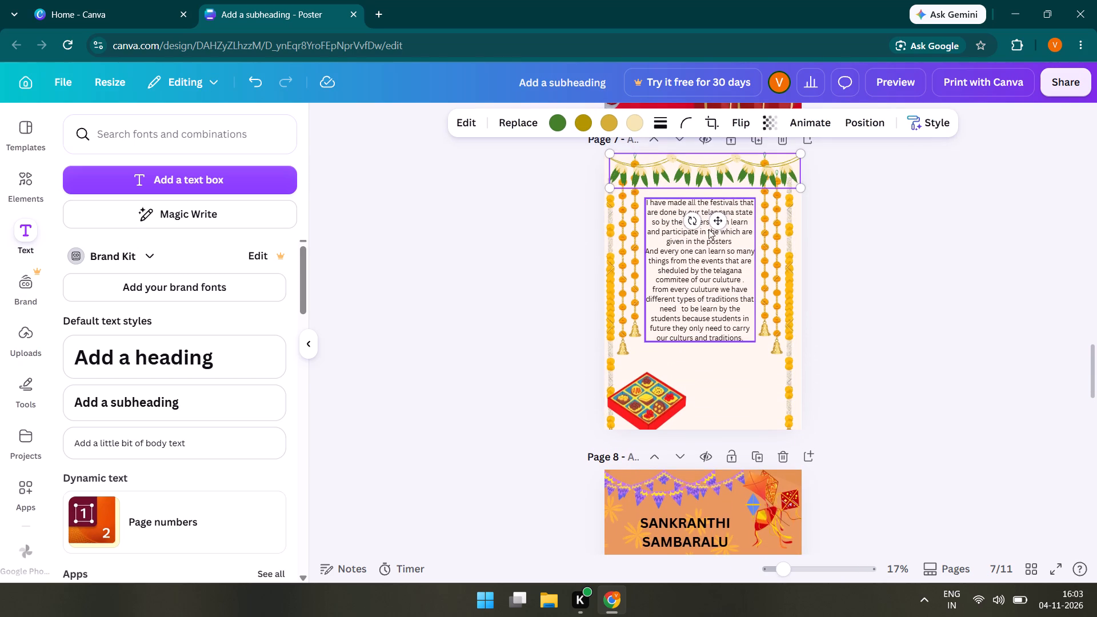
drag(714, 177, 704, 517)
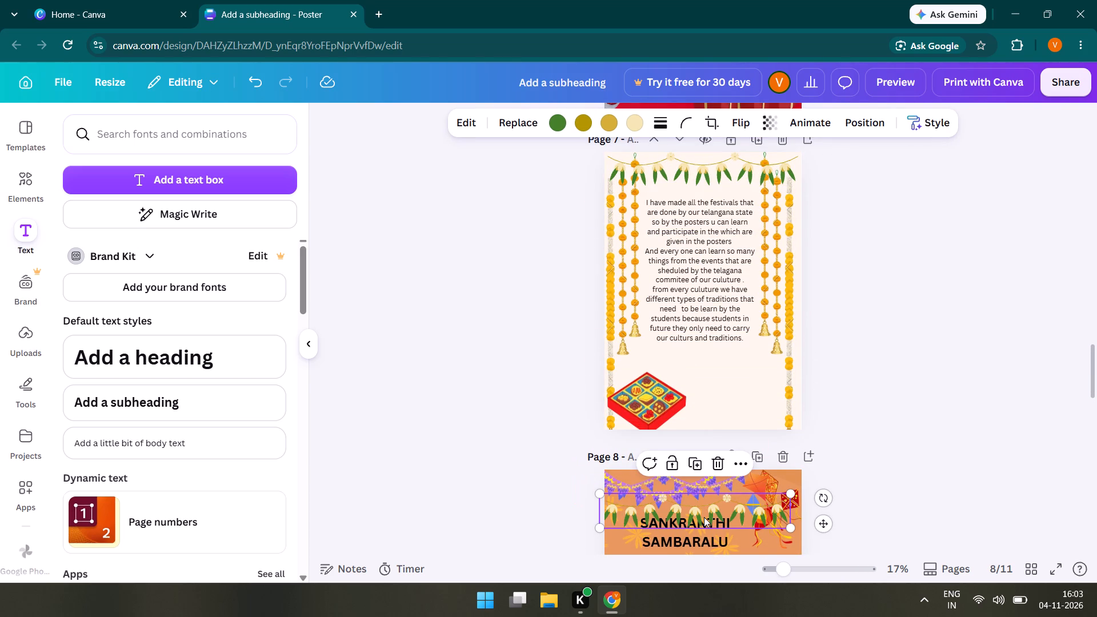
scroll(841, 447, down, 3)
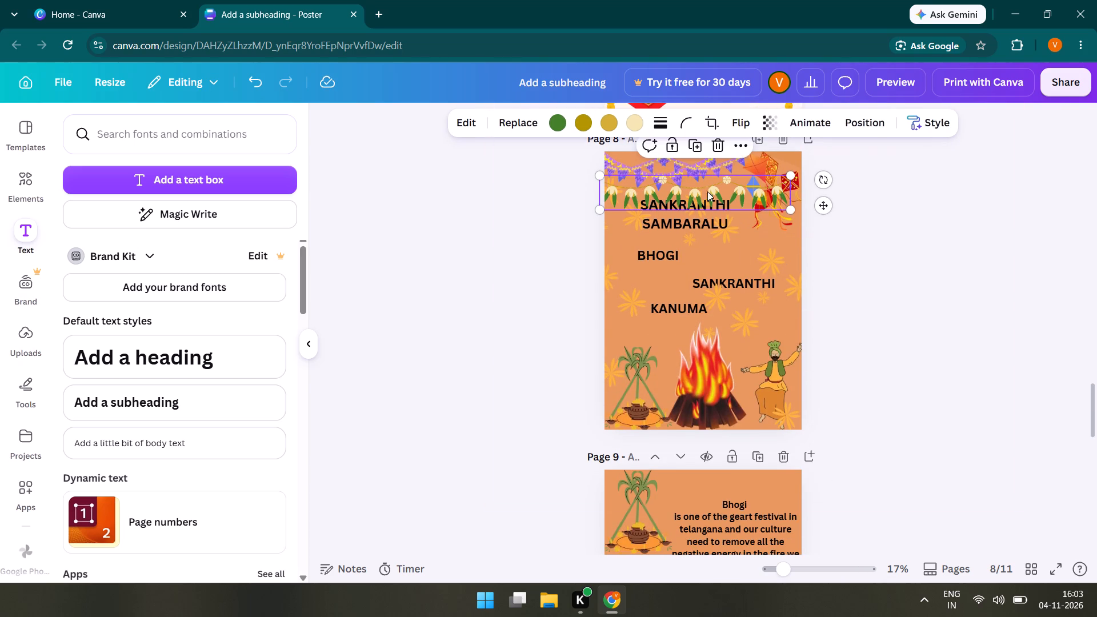
drag(706, 190, 710, 505)
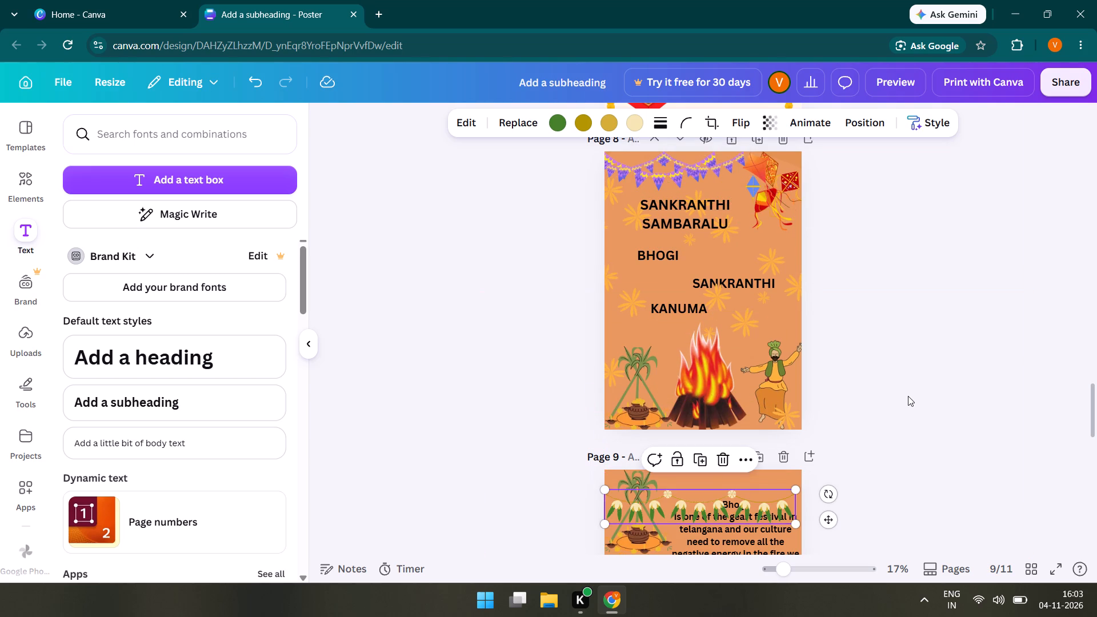
scroll(908, 396, down, 5)
drag(732, 215, 734, 538)
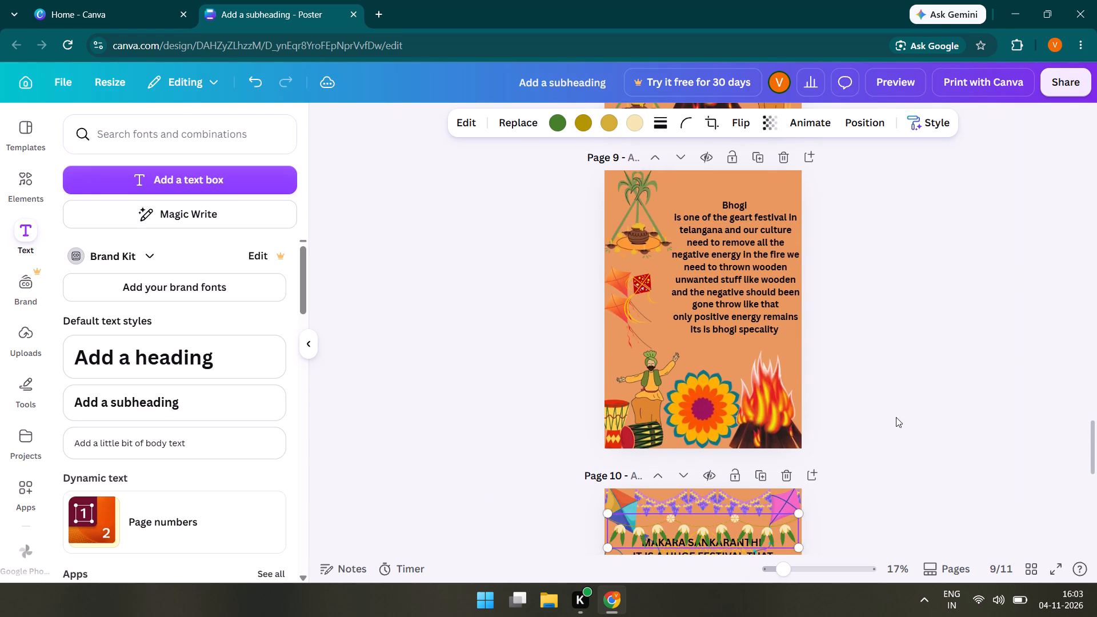
scroll(896, 417, down, 5)
drag(726, 219, 726, 508)
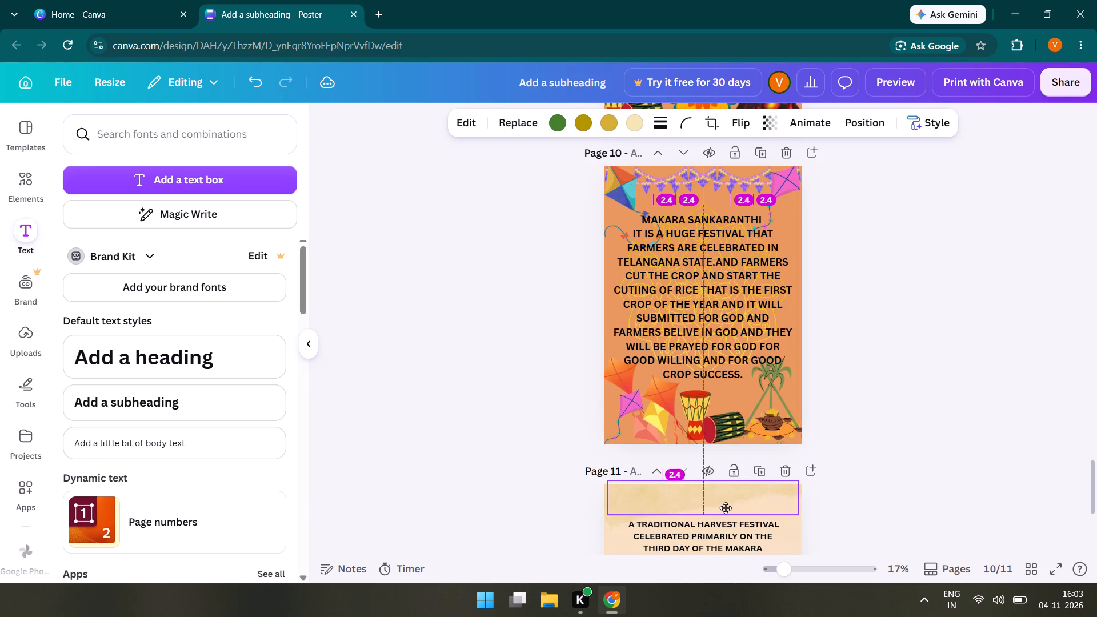
drag(726, 508, 727, 508)
drag(727, 508, 725, 510)
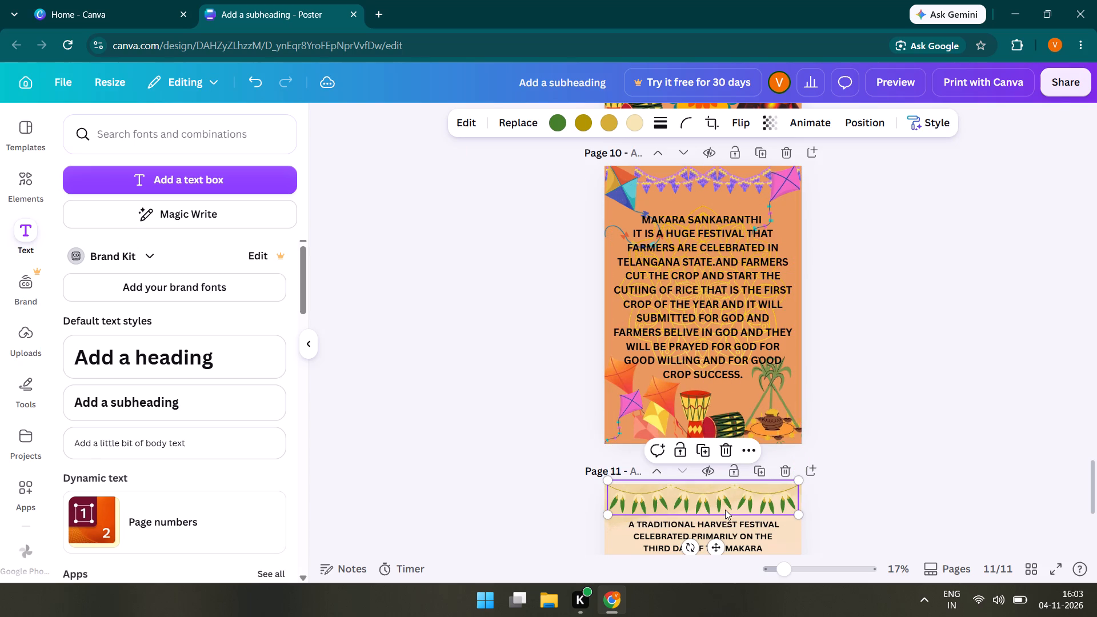
click(931, 474)
scroll(931, 474, down, 4)
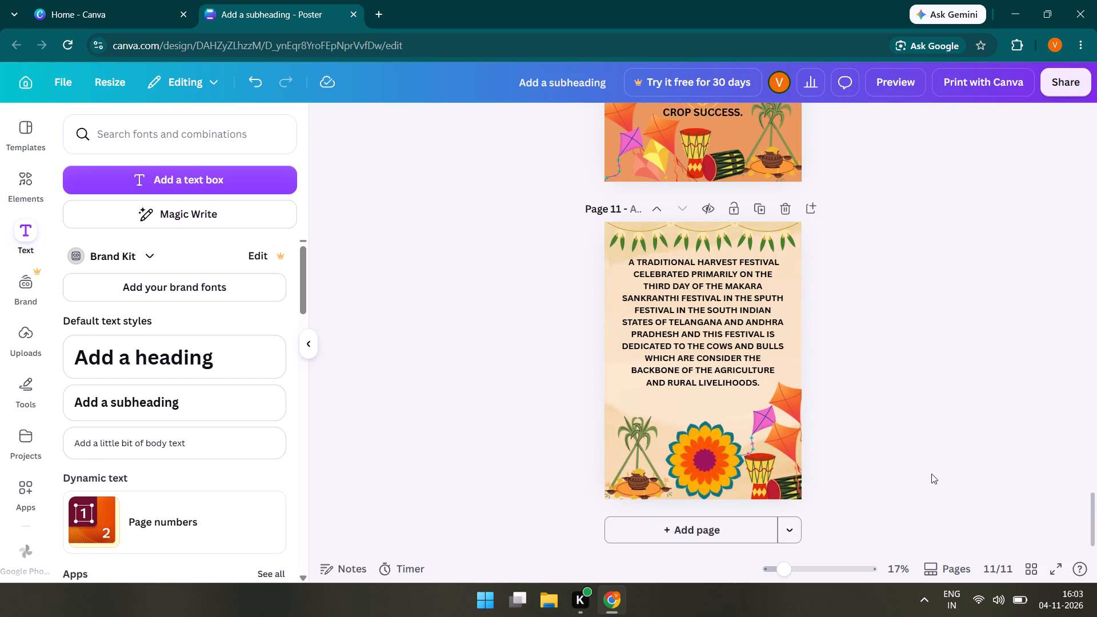
Shift the page 11 text slightly lower and to the left, clear of the garland.
drag(727, 338, 722, 343)
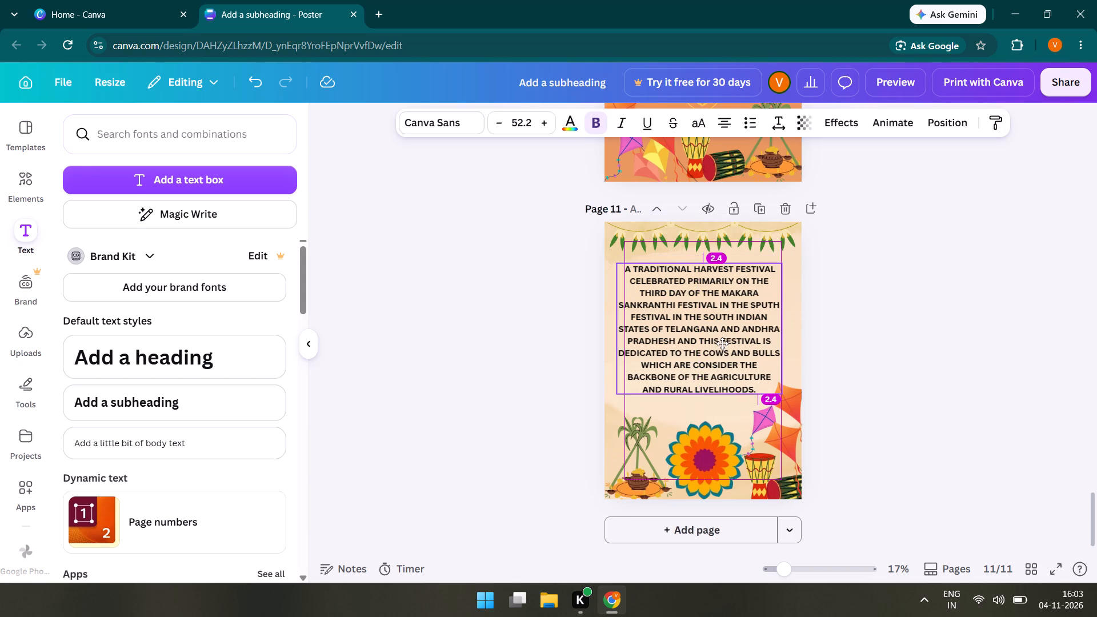
drag(722, 343, 721, 343)
click(859, 328)
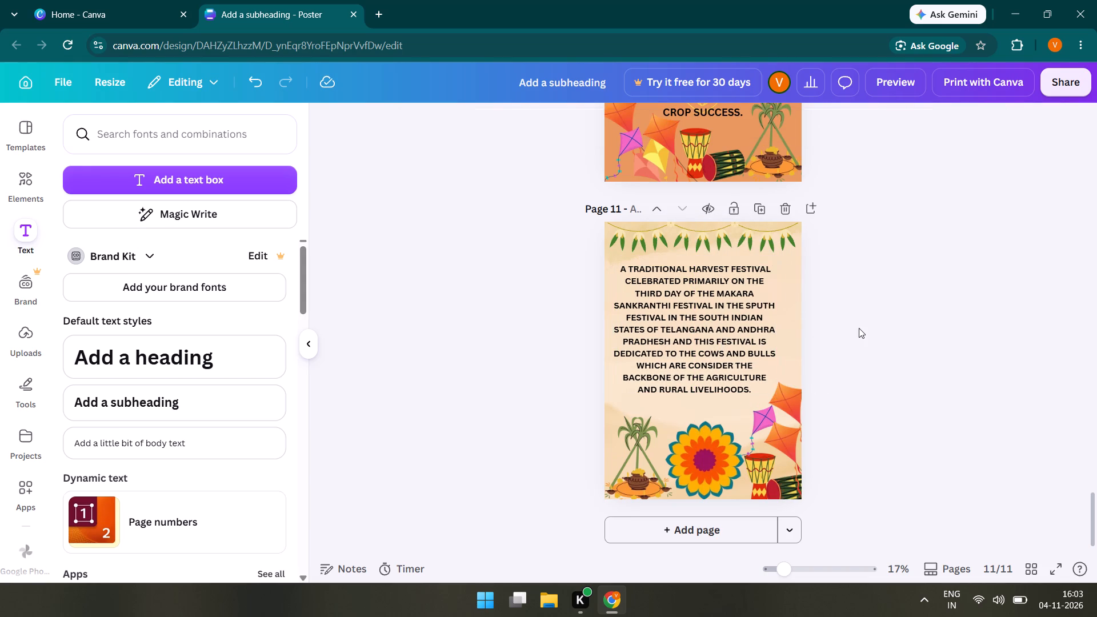
Nudge the page 11 garland slightly upward so it sits against the page's top edge.
click(712, 243)
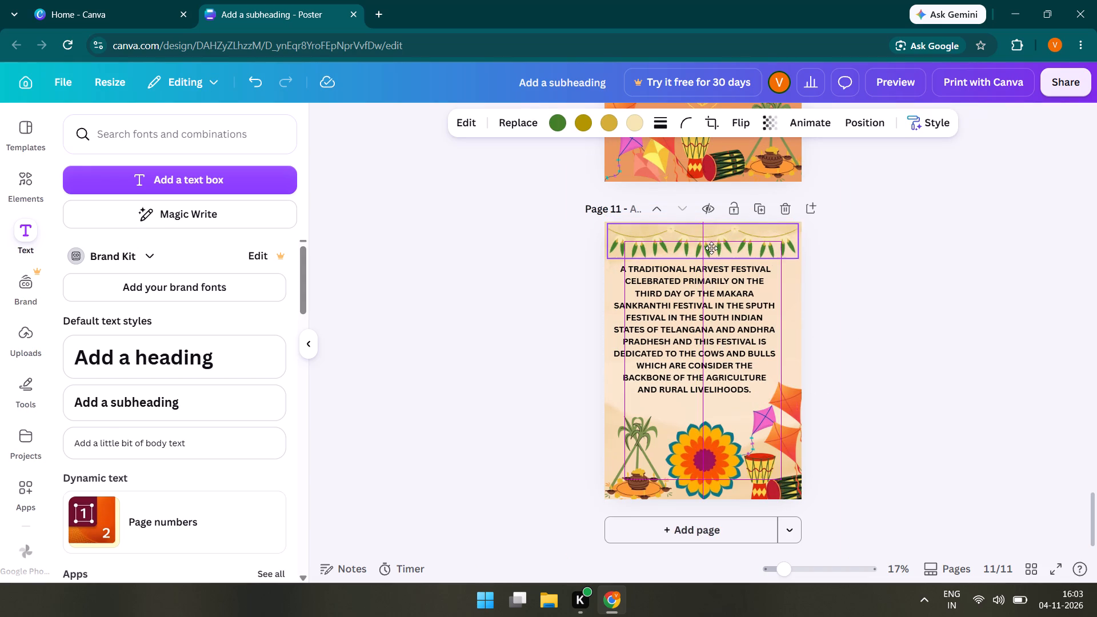
click(844, 271)
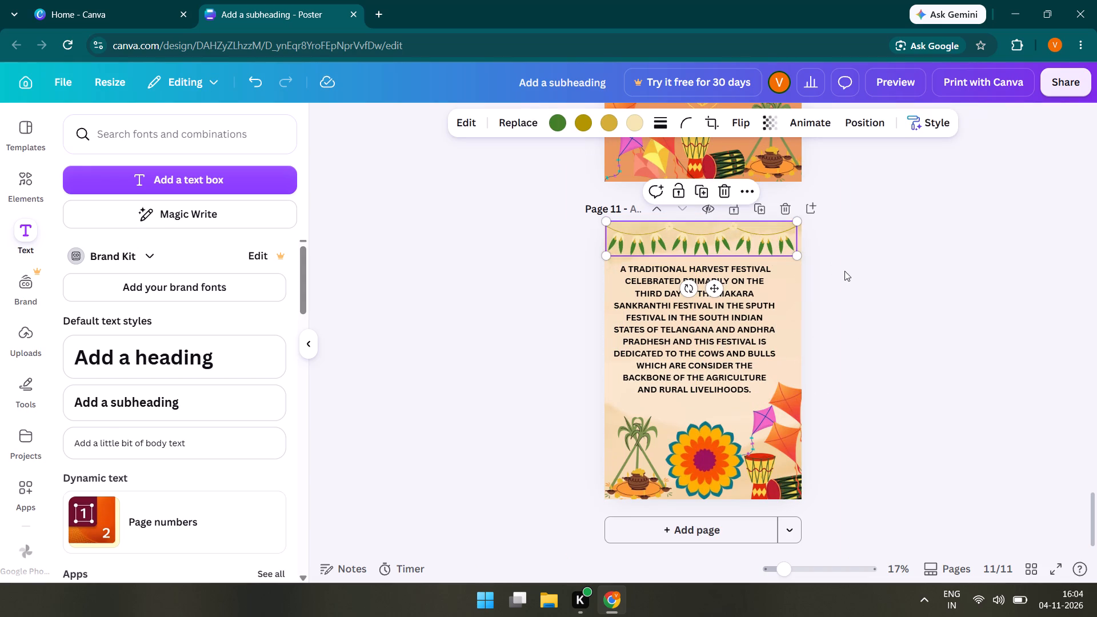
click(750, 241)
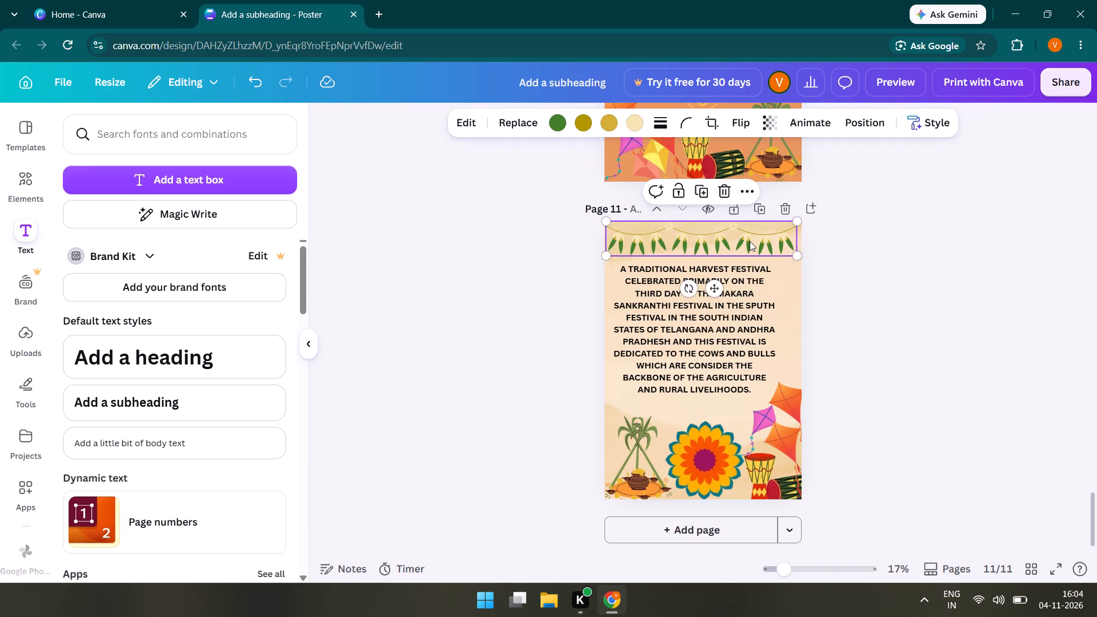
click(892, 291)
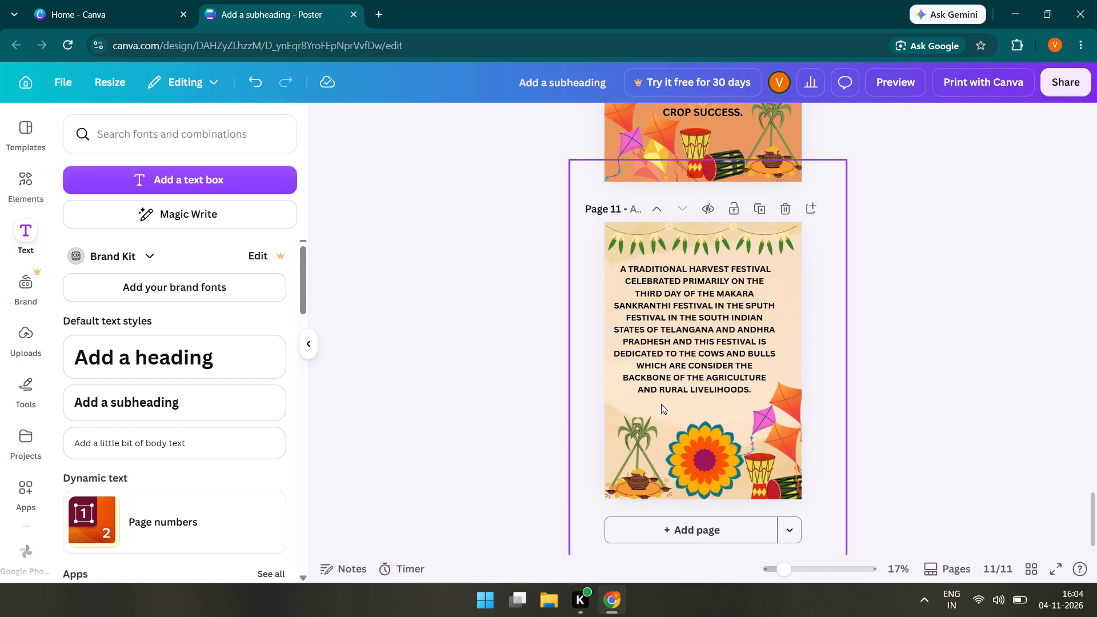
Add page 12 with a subheading reading "These are my posters on the festivals of makara sankrathi".
scroll(896, 438, down, 2)
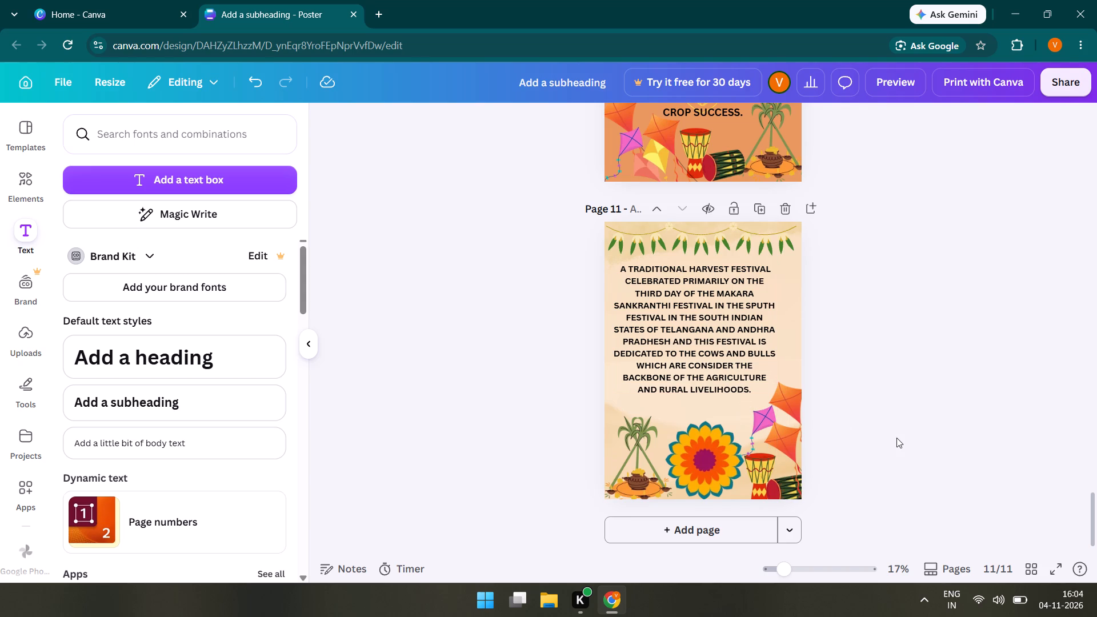
scroll(896, 438, down, 2)
click(726, 527)
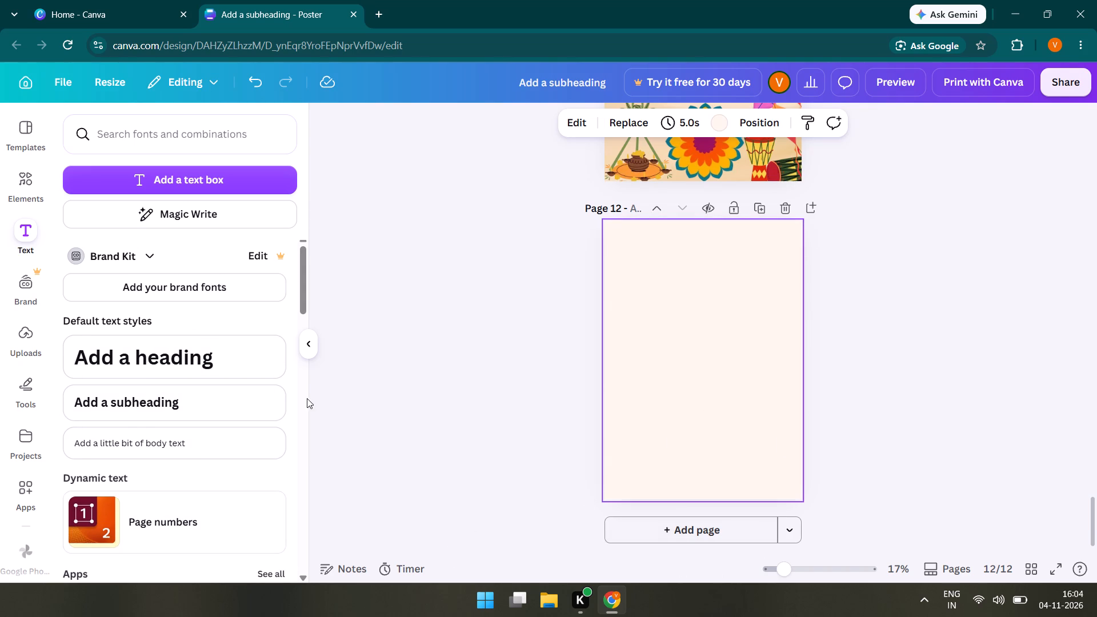
click(181, 402)
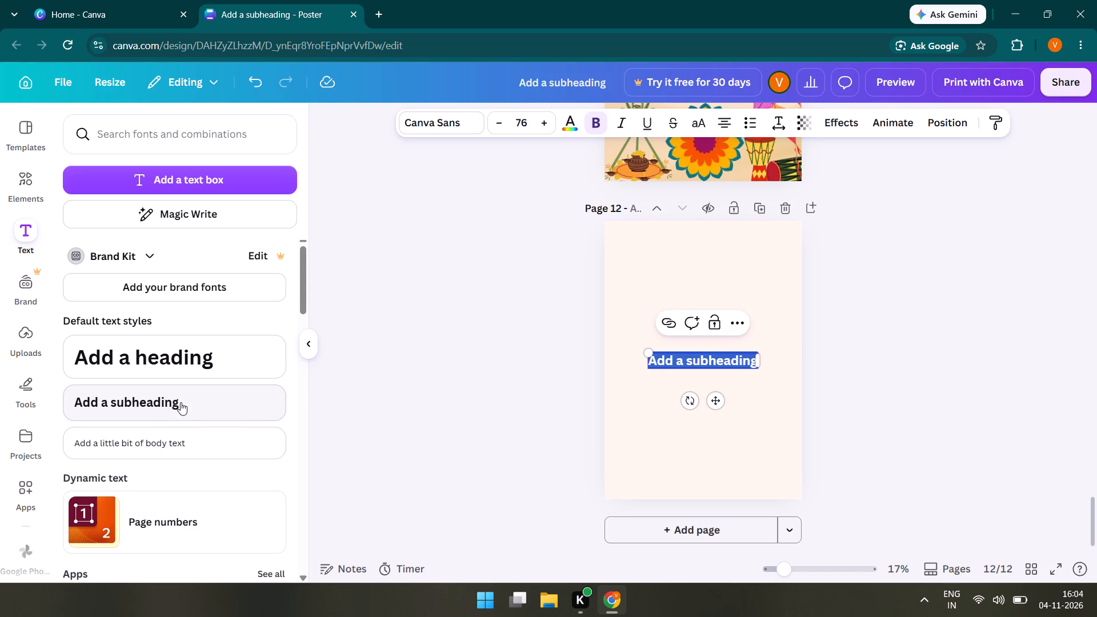
key(BackSpace)
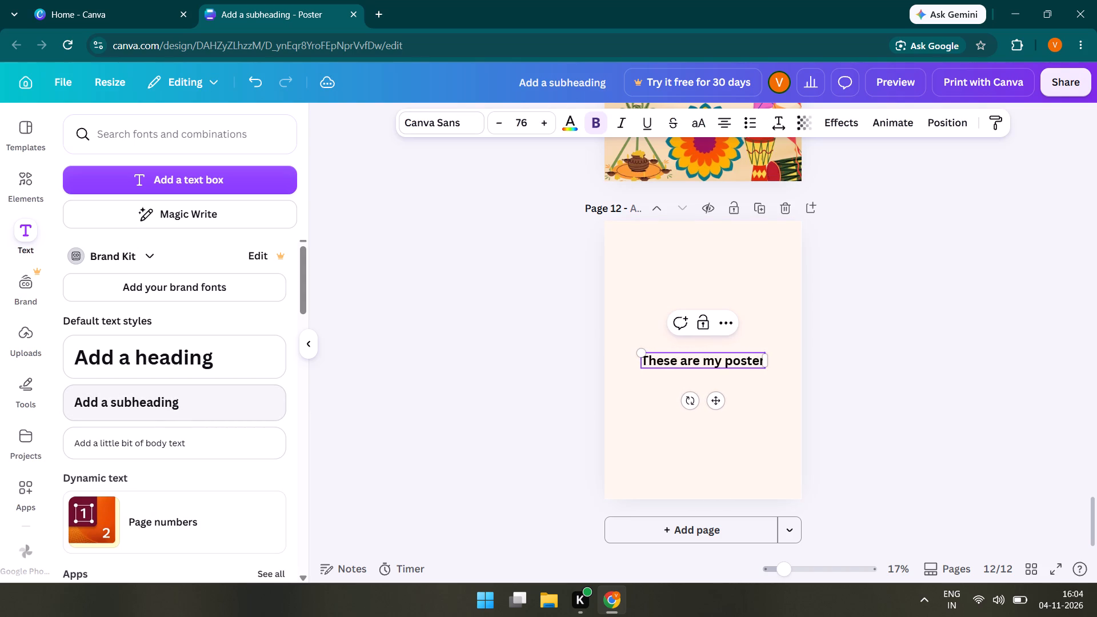
text(on the festivals of makara sankratho)
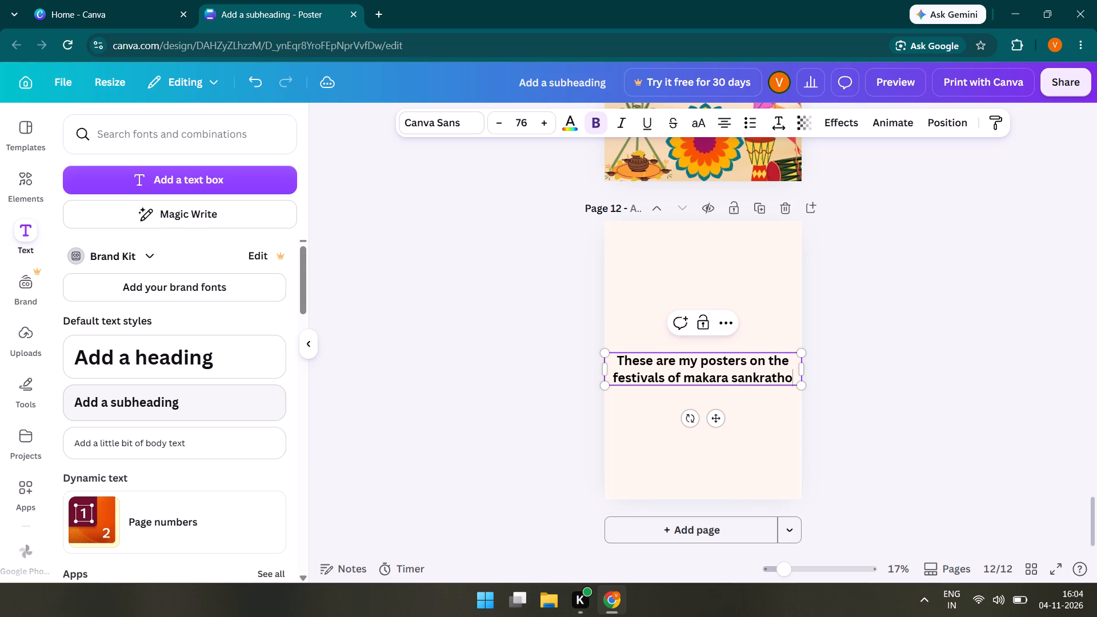
key(BackSpace)
key(i)
key(space)
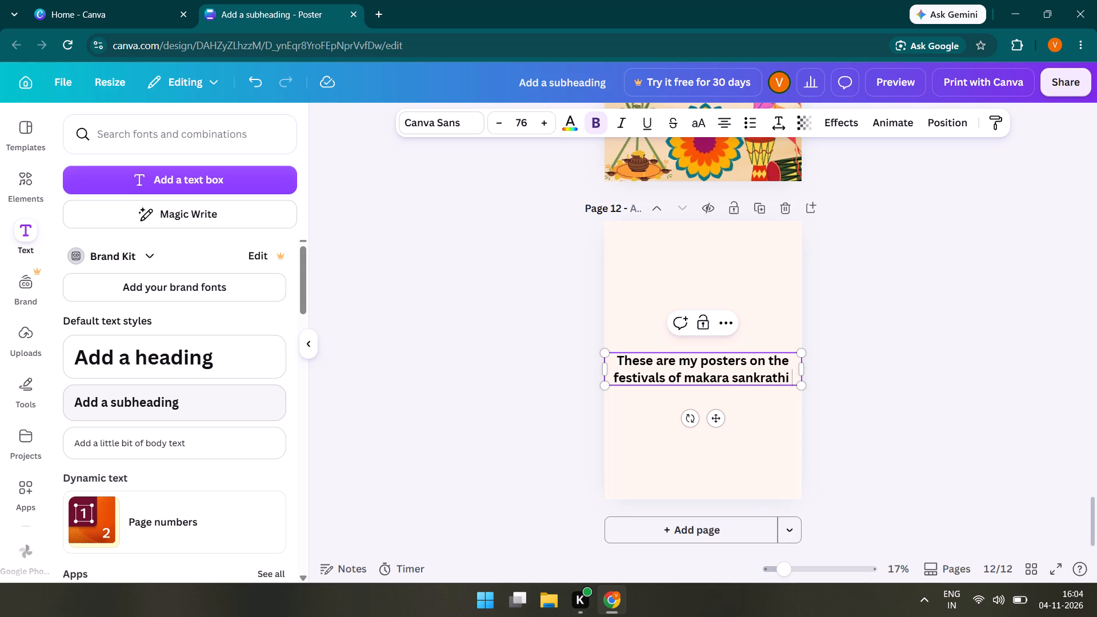
Continue the page 12 text with "which are more perciouse of our culture in our telangana and farmers".
text(which are more perciouse of o)
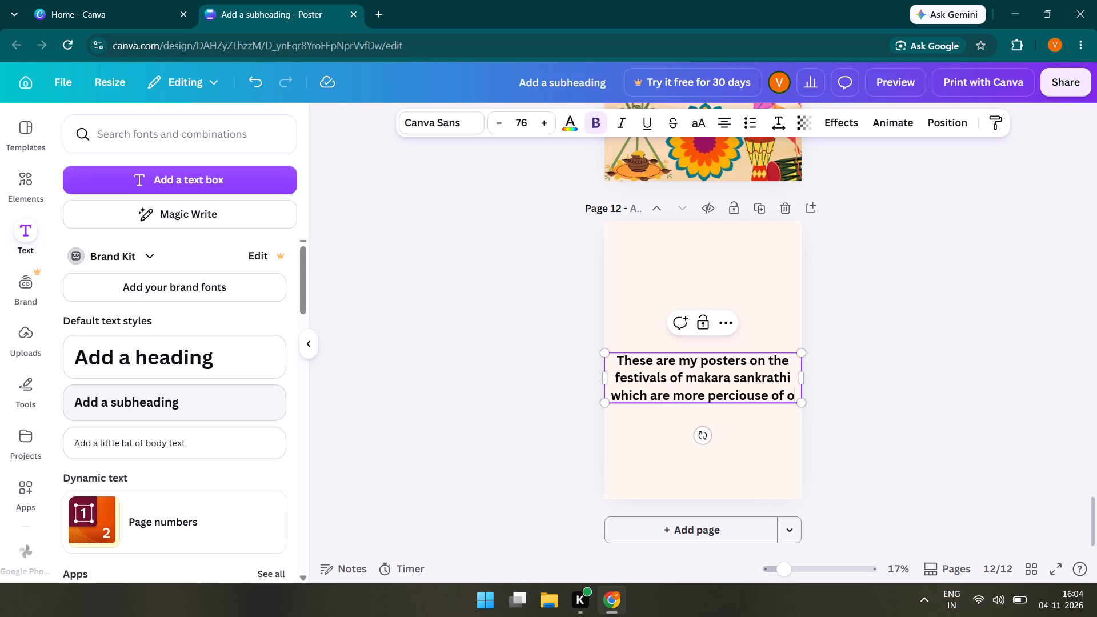
text(ur)
key(space)
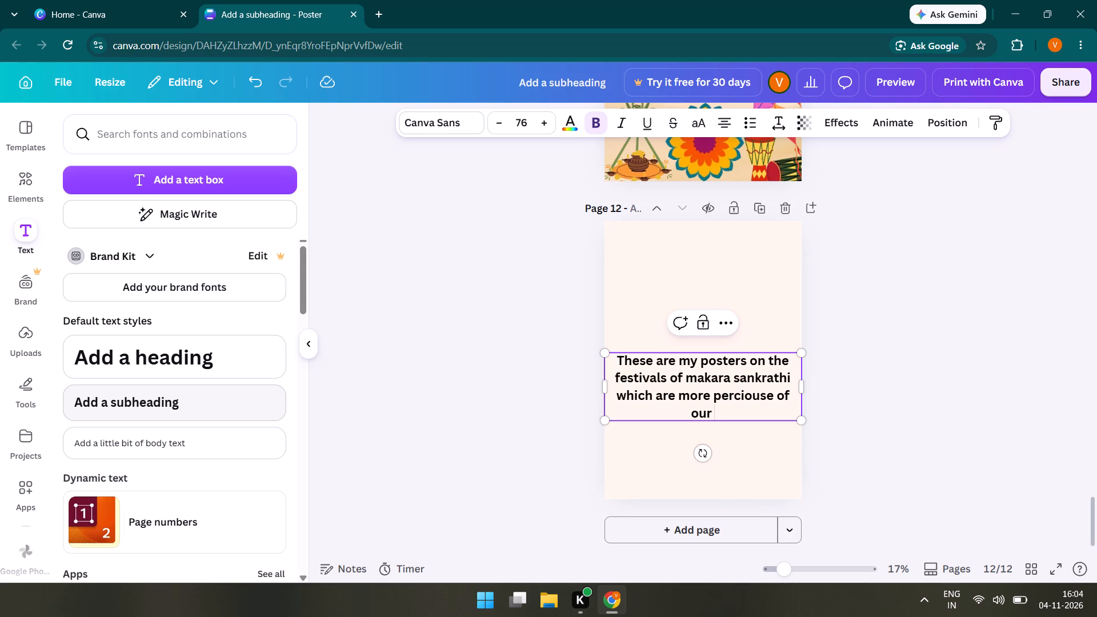
text(culture in out)
key(BackSpace)
text(r telangana)
key(space)
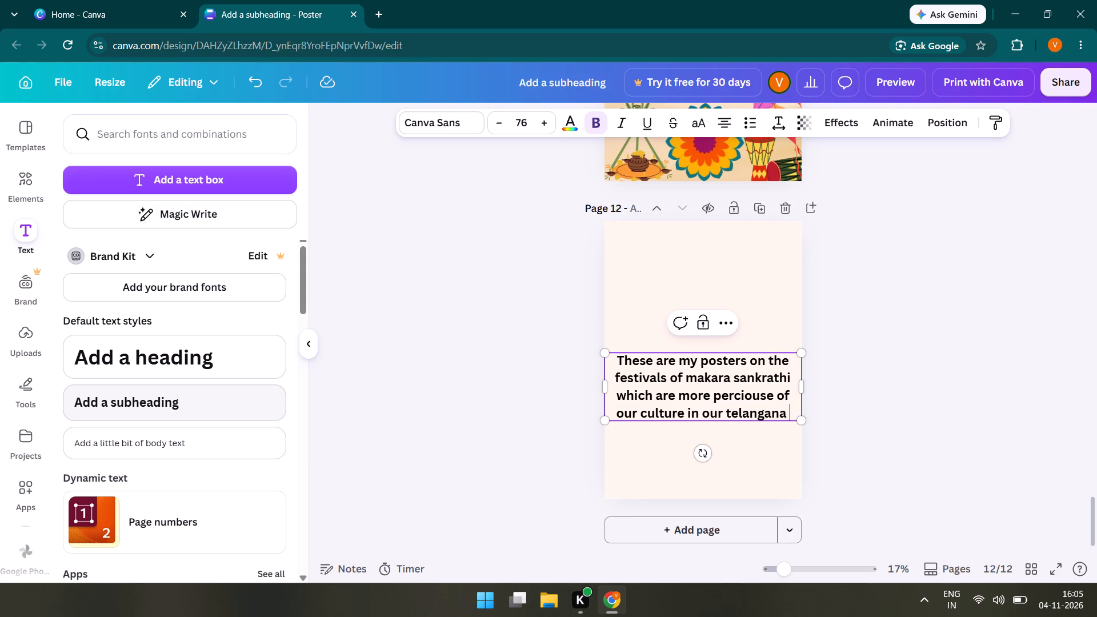
text(an)
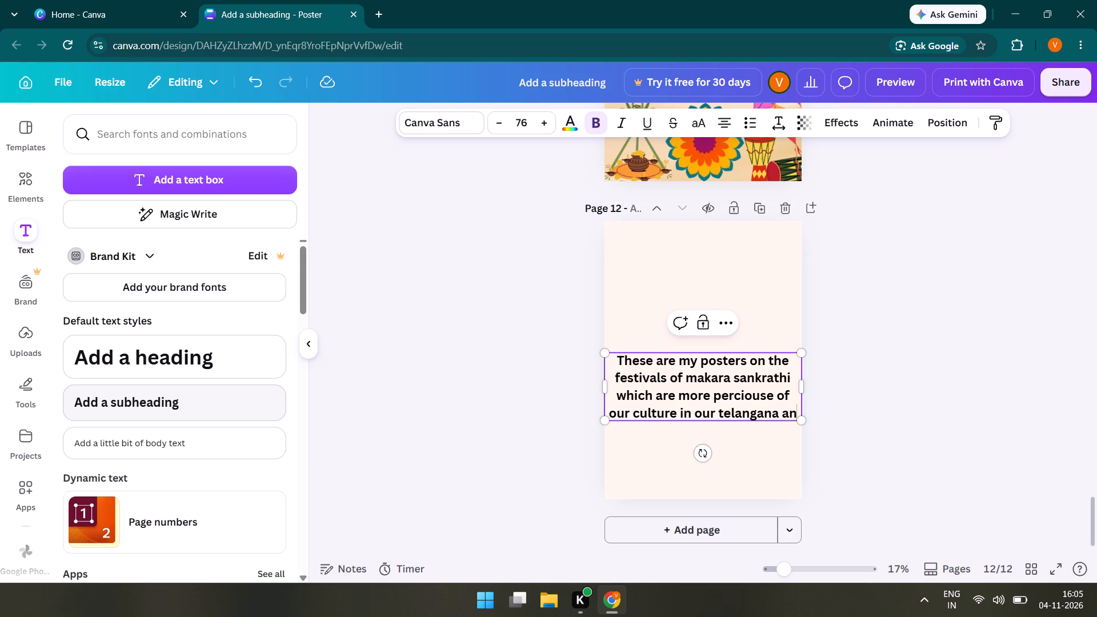
text(d farmers)
key(space)
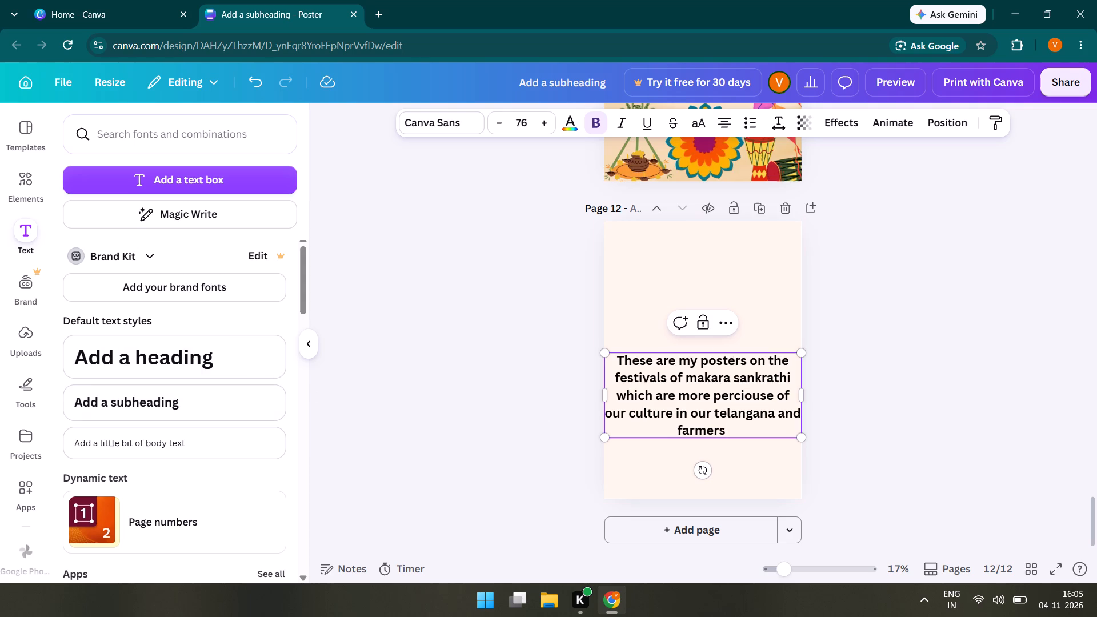
Narrow the page 12 text box to wrap onto six lines and move it to the upper middle of the page.
click(864, 434)
click(696, 386)
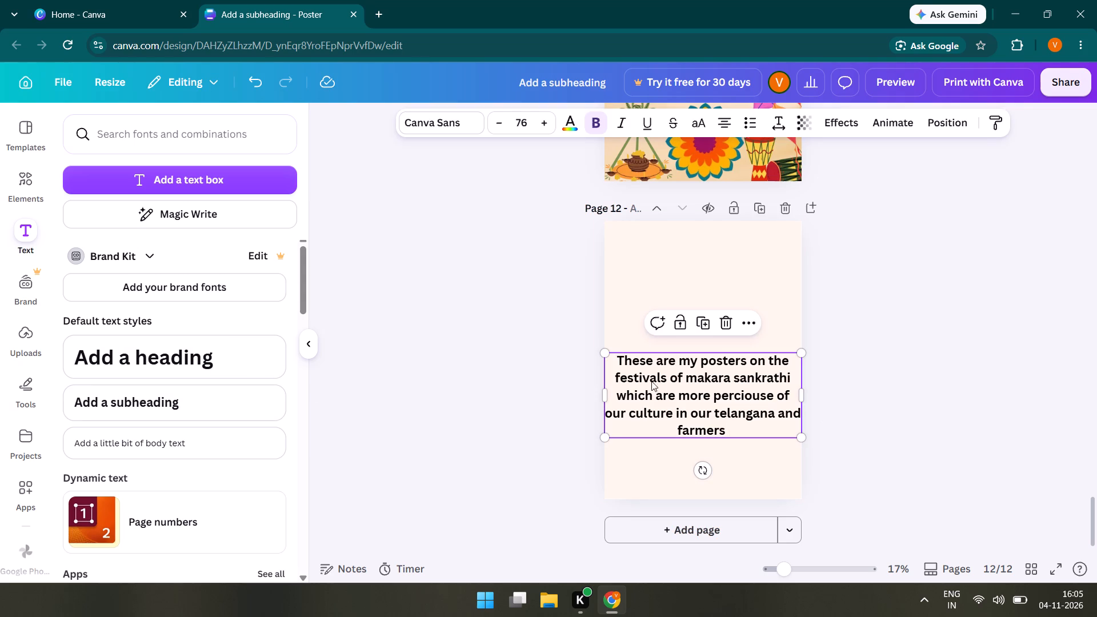
drag(601, 395, 646, 407)
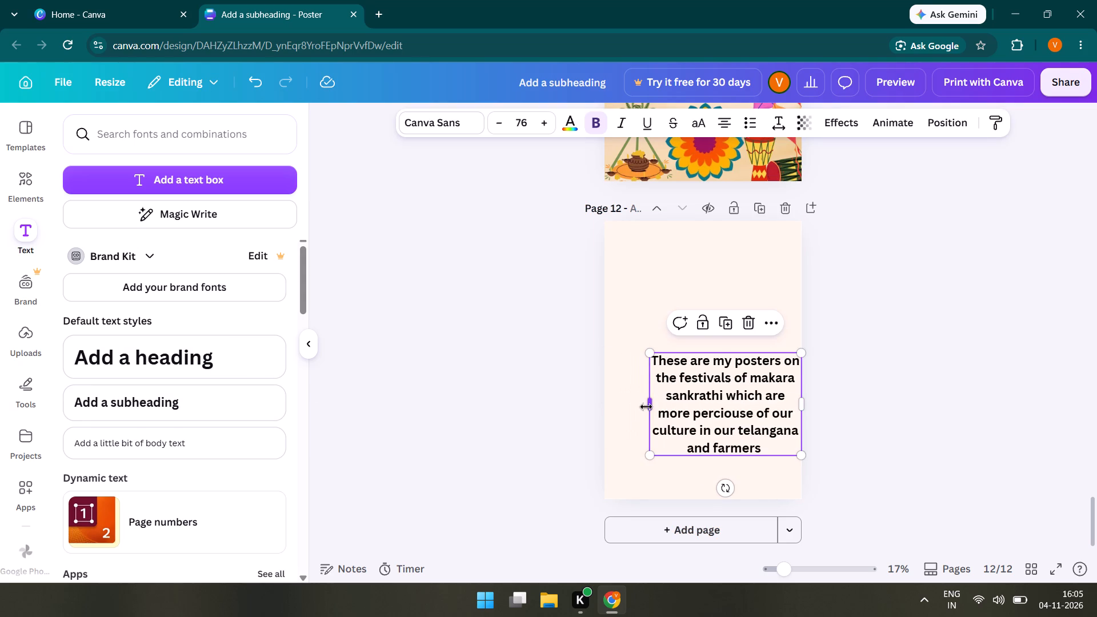
drag(716, 421, 697, 336)
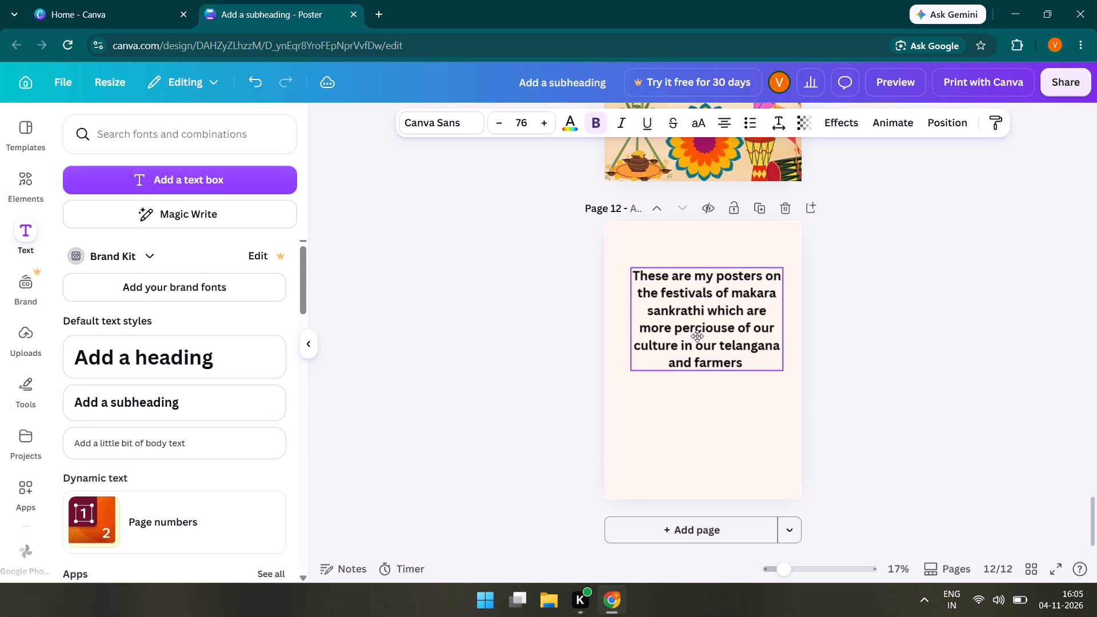
Nudge the page 12 text box slightly up and to the left.
drag(697, 336, 691, 330)
click(921, 452)
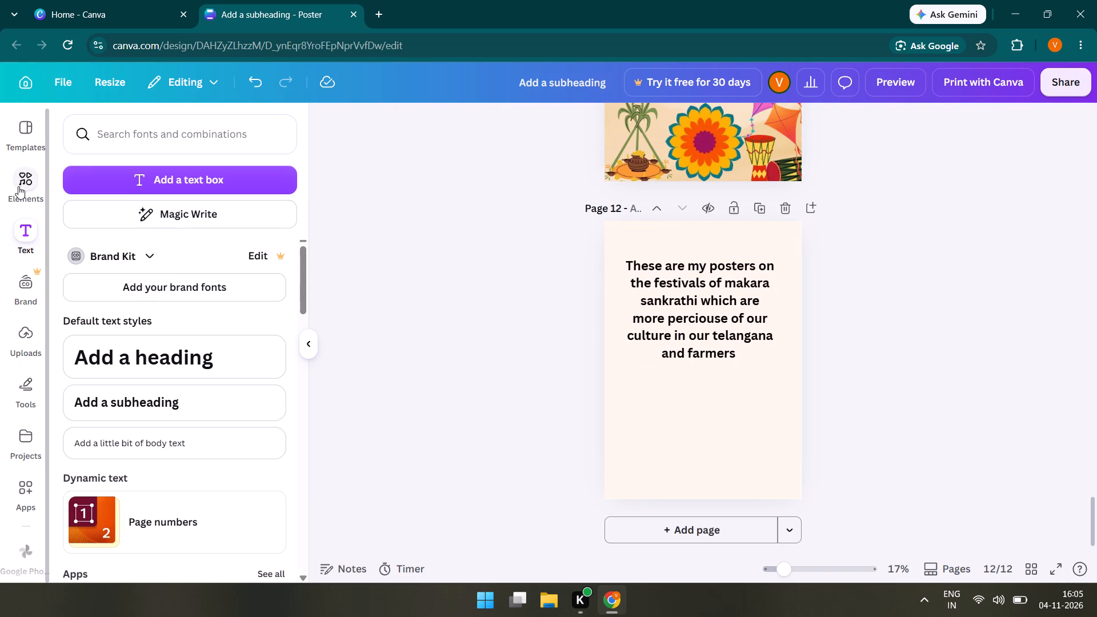
Search the elements library for "thank you" and narrow the results to photos.
click(33, 185)
click(146, 141)
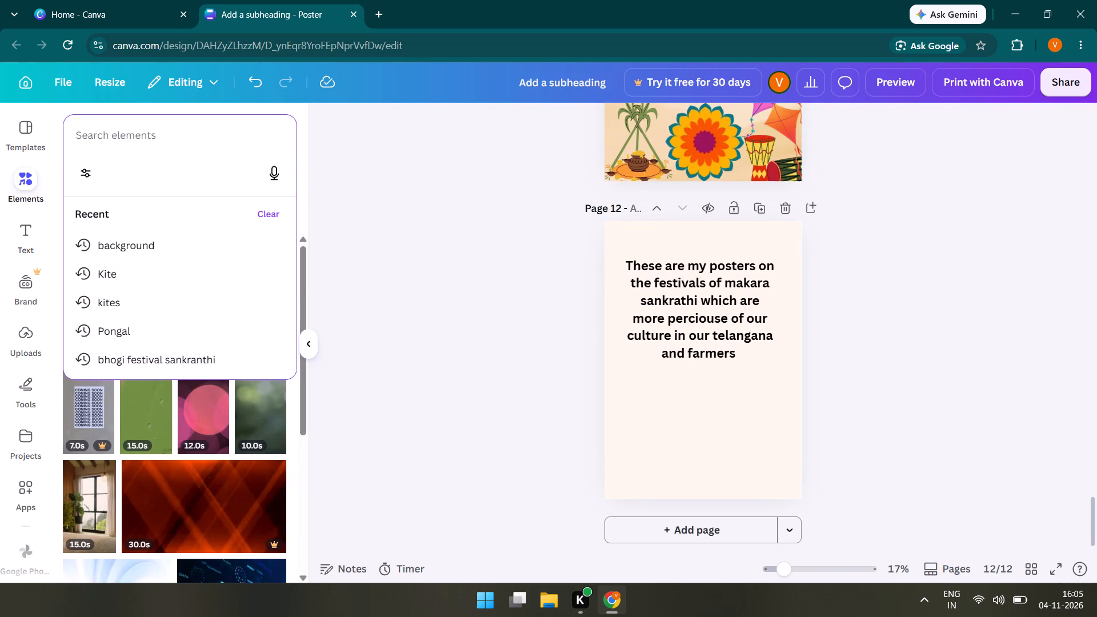
text(than)
click(121, 243)
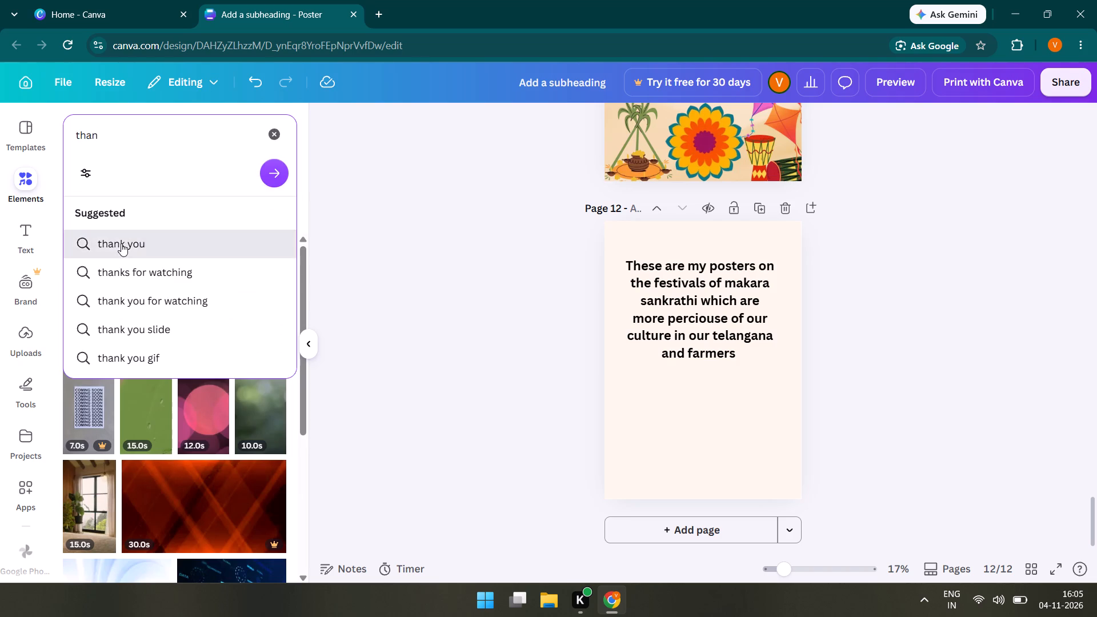
scroll(105, 394, down, 1)
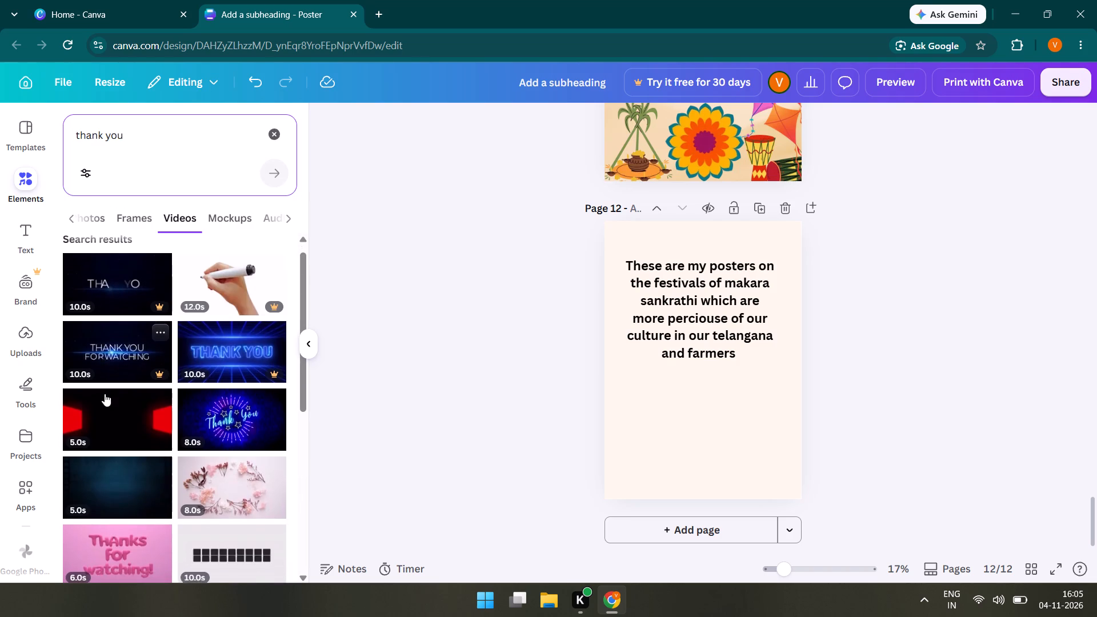
scroll(105, 394, down, 1)
click(99, 219)
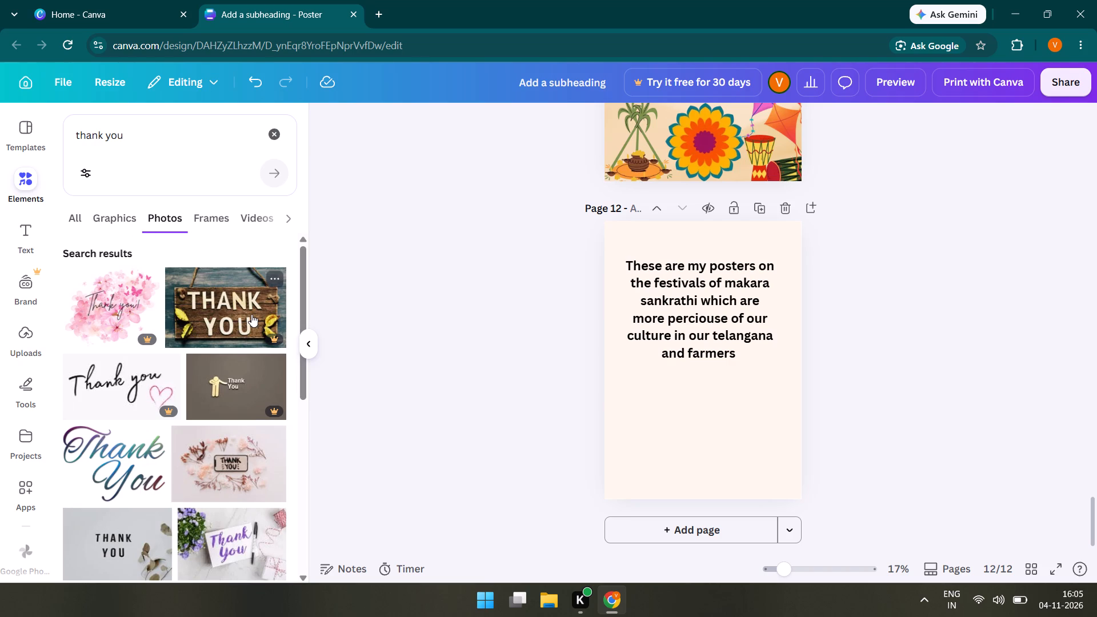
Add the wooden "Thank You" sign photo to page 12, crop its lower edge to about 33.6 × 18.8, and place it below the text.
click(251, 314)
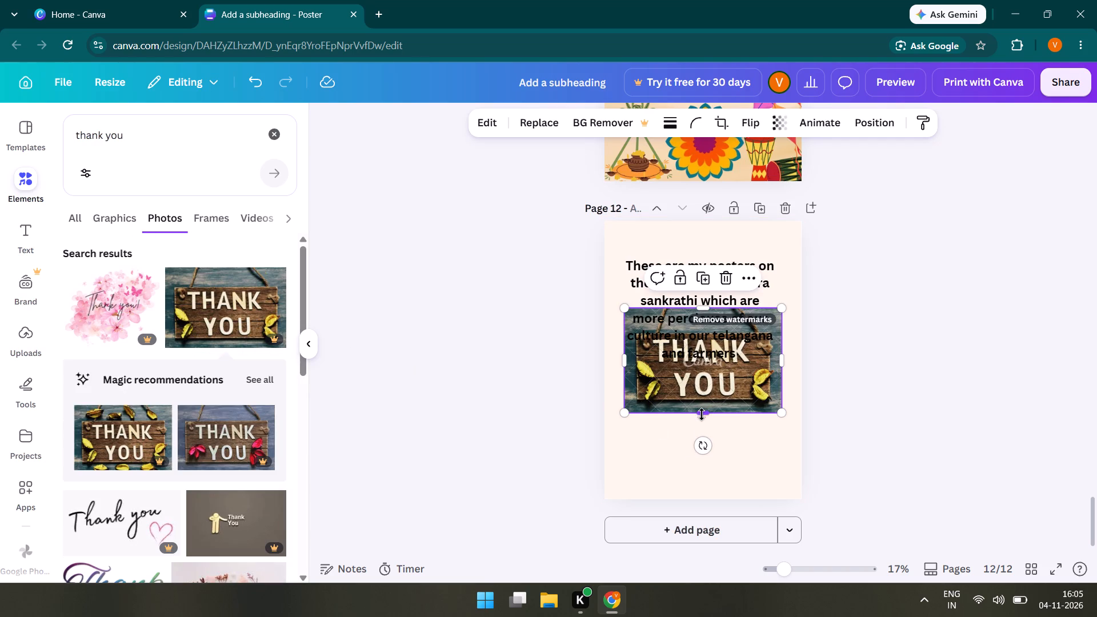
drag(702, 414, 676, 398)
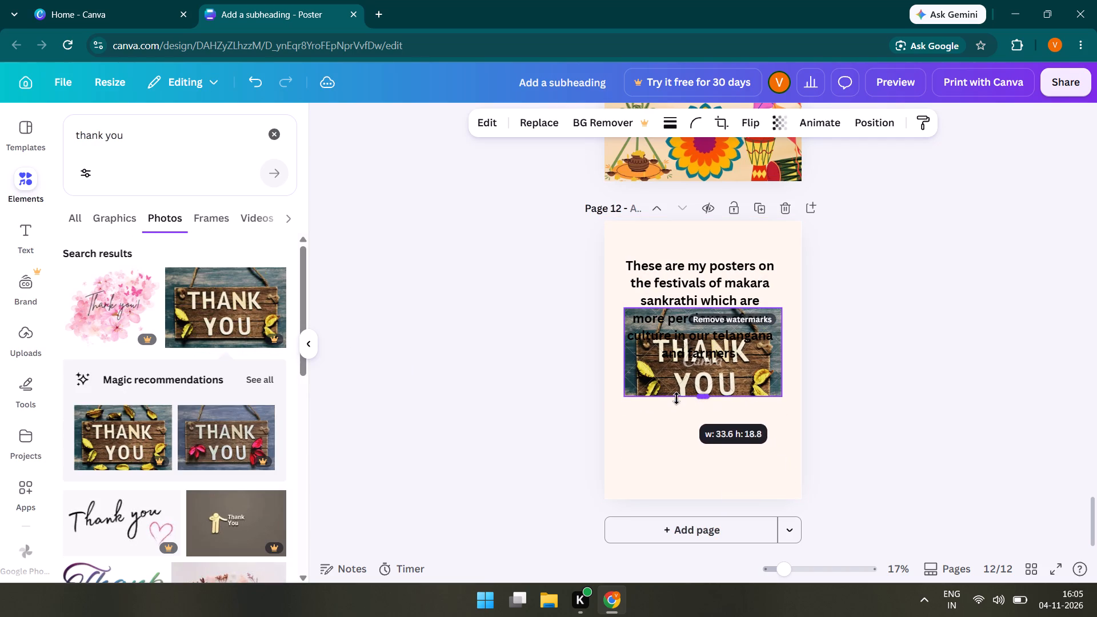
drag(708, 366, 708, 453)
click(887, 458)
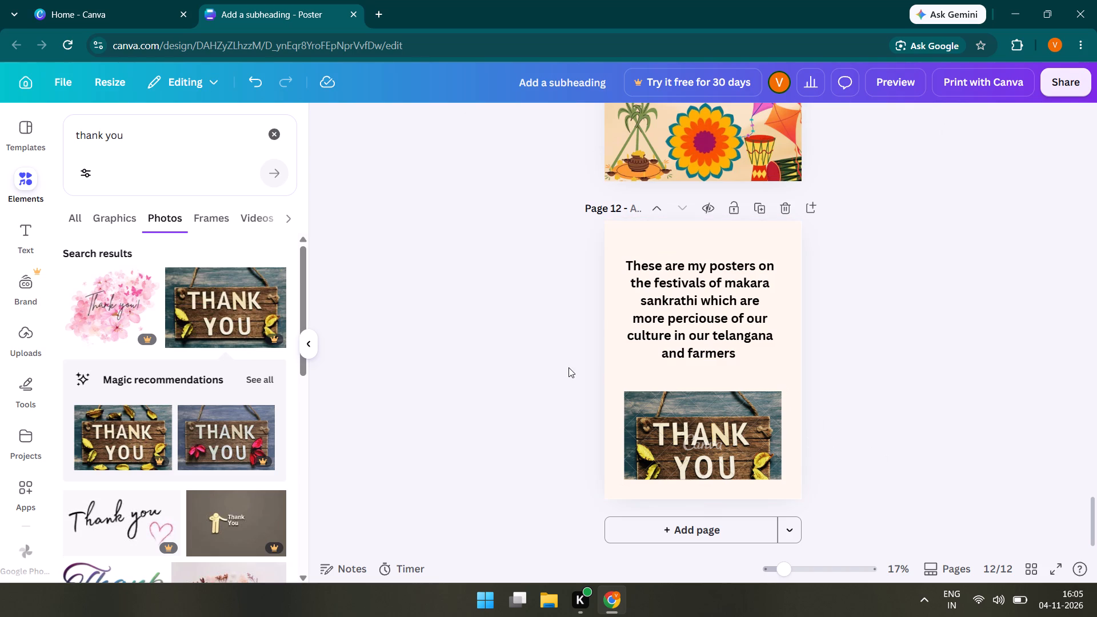
Replace the wooden sign on page 12 with the pink sticky-note "Thank You" photo, placed directly below the text.
scroll(206, 401, down, 3)
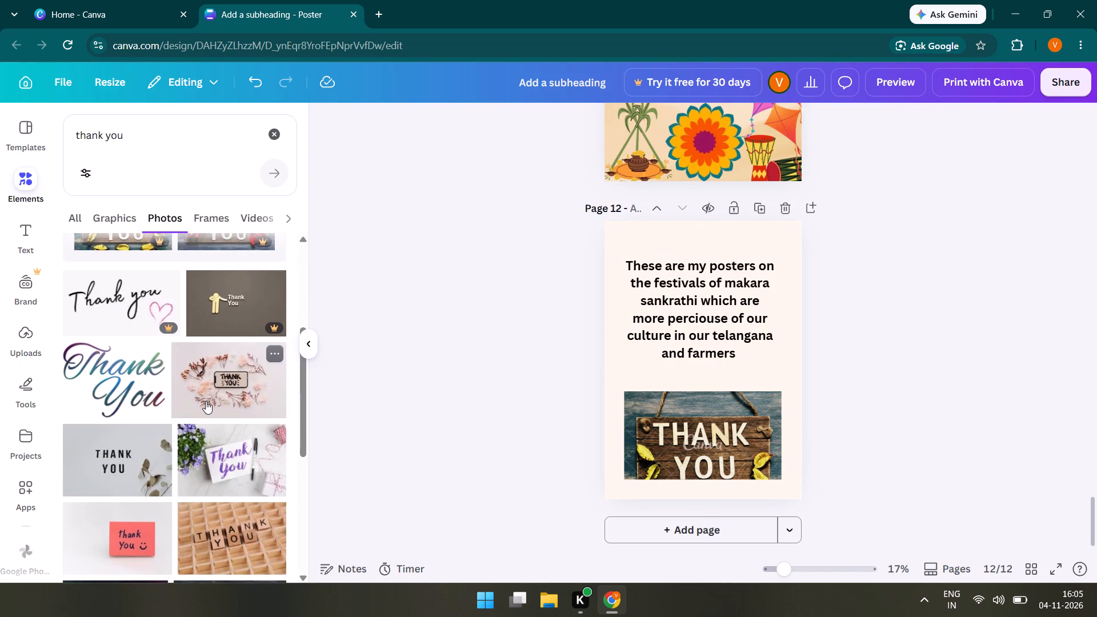
scroll(206, 401, down, 1)
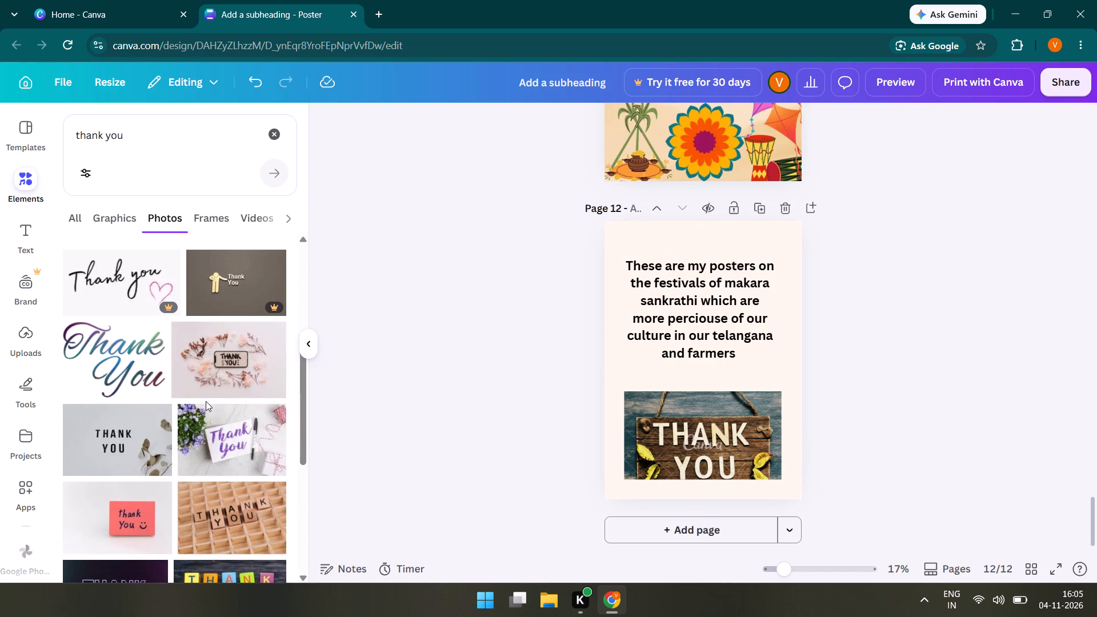
click(129, 509)
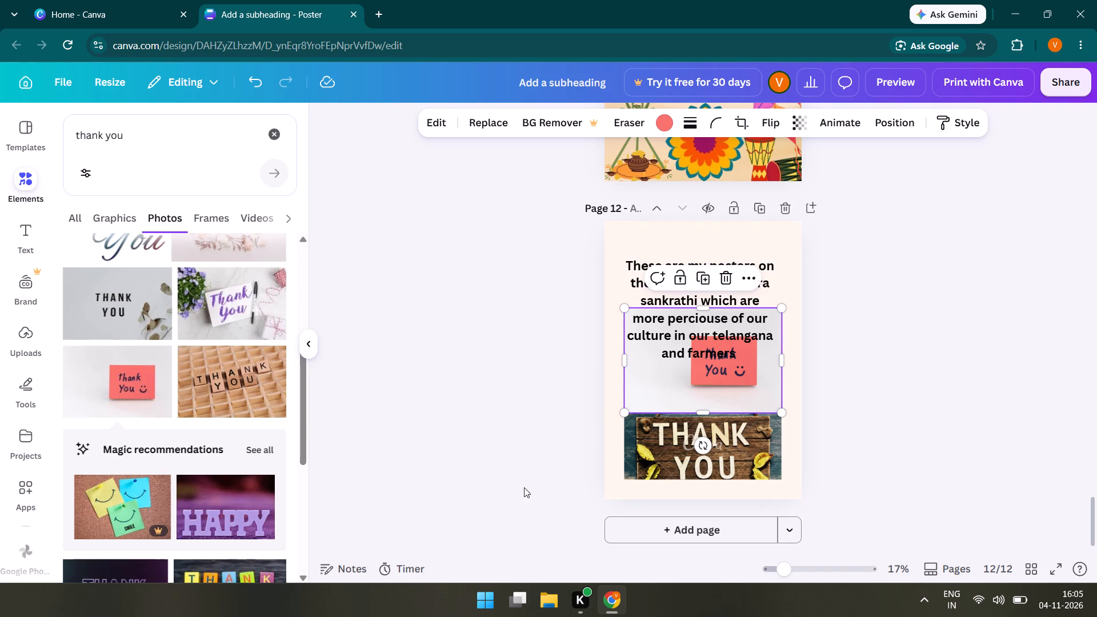
click(667, 449)
click(730, 362)
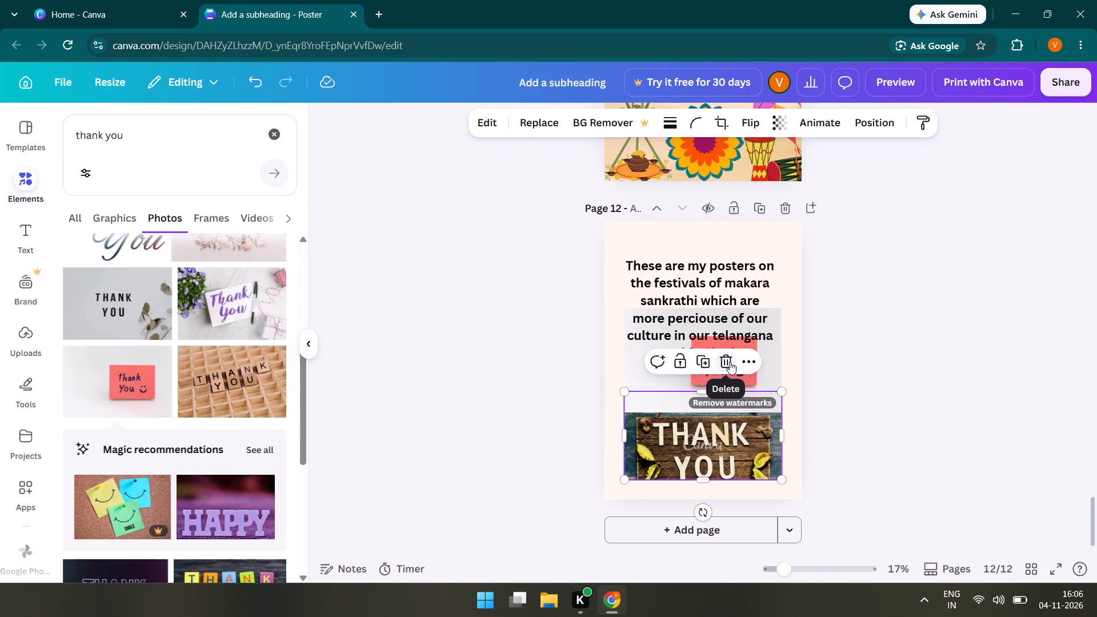
drag(726, 362, 728, 430)
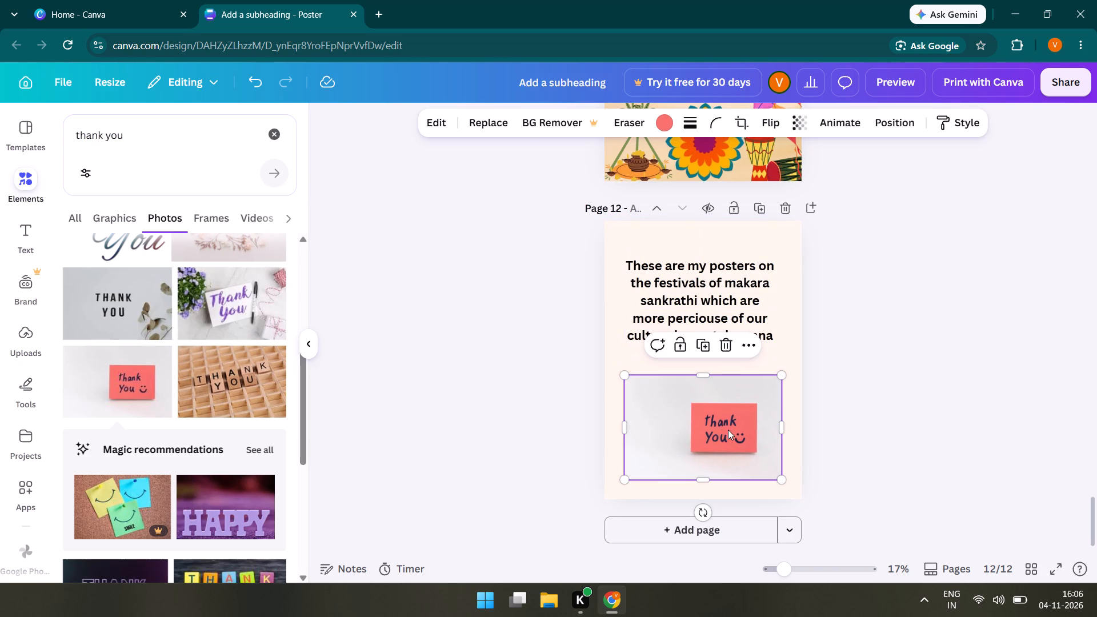
click(850, 407)
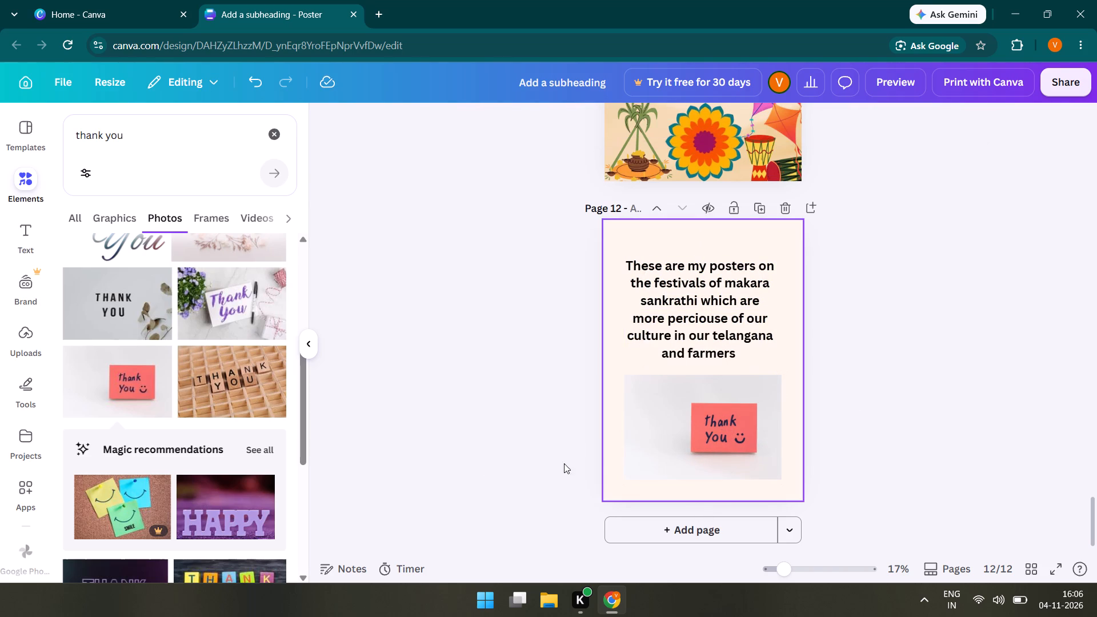
Search the photo elements for "Kite" and look through the kite pictures.
triple_click(199, 143)
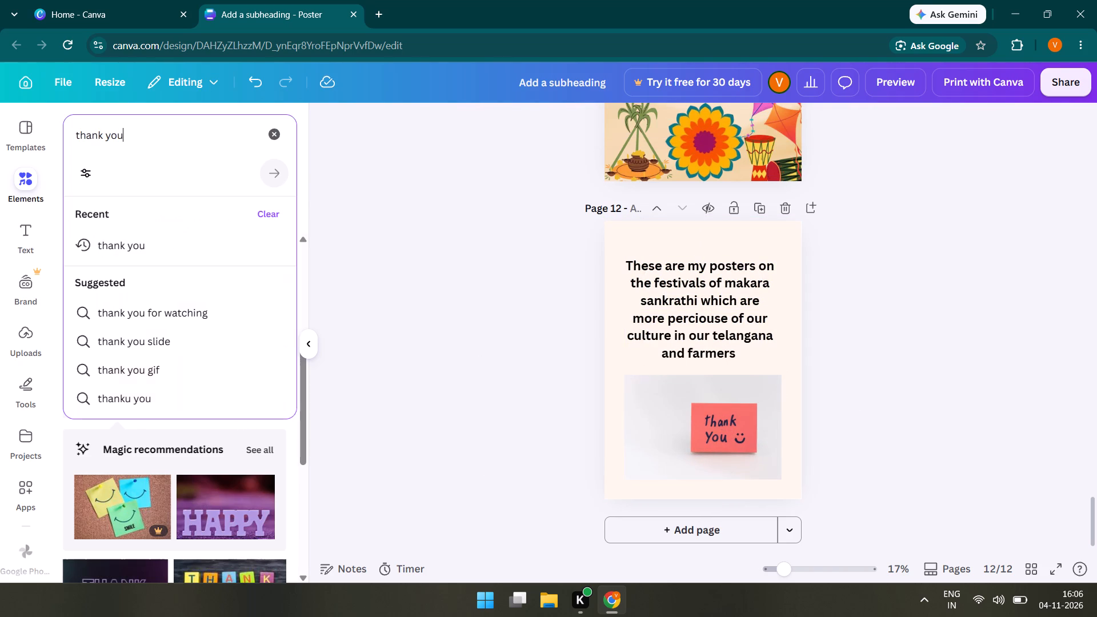
key(BackSpace)
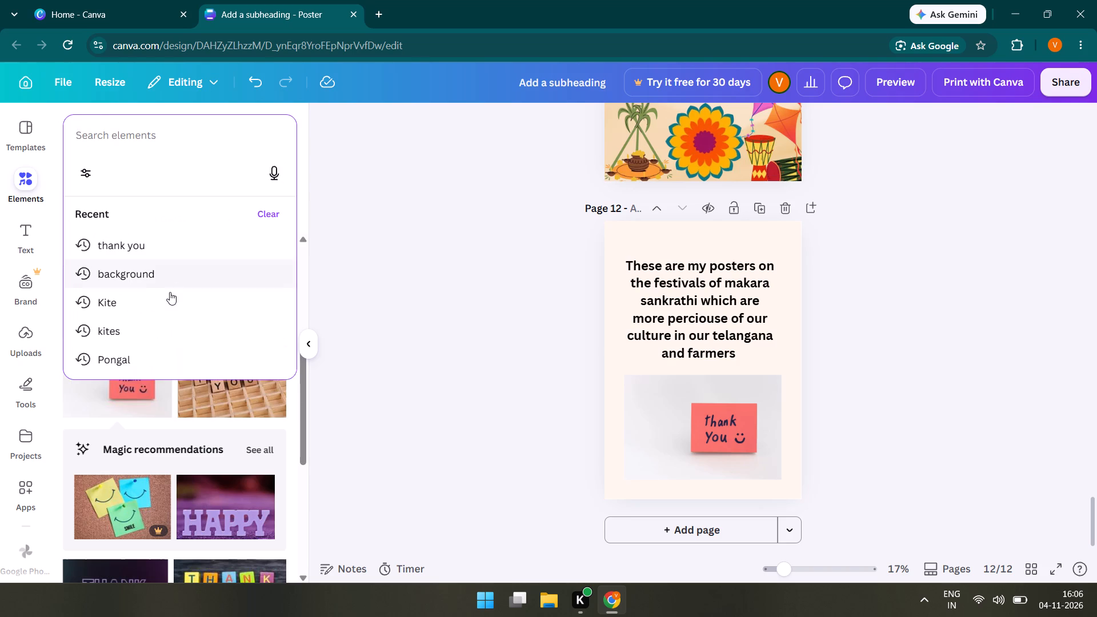
click(169, 302)
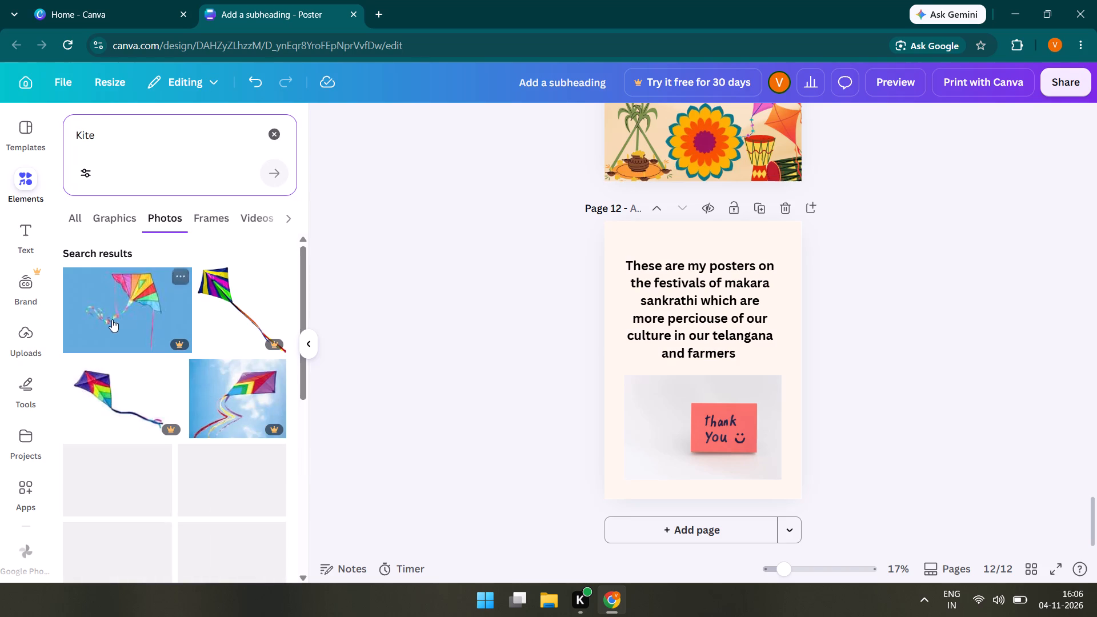
scroll(142, 451, down, 3)
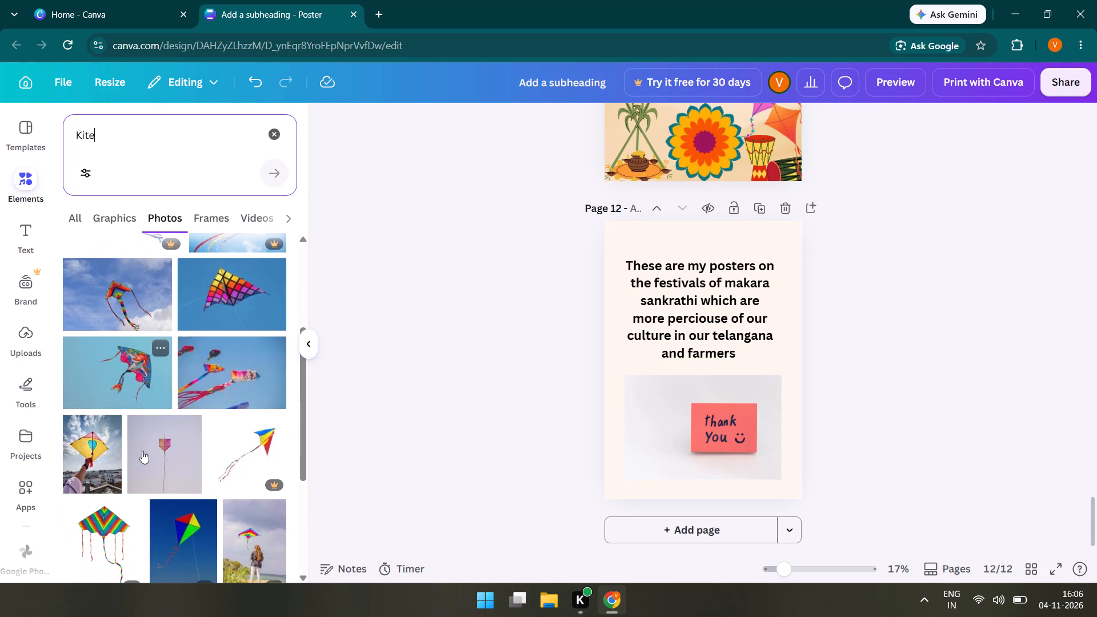
Duplicate an orange kite from page 11 and place the copy in the top-right corner of page 12.
scroll(473, 340, up, 3)
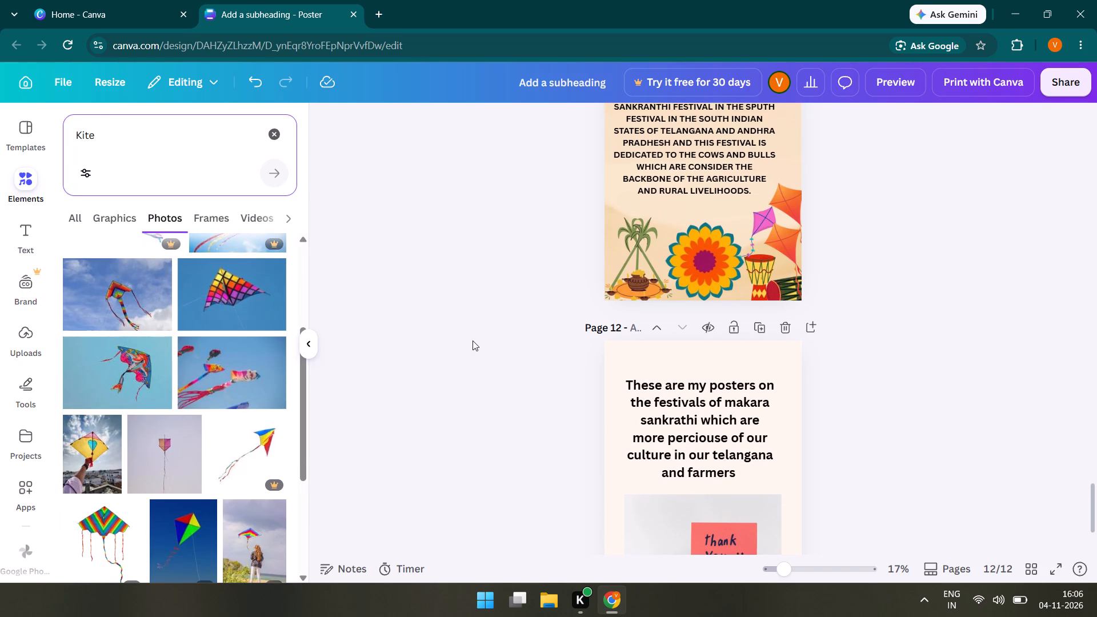
click(783, 208)
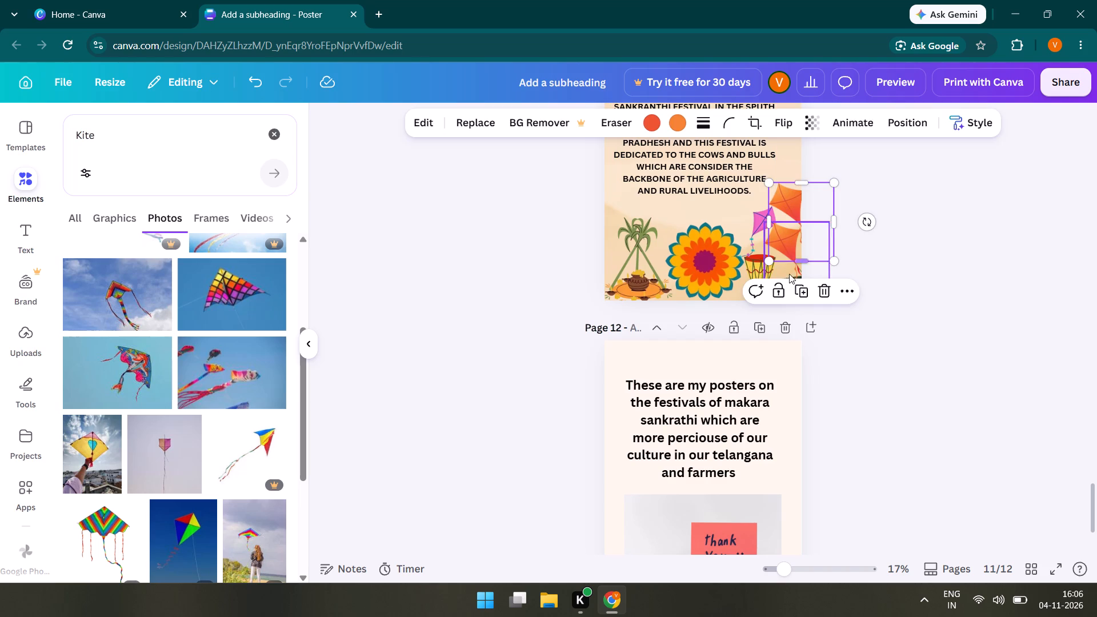
click(802, 301)
drag(814, 224, 799, 239)
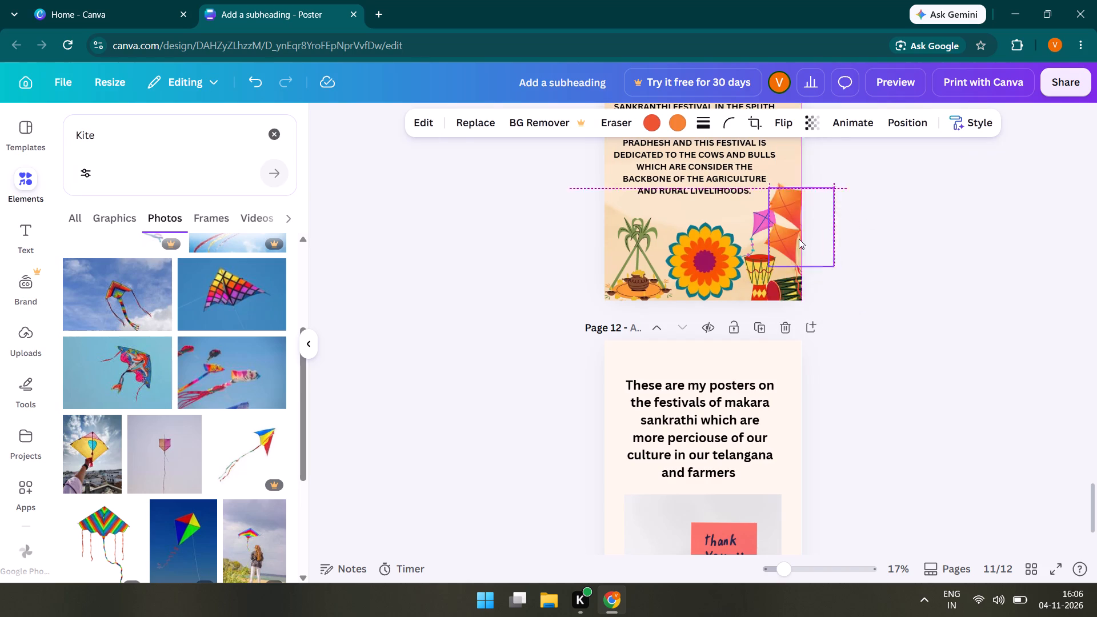
drag(799, 239, 792, 387)
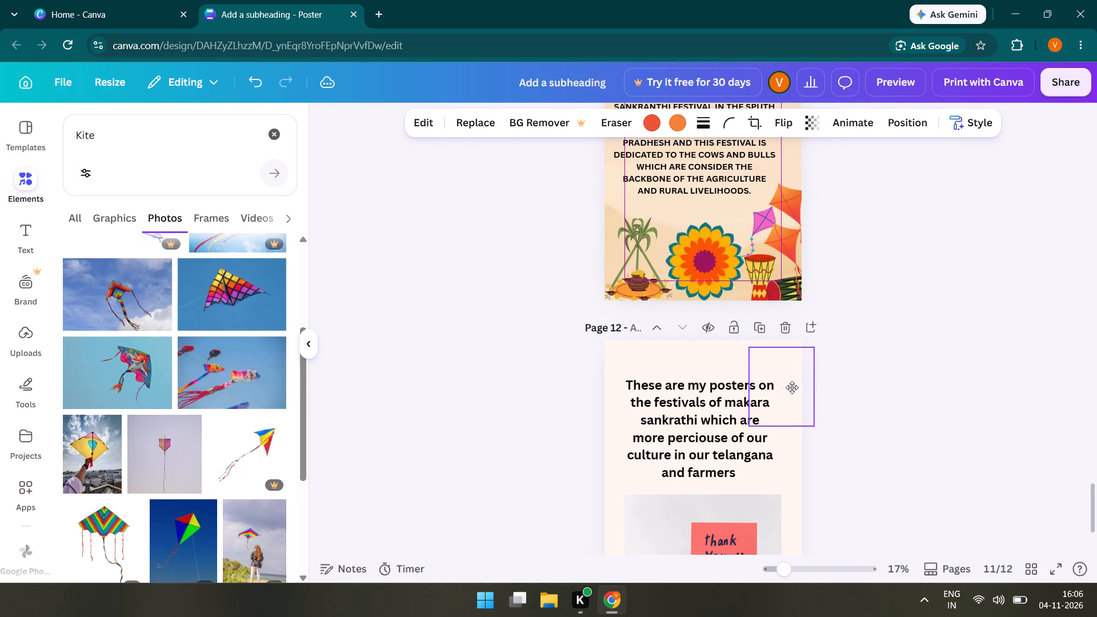
drag(792, 387, 793, 387)
drag(782, 394, 789, 392)
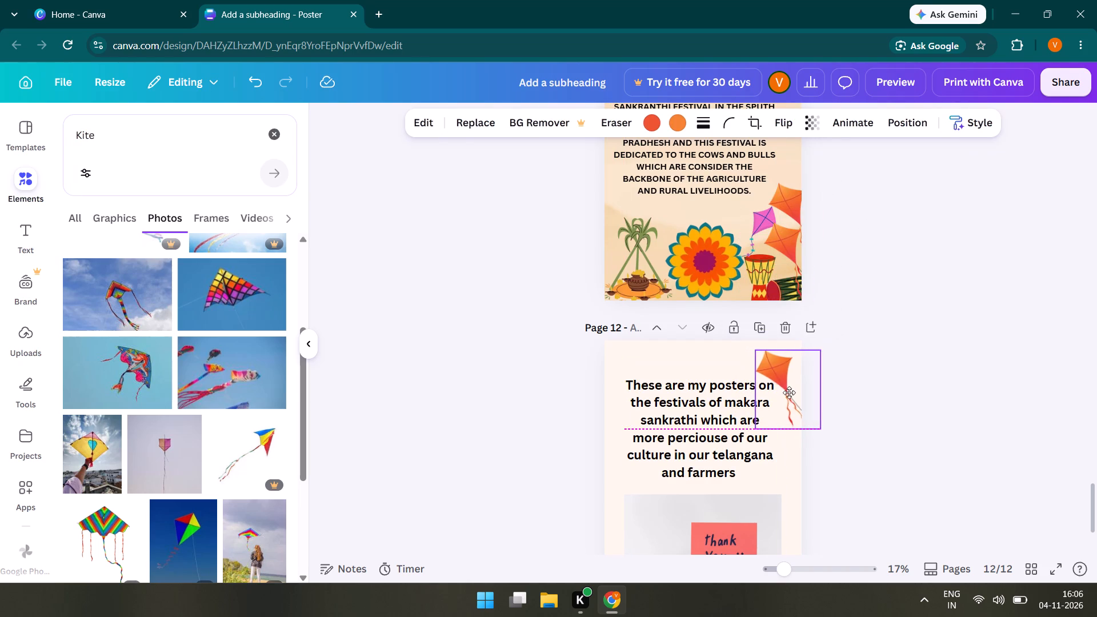
drag(789, 392, 789, 386)
click(893, 388)
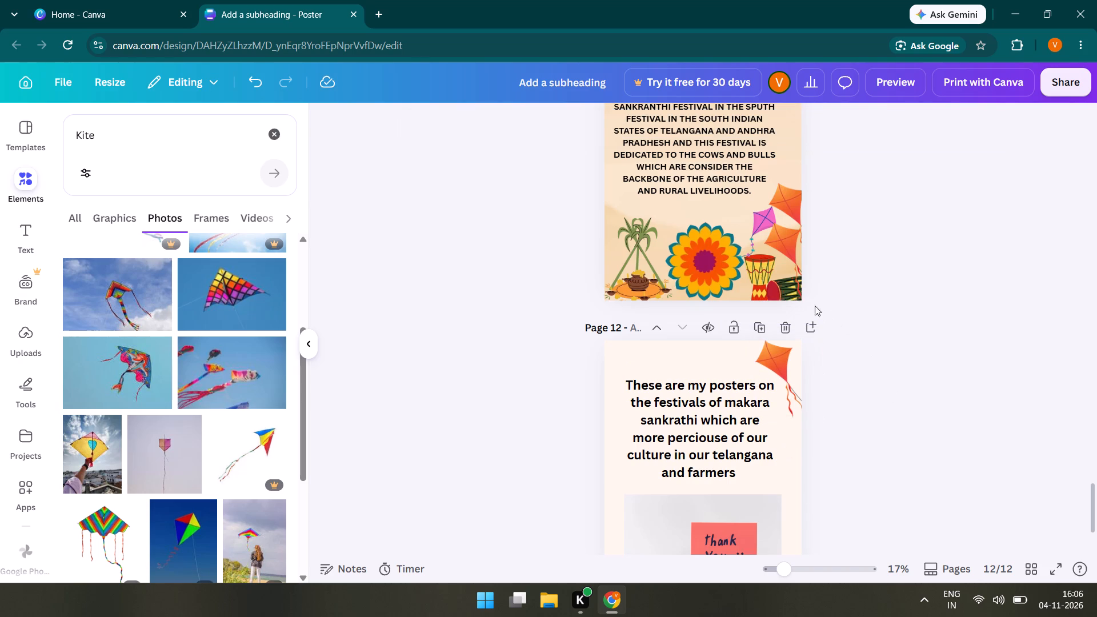
Duplicate the pink kite from page 11 and place the copy in the top-left corner of page 12.
click(787, 257)
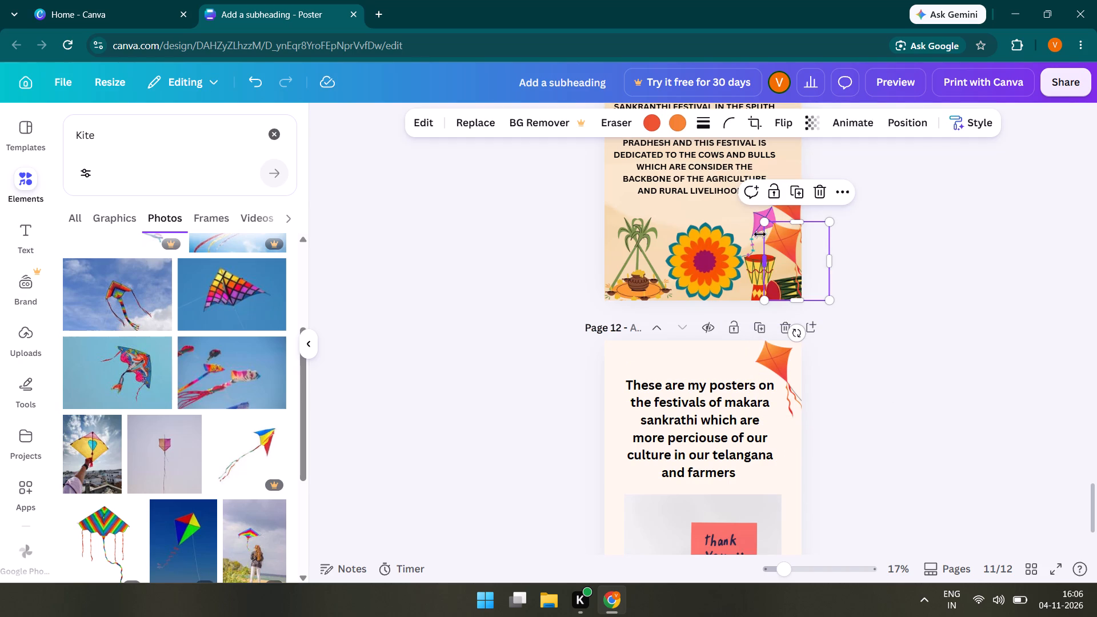
click(754, 234)
click(754, 169)
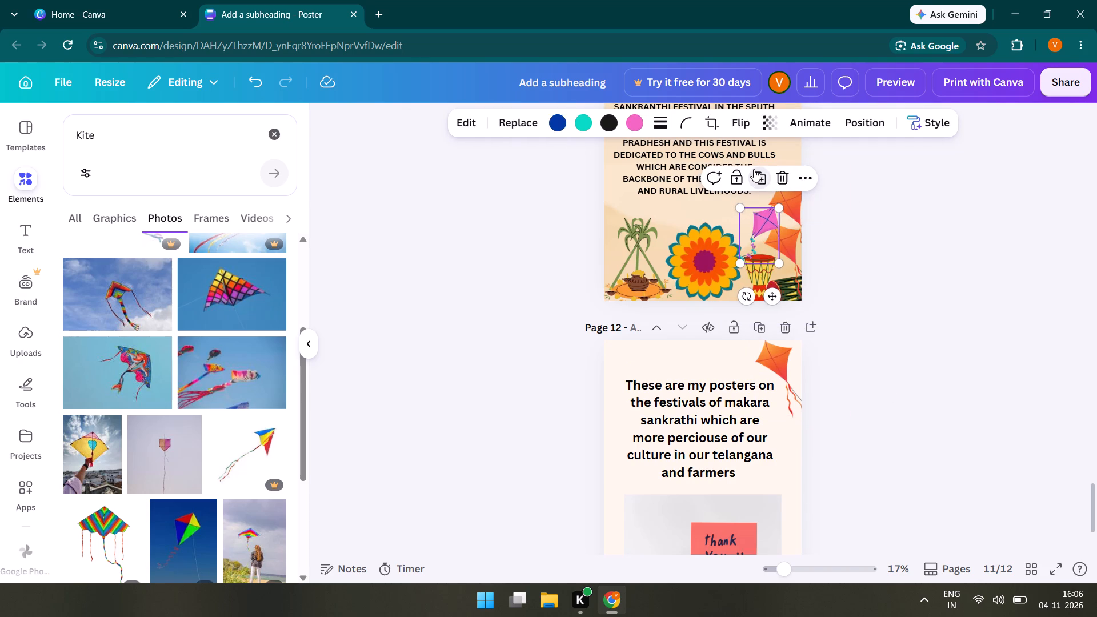
drag(762, 229, 628, 359)
click(947, 346)
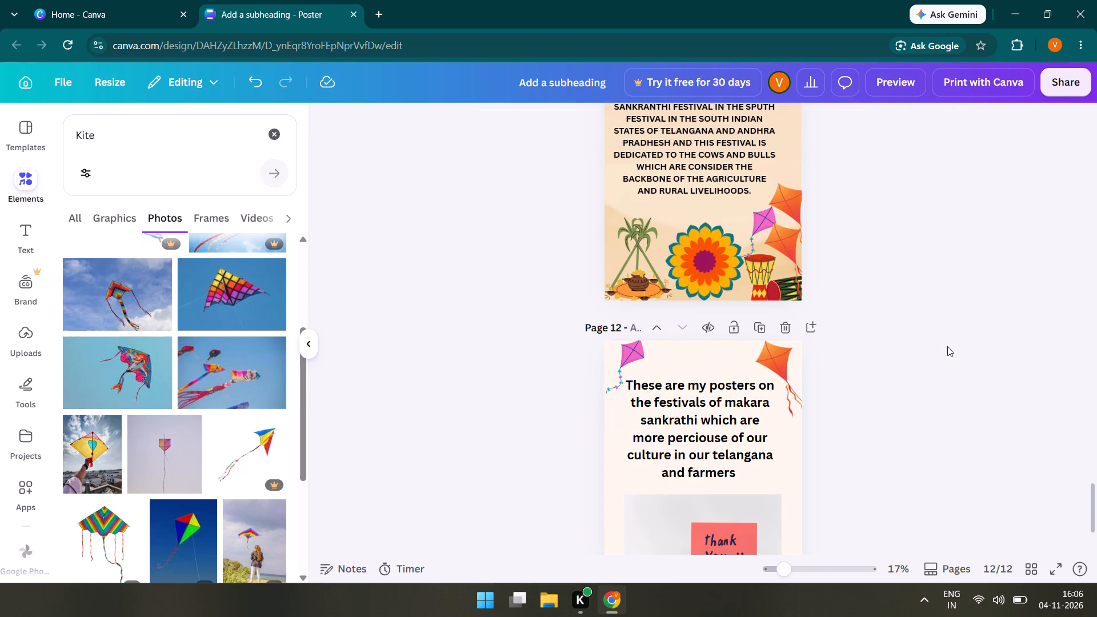
Duplicate page 11's sugarcane and Pongal pot graphic and place the copy in the bottom-left corner of page 12.
scroll(868, 459, down, 1)
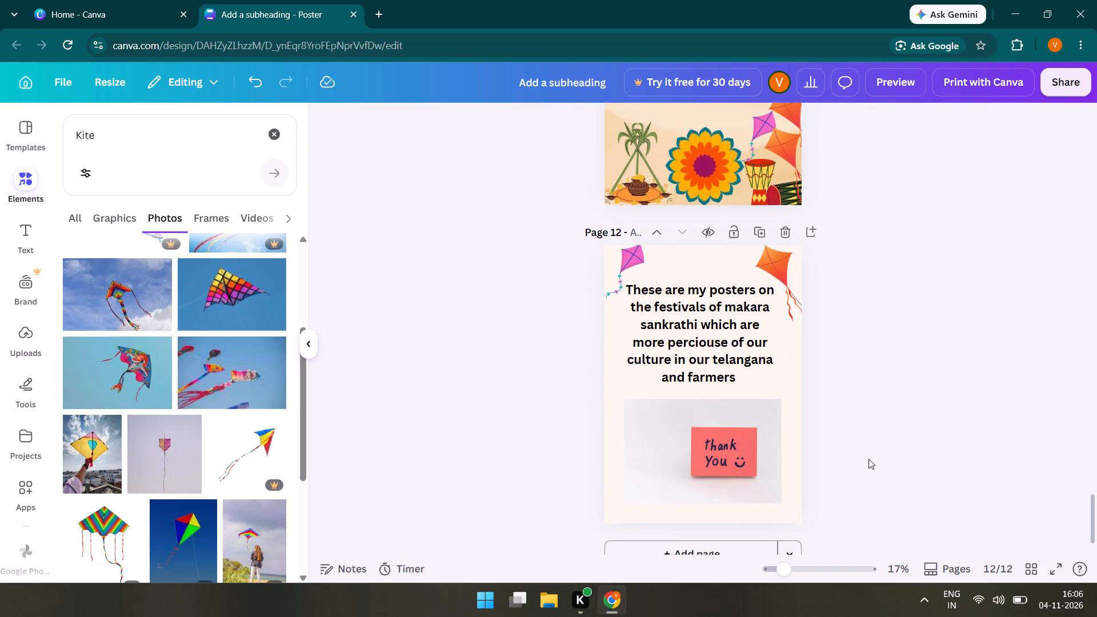
click(627, 174)
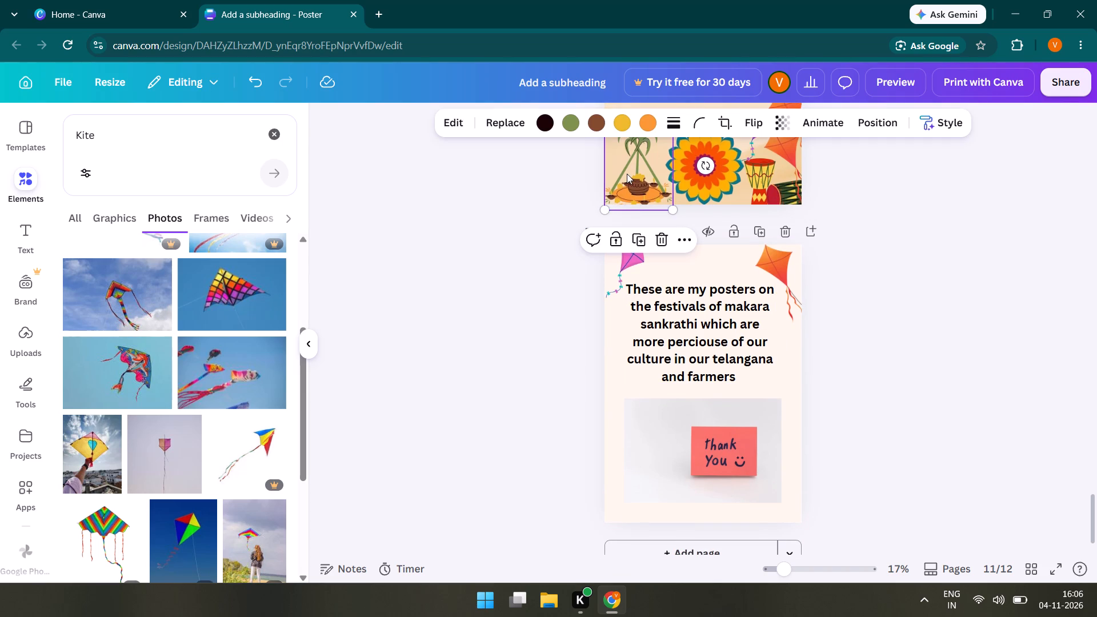
click(631, 166)
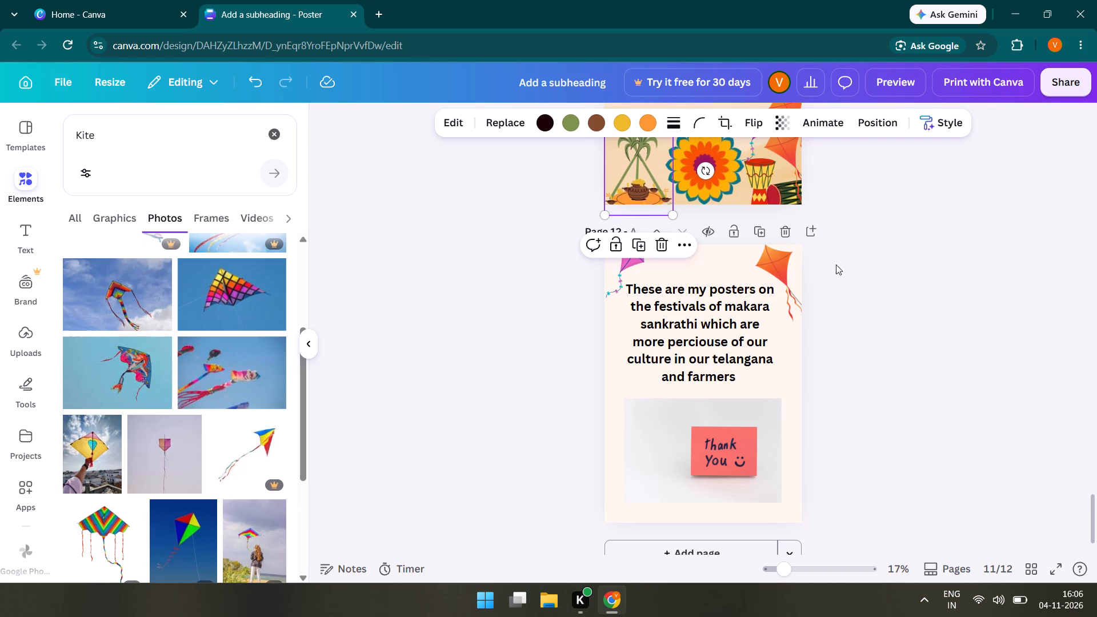
click(638, 247)
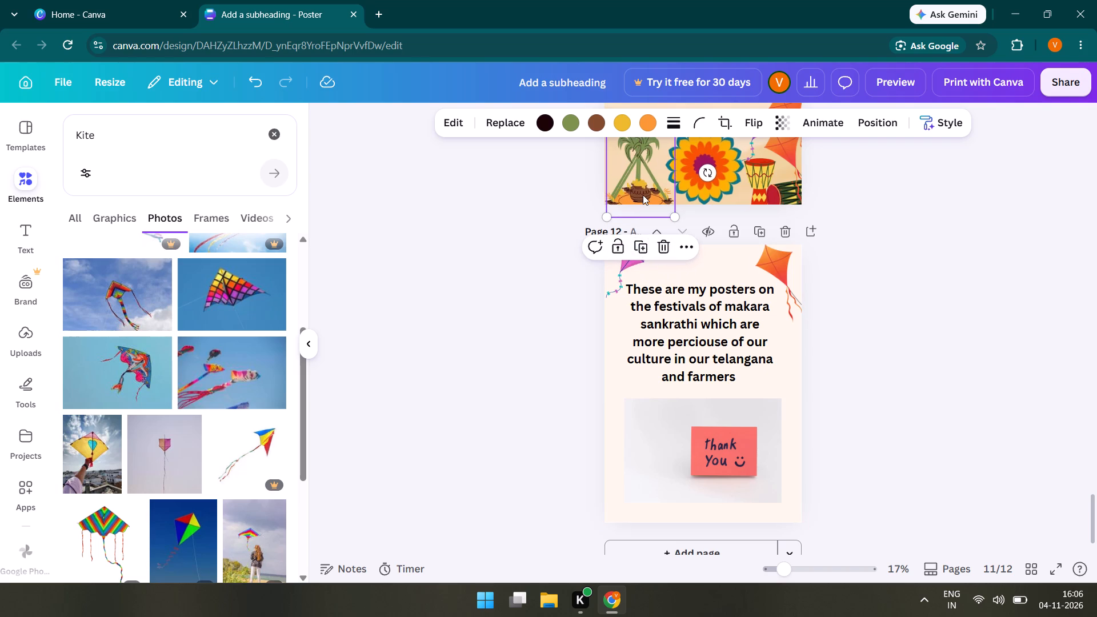
drag(643, 195, 634, 500)
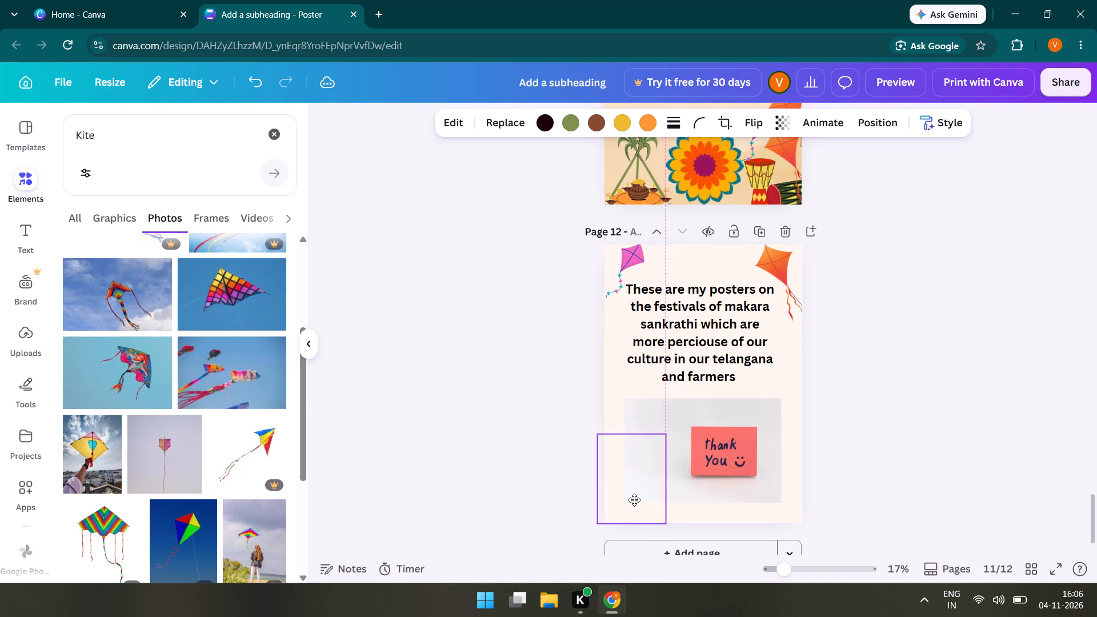
drag(634, 500, 639, 500)
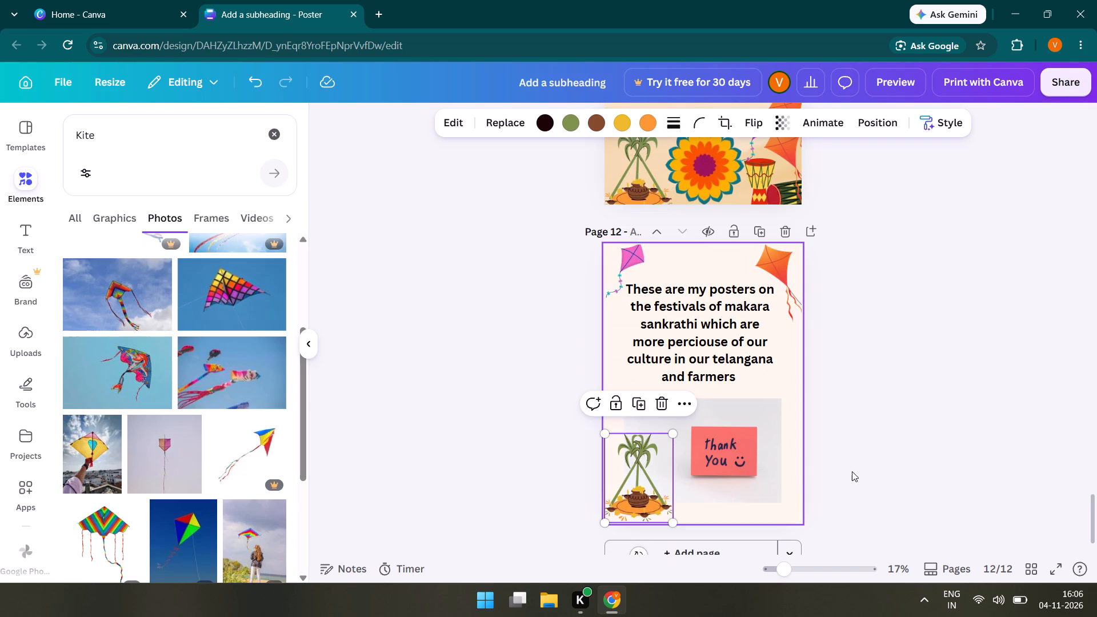
click(852, 471)
Duplicate page 12's orange kite and place the copy at the page's left edge beside the closing text.
scroll(852, 471, up, 1)
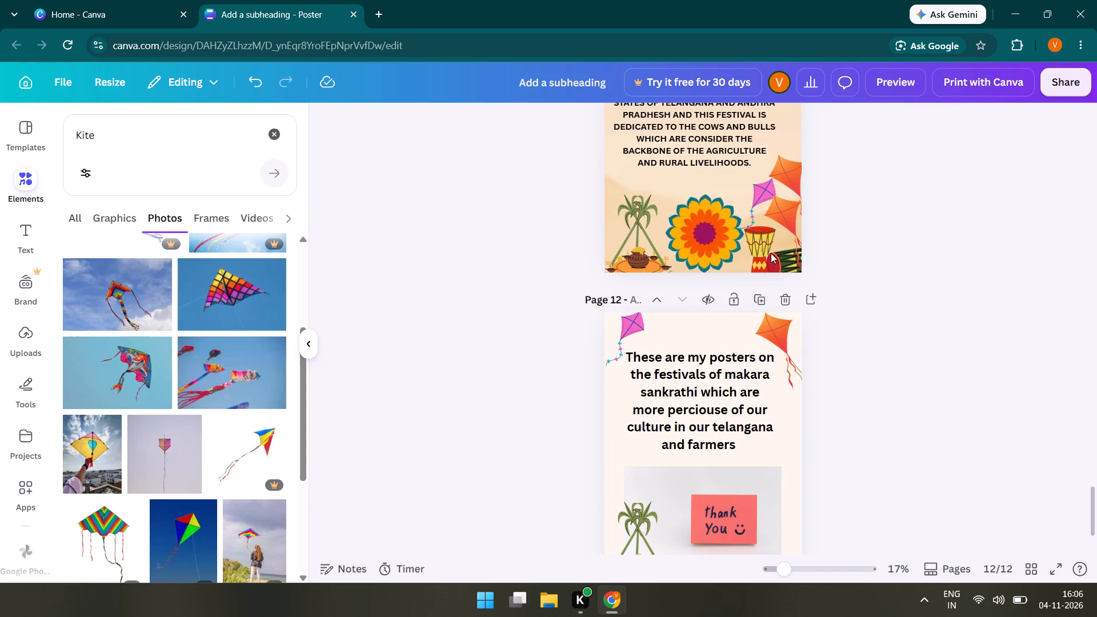
click(771, 253)
click(771, 253)
click(771, 343)
click(786, 287)
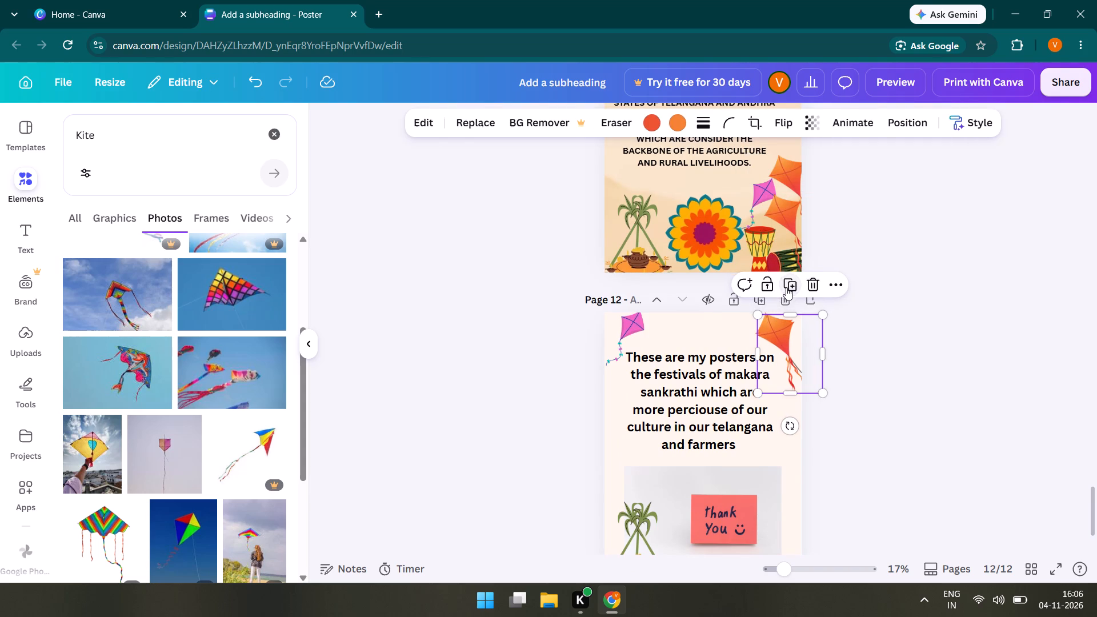
drag(782, 353, 608, 530)
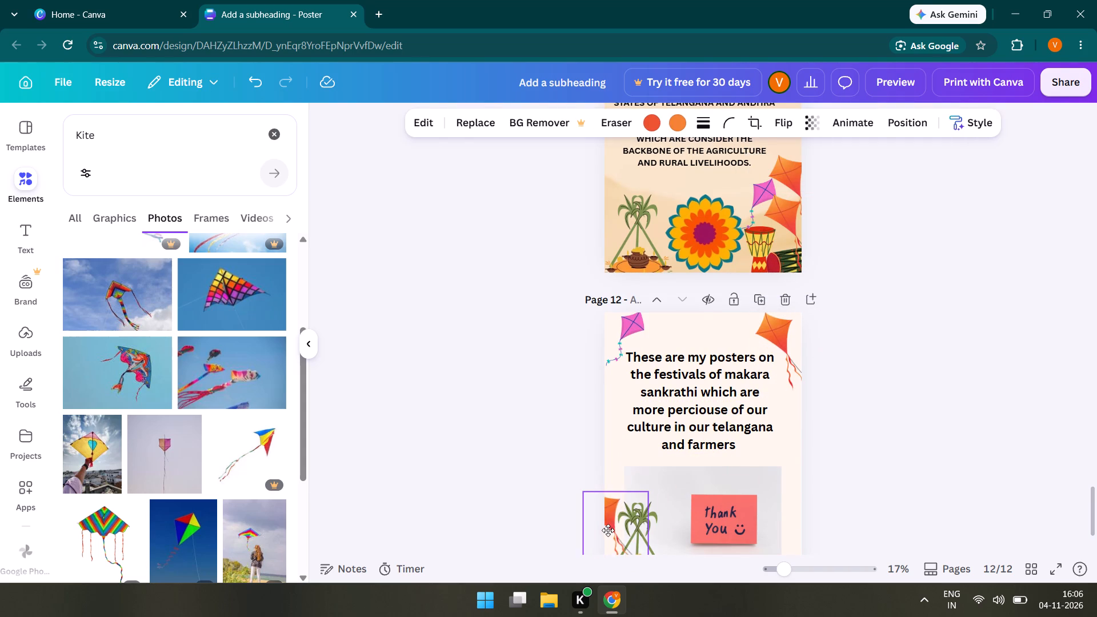
drag(608, 530, 630, 452)
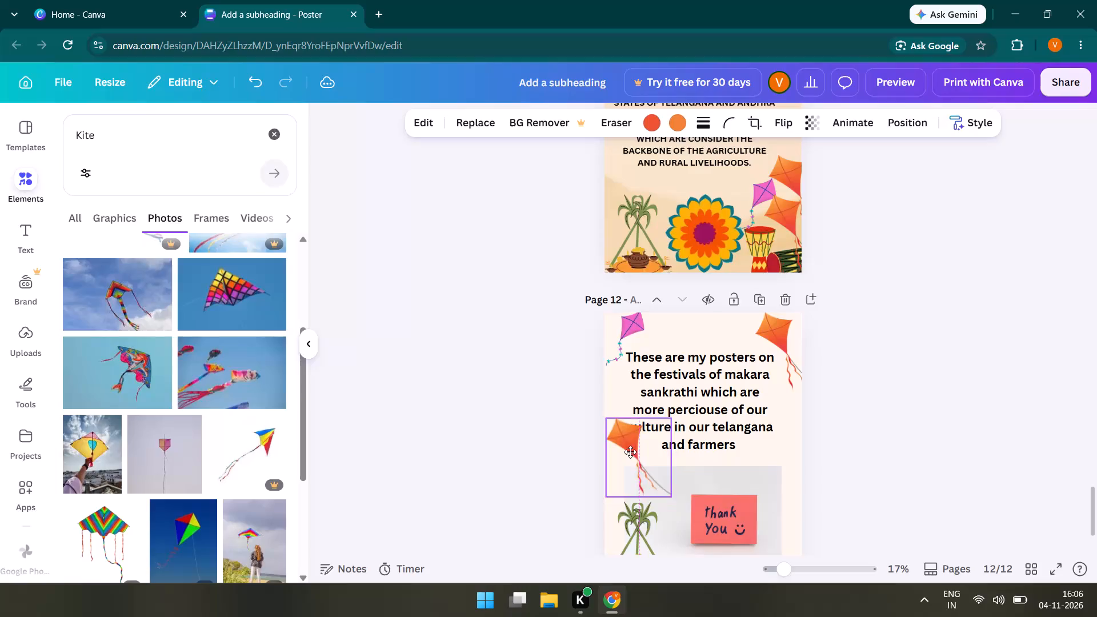
drag(630, 452, 618, 428)
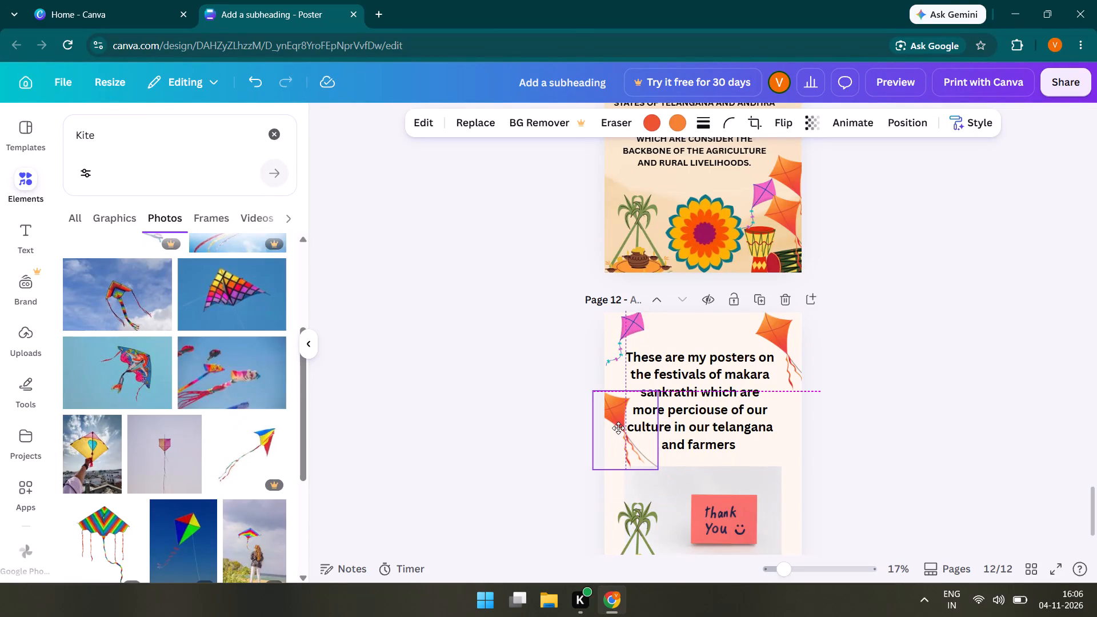
drag(618, 428, 615, 427)
click(896, 421)
Duplicate page 12's pink kite and place the copy at the lower right of the sugarcane and Pongal pot graphic.
scroll(896, 421, down, 1)
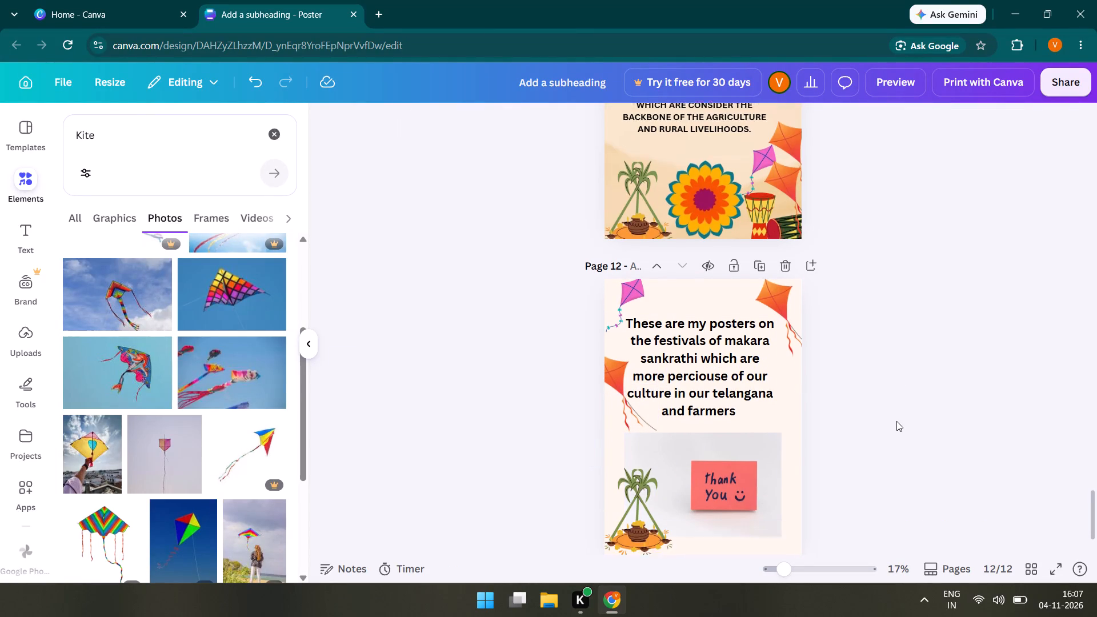
scroll(896, 421, down, 2)
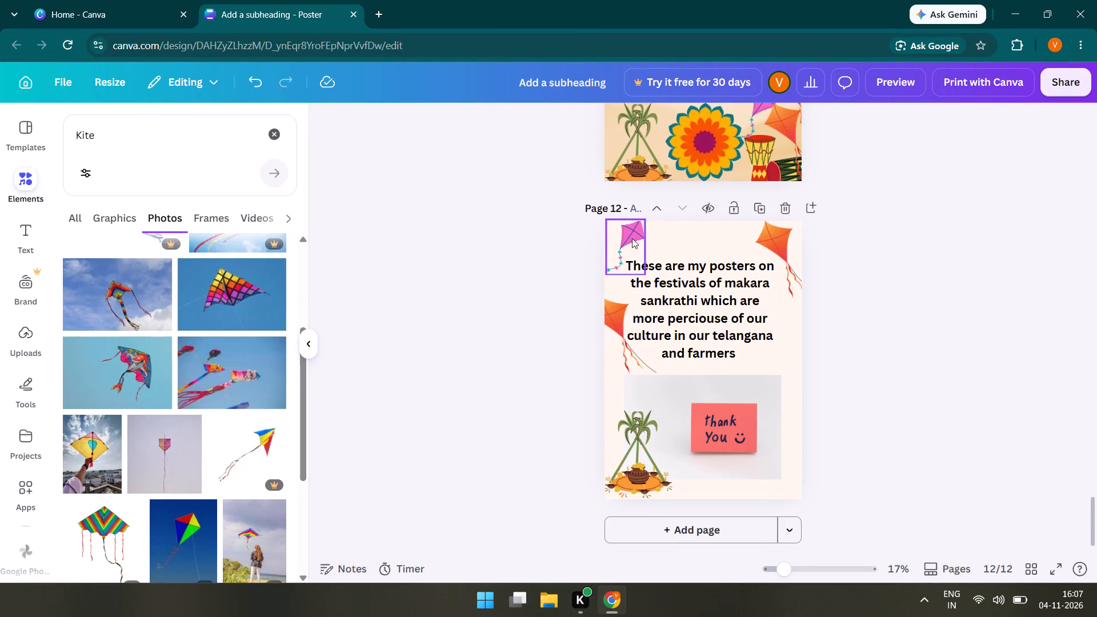
click(626, 230)
click(623, 194)
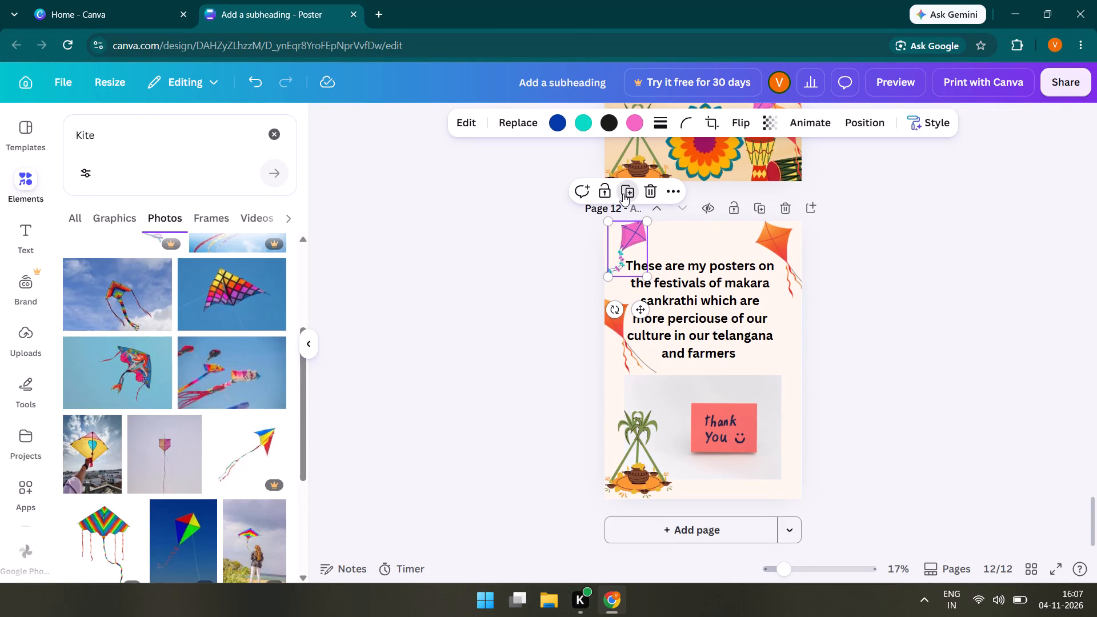
drag(635, 239, 678, 442)
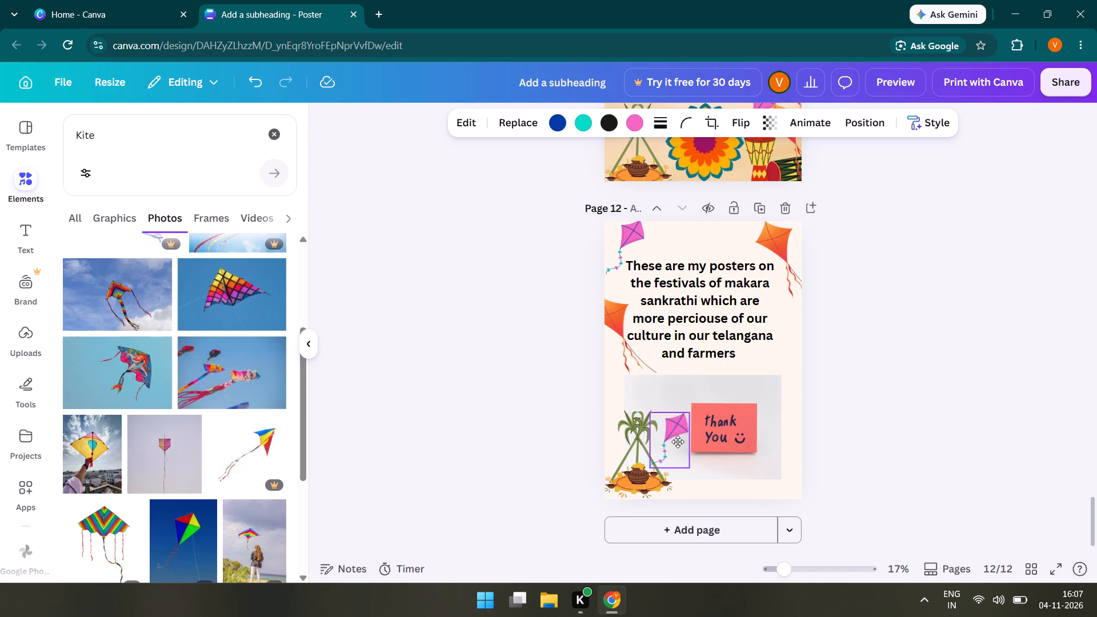
drag(678, 442, 668, 460)
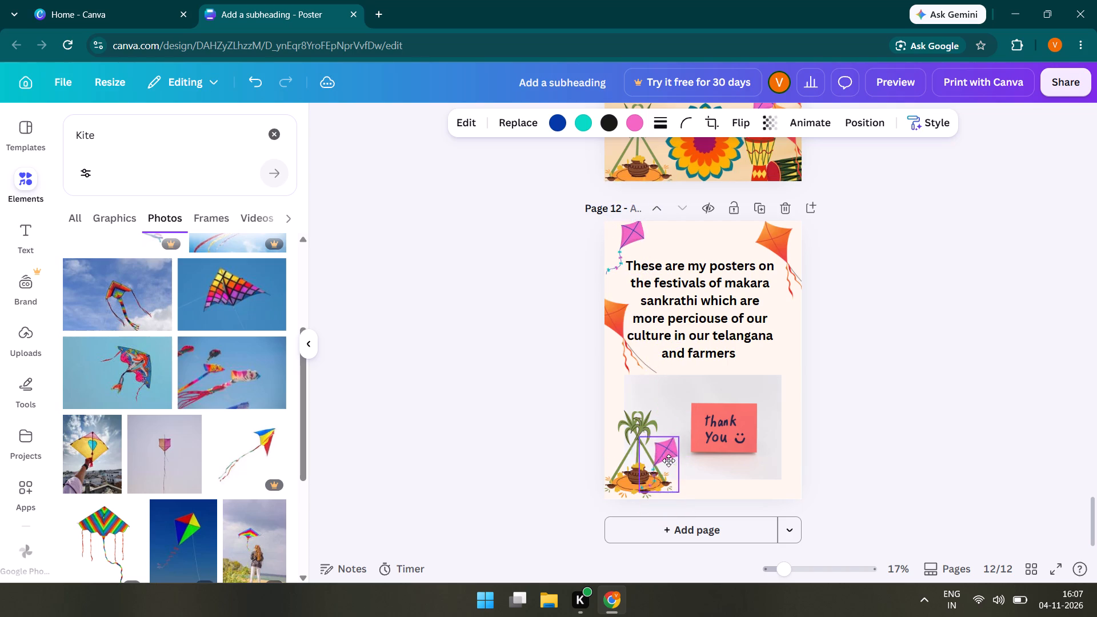
drag(668, 460, 673, 475)
click(850, 360)
Duplicate the multicoloured kite from page 10 and place the copy on page 12 over the thank-you photo's upper-right corner.
scroll(850, 360, up, 2)
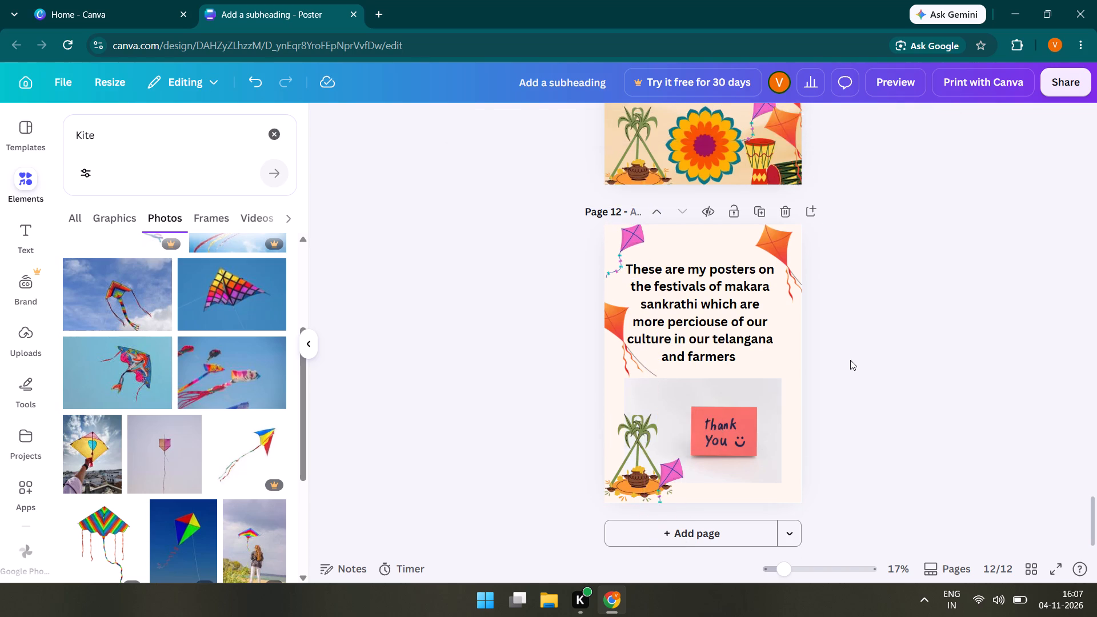
scroll(850, 360, up, 2)
scroll(839, 270, up, 4)
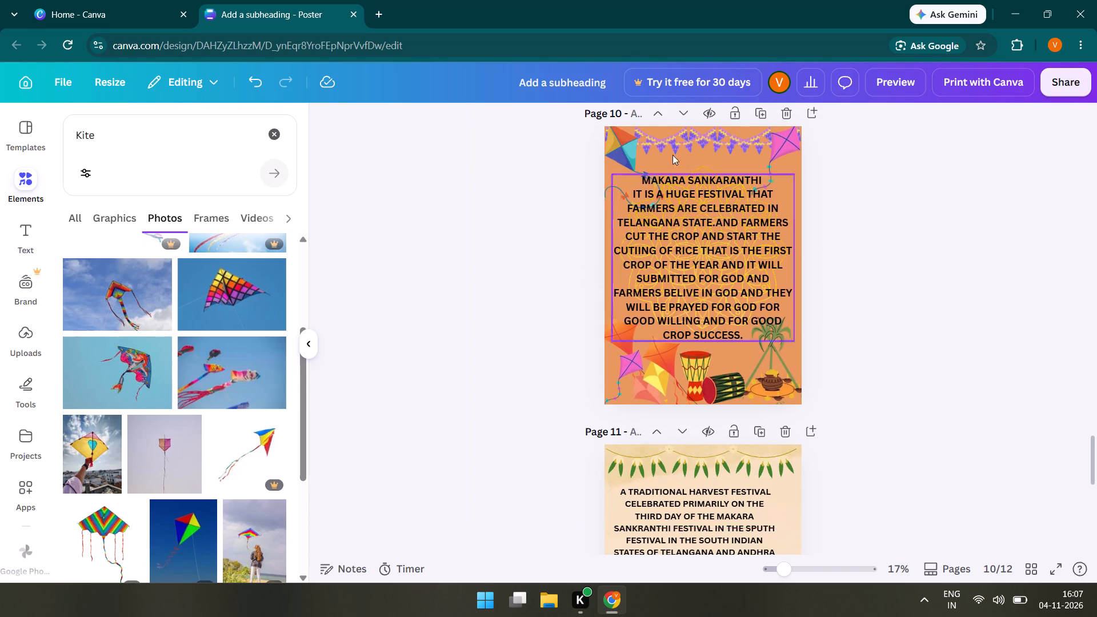
click(623, 151)
click(639, 241)
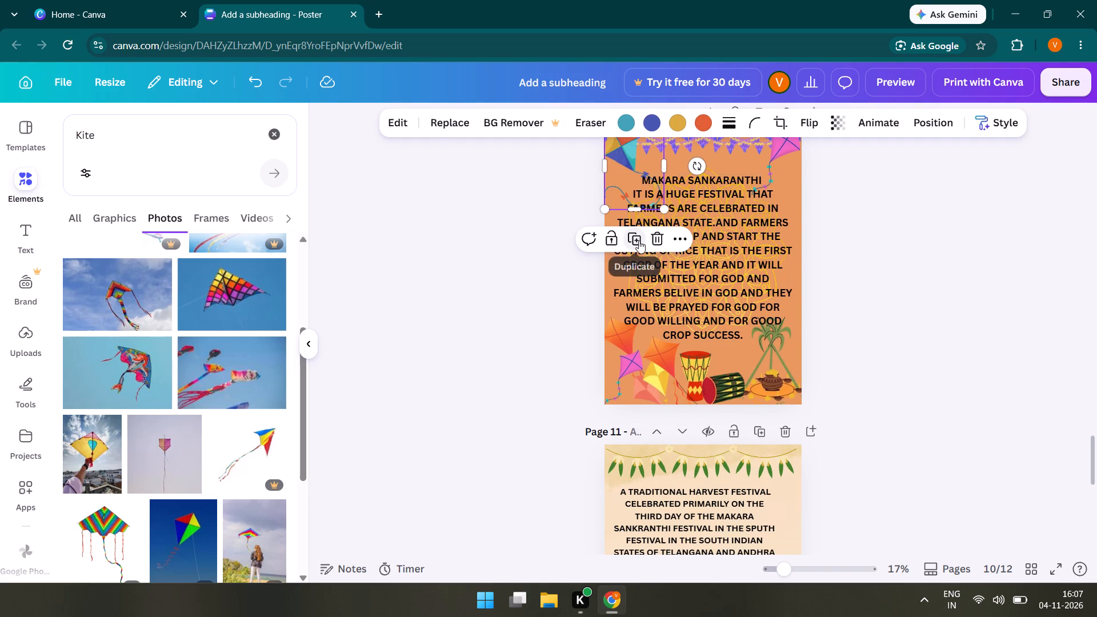
drag(633, 157, 667, 508)
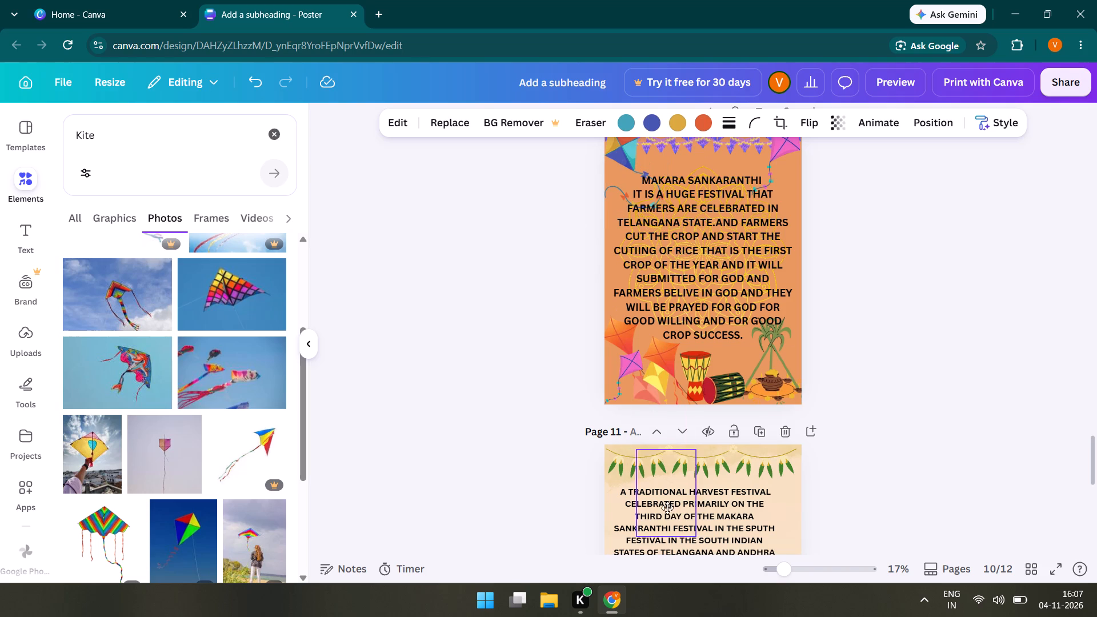
drag(667, 508, 668, 532)
scroll(871, 449, down, 4)
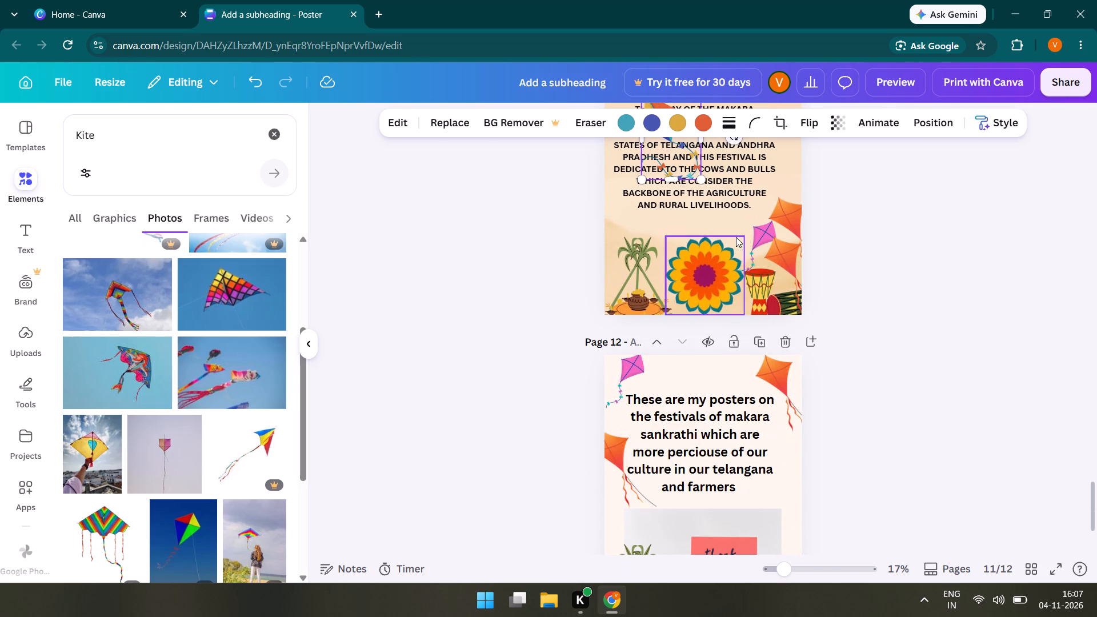
drag(672, 157, 702, 465)
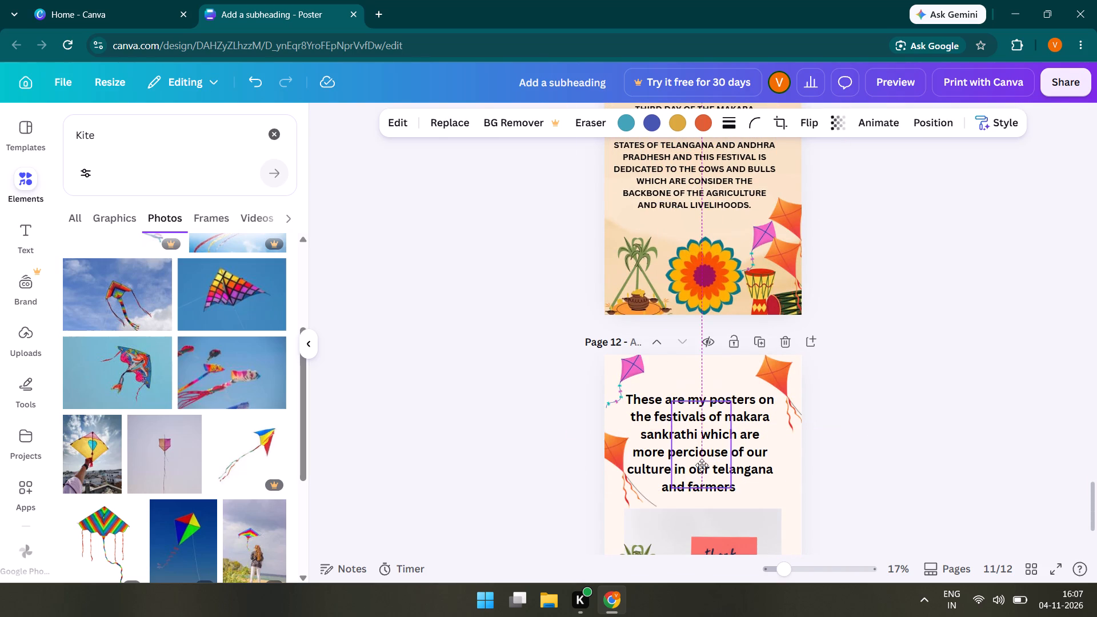
drag(702, 465, 779, 543)
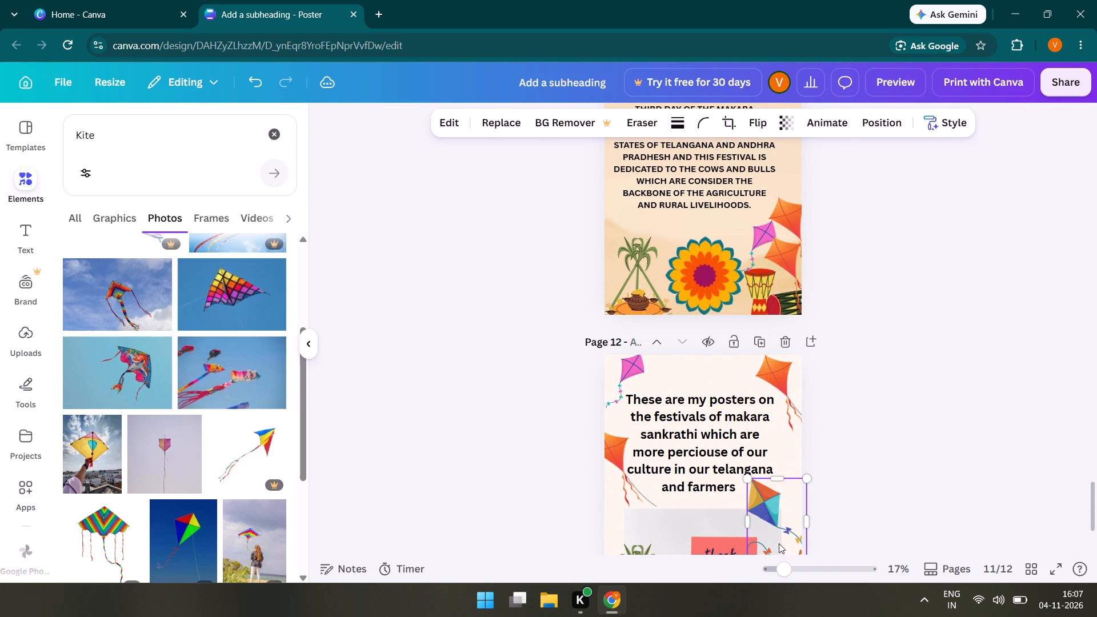
click(906, 496)
scroll(906, 496, down, 3)
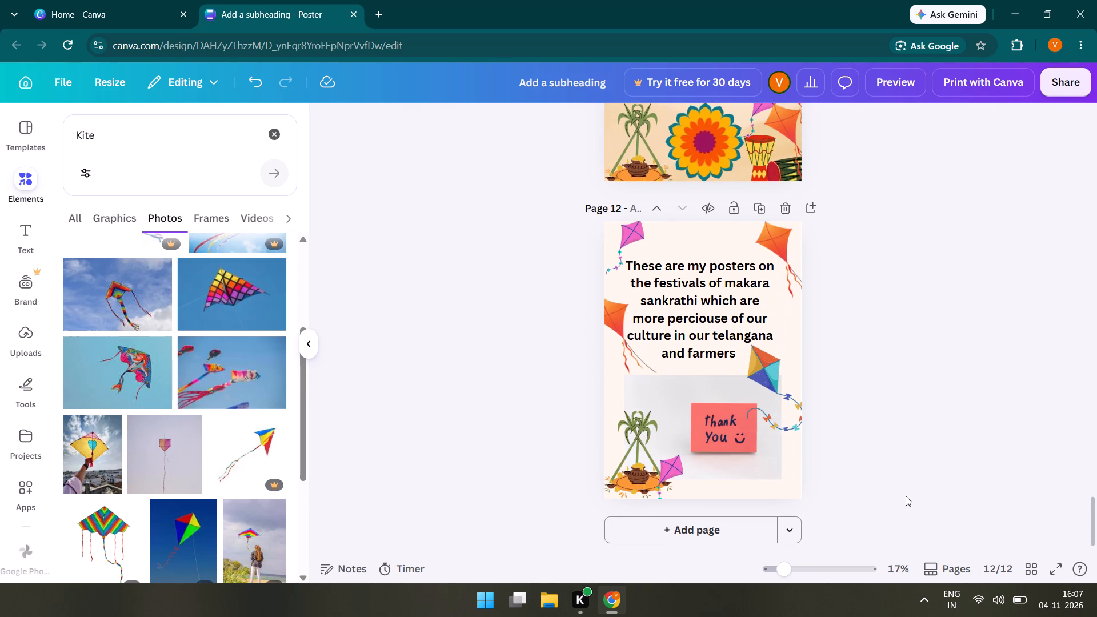
click(918, 447)
Duplicate the orange kite at page 12's left edge, shrink the copy and place it in the page's bottom-right corner.
click(628, 321)
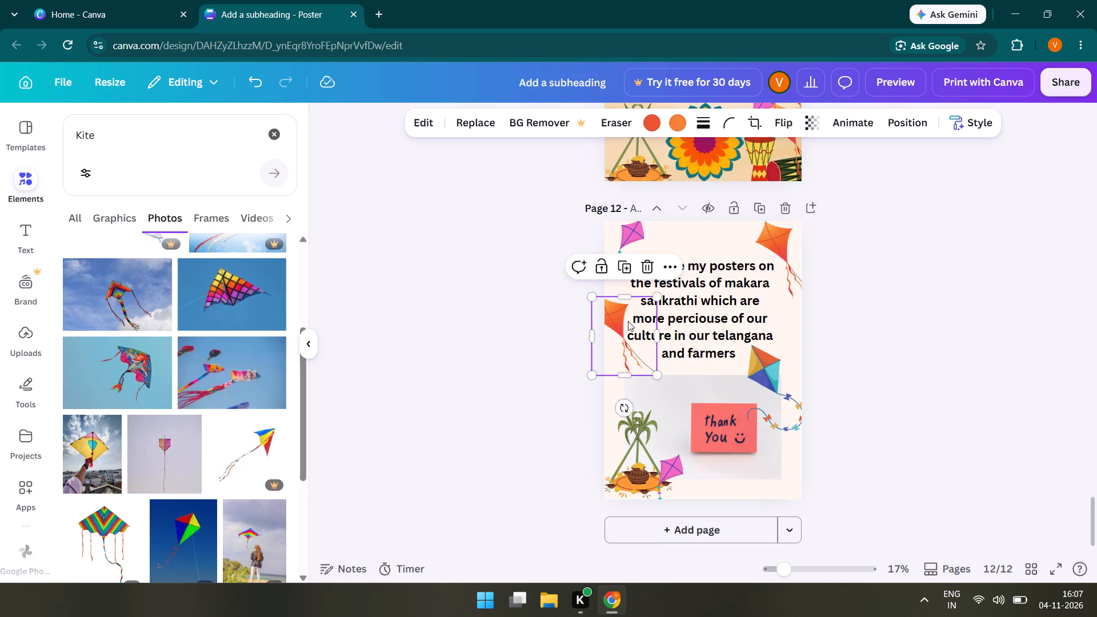
click(627, 263)
drag(615, 331, 663, 371)
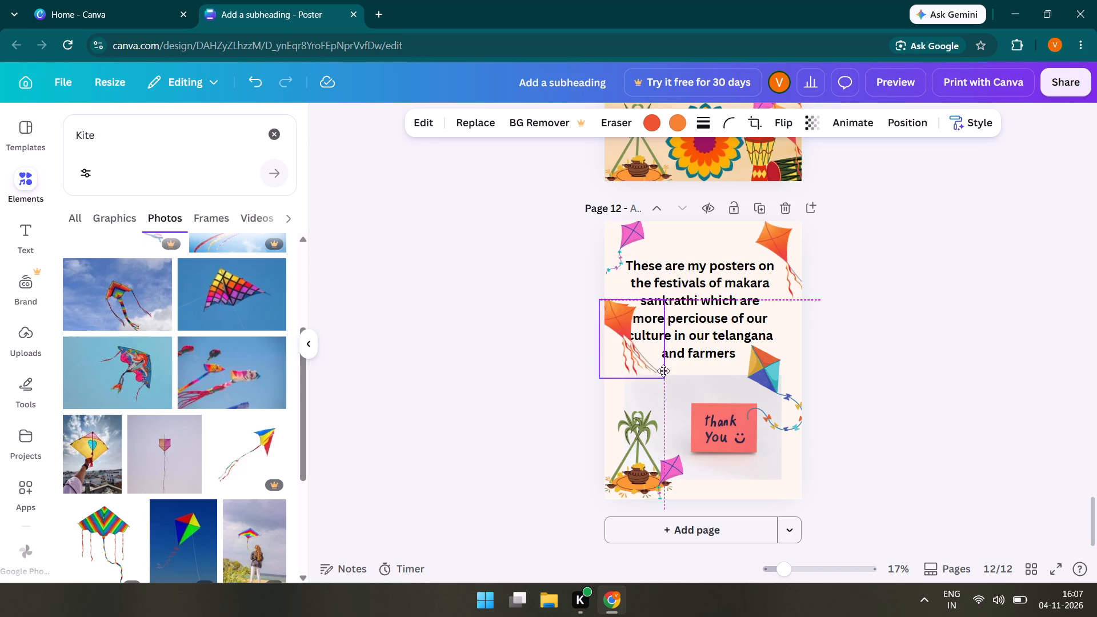
drag(663, 371, 762, 466)
drag(738, 431, 755, 458)
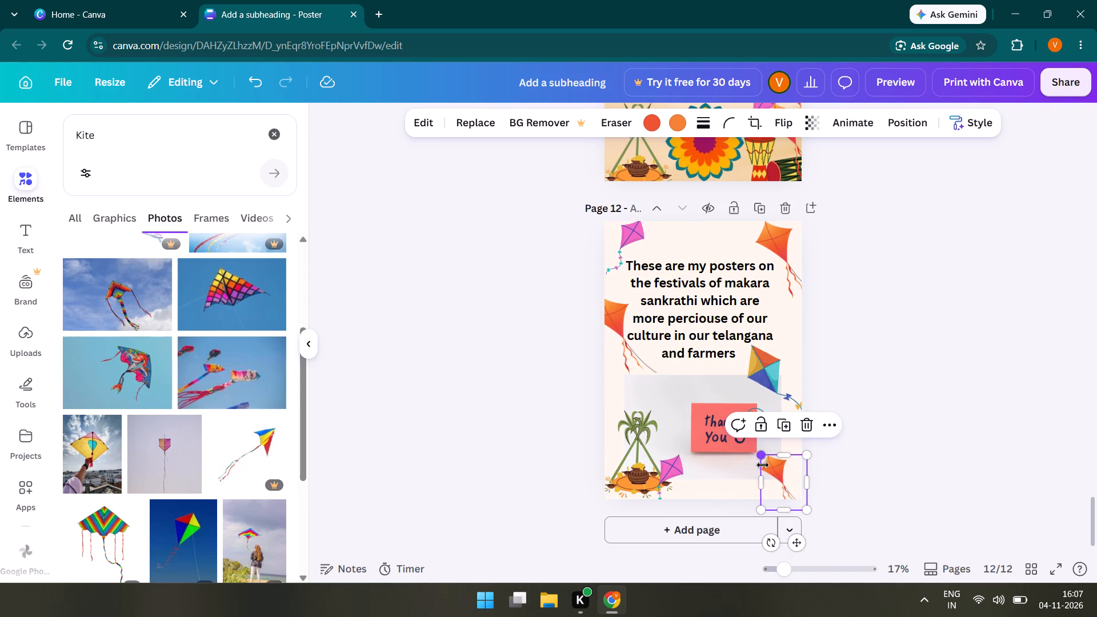
drag(778, 480, 779, 475)
click(898, 440)
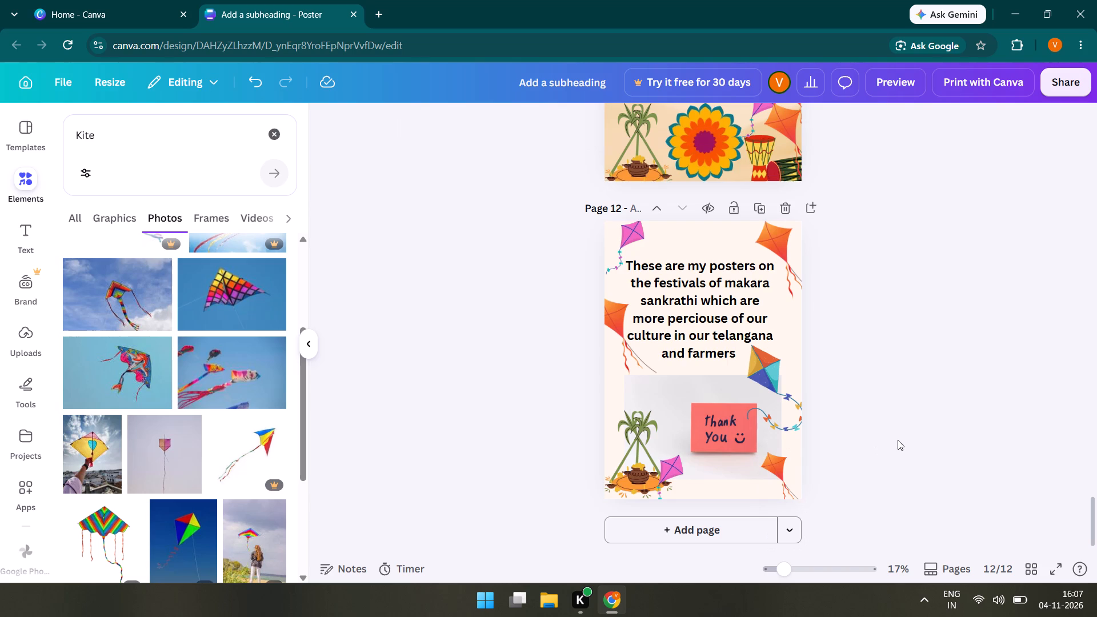
Add a full stop after "farmers" at the end of page 12's closing text.
scroll(898, 440, down, 2)
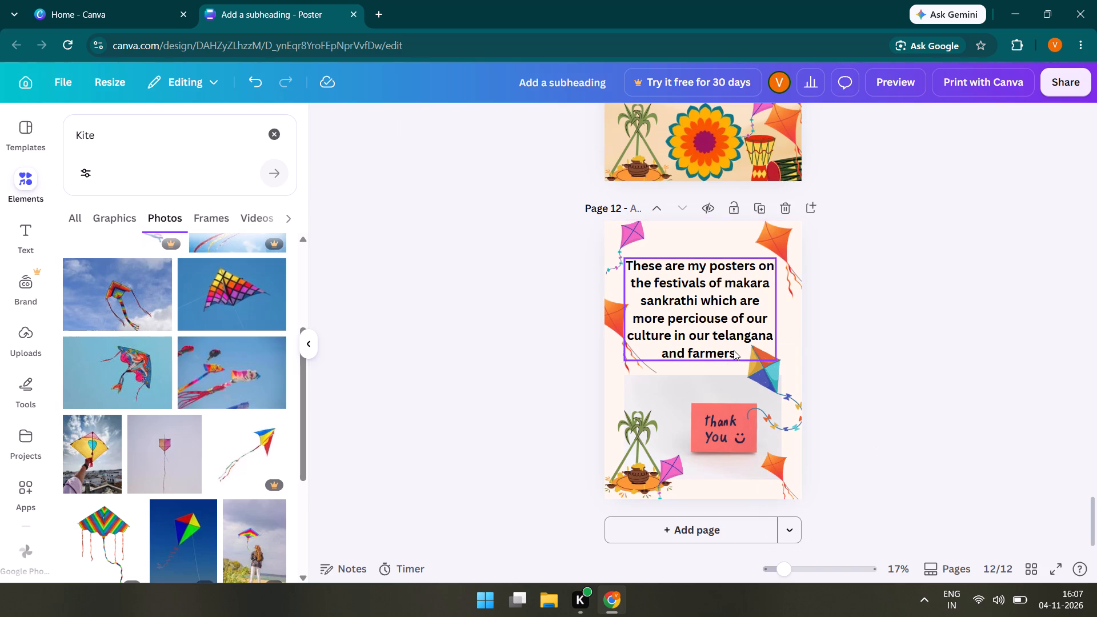
double_click(734, 350)
click(735, 351)
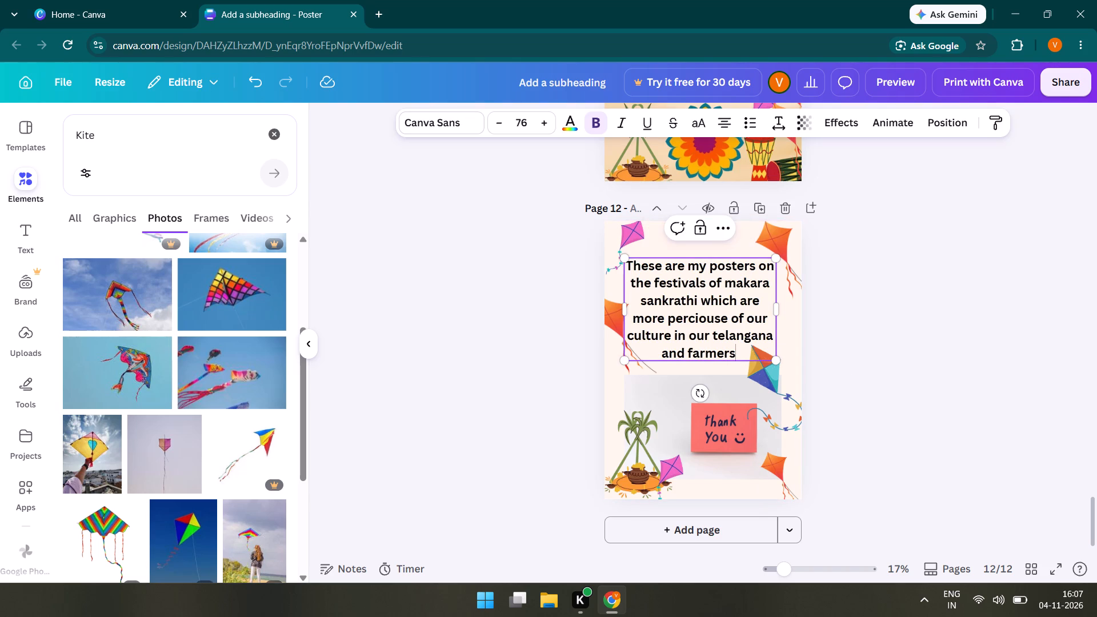
key(period)
click(959, 454)
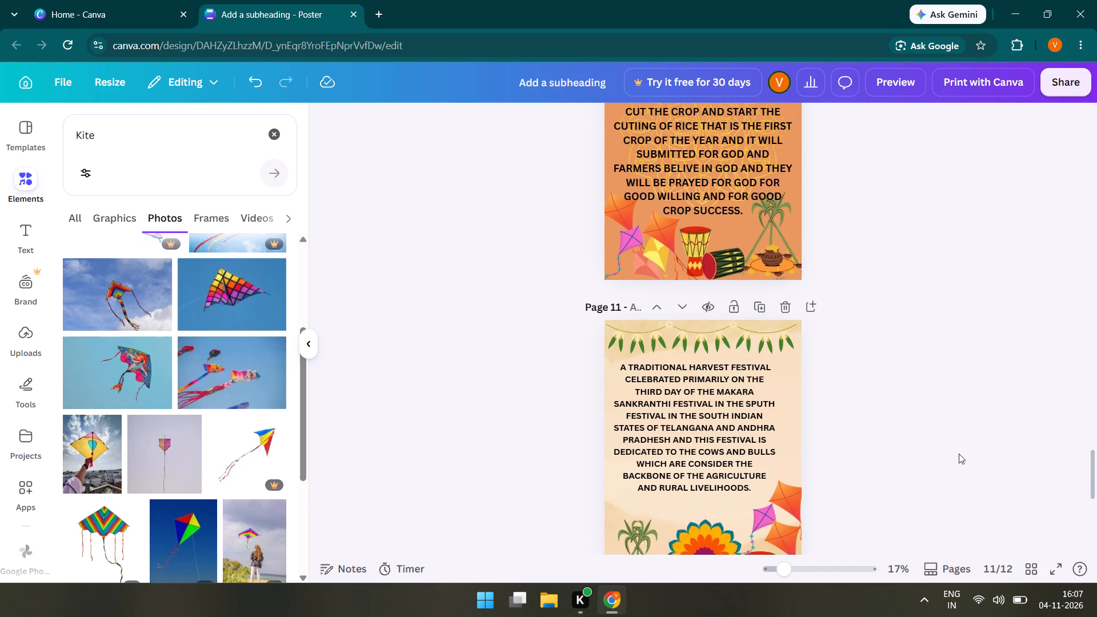
Duplicate page 11's leaf garland and place the copy along the top of page 9, beside the sugarcane and pot graphic.
scroll(959, 454, up, 6)
scroll(959, 454, down, 2)
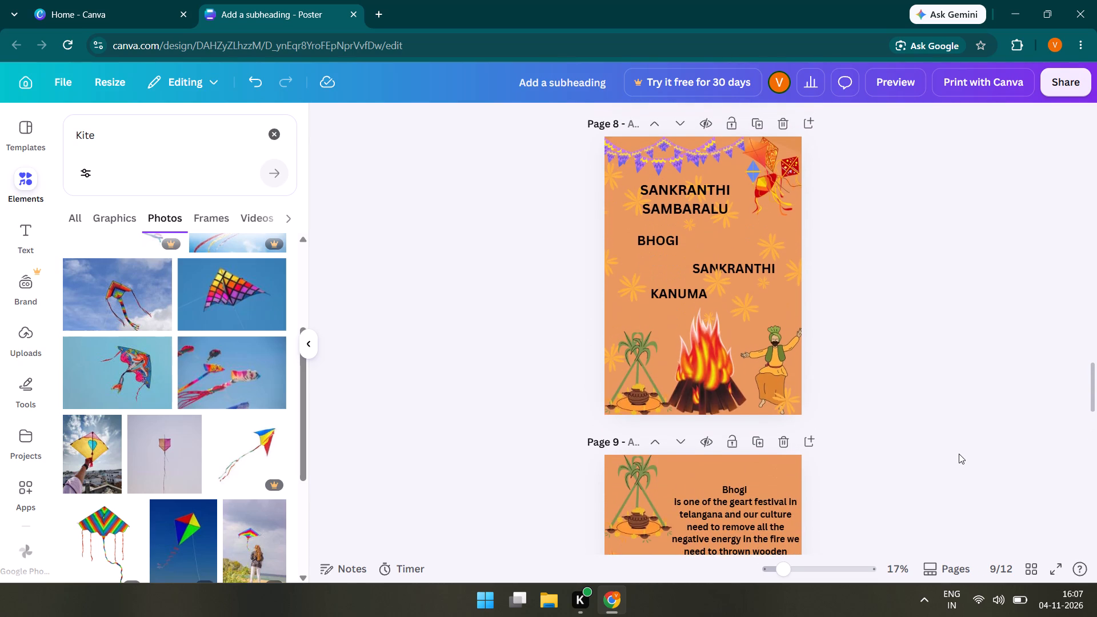
scroll(959, 454, down, 8)
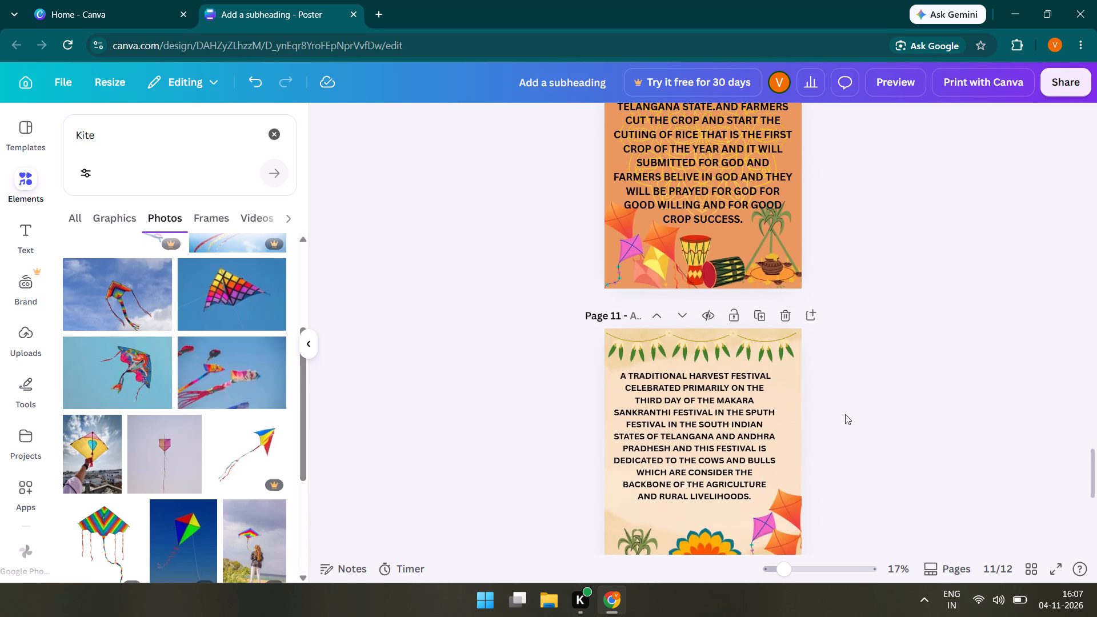
click(737, 339)
click(704, 295)
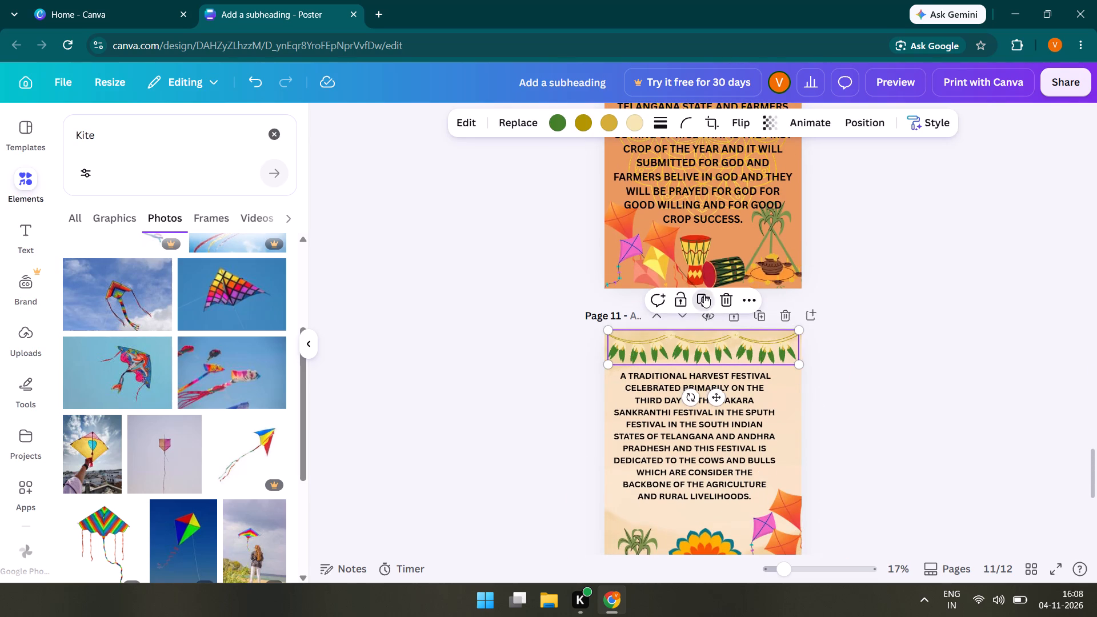
drag(706, 343, 710, 208)
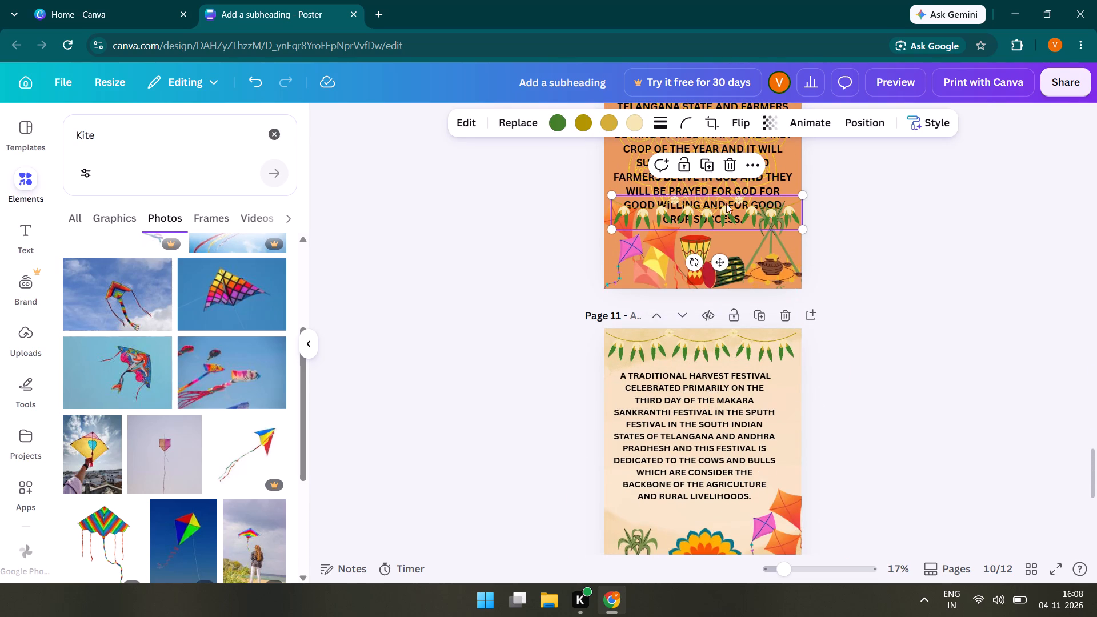
scroll(892, 216, up, 5)
scroll(892, 216, down, 1)
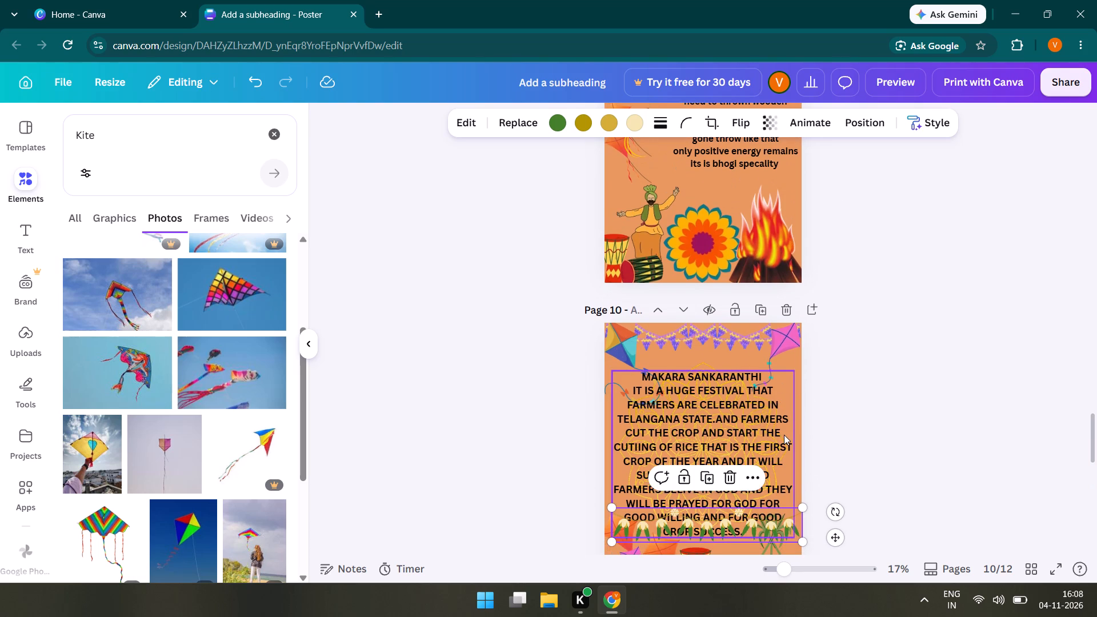
drag(748, 528, 750, 220)
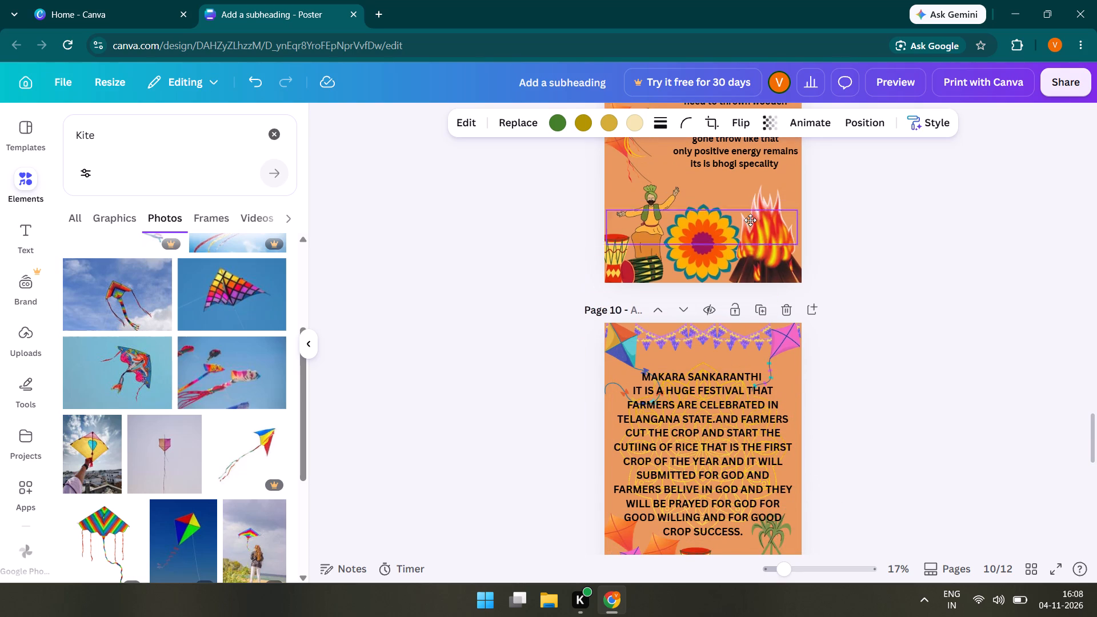
drag(750, 220, 752, 219)
scroll(913, 269, up, 3)
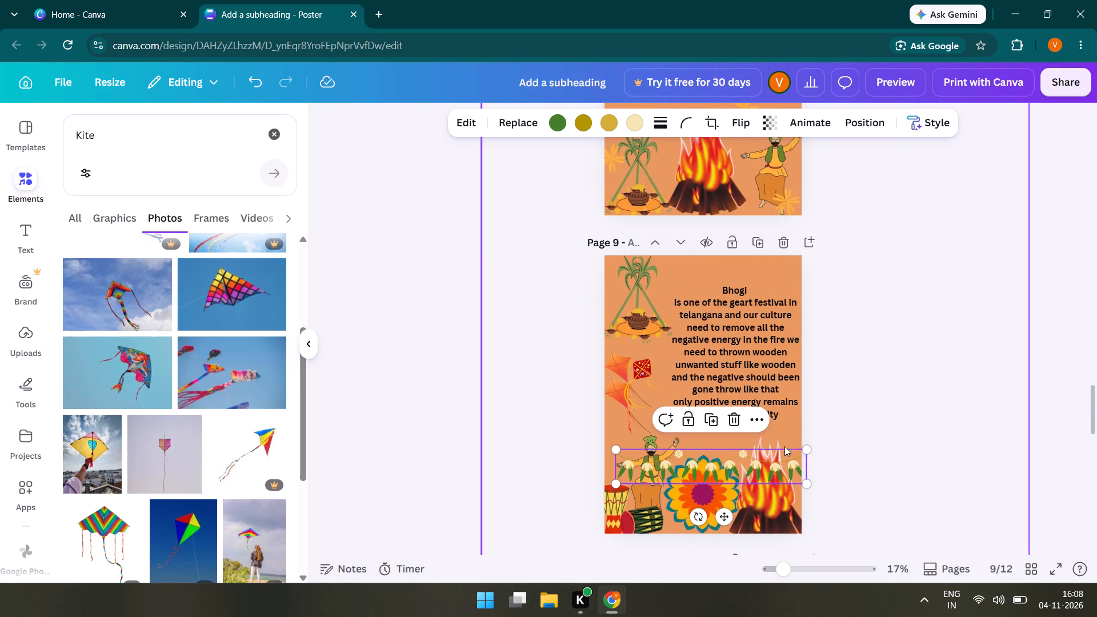
drag(758, 463, 803, 270)
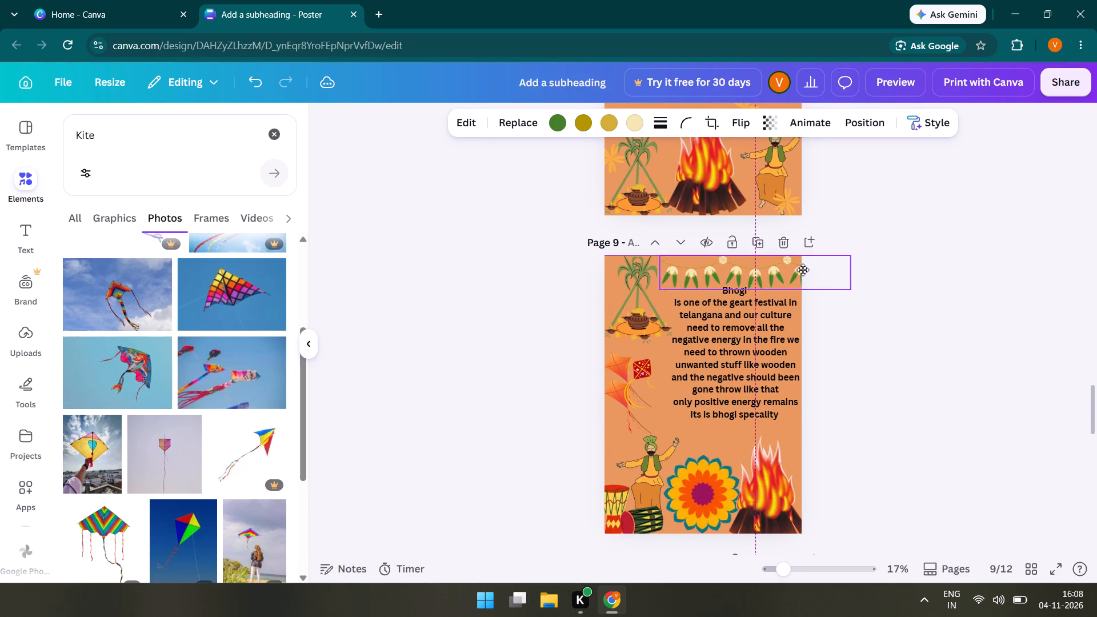
drag(803, 270, 810, 270)
click(867, 368)
Duplicate the purple bunting at the top of page 10 and place the copy in page 12's top-left corner.
scroll(867, 368, down, 5)
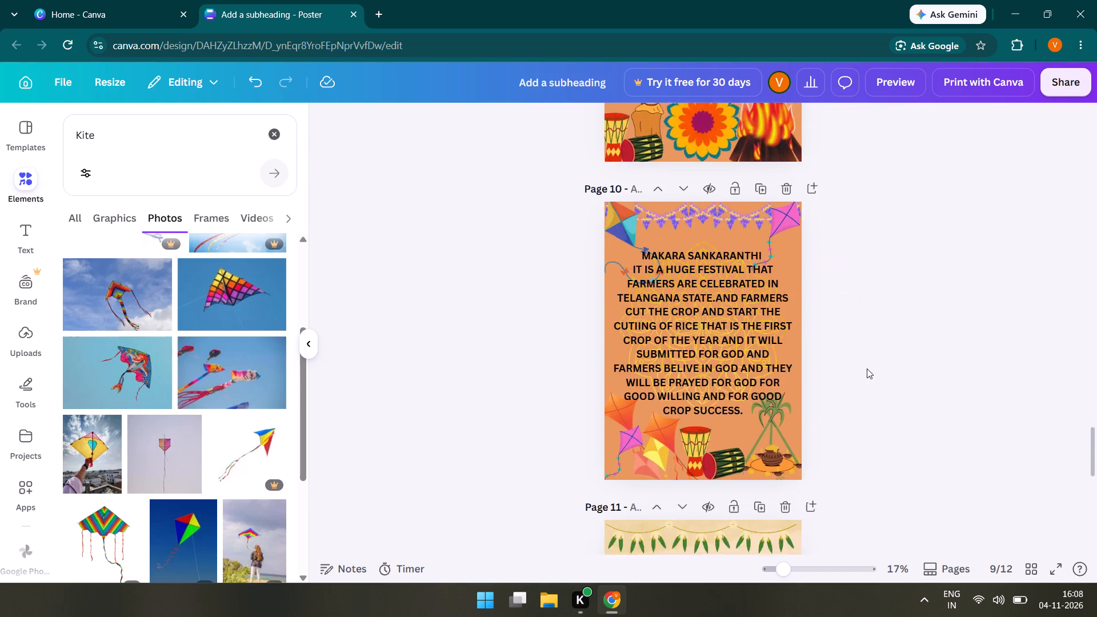
scroll(867, 368, down, 4)
scroll(867, 368, up, 4)
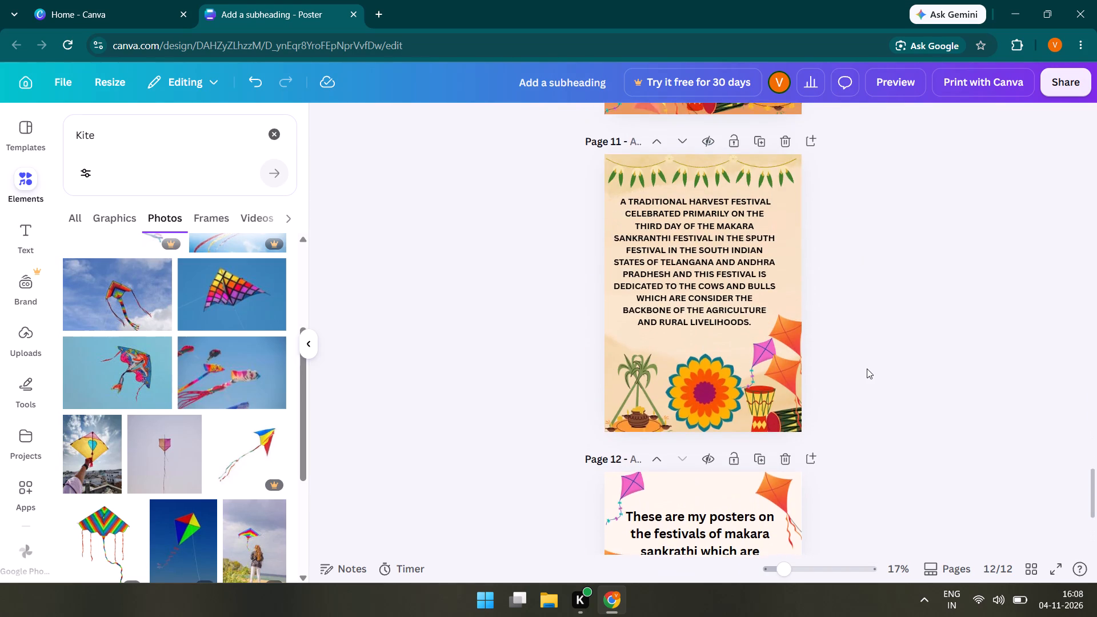
scroll(867, 368, up, 2)
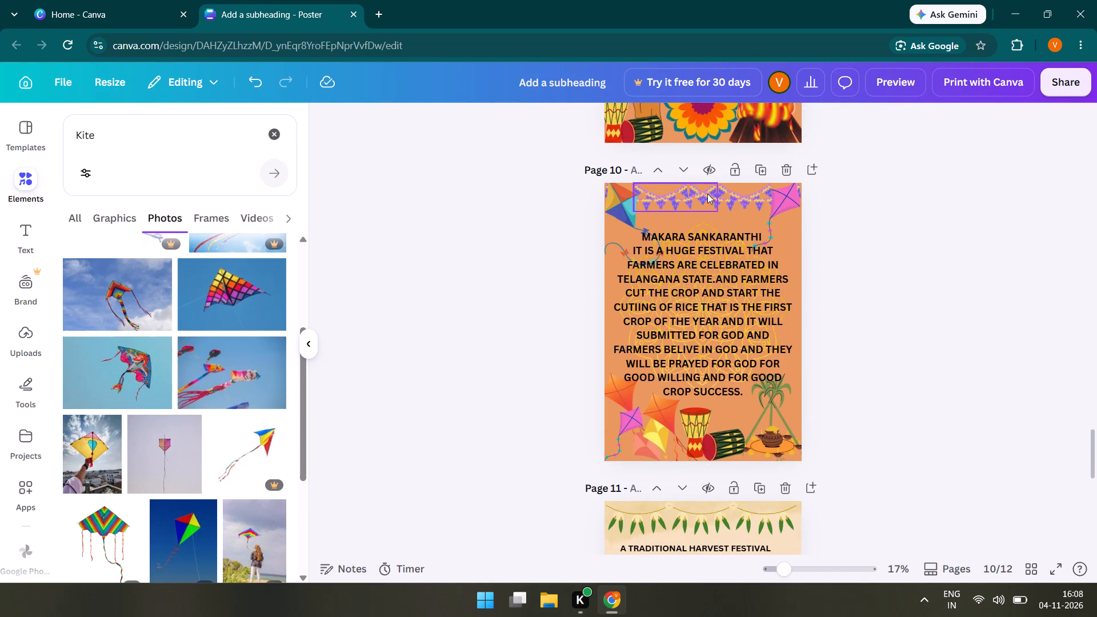
click(707, 194)
click(674, 238)
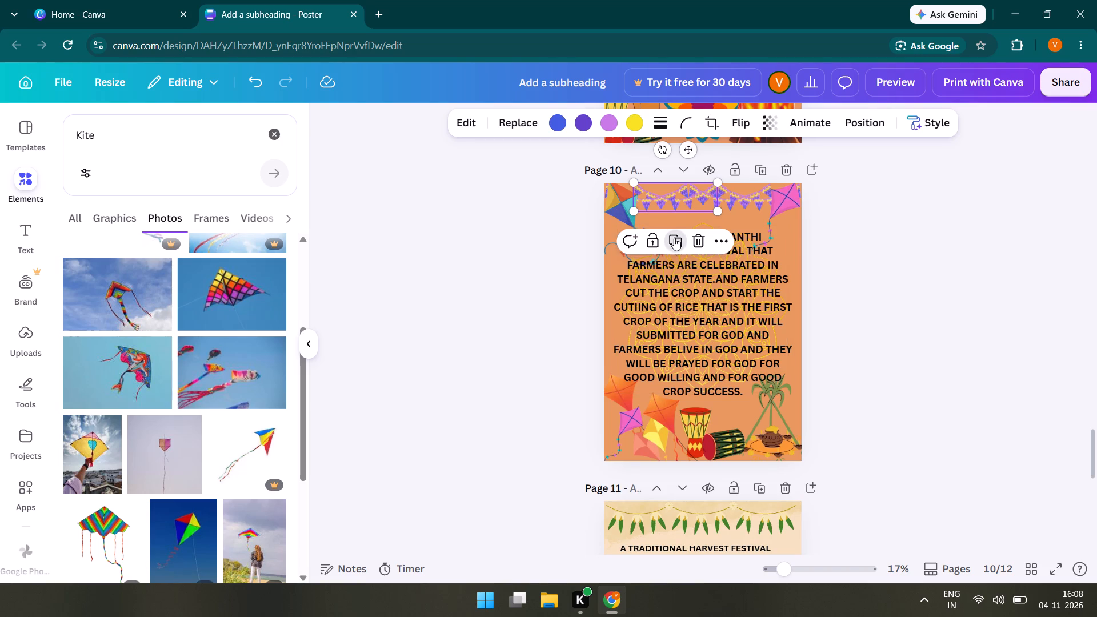
drag(677, 201, 687, 391)
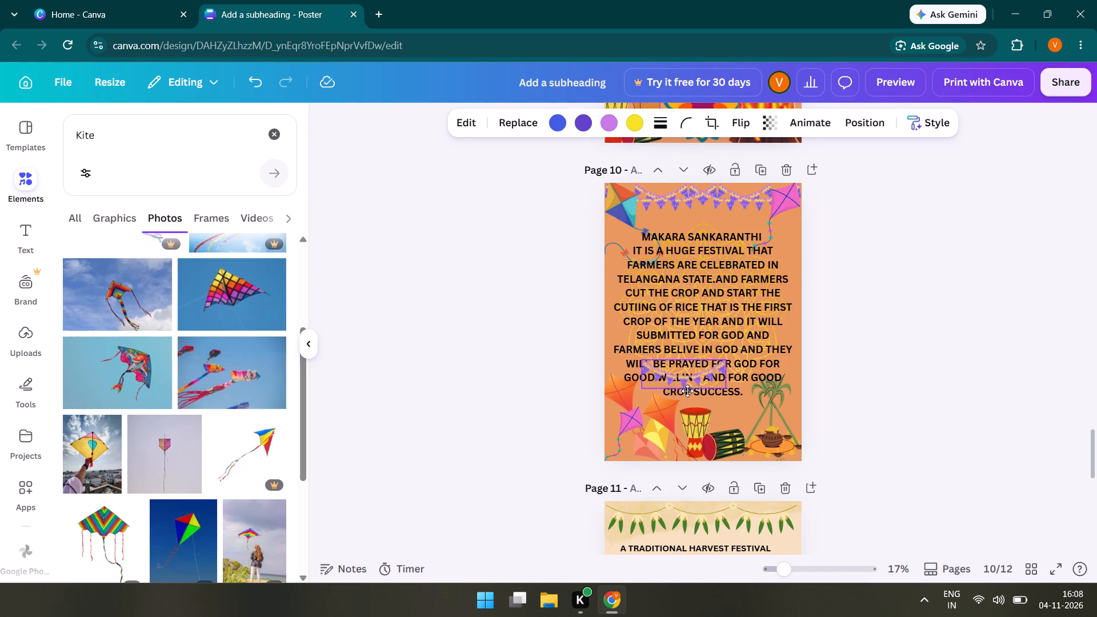
drag(687, 391, 698, 563)
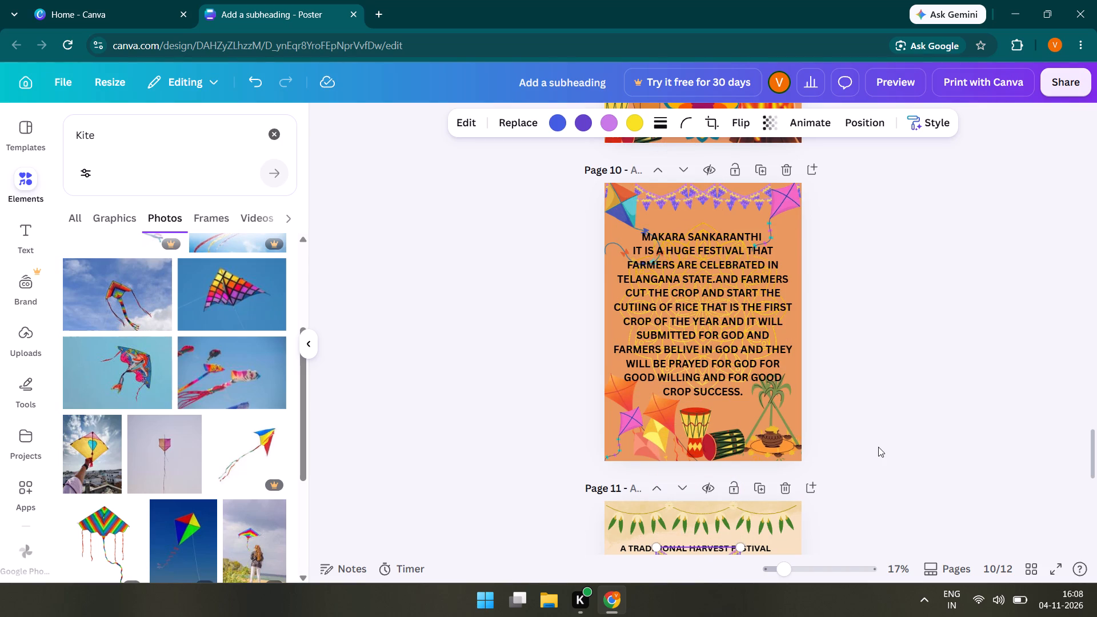
scroll(878, 447, down, 6)
drag(706, 205, 710, 223)
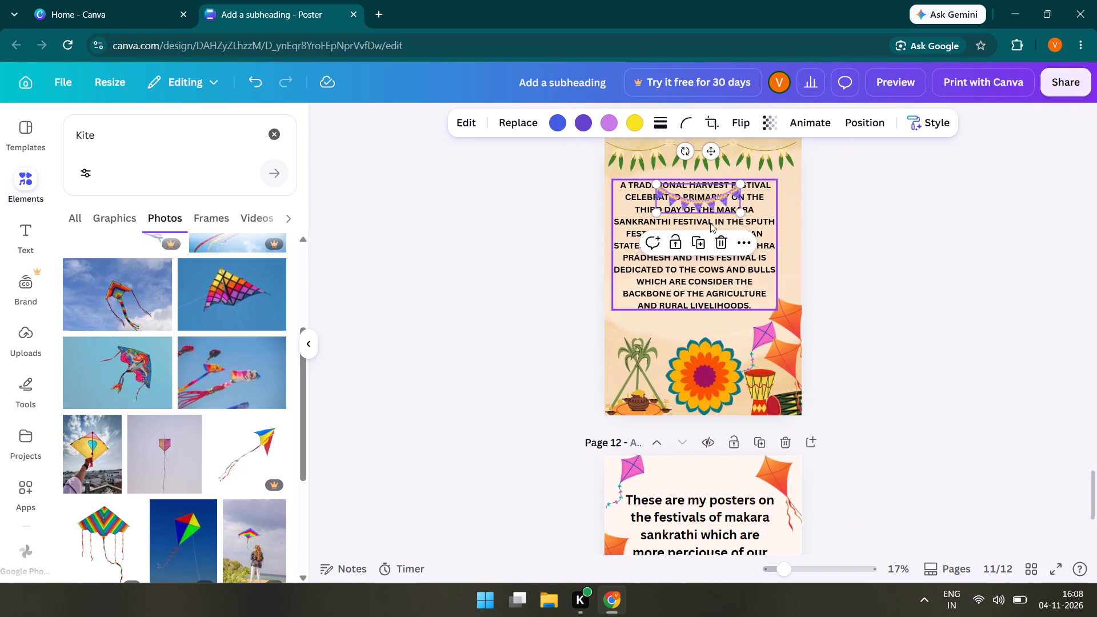
drag(710, 223, 703, 475)
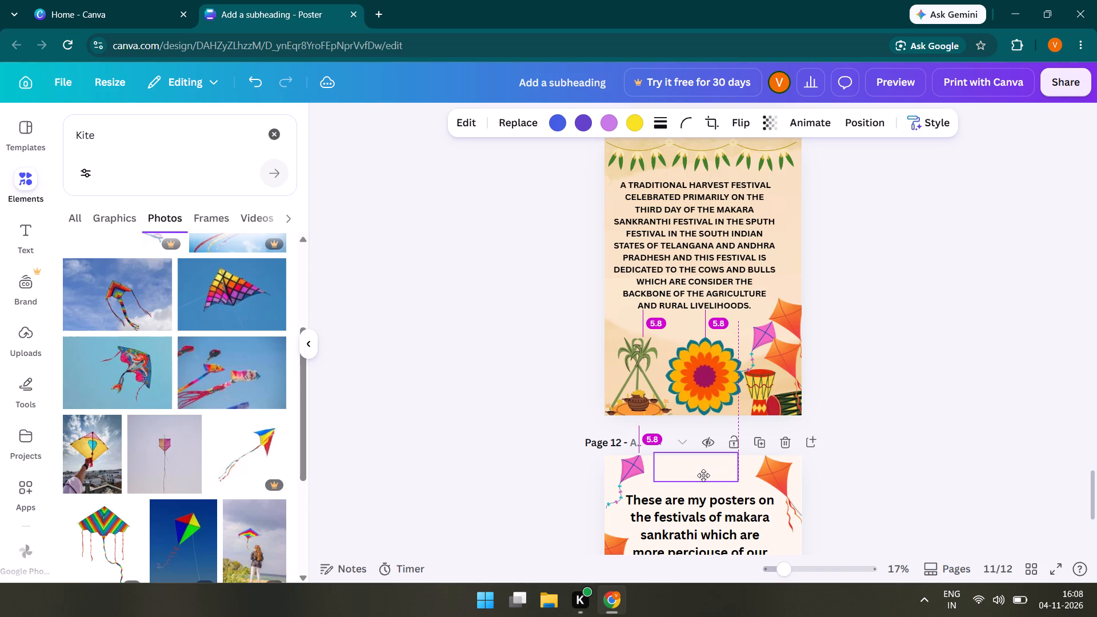
drag(703, 475, 654, 478)
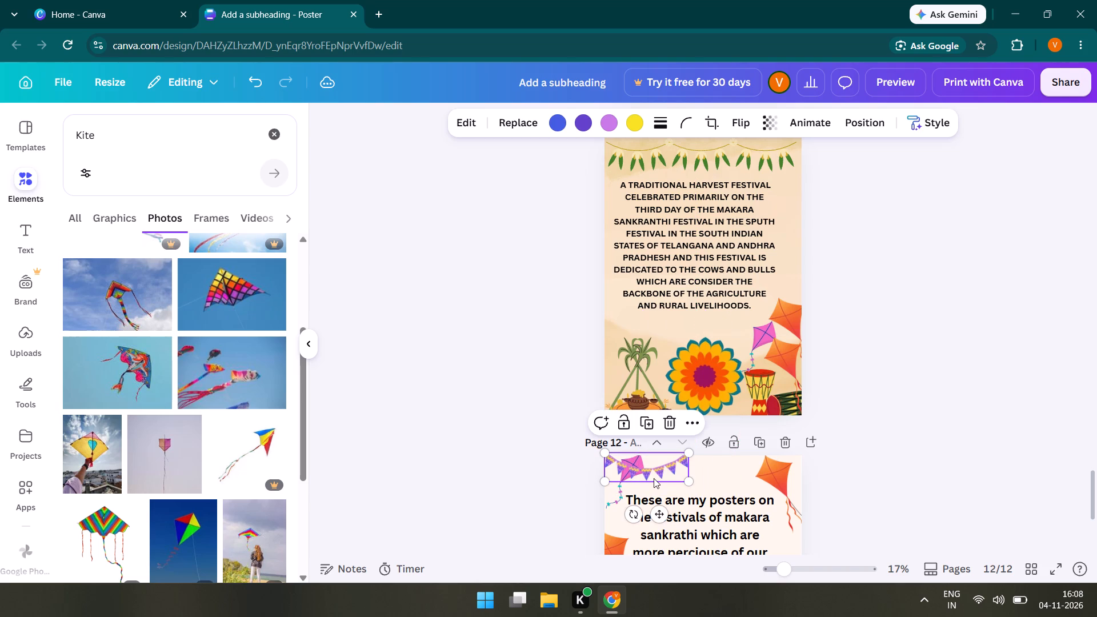
Duplicate page 12's purple bunting twice and arrange the three pieces in a row across the page's top edge.
click(647, 423)
drag(652, 478, 698, 486)
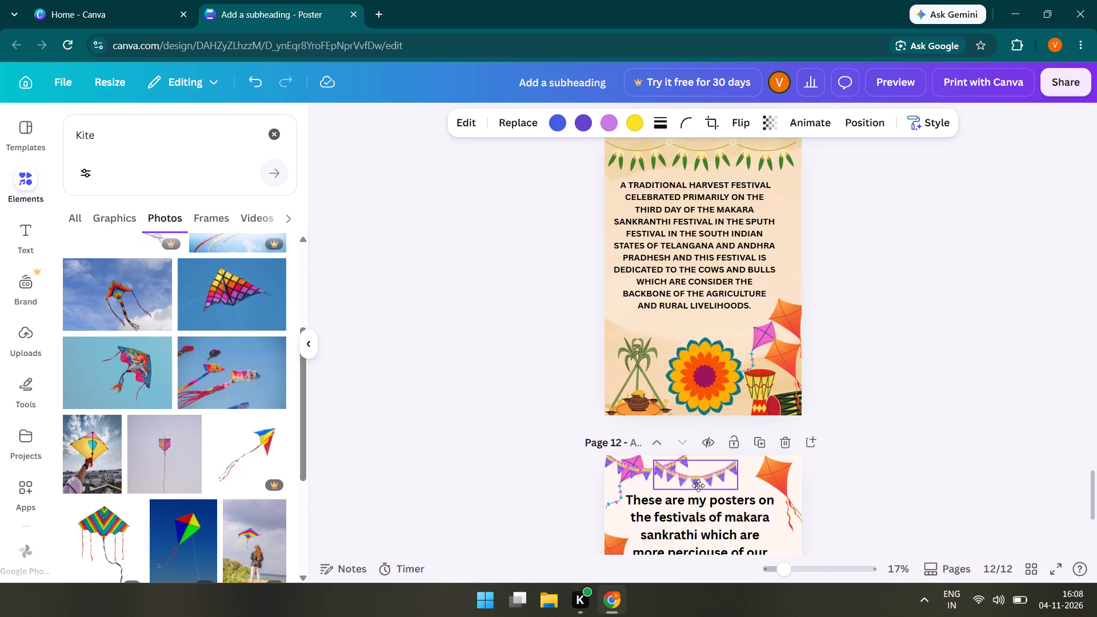
drag(698, 486, 686, 480)
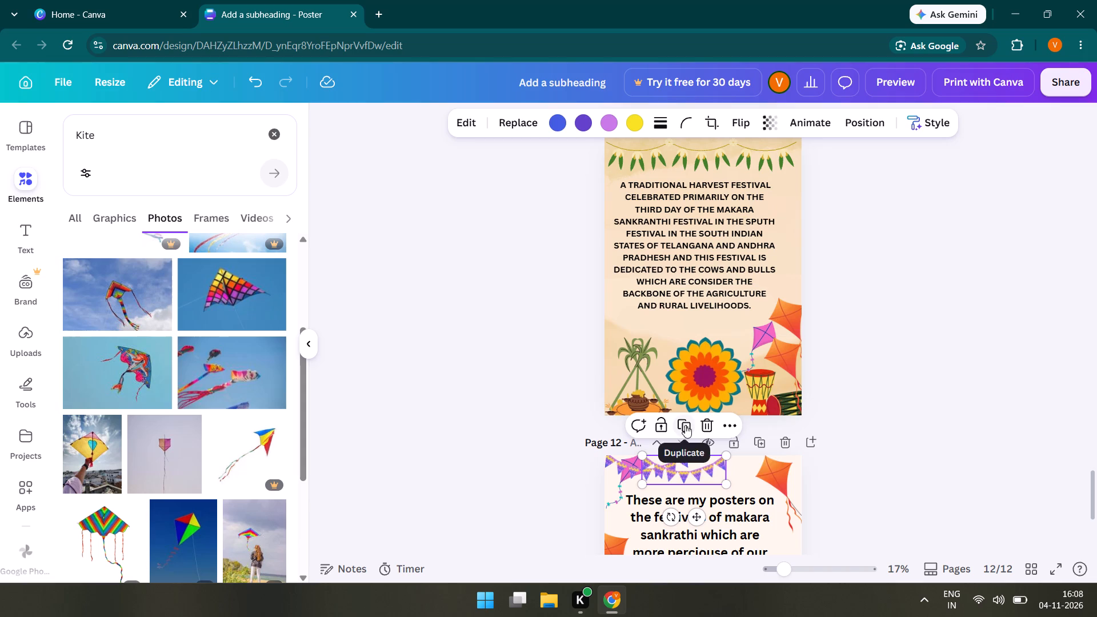
click(685, 425)
drag(702, 475, 709, 475)
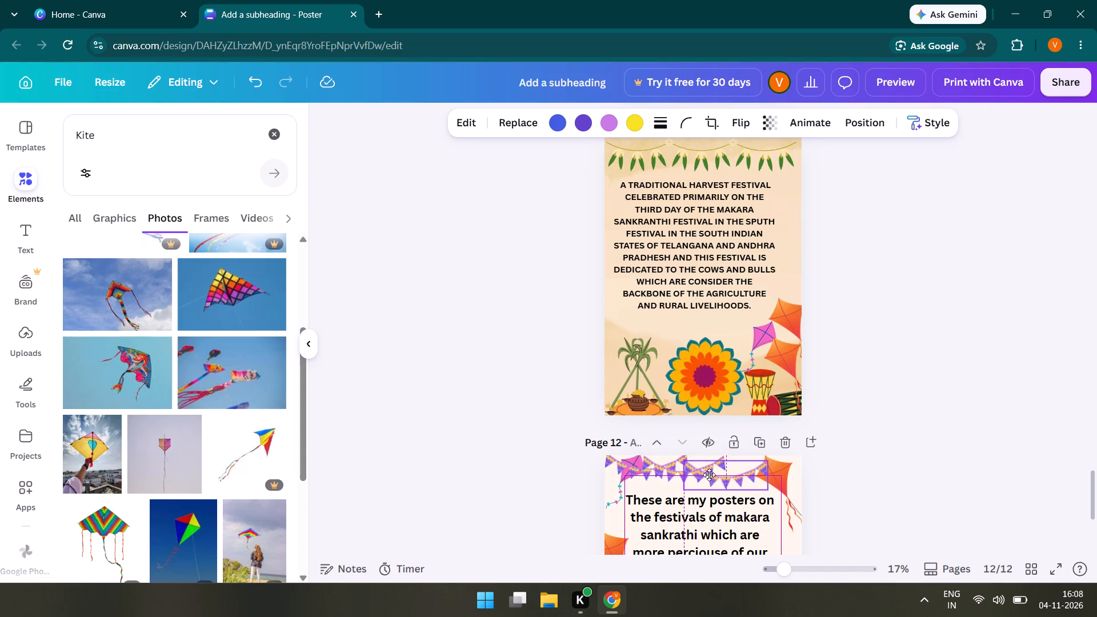
drag(709, 475, 707, 469)
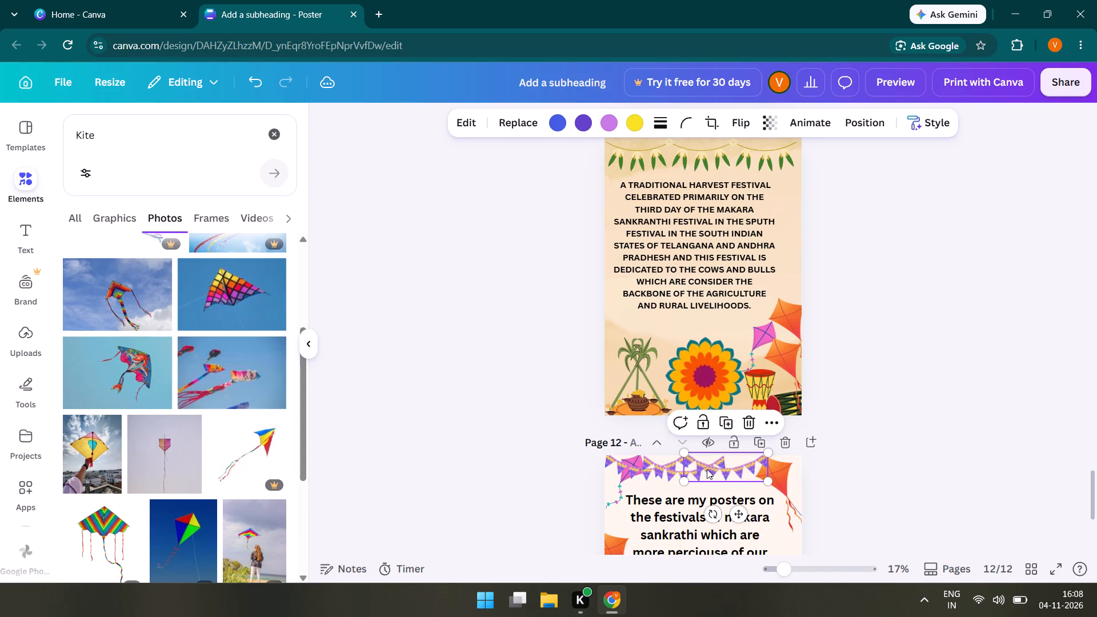
click(898, 440)
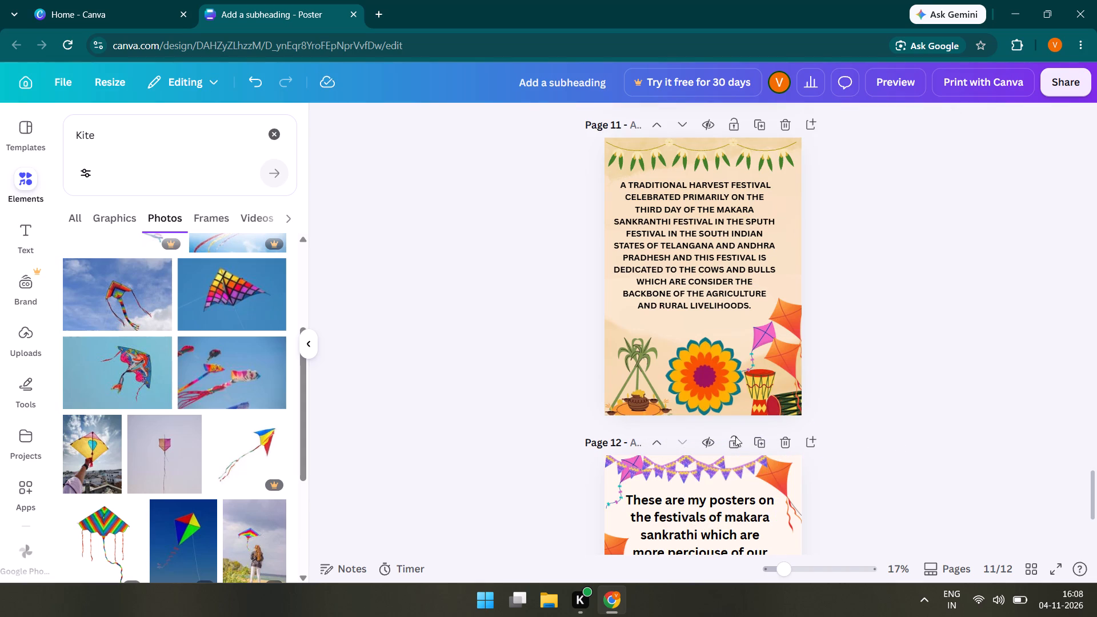
drag(739, 468, 772, 468)
drag(688, 470, 708, 471)
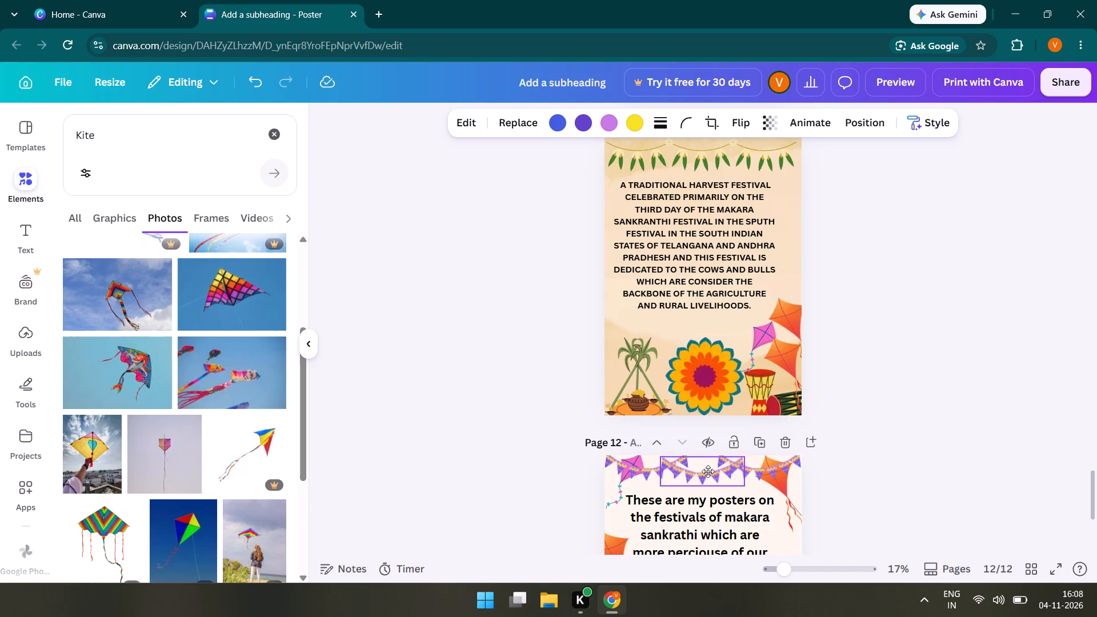
drag(708, 471, 706, 471)
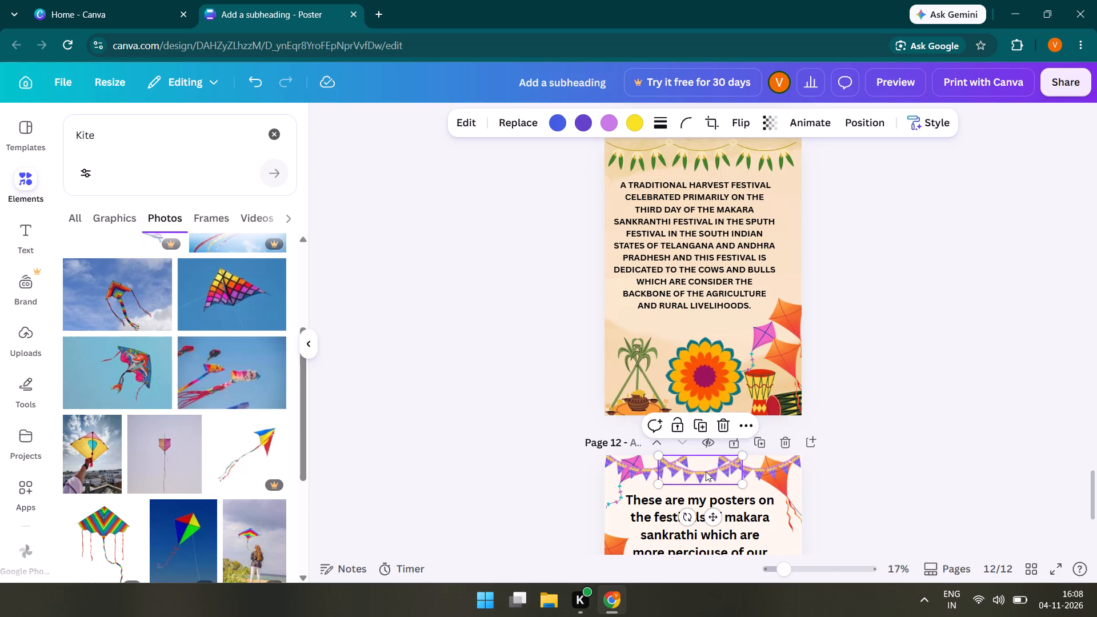
click(894, 438)
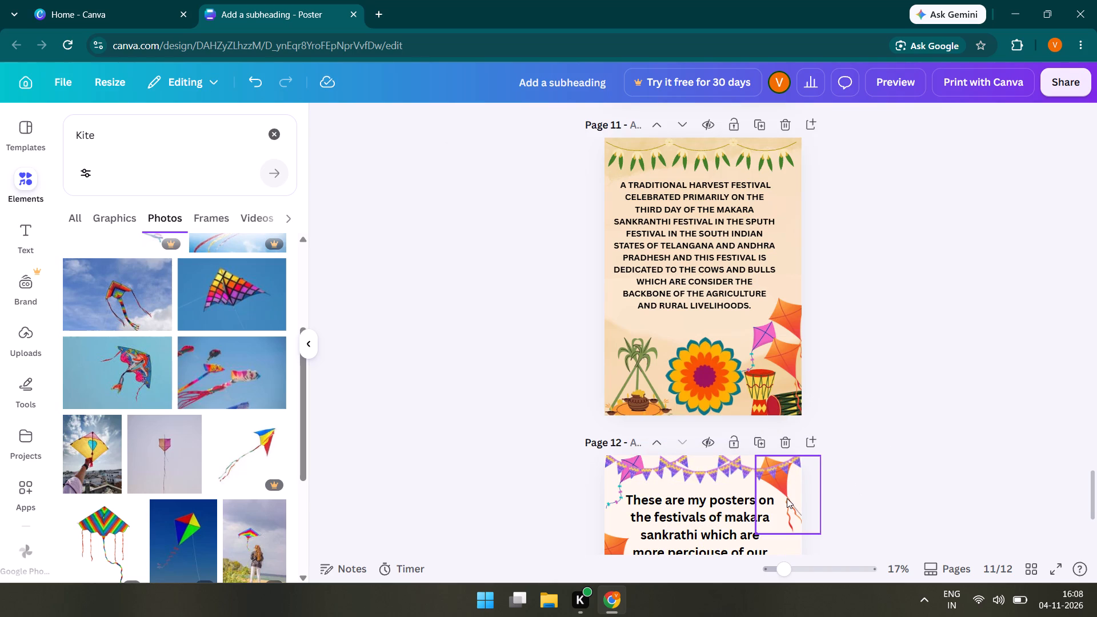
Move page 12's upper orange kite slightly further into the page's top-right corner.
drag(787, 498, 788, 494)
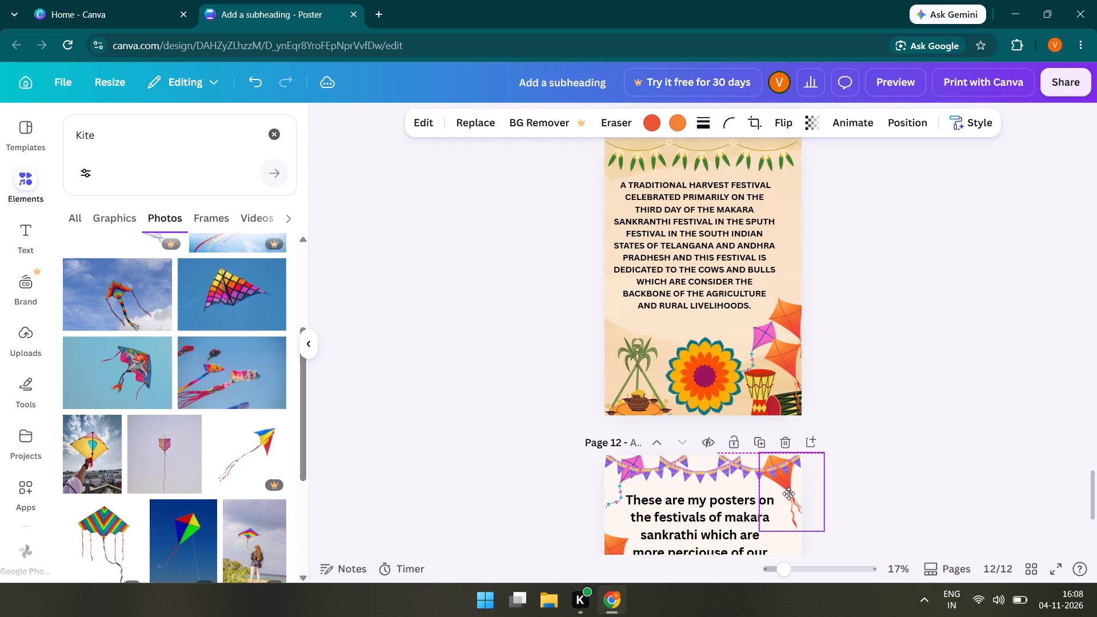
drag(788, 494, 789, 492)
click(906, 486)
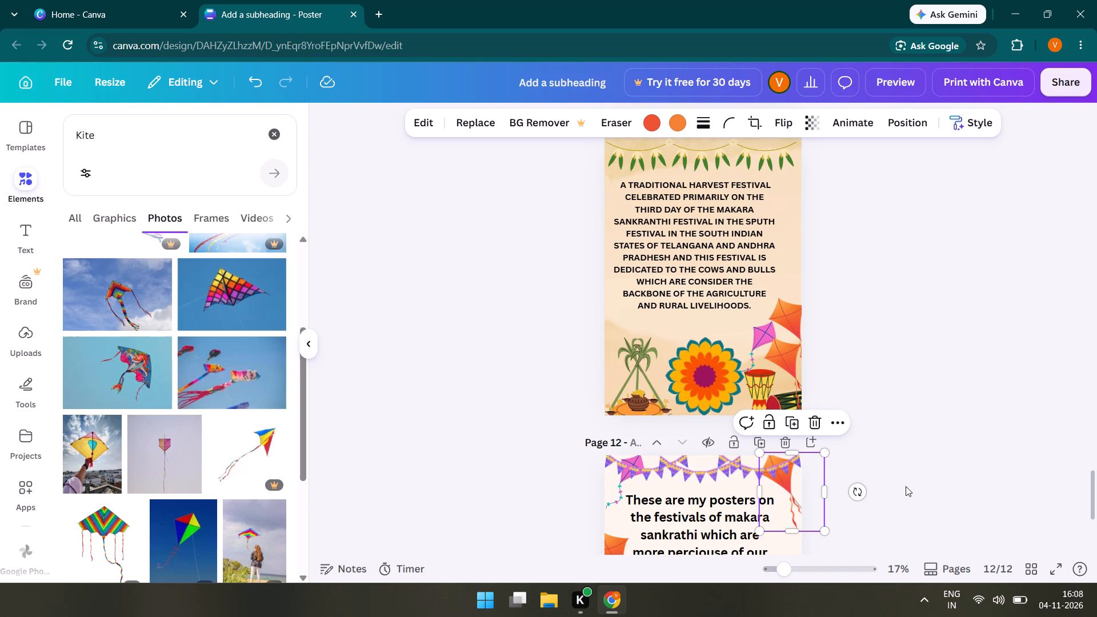
Move the pink and orange kites at page 12's top corners down so they sit below the bunting.
scroll(906, 486, down, 5)
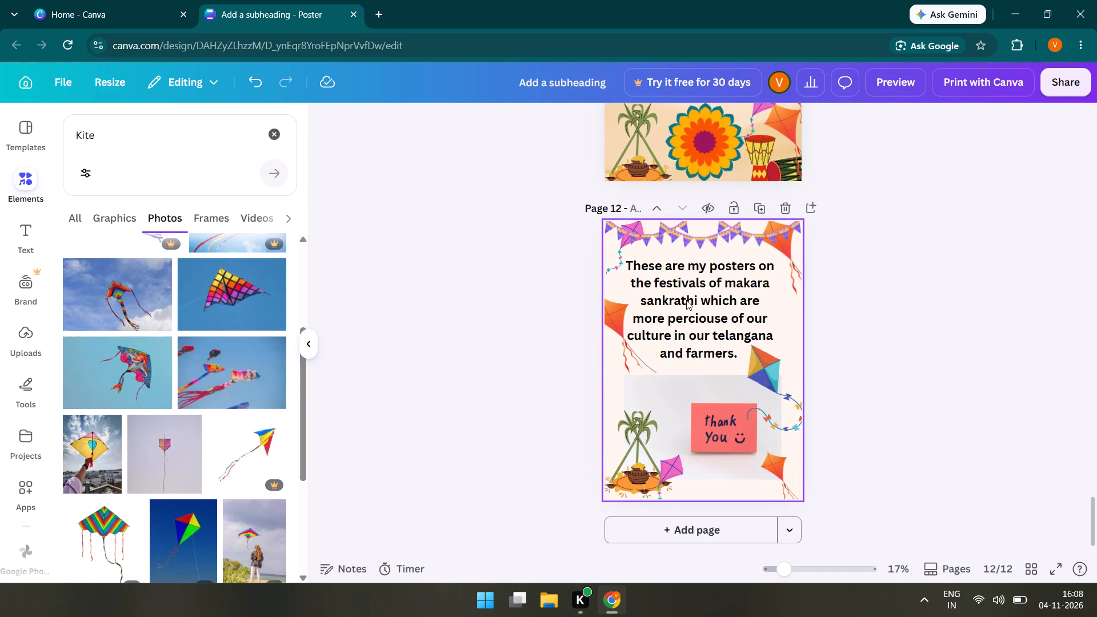
drag(612, 259, 606, 283)
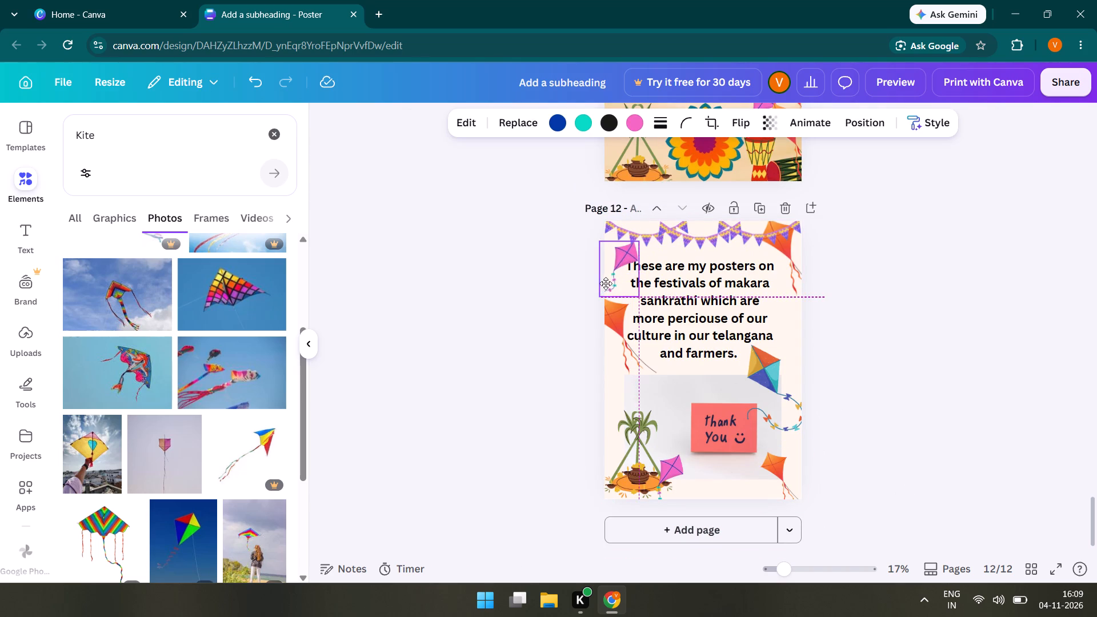
drag(606, 283, 604, 283)
drag(792, 258, 807, 291)
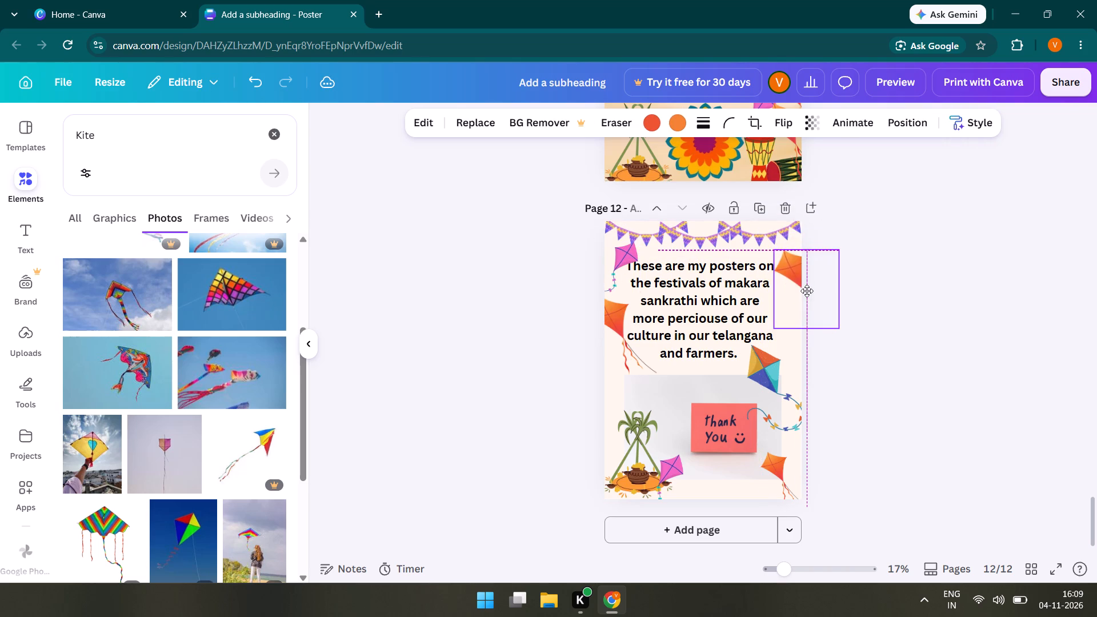
drag(807, 291, 805, 304)
click(886, 305)
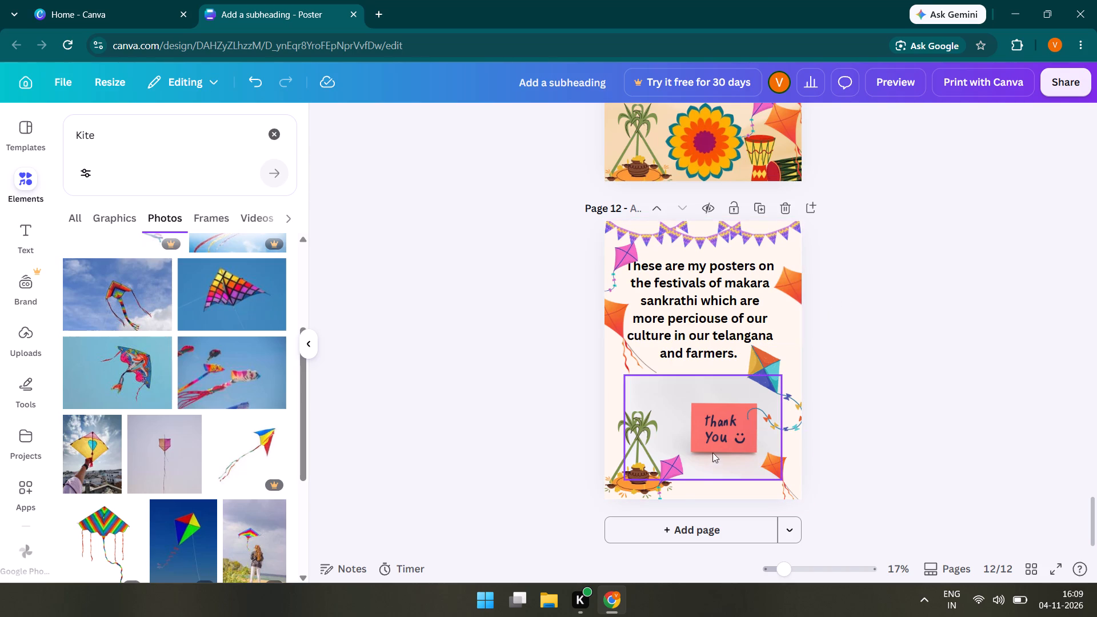
Move the pink kite beside page 12's Pongal pot up above the sugarcane, near the page's left edge.
drag(670, 472, 634, 364)
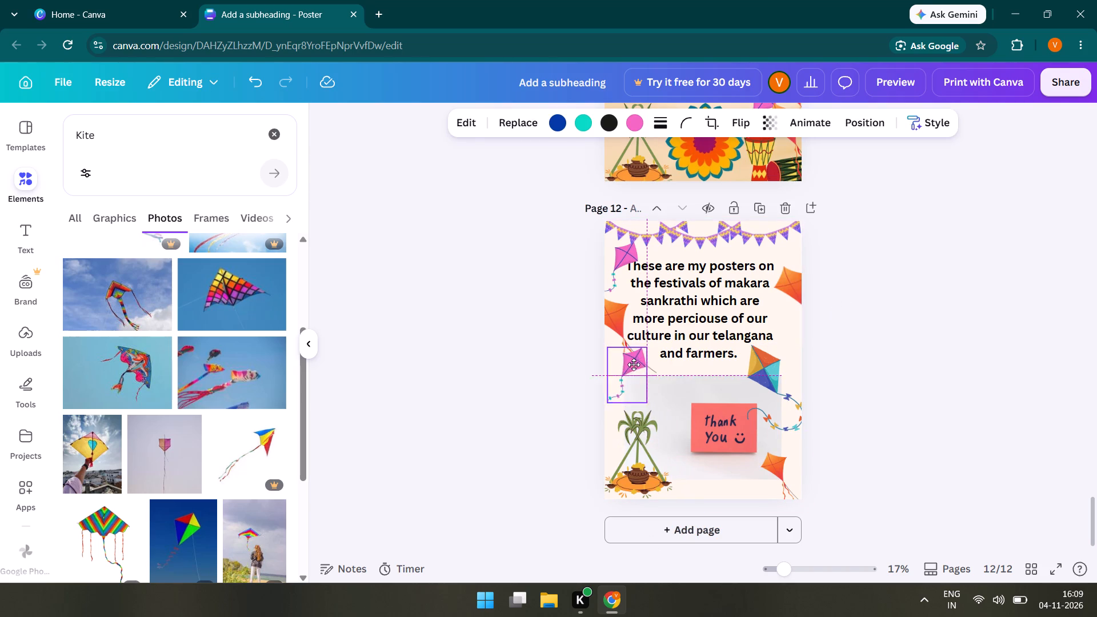
drag(634, 364, 635, 375)
Duplicate page 12's multicoloured kite and place the copy at the page's bottom edge, beside the Pongal pot.
click(772, 368)
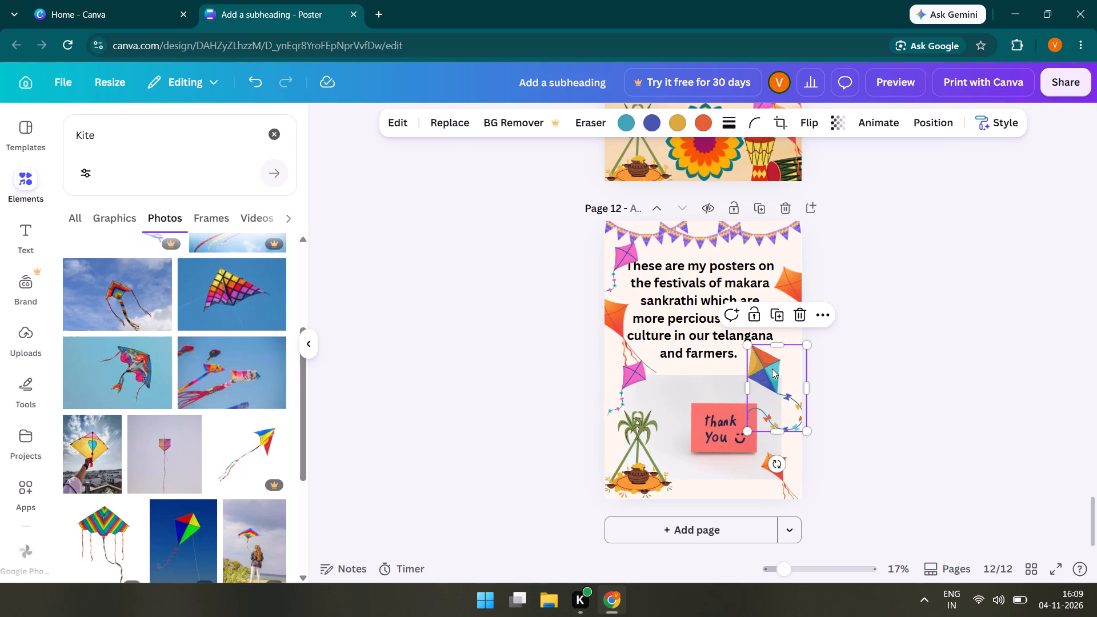
click(780, 321)
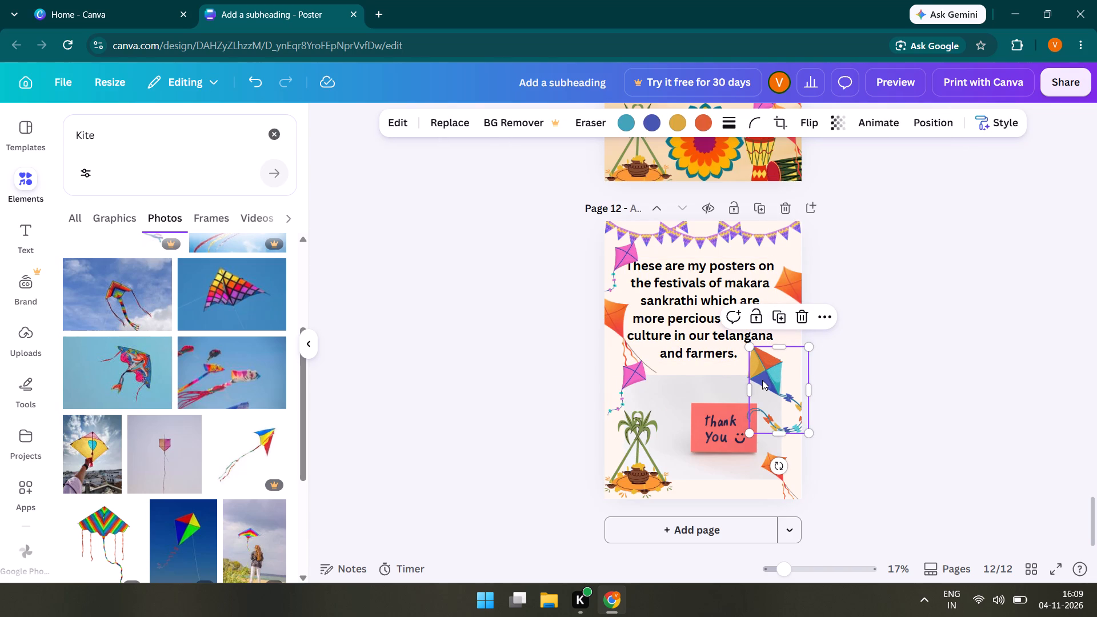
drag(778, 379, 766, 391)
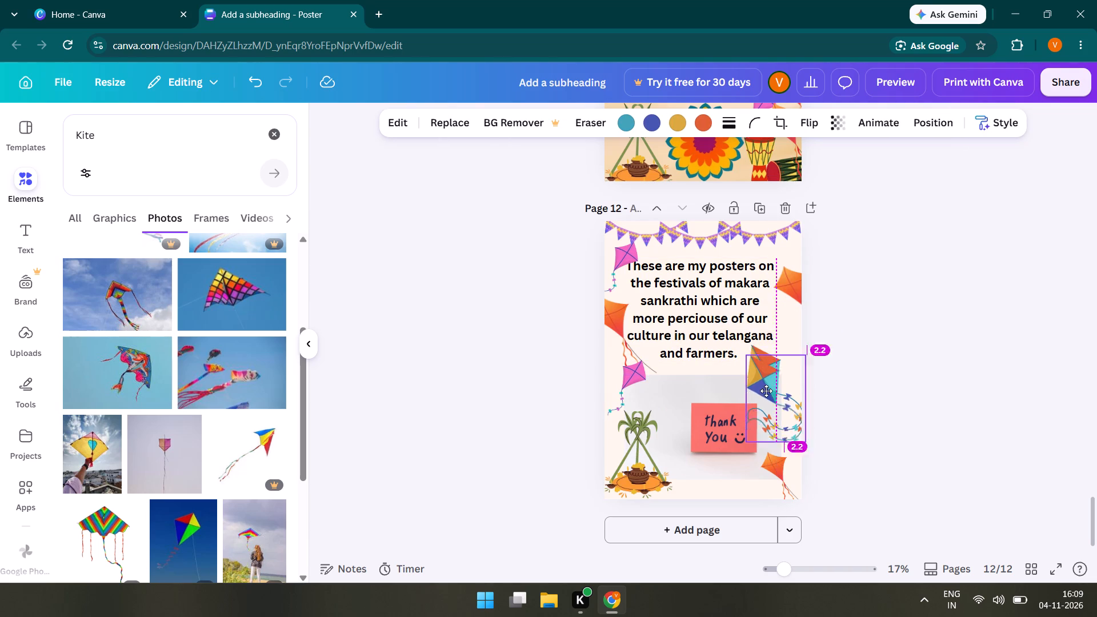
drag(766, 391, 680, 478)
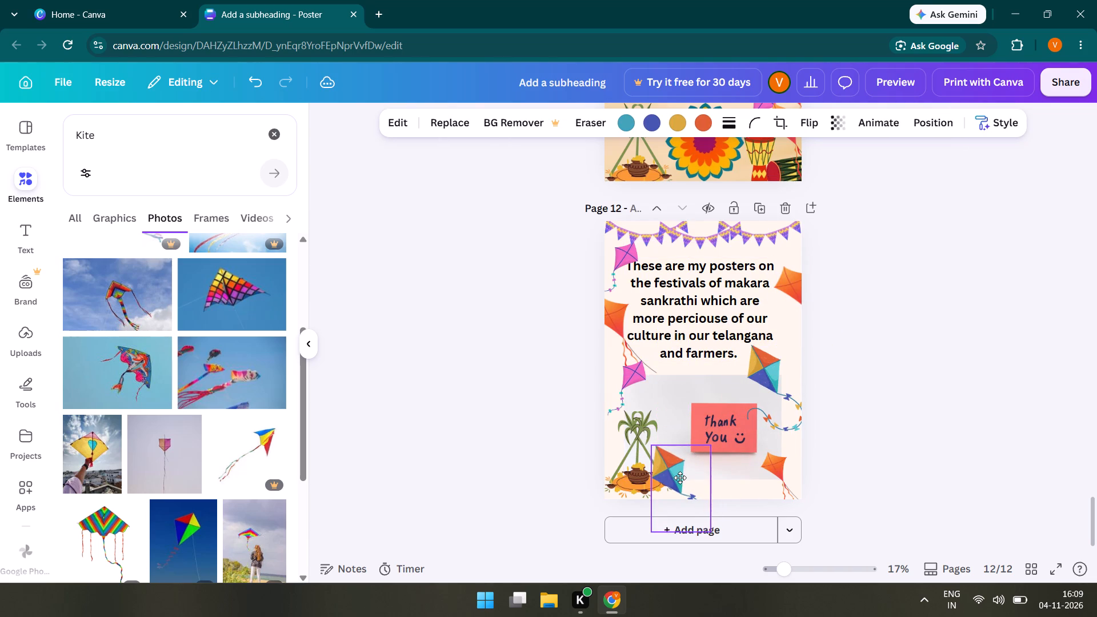
drag(680, 478, 683, 472)
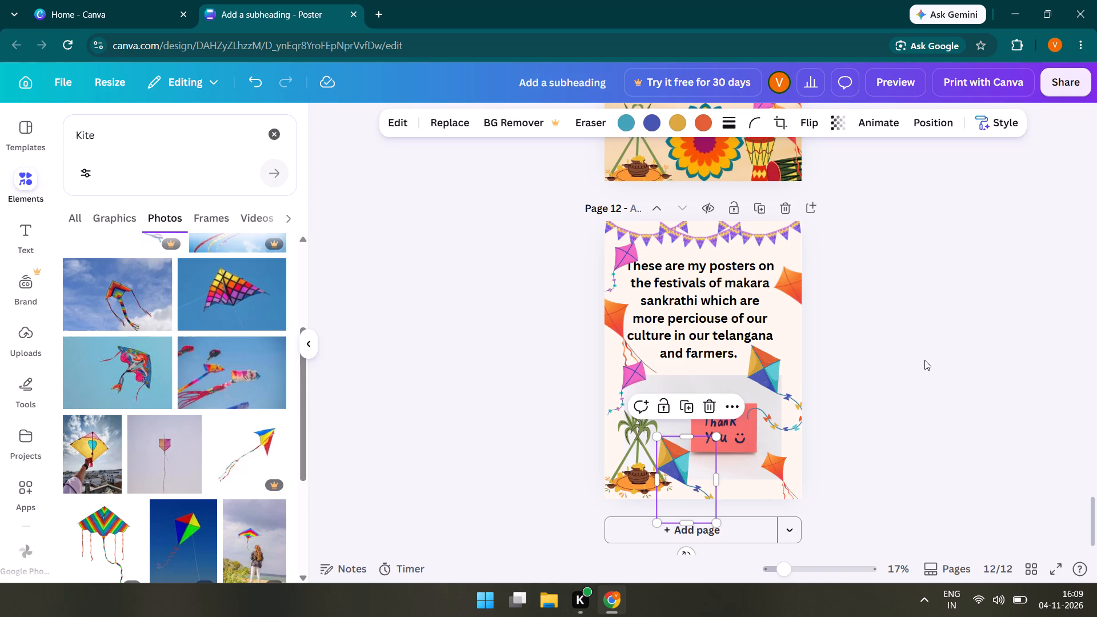
click(924, 360)
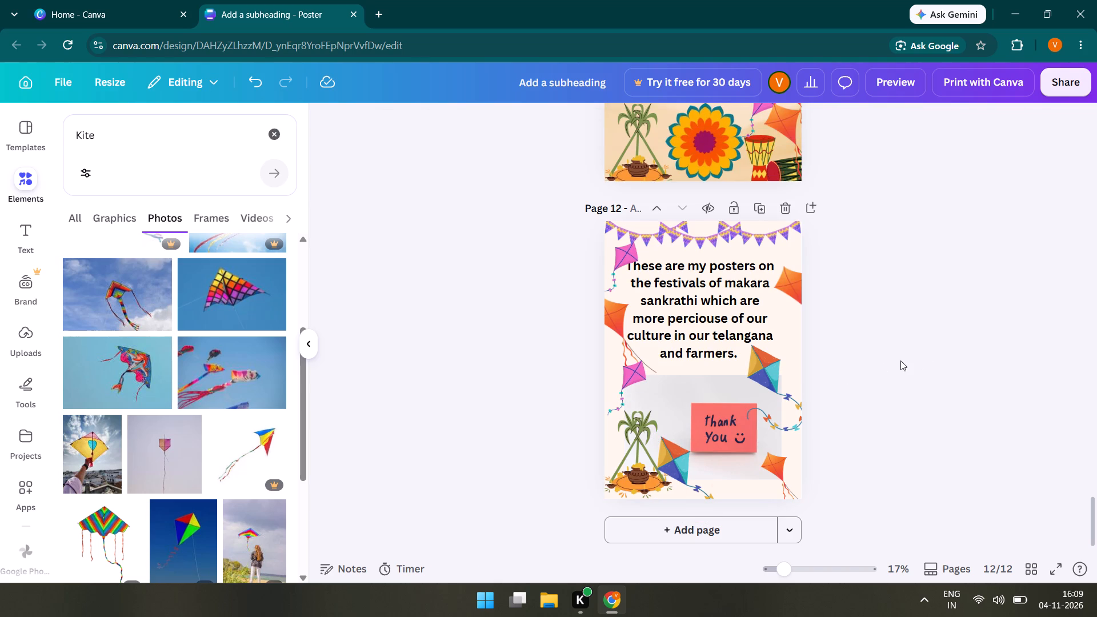
Review the poster pages from page 12 back to page 3, and return to page 12.
scroll(998, 293, up, 5)
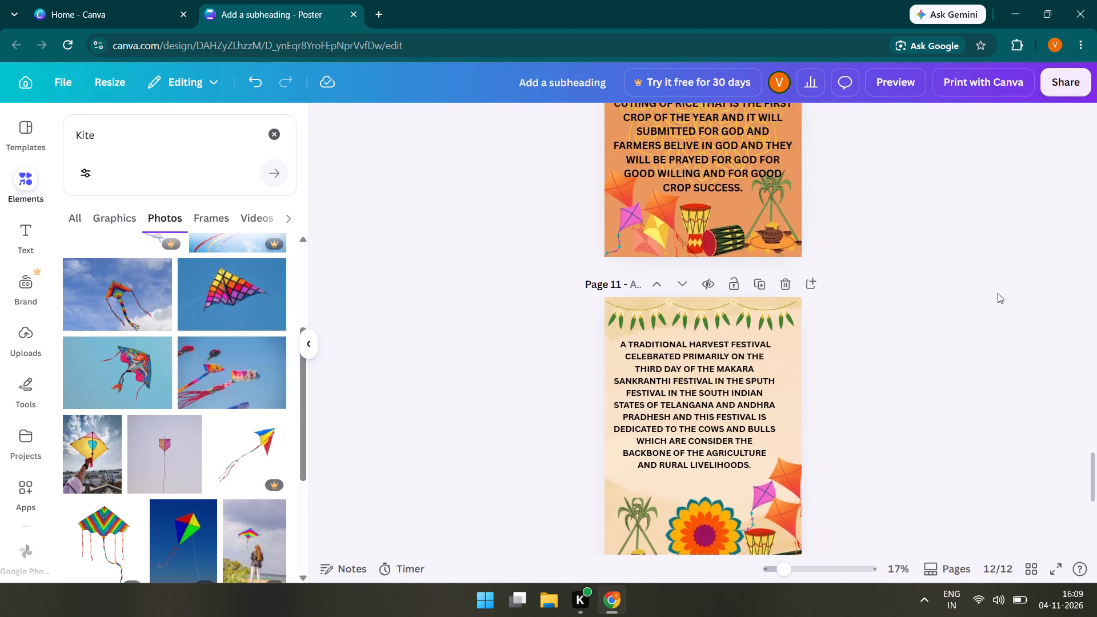
scroll(998, 293, up, 9)
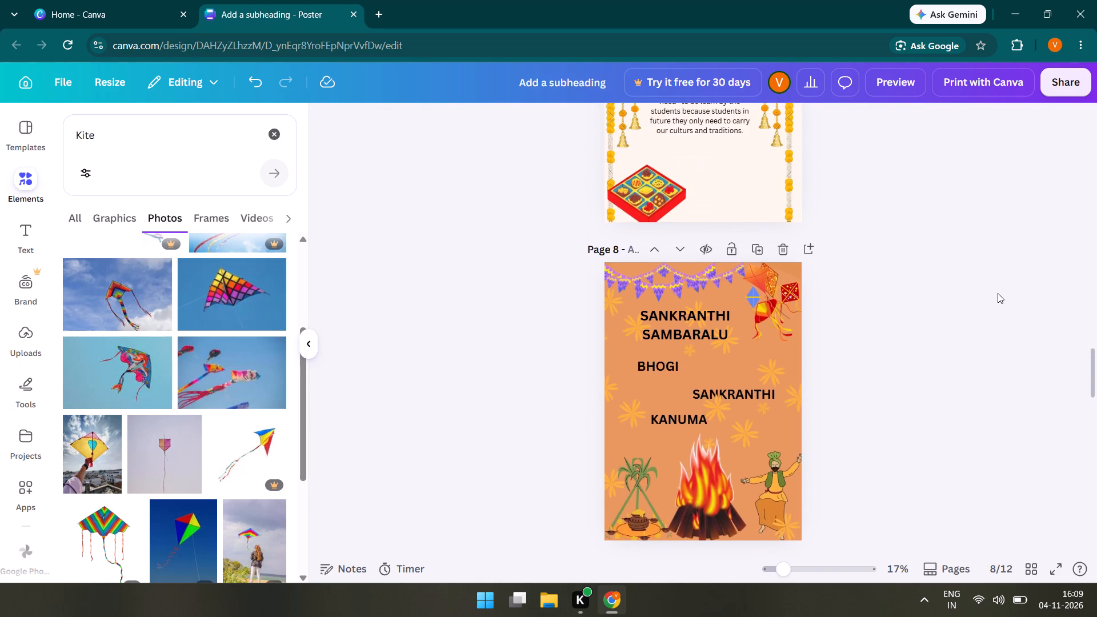
scroll(998, 293, up, 7)
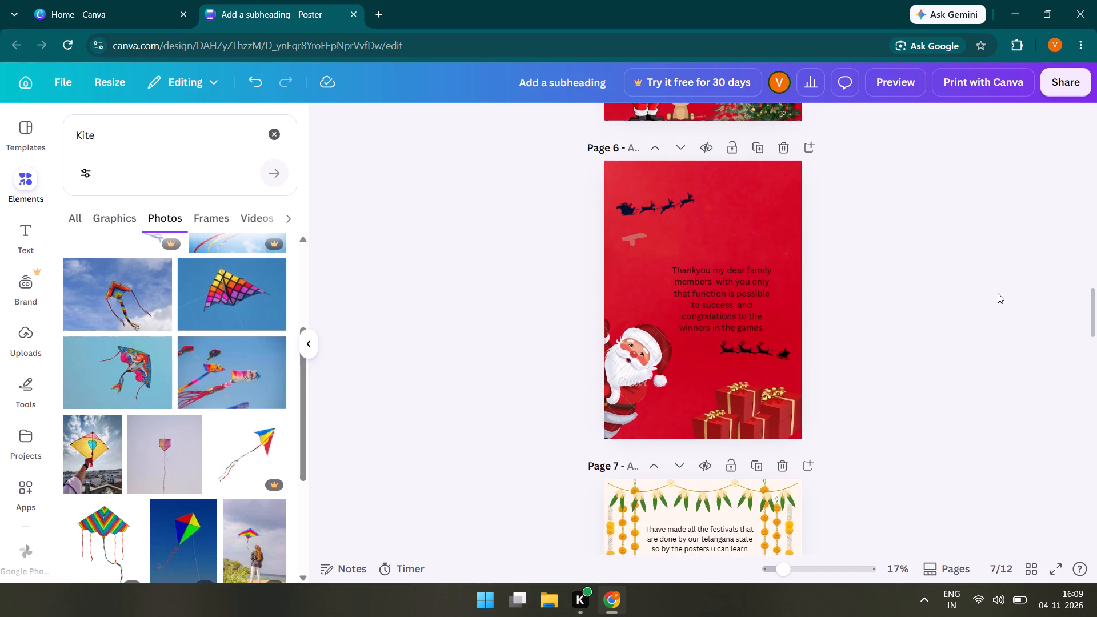
scroll(998, 293, up, 2)
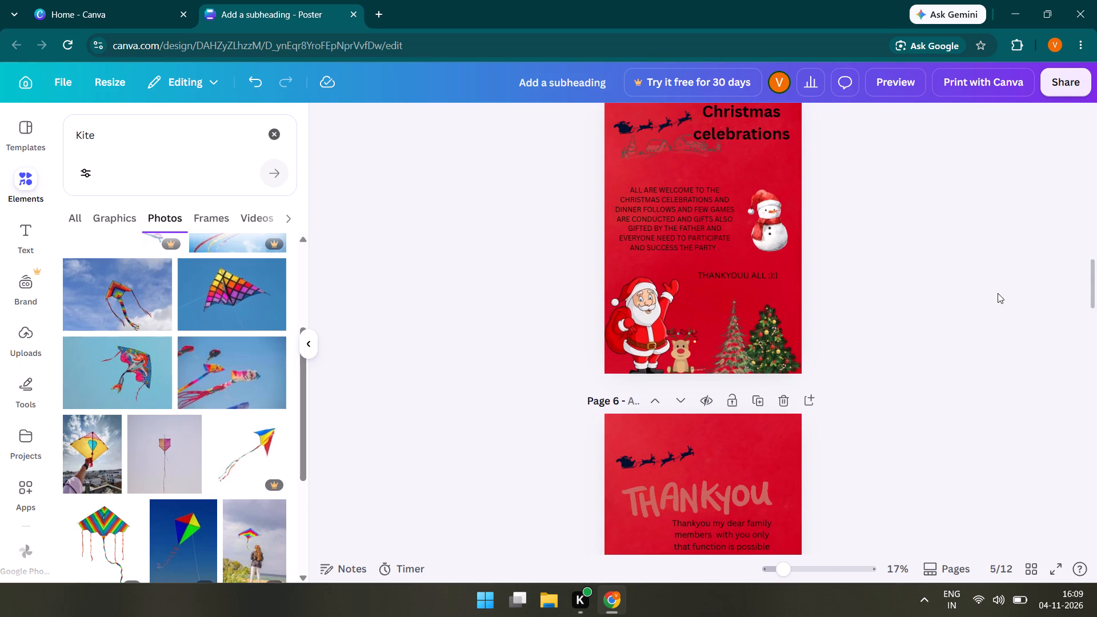
scroll(998, 293, up, 9)
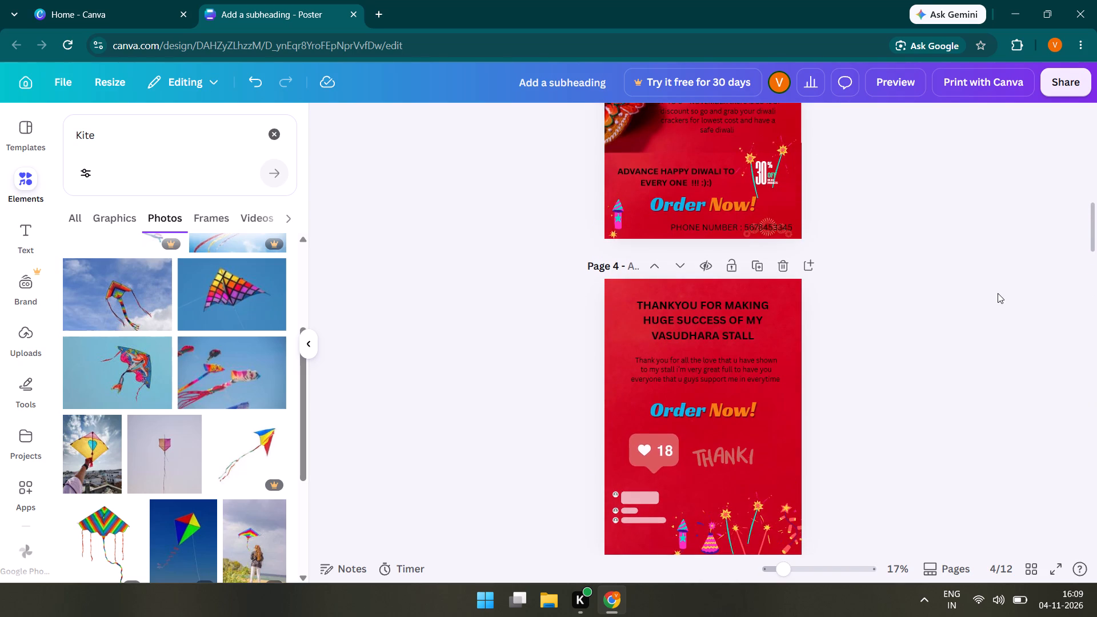
scroll(998, 293, up, 4)
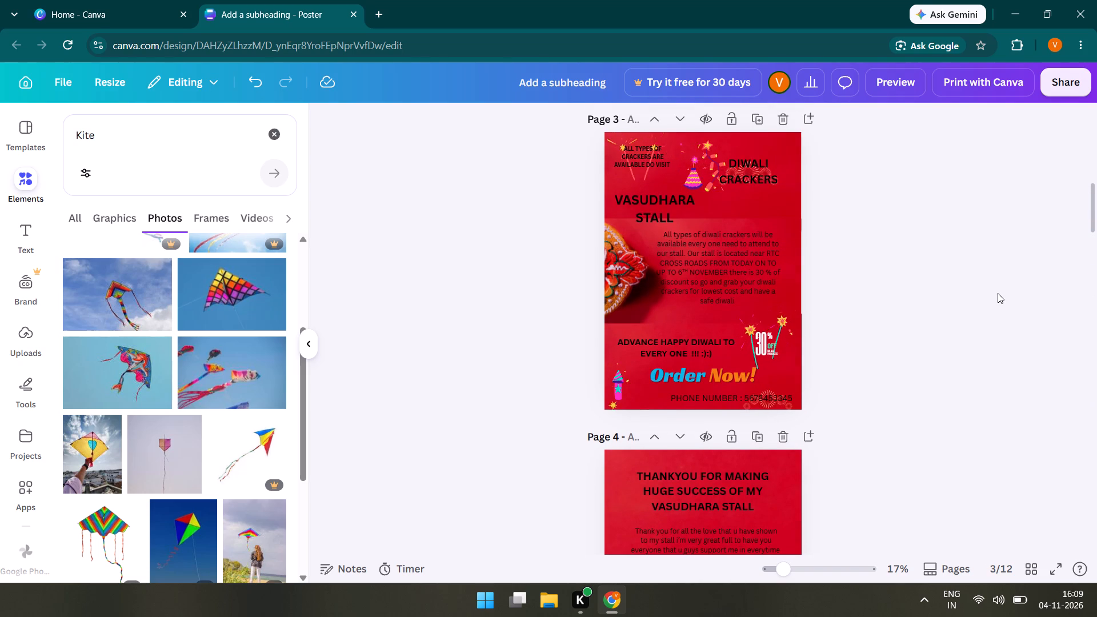
scroll(998, 293, down, 6)
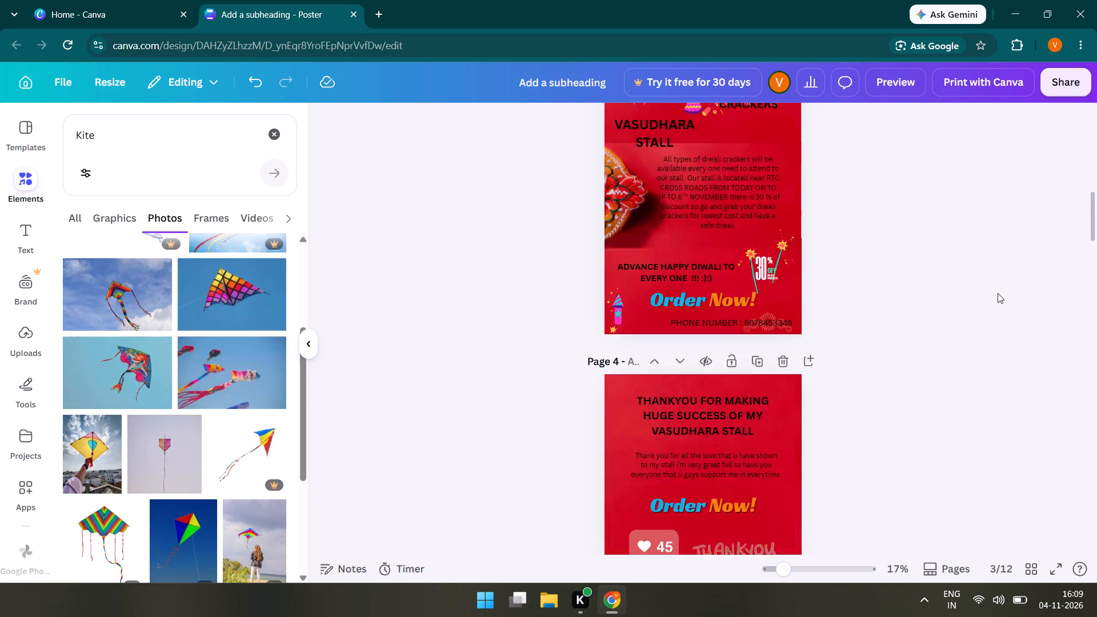
scroll(998, 293, down, 13)
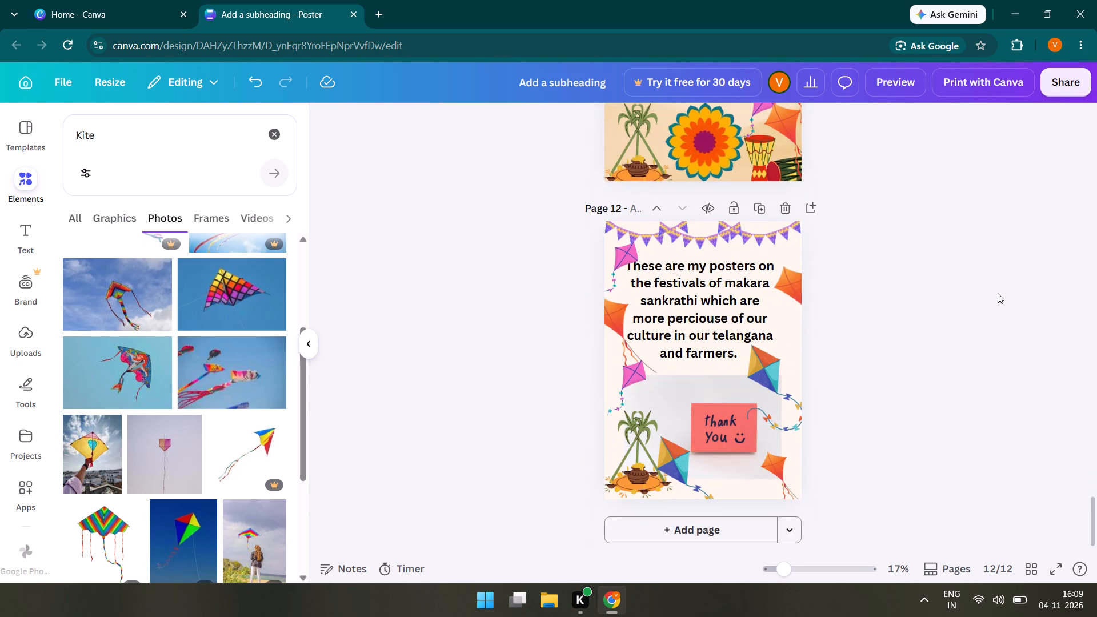
Add a blank page 13 after page 12.
click(708, 539)
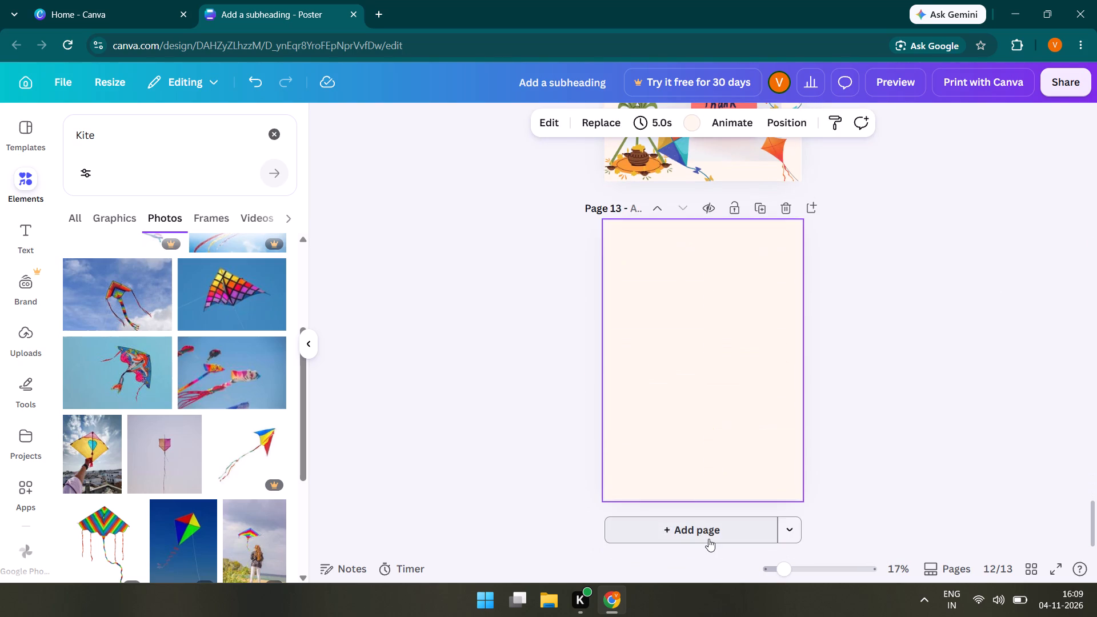
click(716, 412)
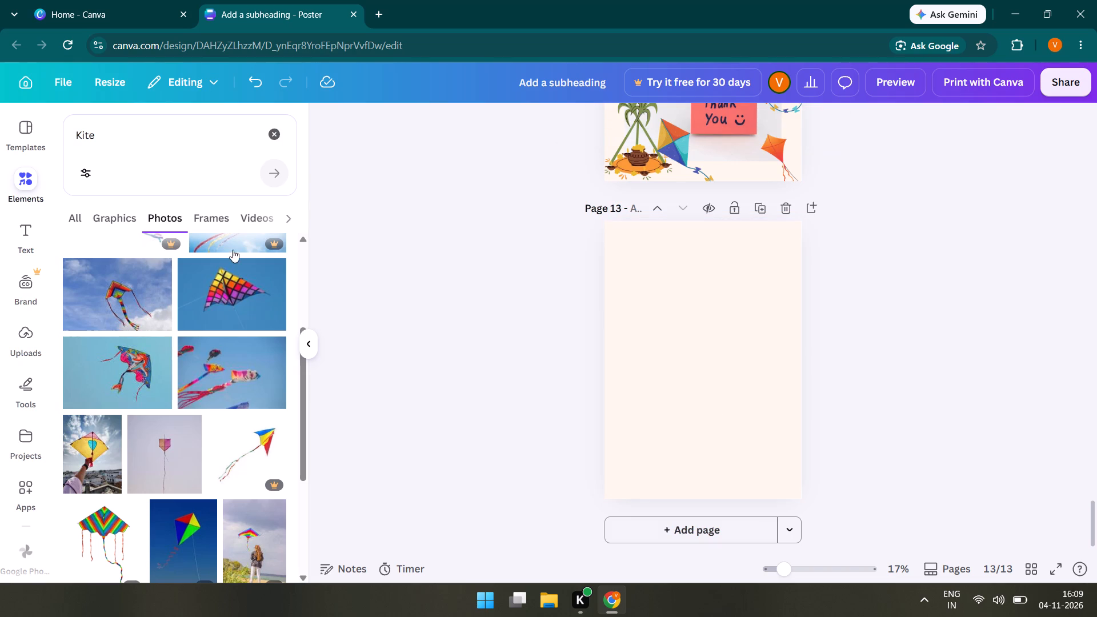
Search the photos for "background" and add the pale pink watercolour photo to page 13.
triple_click(206, 129)
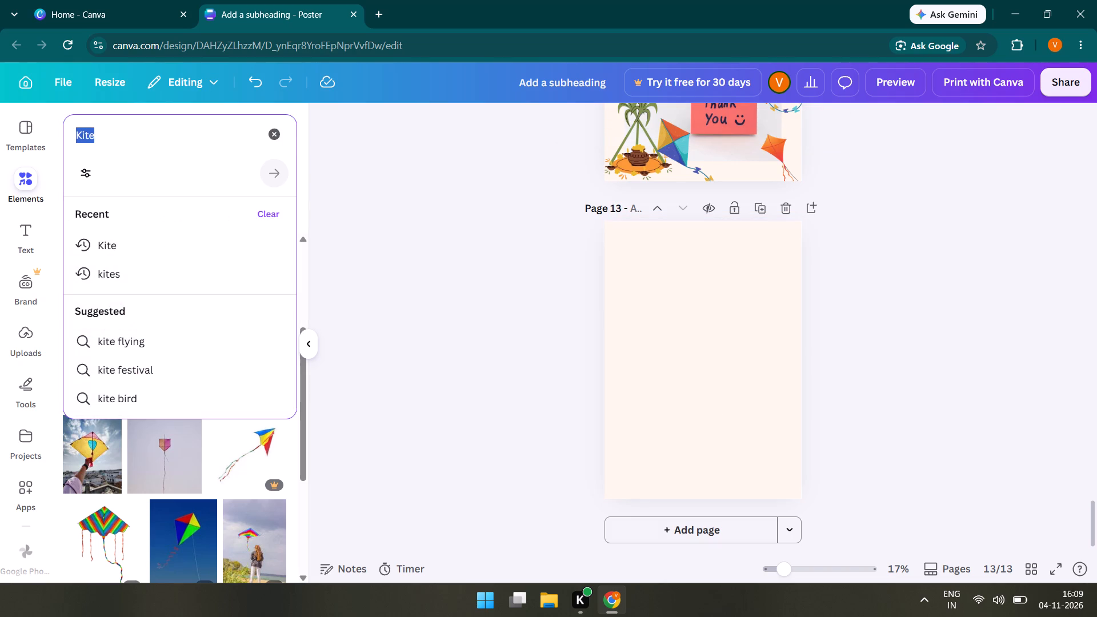
key(BackSpace)
click(166, 299)
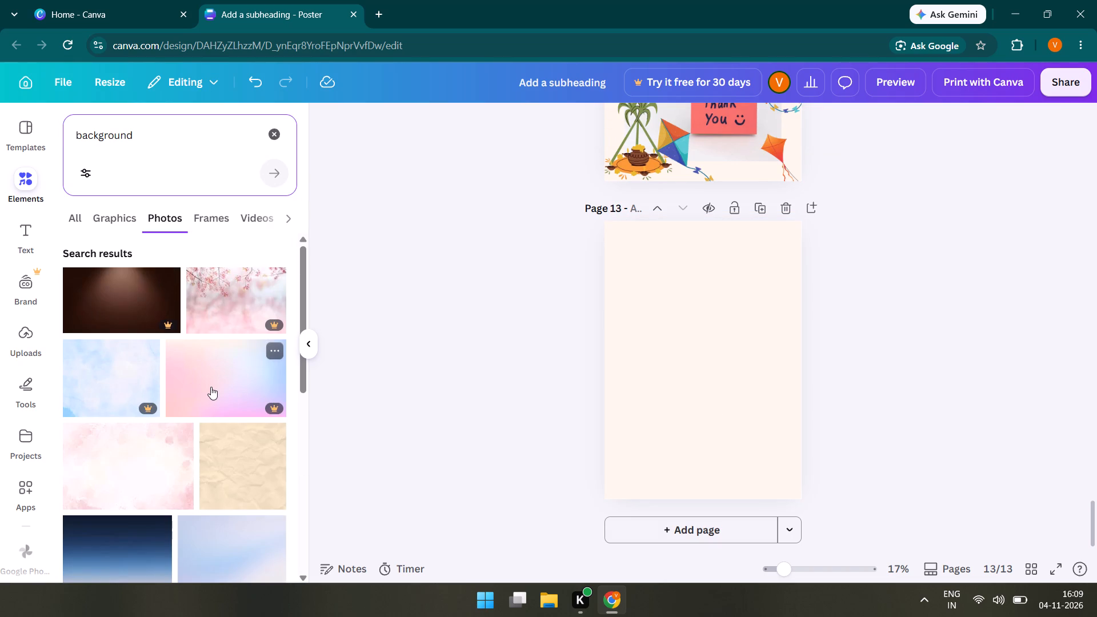
click(122, 482)
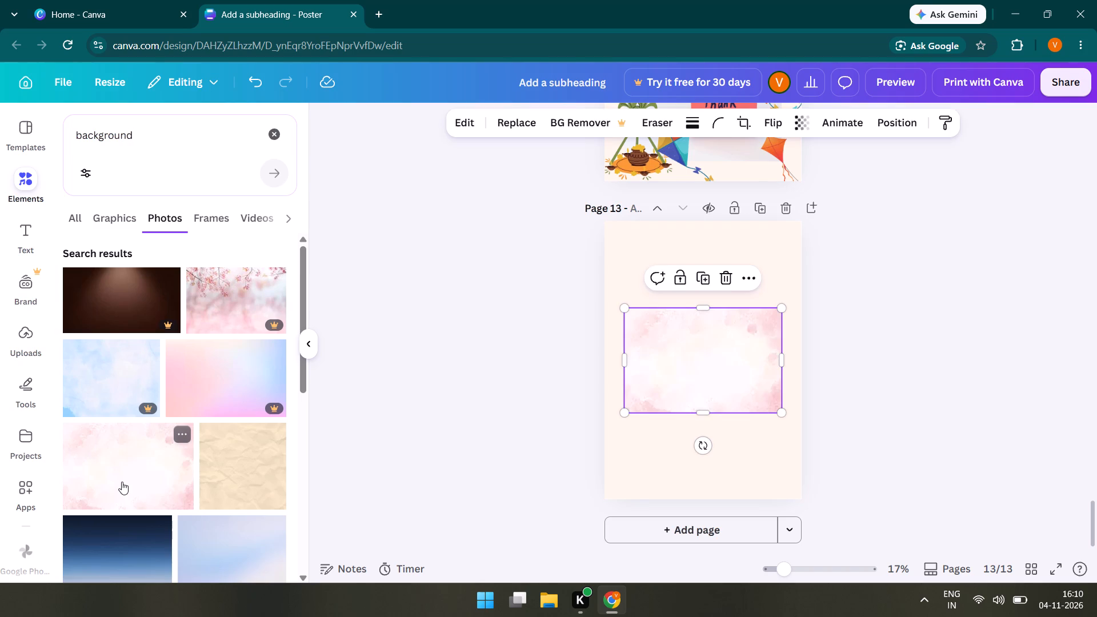
Stretch the pink watercolour photo beyond all four edges of page 13 so it covers the whole page.
drag(708, 310, 700, 197)
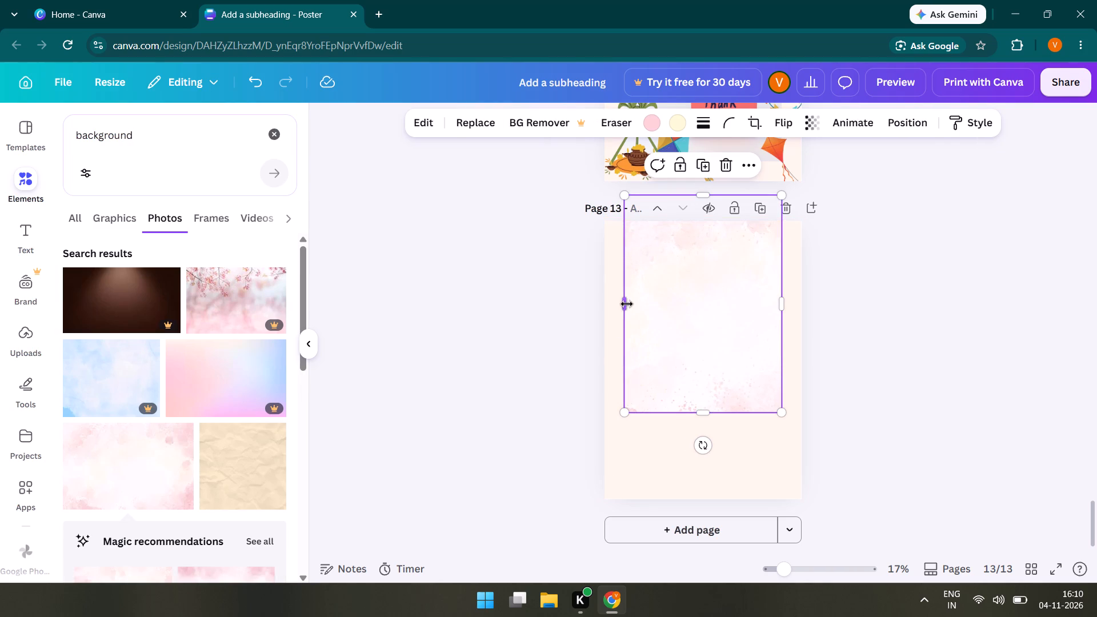
drag(627, 304, 576, 312)
drag(679, 409, 698, 613)
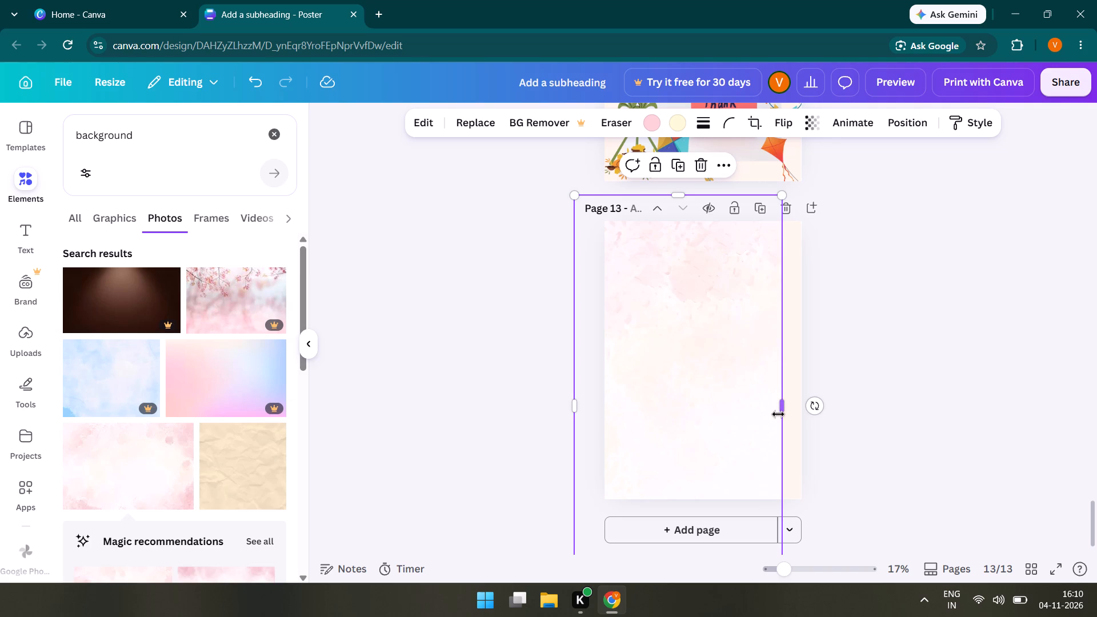
drag(778, 414, 810, 404)
click(1053, 315)
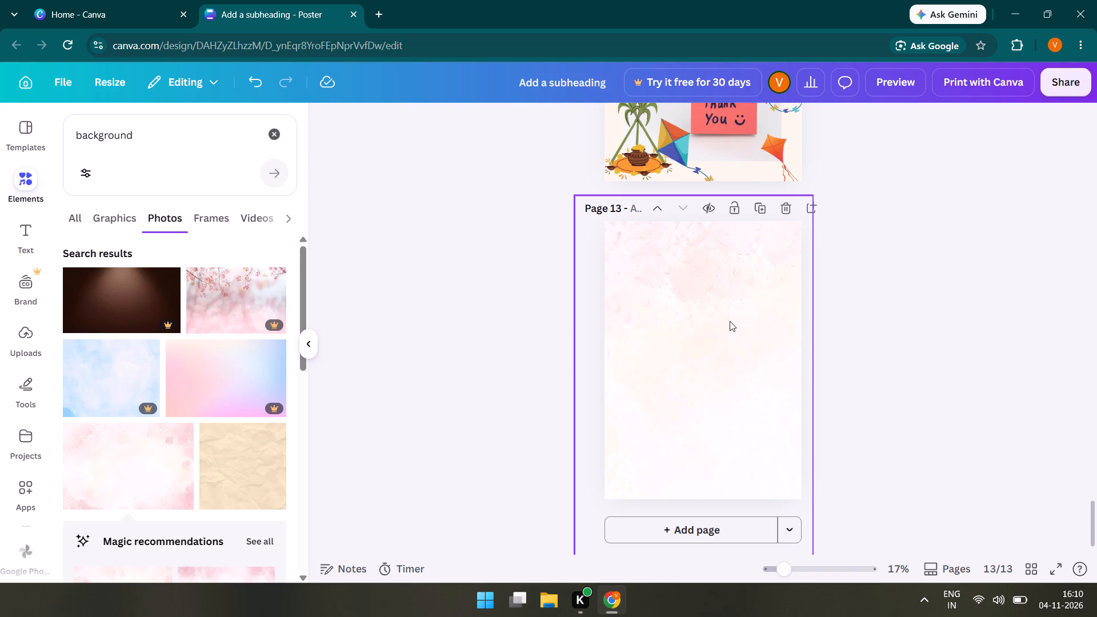
Look over the poster from page 13 back up to page 1.
click(72, 215)
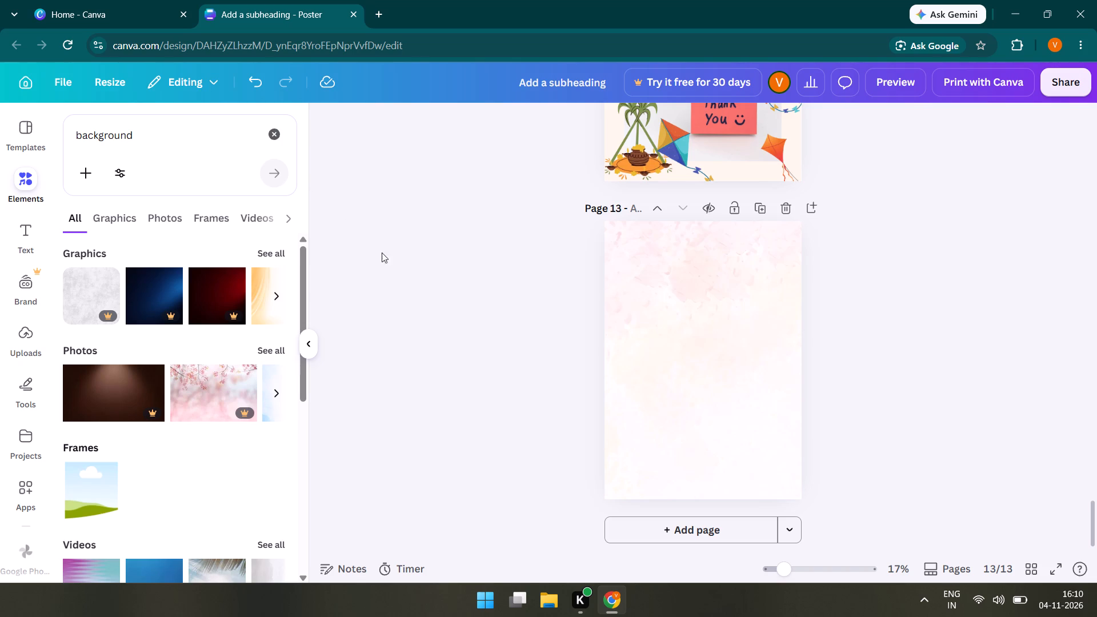
click(929, 324)
scroll(929, 324, up, 20)
scroll(929, 324, up, 14)
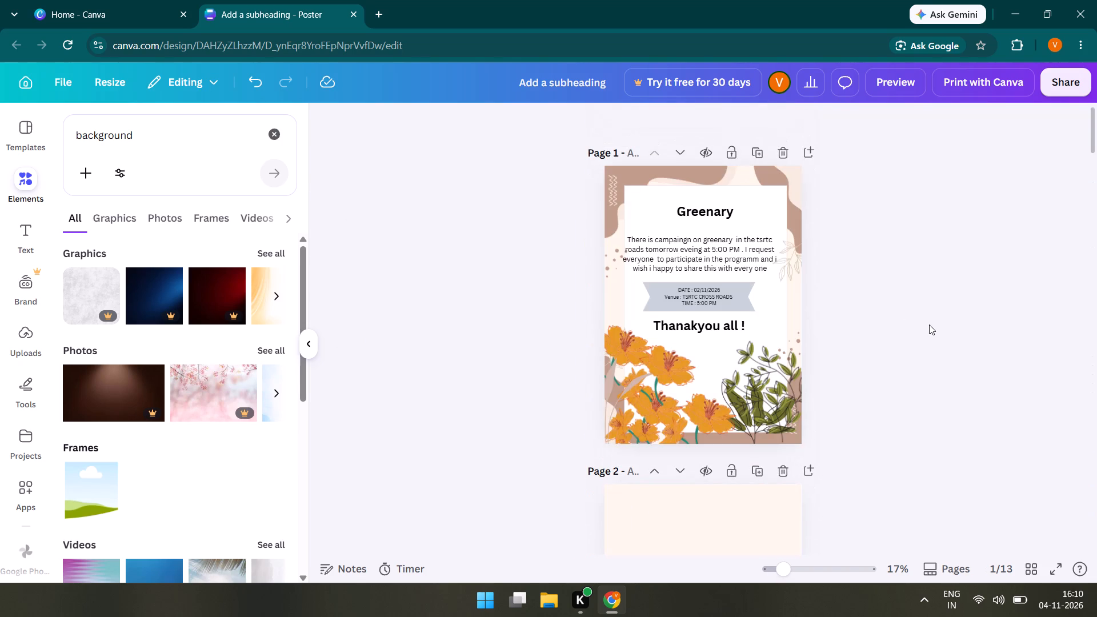
scroll(929, 324, up, 4)
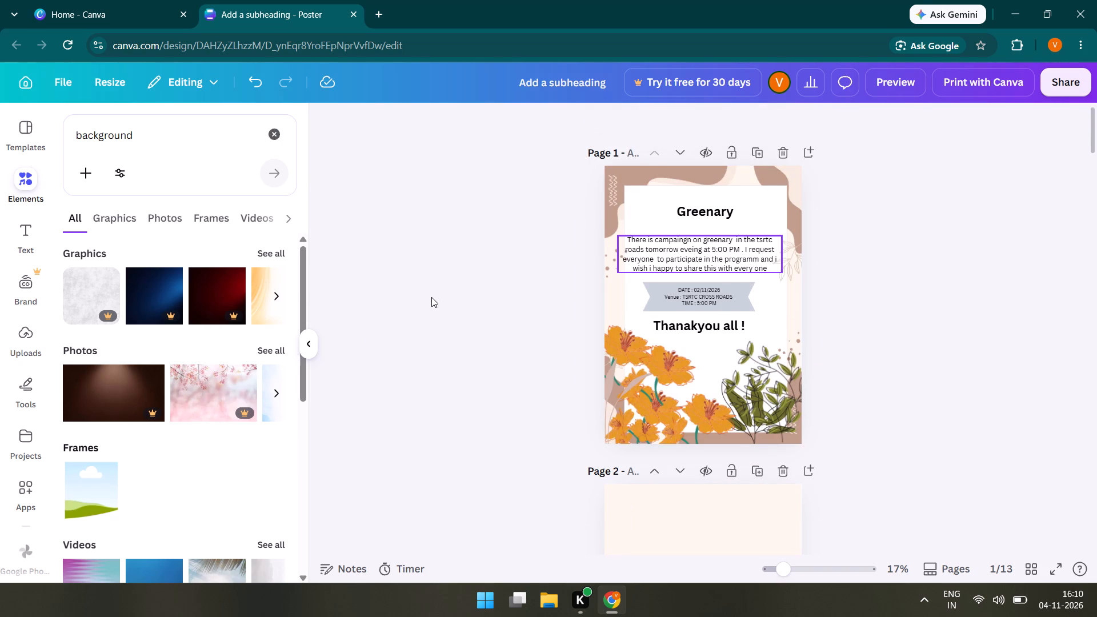
click(431, 297)
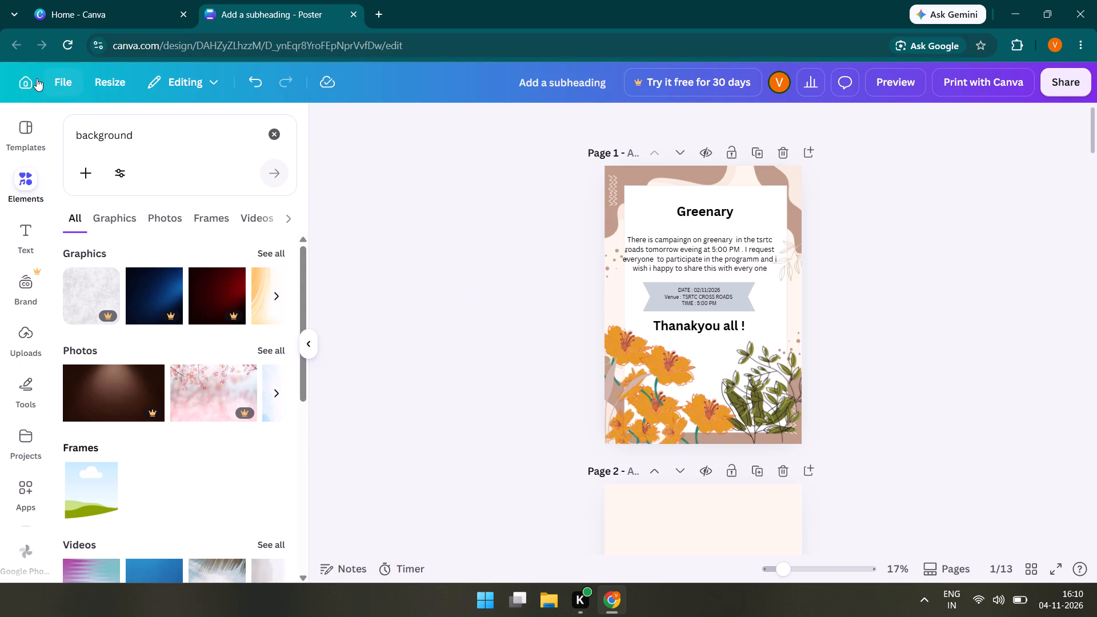
Close the poster design and reload the Canva home page.
click(358, 13)
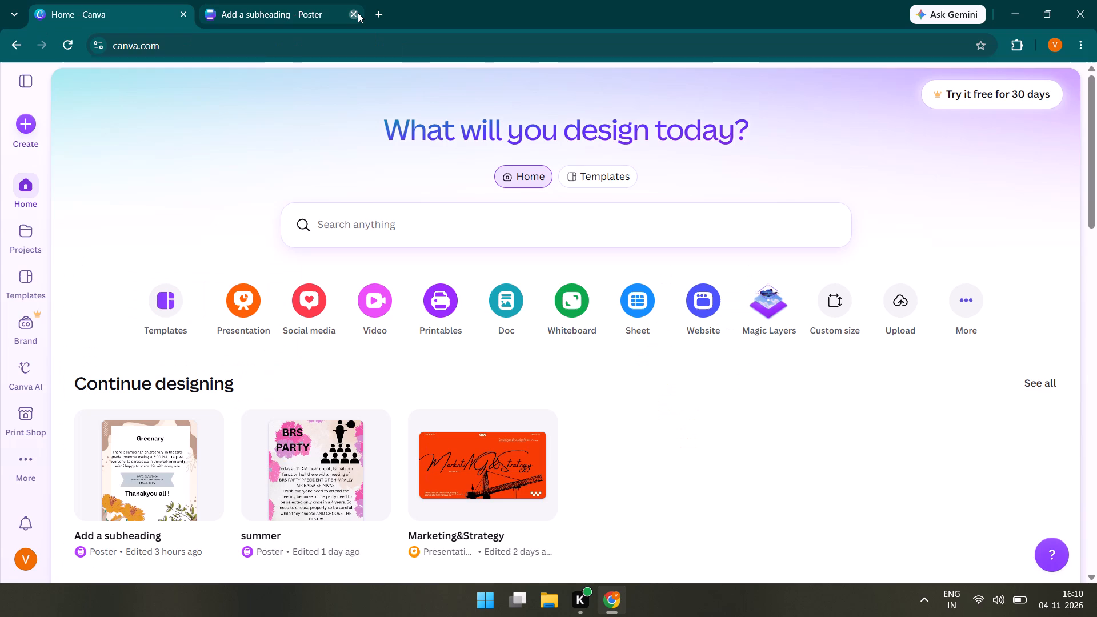
click(65, 35)
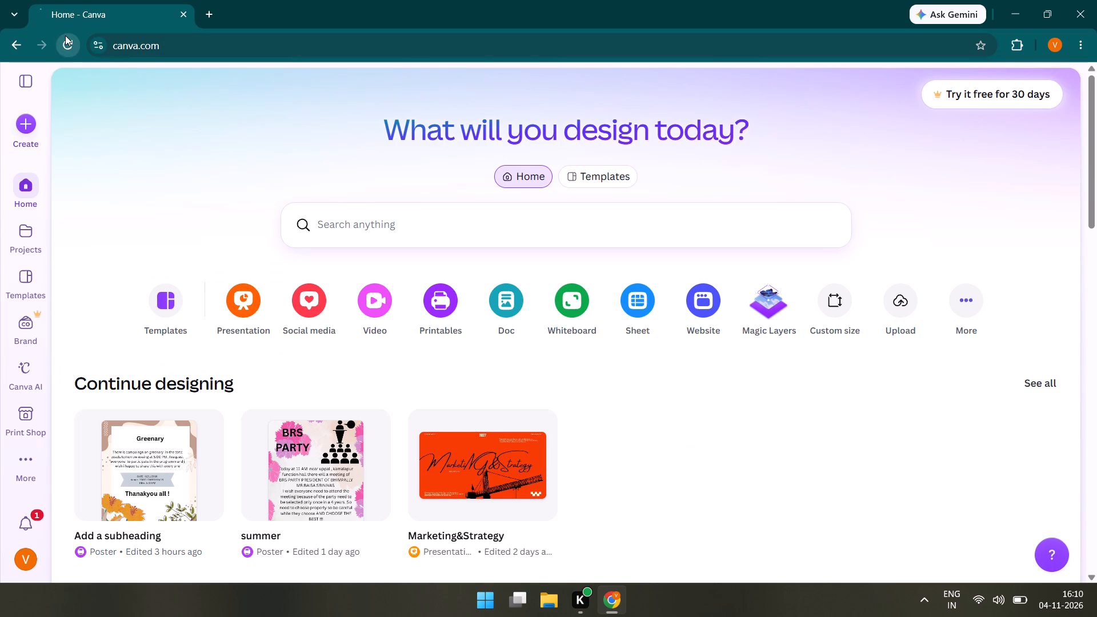